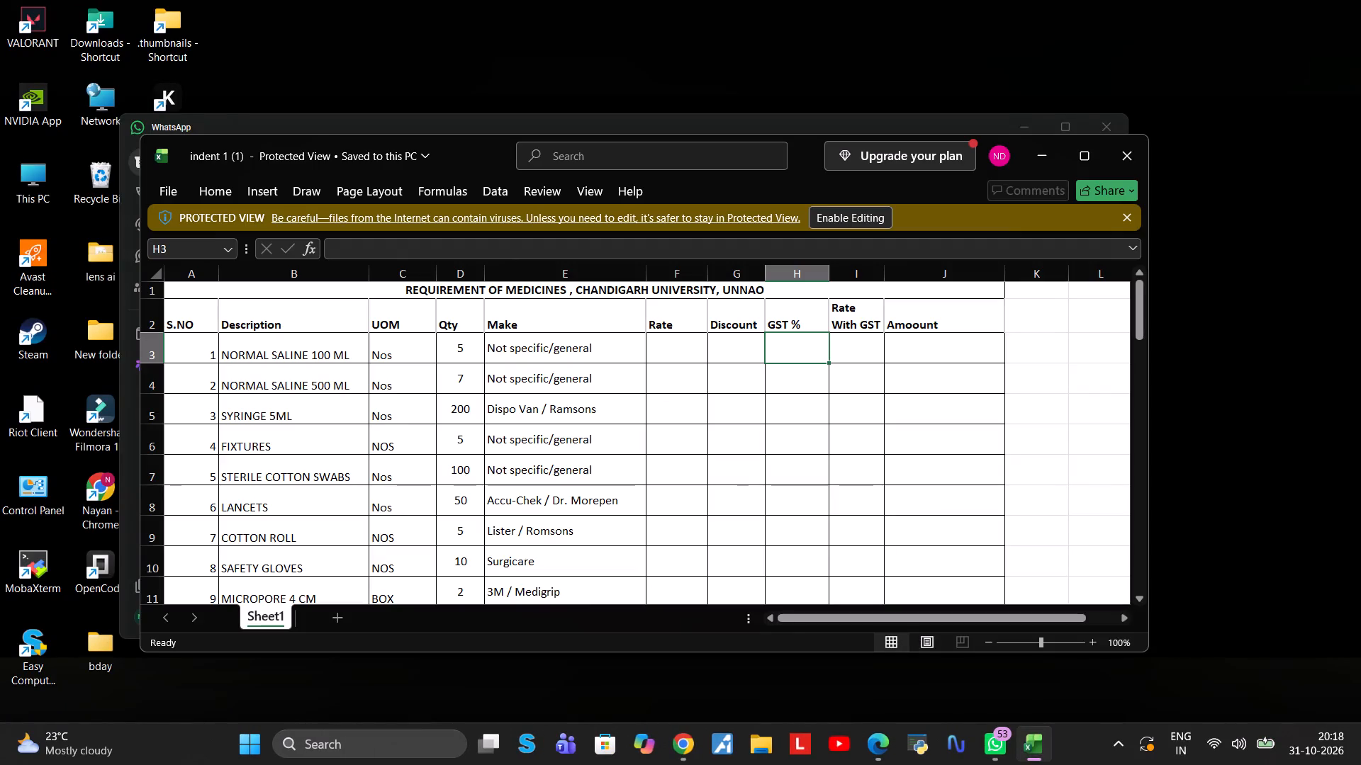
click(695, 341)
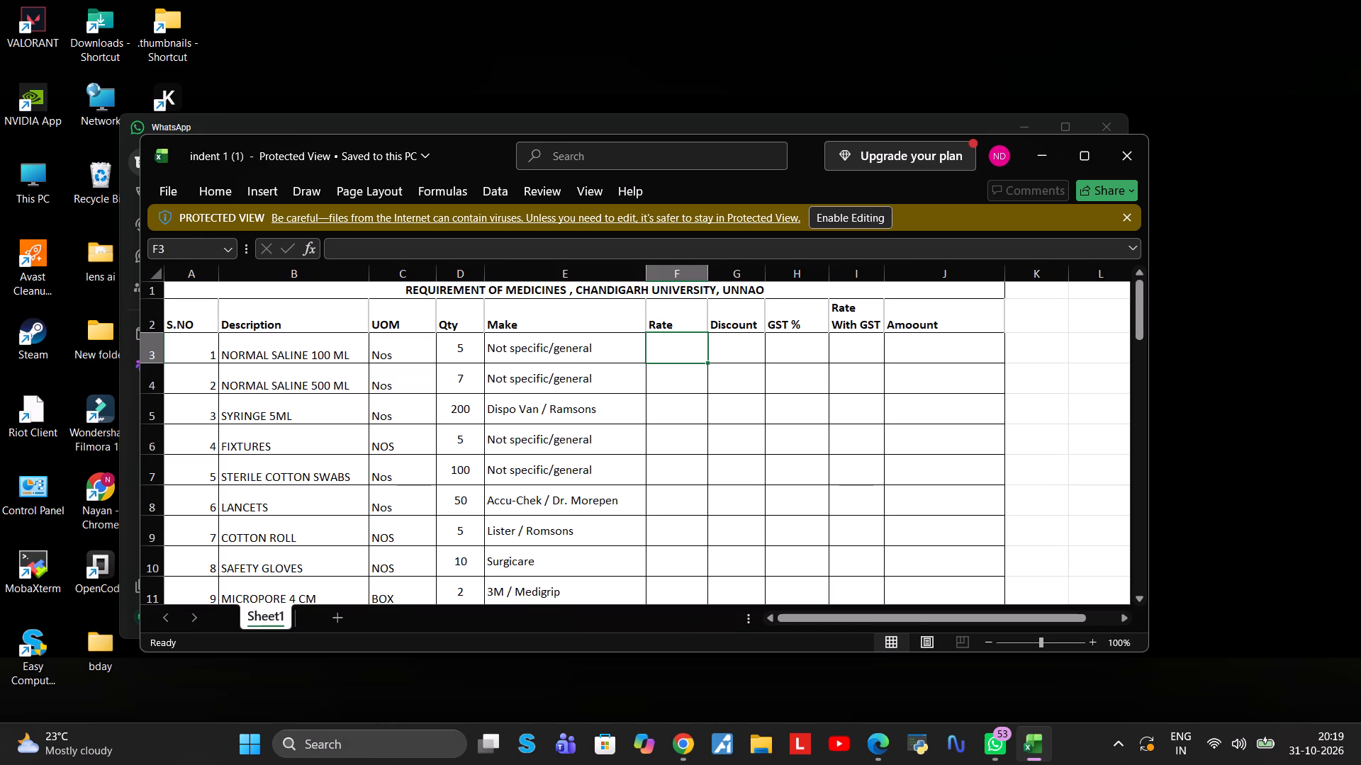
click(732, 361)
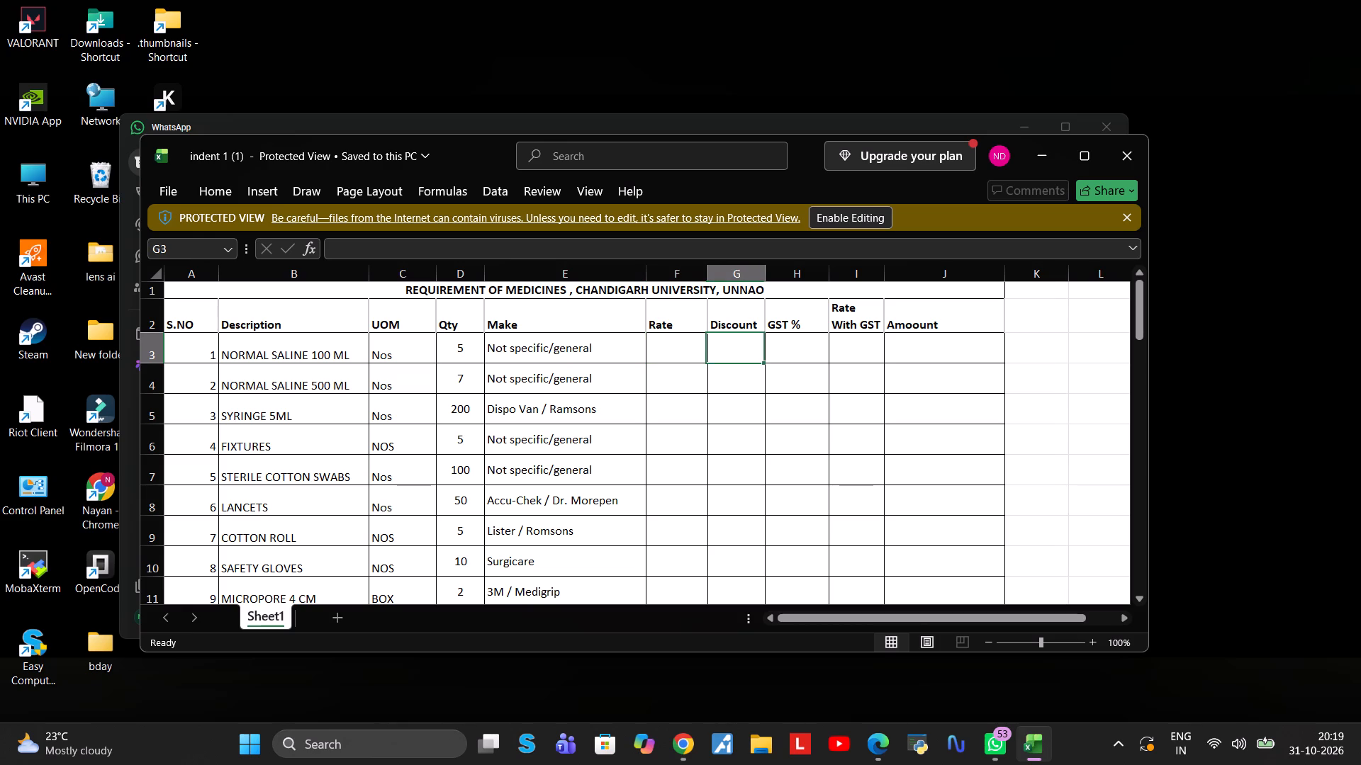
Examine the Rate, Discount, GST %, Rate With GST and Amoount cells in the NORMAL SALINE 100 ML row of the medicine list.
click(681, 351)
click(719, 348)
scroll(717, 347, up, 1)
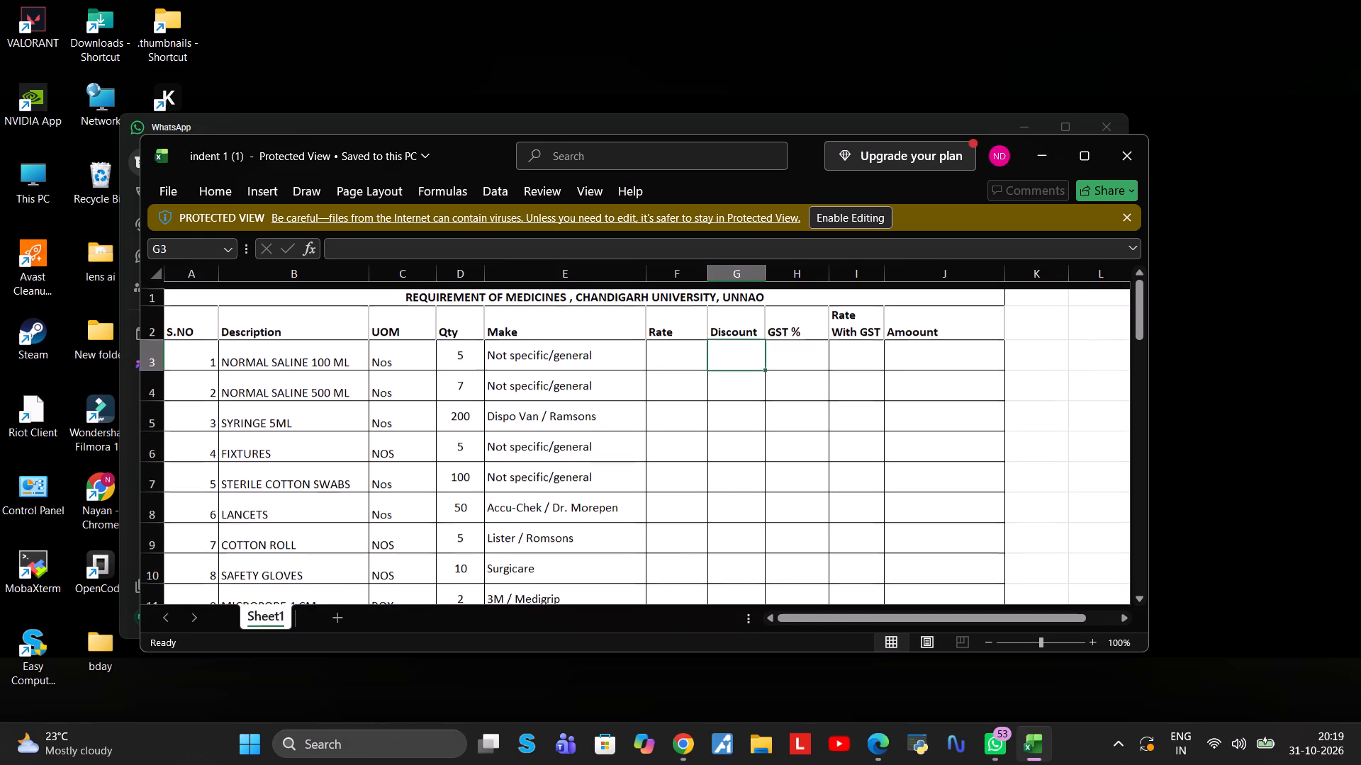
click(681, 356)
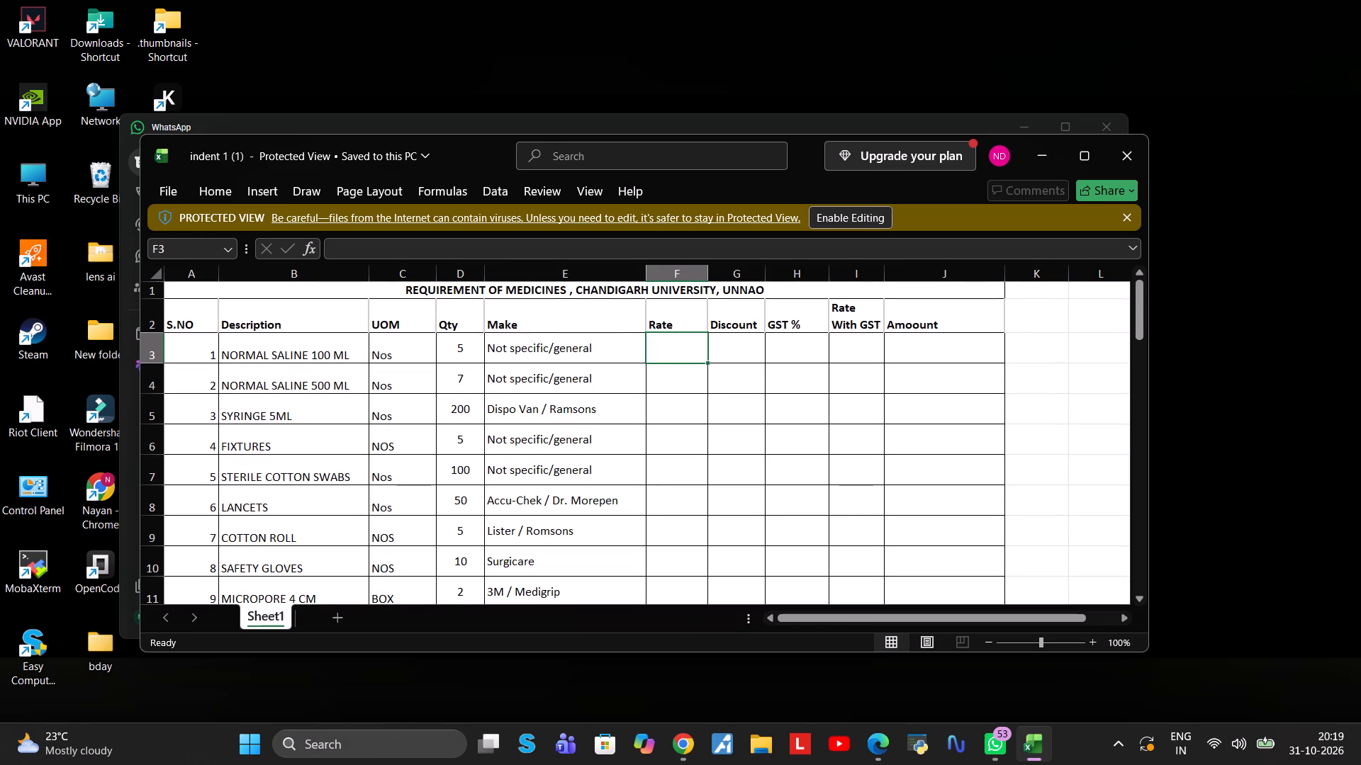
click(716, 353)
click(702, 351)
click(737, 357)
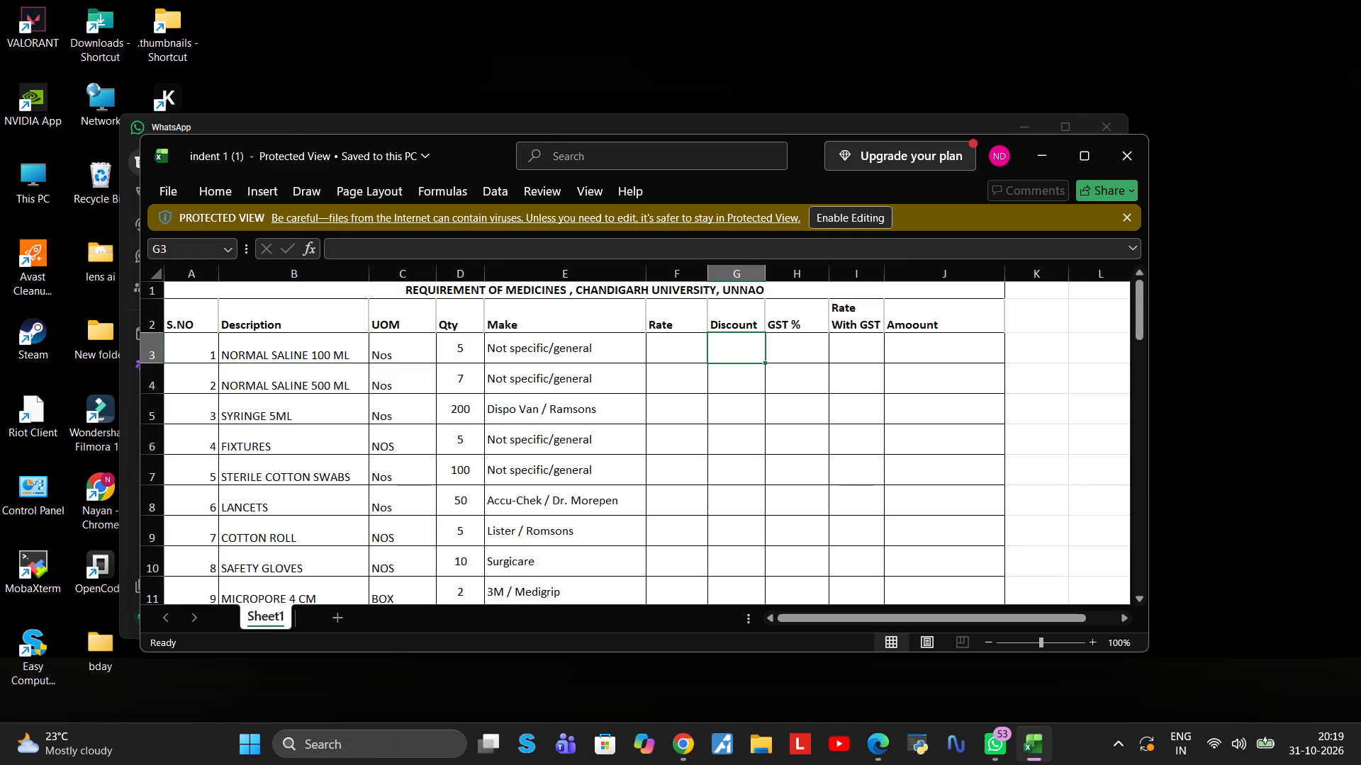
click(801, 341)
click(849, 345)
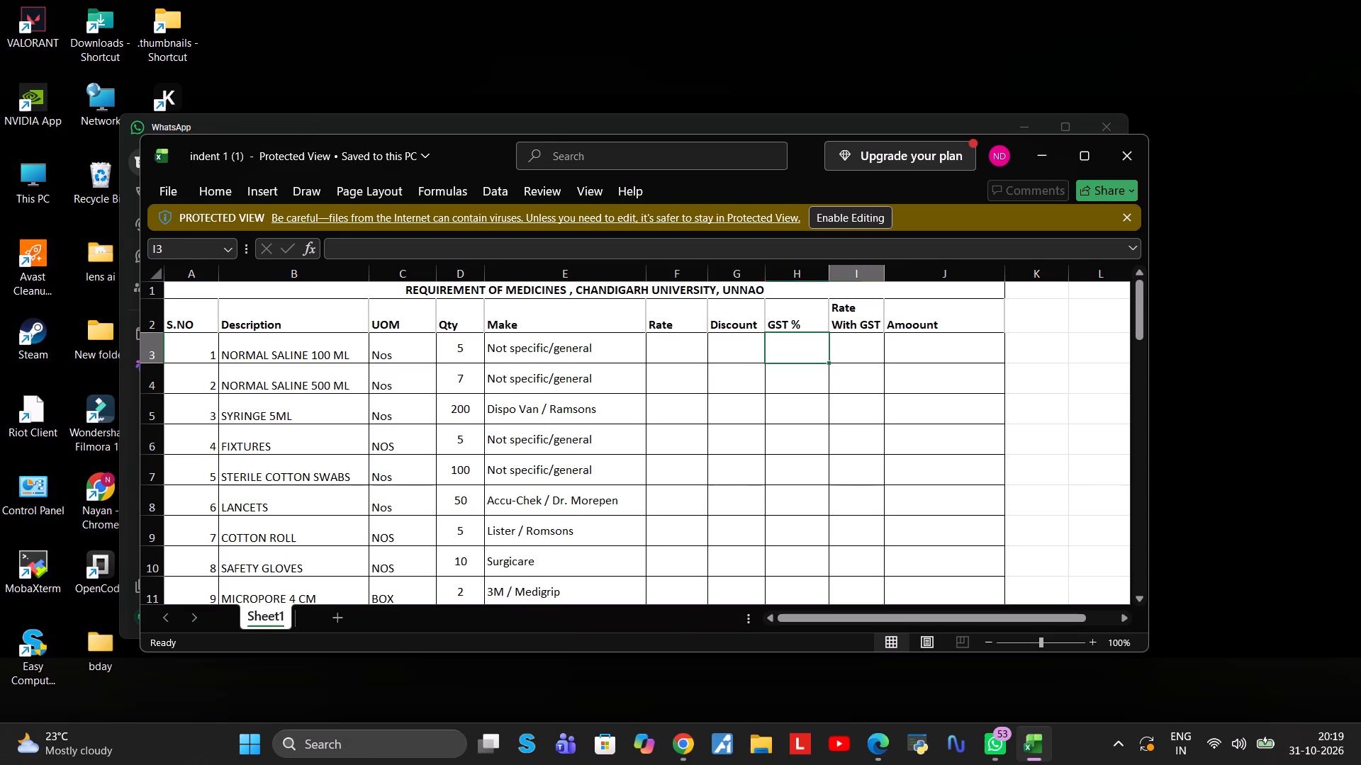
click(912, 346)
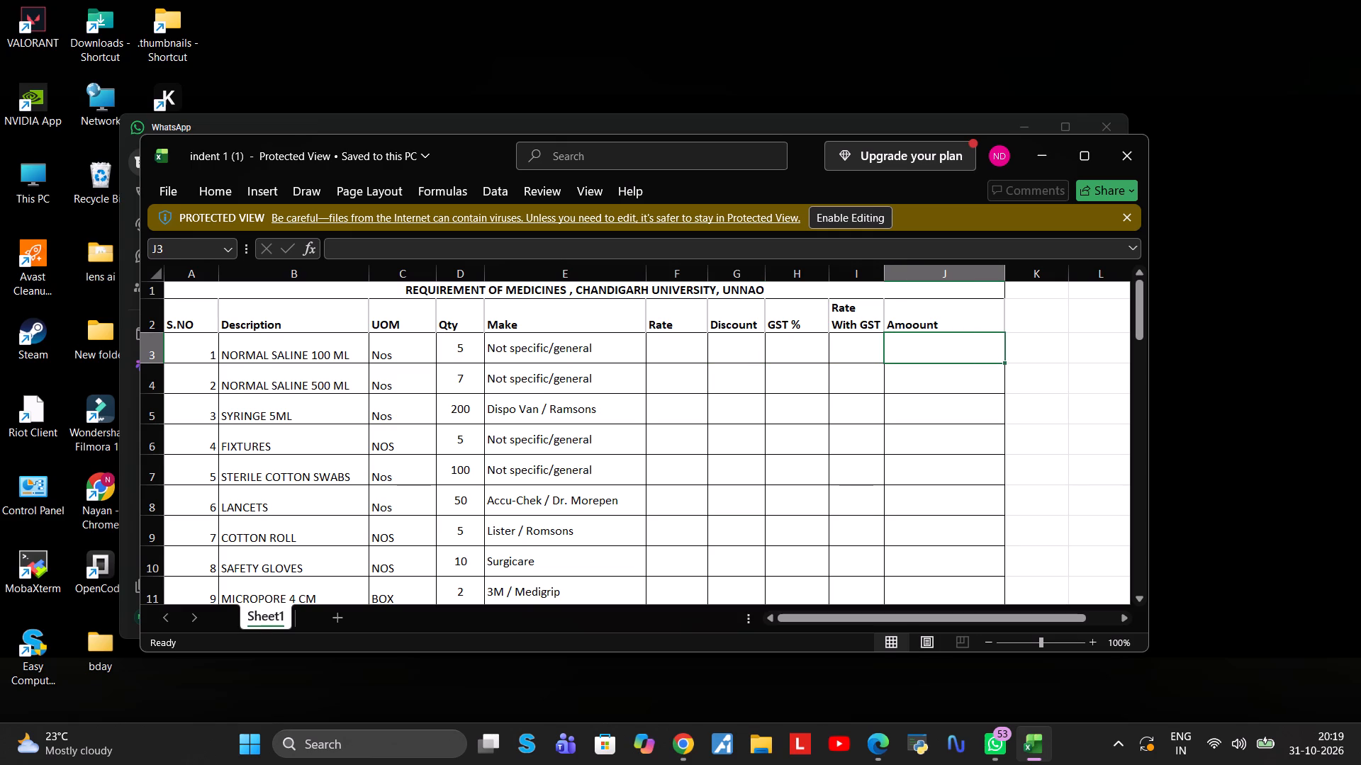
click(867, 353)
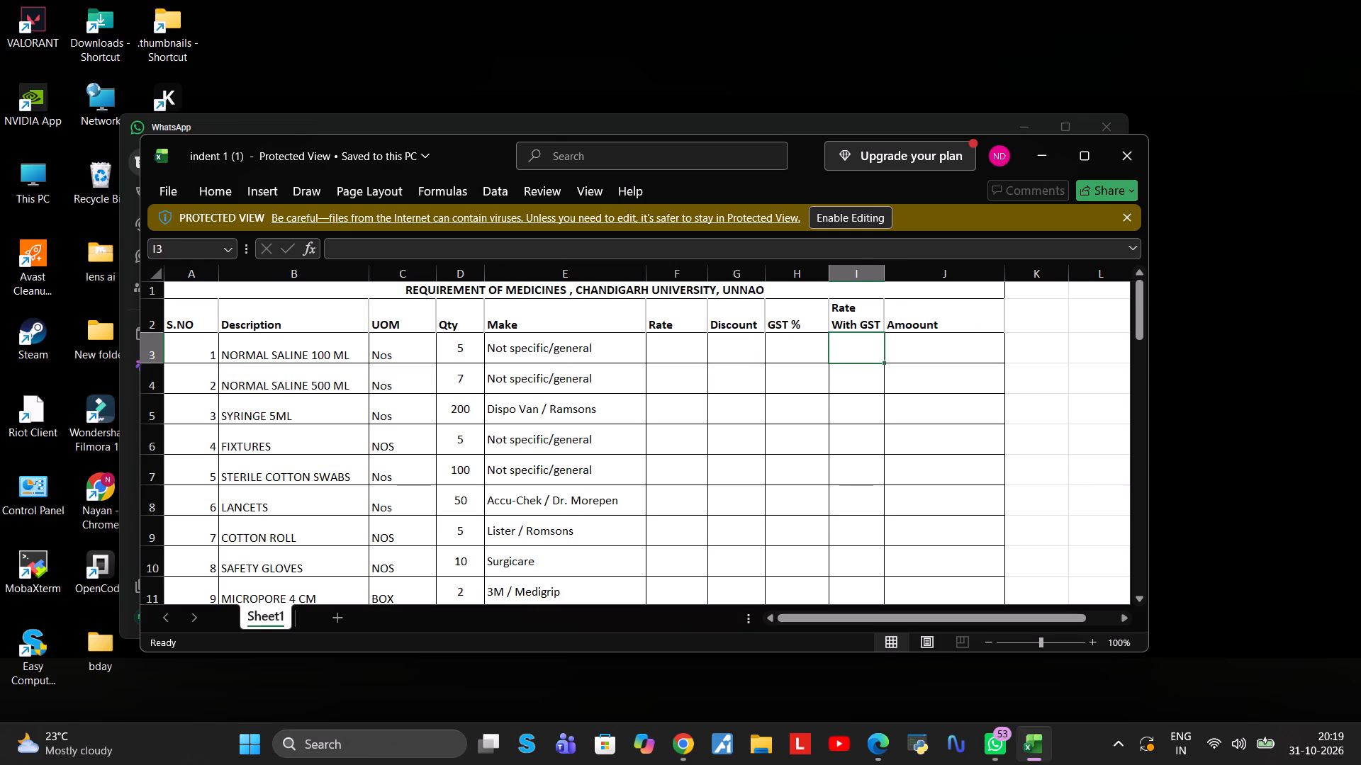
click(783, 339)
click(723, 353)
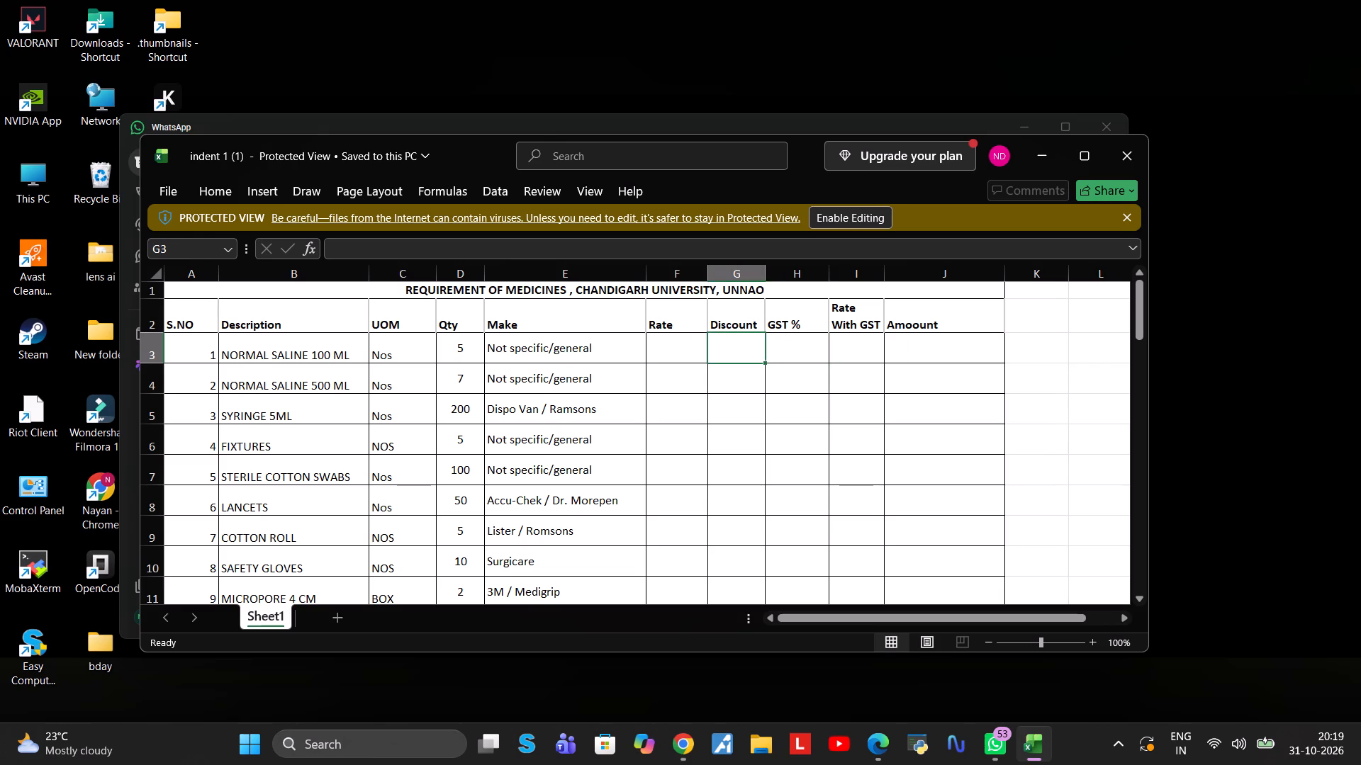
click(688, 355)
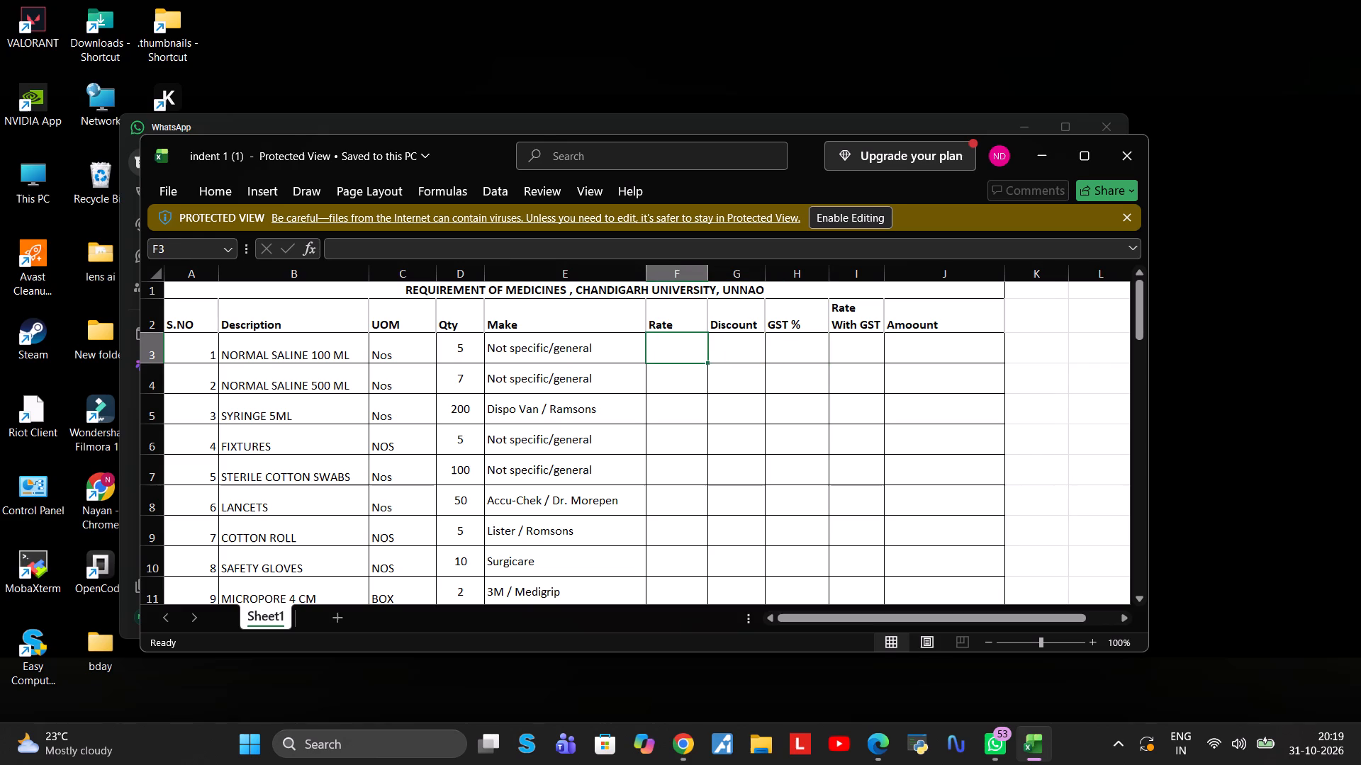
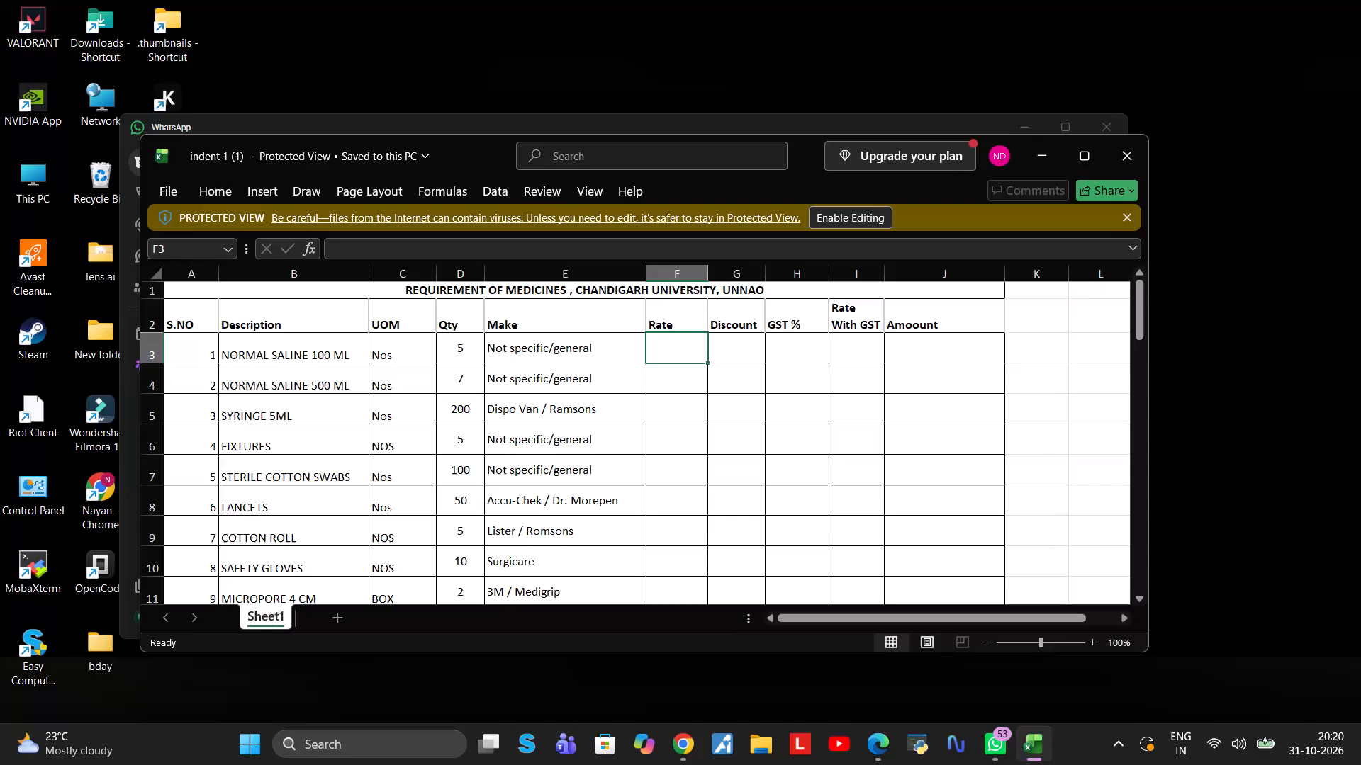
Enable editing in the protected medicine requirement workbook.
text(BIU)
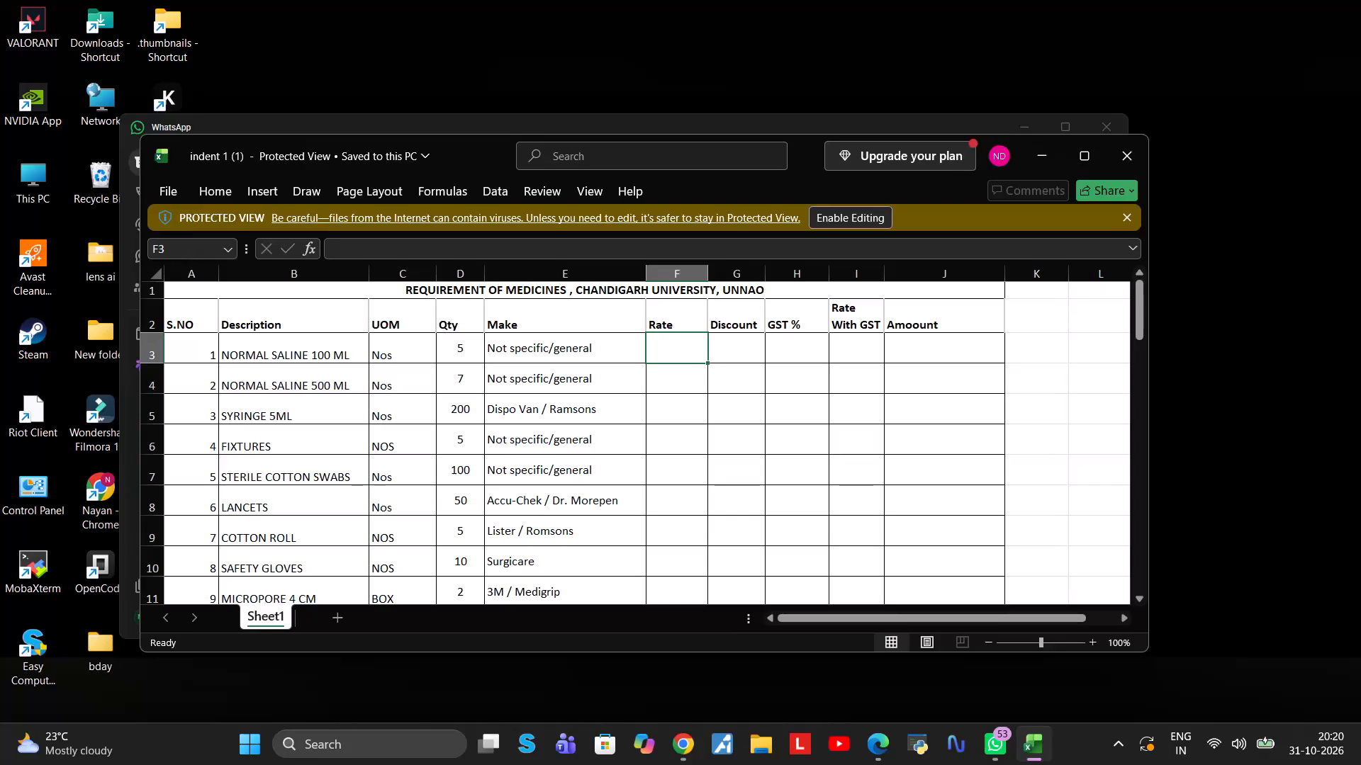
click(843, 213)
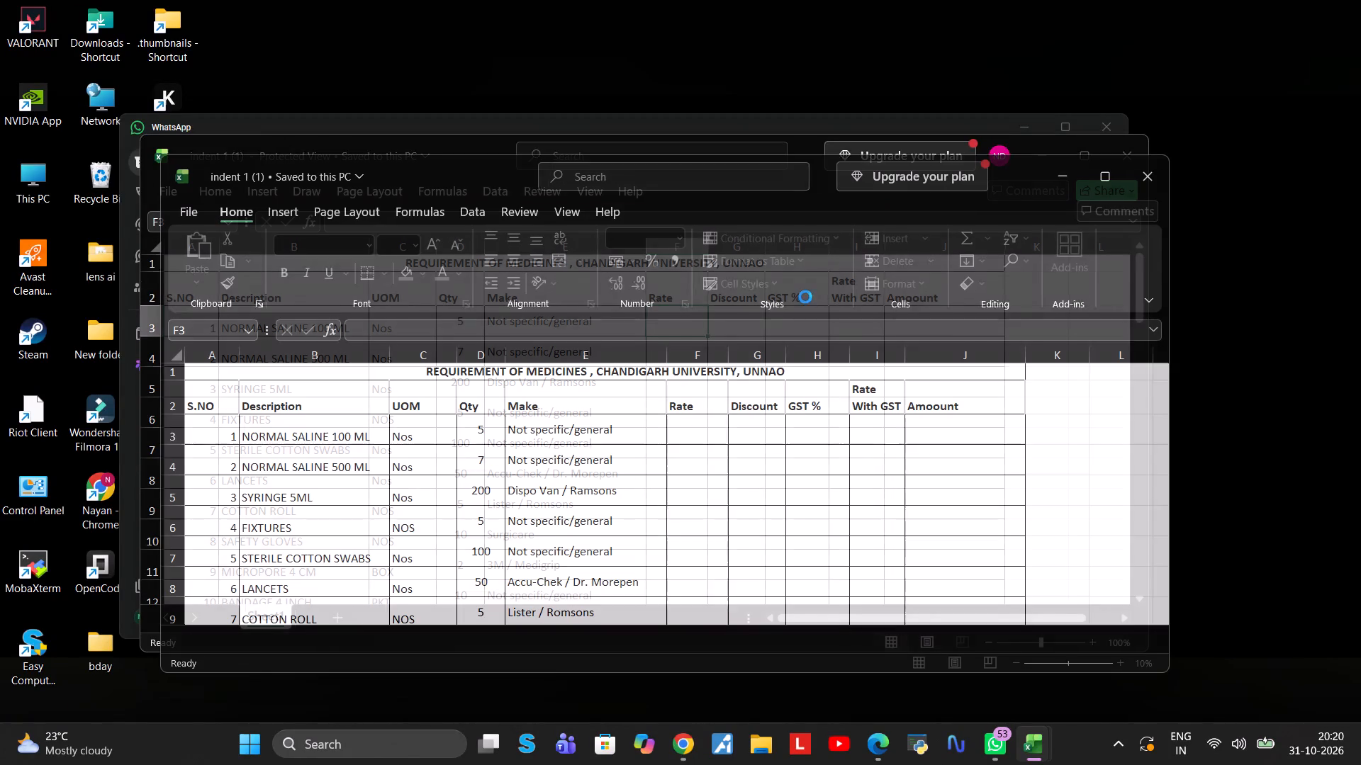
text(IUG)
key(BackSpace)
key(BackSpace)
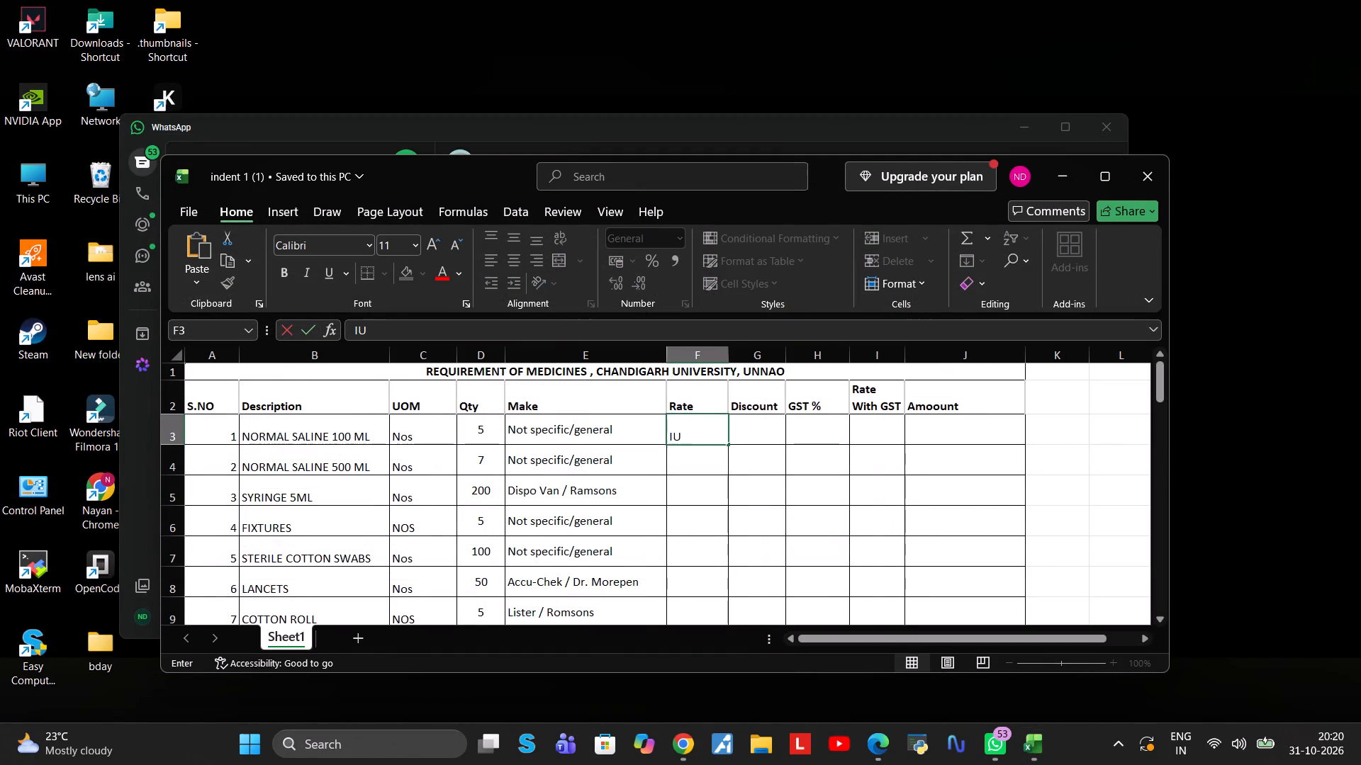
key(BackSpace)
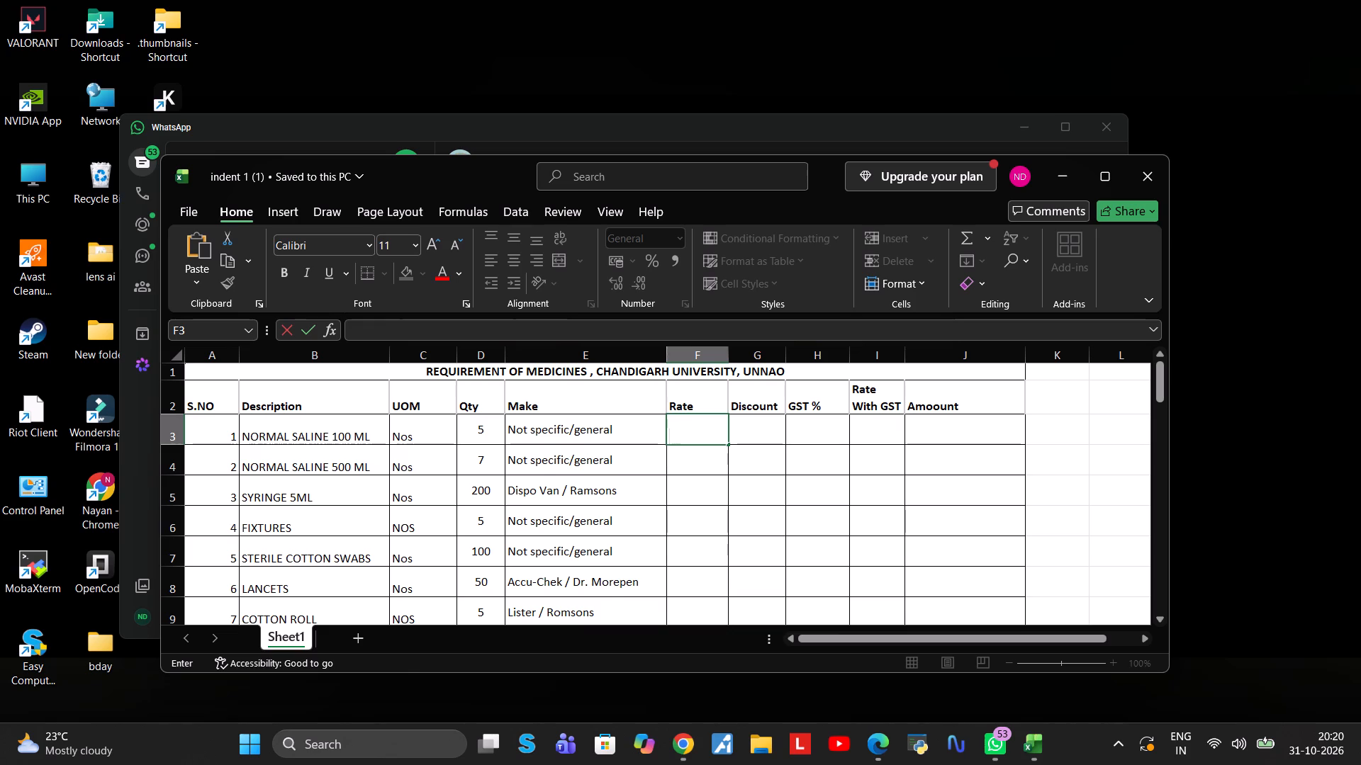
Review the pricing cells from Rate through Amoount in the NORMAL SALINE 100 ML row, ending on its Rate cell.
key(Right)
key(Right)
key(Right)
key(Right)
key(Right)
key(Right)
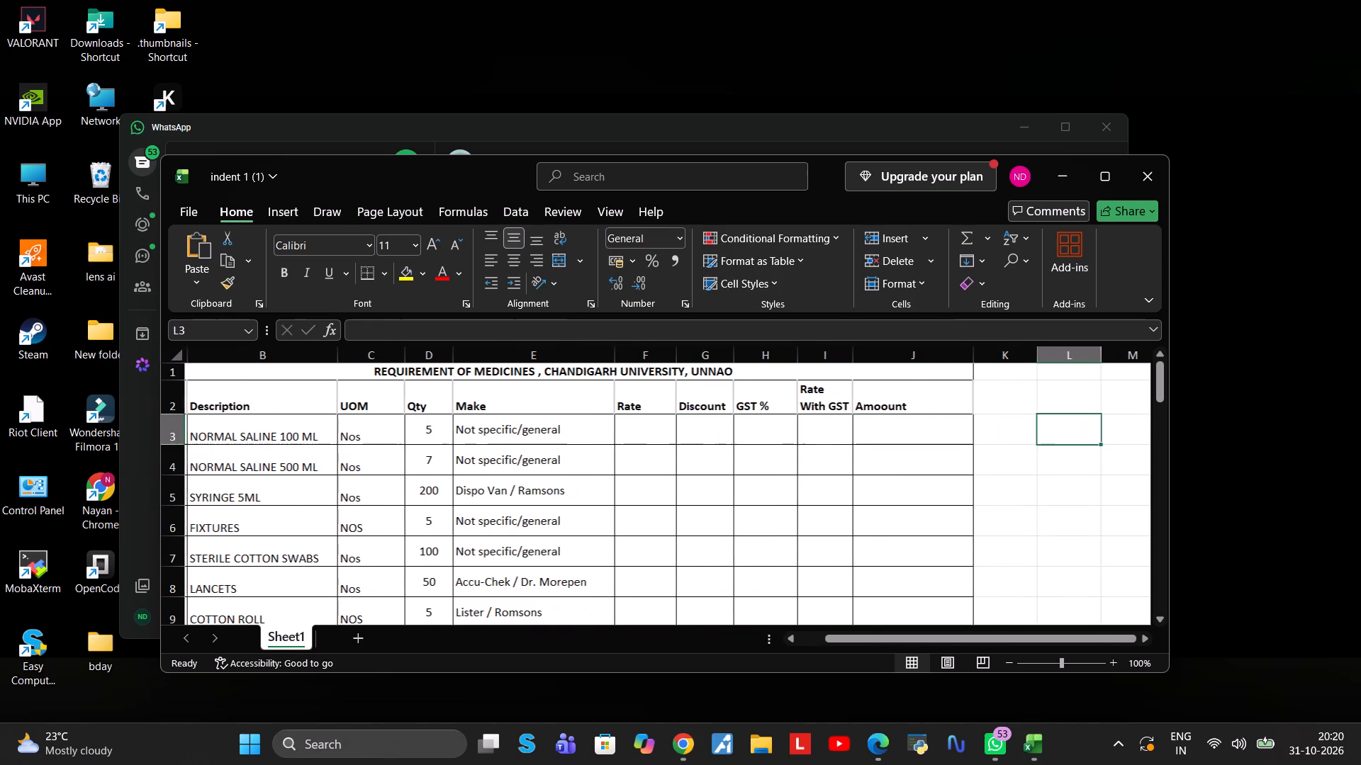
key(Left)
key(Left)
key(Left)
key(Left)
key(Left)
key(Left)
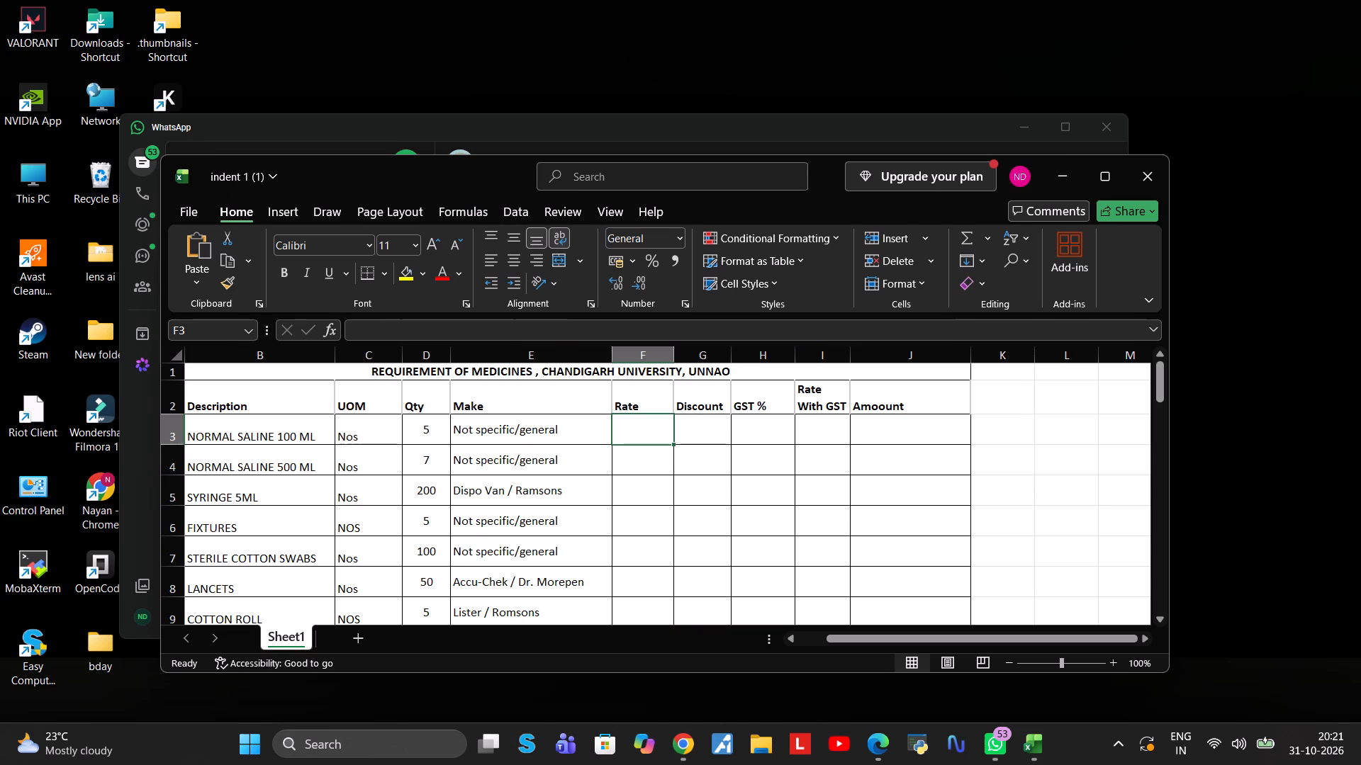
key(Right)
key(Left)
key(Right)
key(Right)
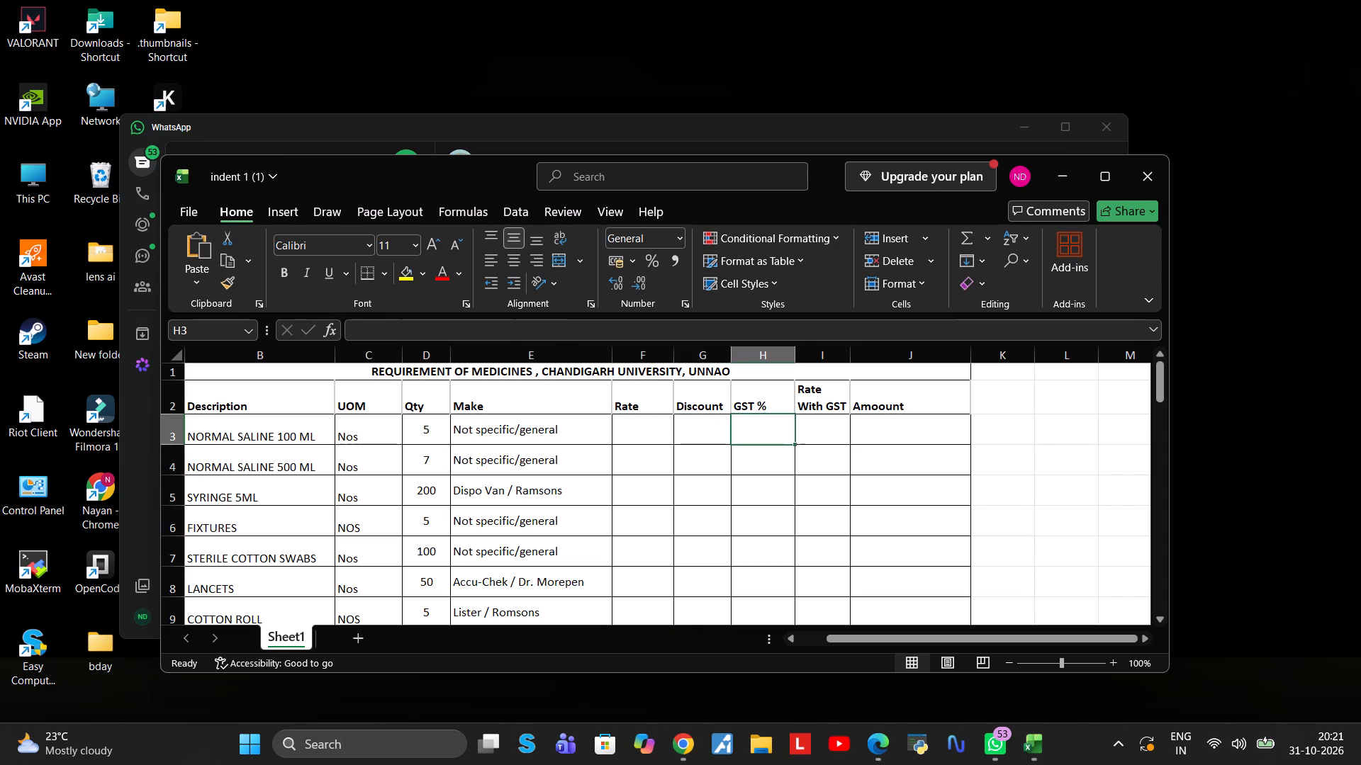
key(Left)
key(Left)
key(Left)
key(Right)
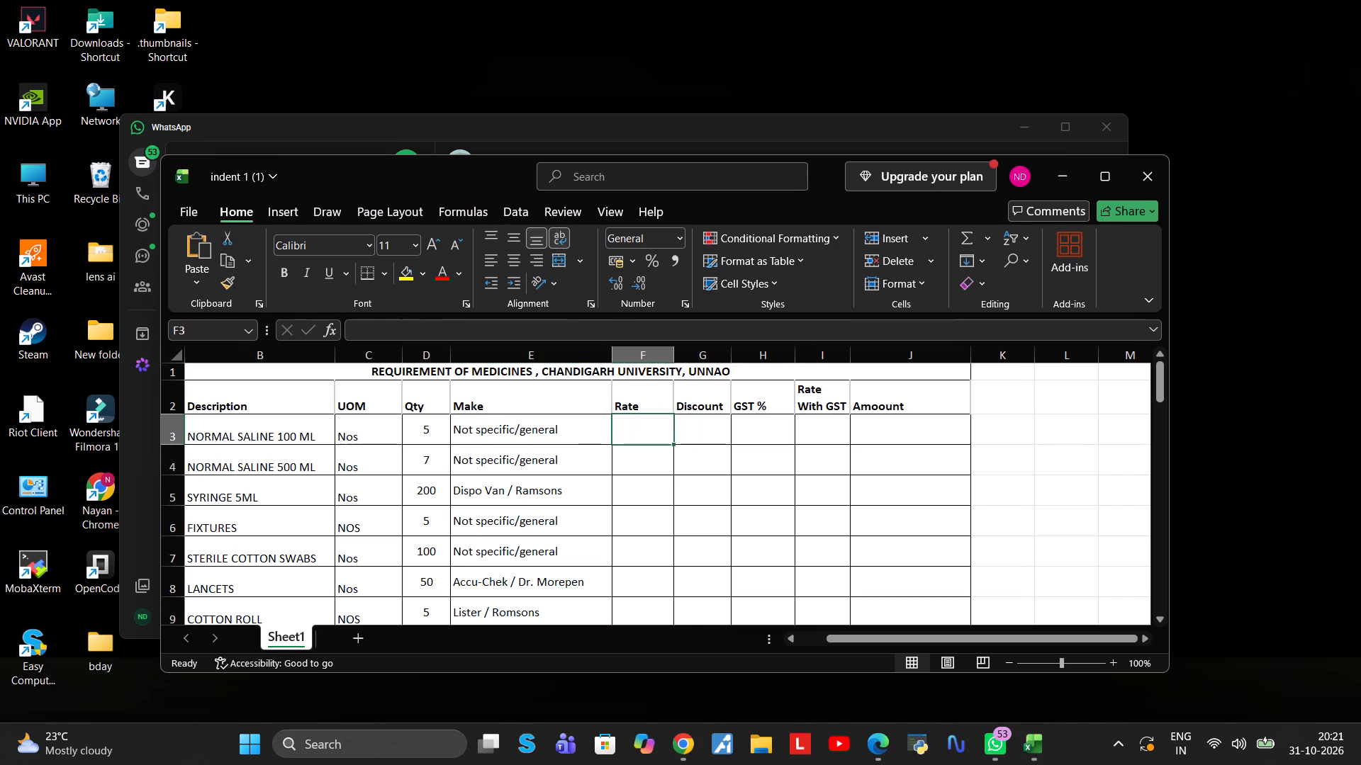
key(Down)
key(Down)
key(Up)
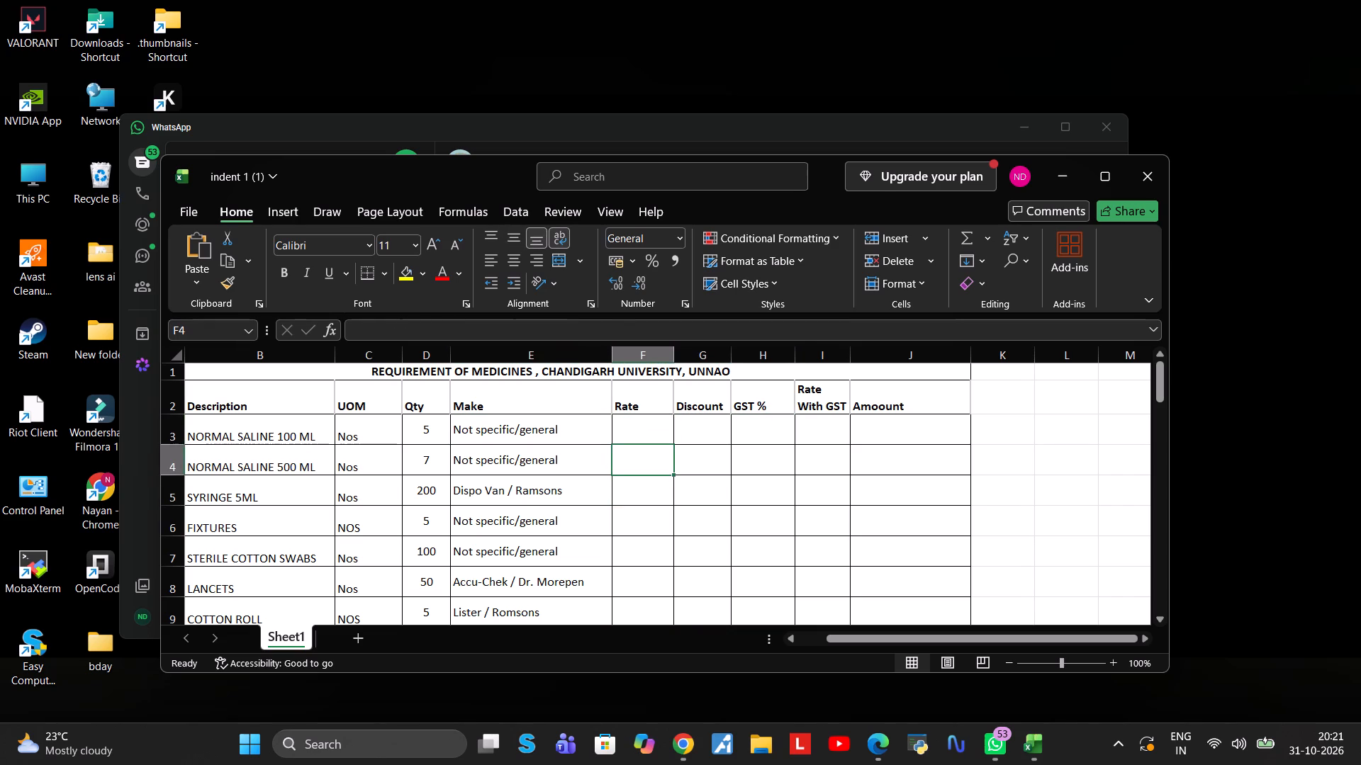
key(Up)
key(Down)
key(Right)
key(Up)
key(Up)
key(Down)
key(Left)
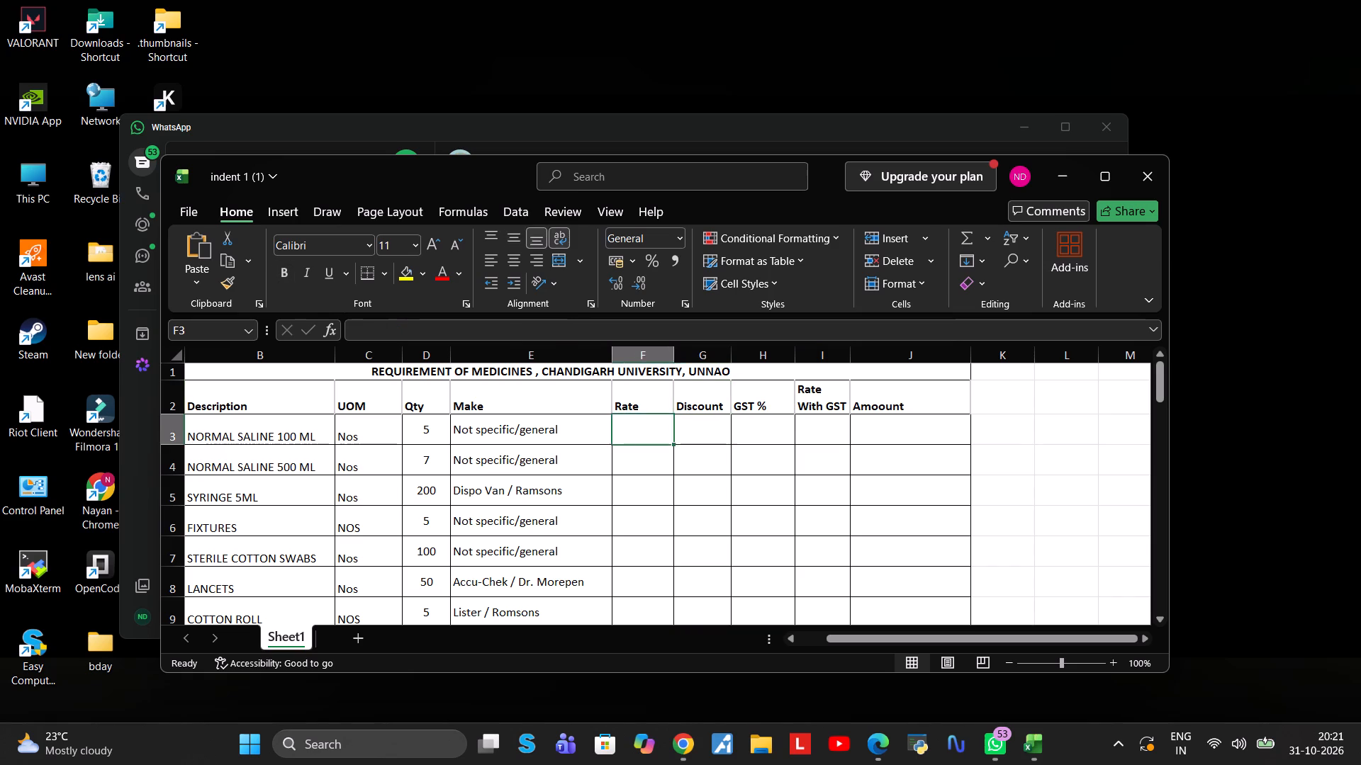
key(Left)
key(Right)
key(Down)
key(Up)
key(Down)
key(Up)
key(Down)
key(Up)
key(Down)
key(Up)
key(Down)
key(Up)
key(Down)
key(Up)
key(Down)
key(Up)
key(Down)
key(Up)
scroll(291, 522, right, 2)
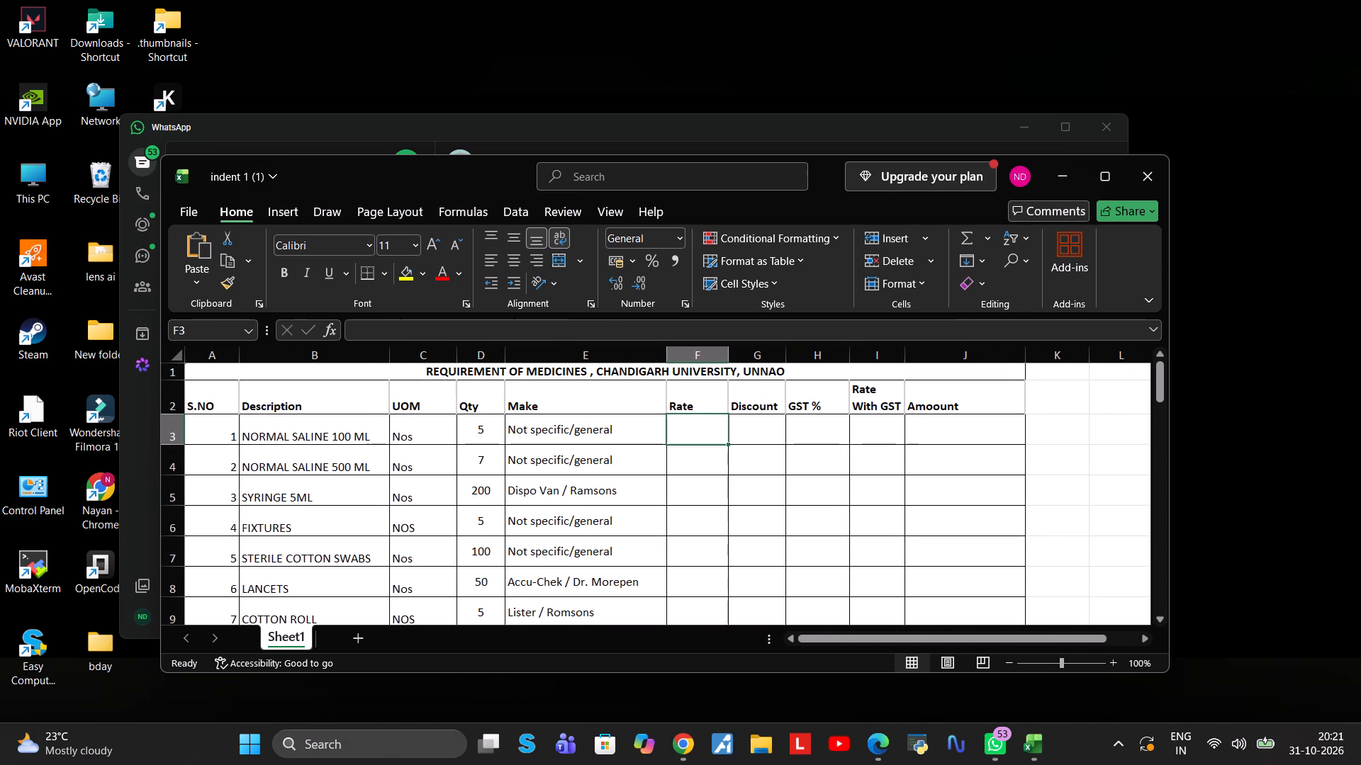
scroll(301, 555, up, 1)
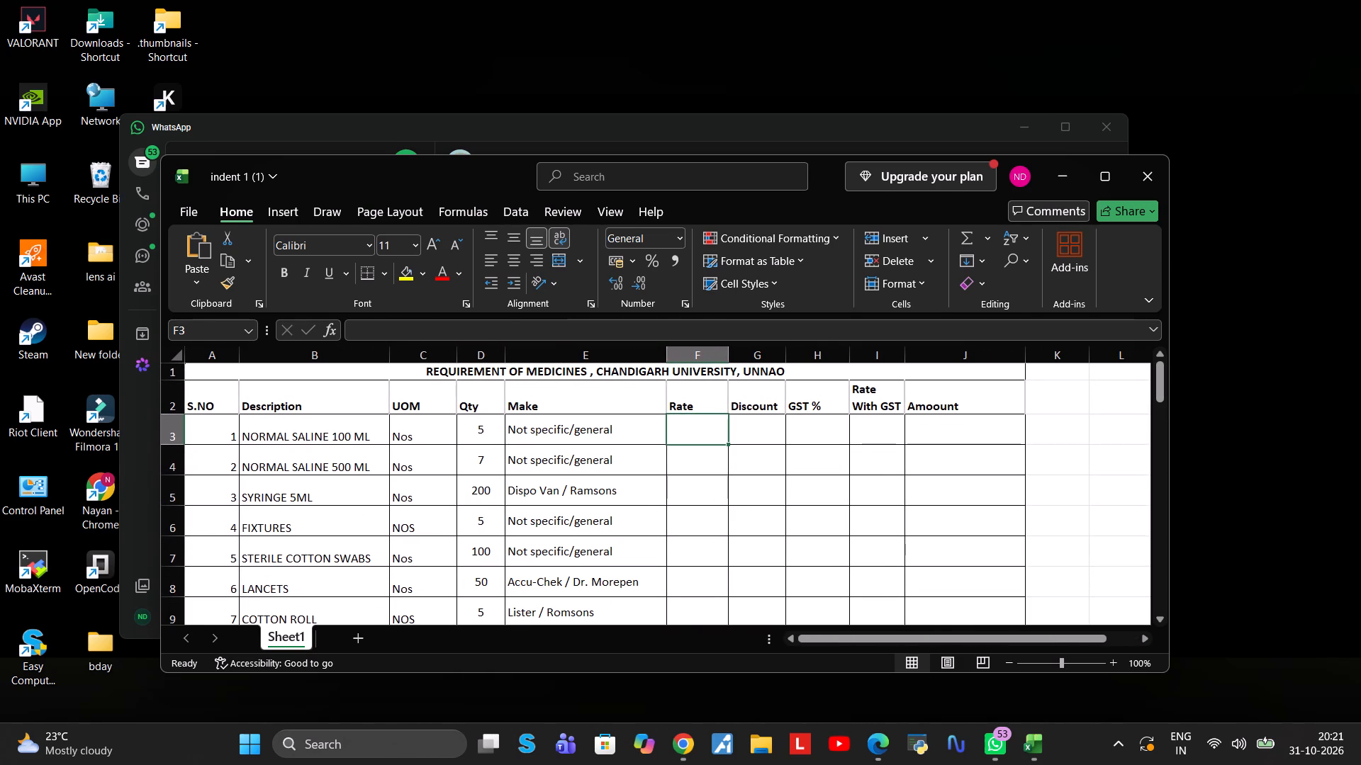
Look through the medicine list, examining the descriptions, units, quantities and makes of the items further down.
click(780, 373)
scroll(507, 383, down, 4)
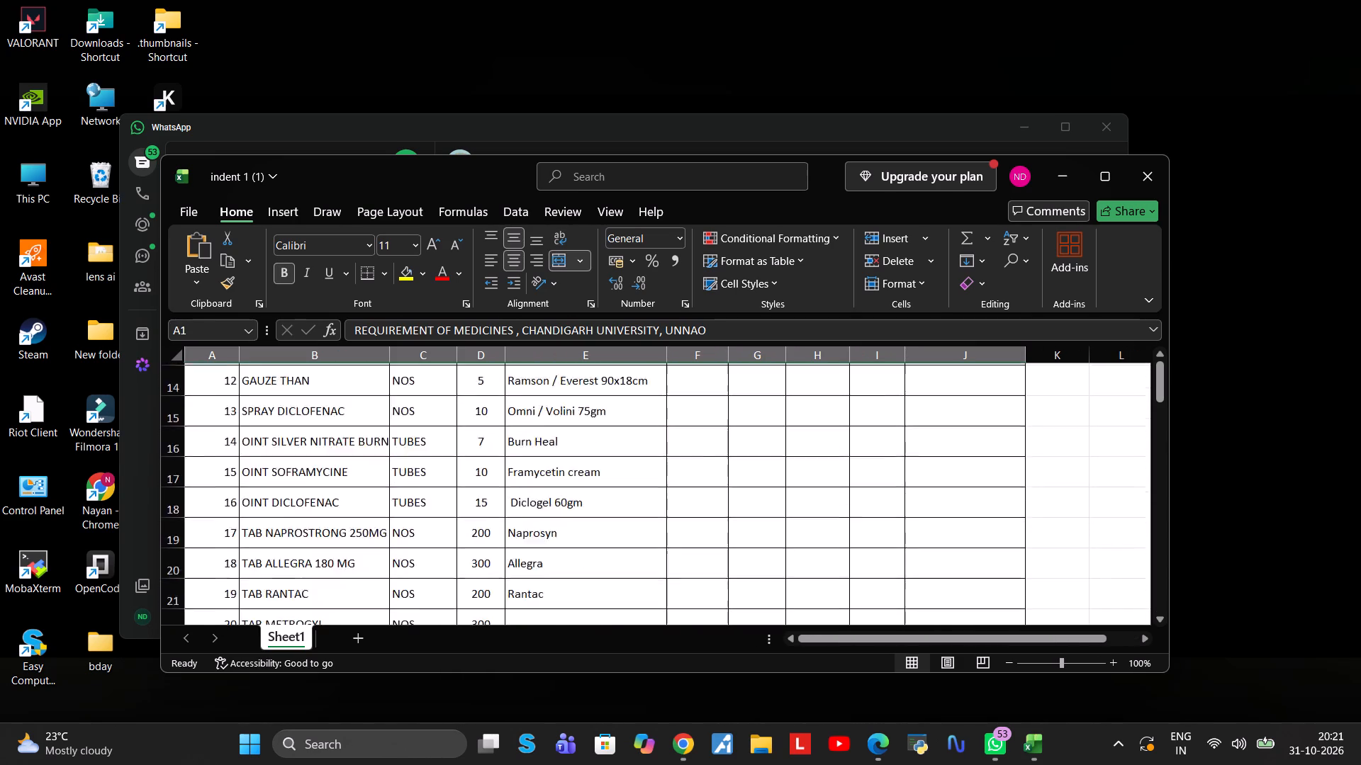
scroll(507, 383, down, 4)
scroll(507, 383, up, 15)
scroll(528, 465, down, 10)
scroll(528, 465, up, 6)
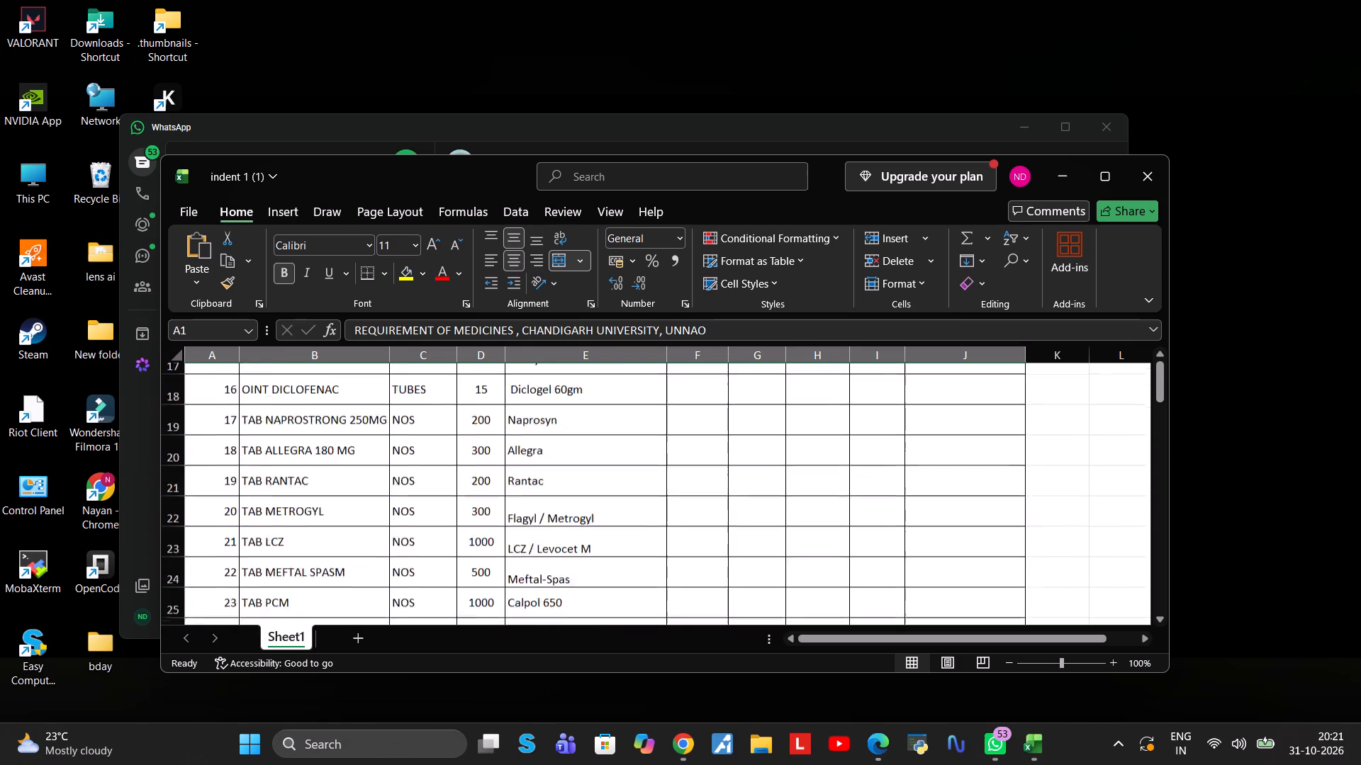
scroll(528, 465, up, 7)
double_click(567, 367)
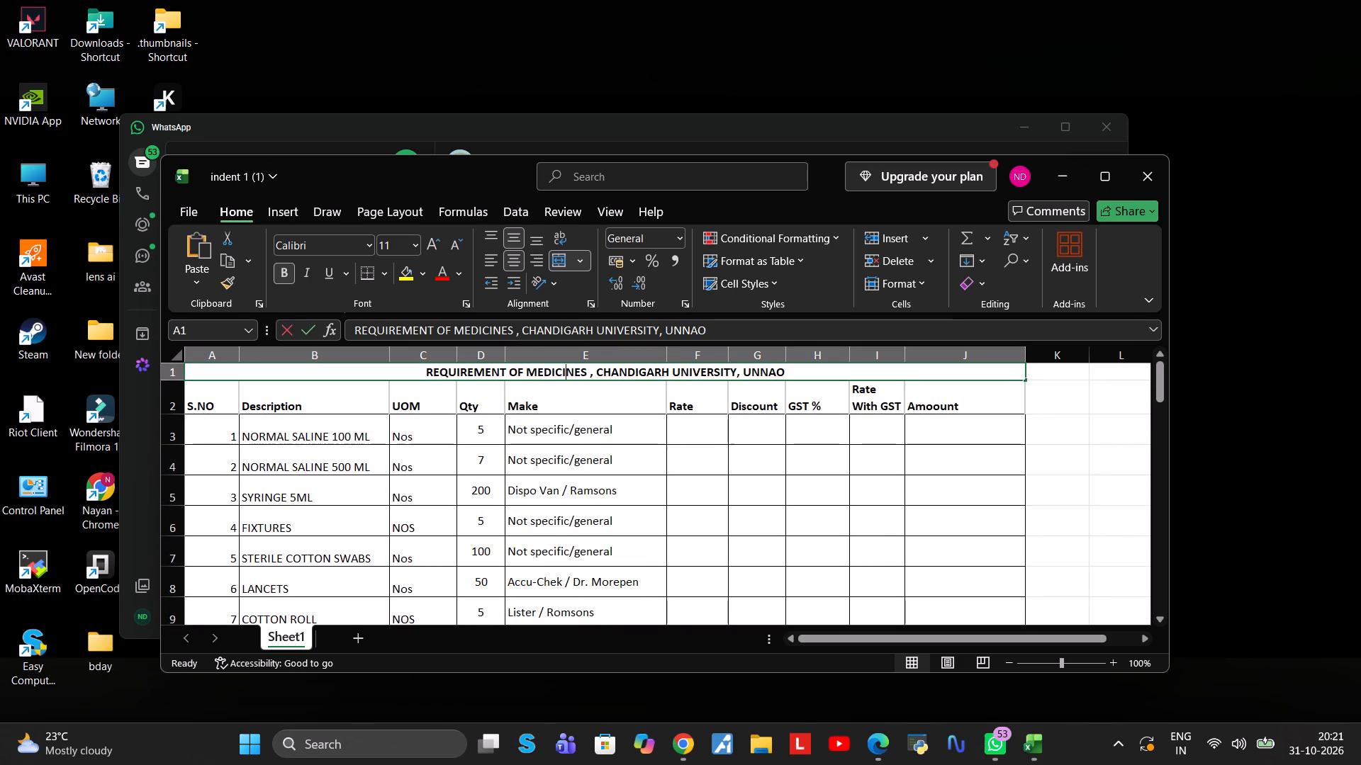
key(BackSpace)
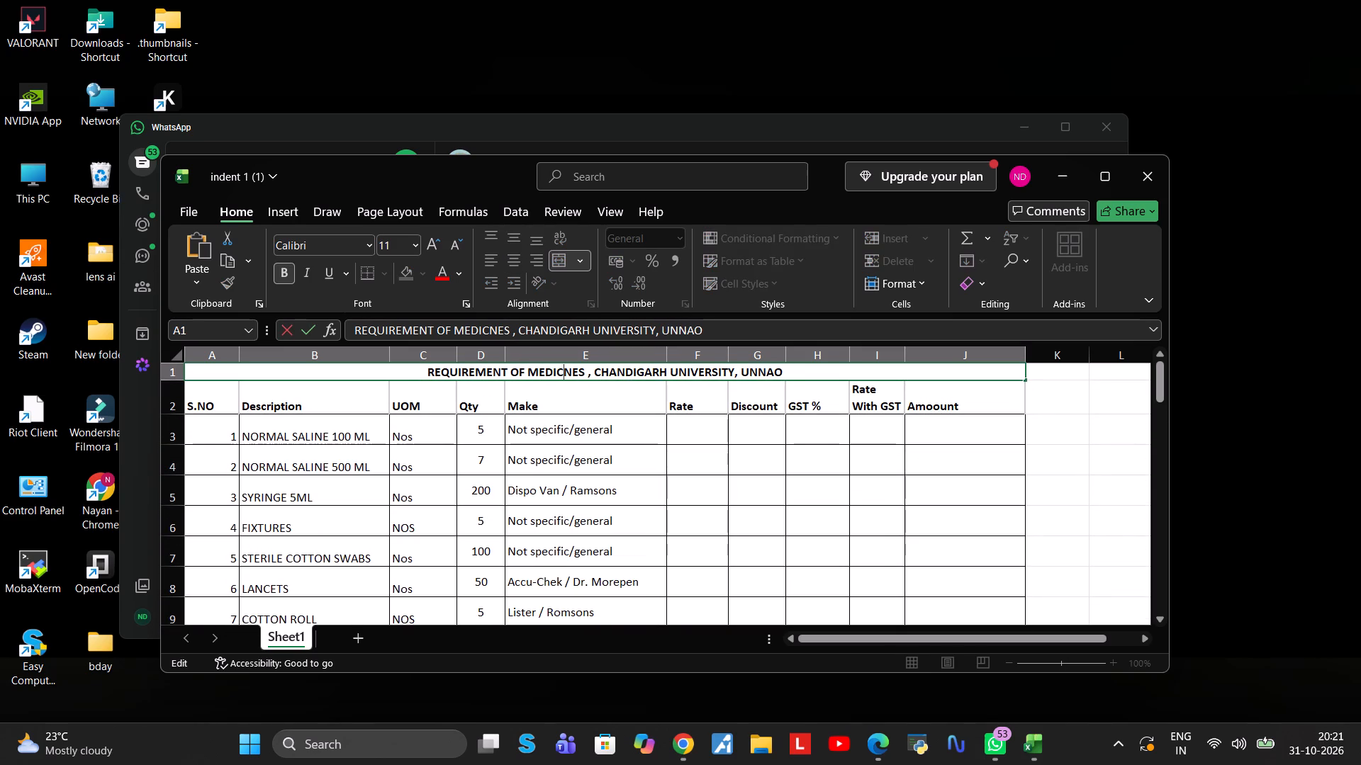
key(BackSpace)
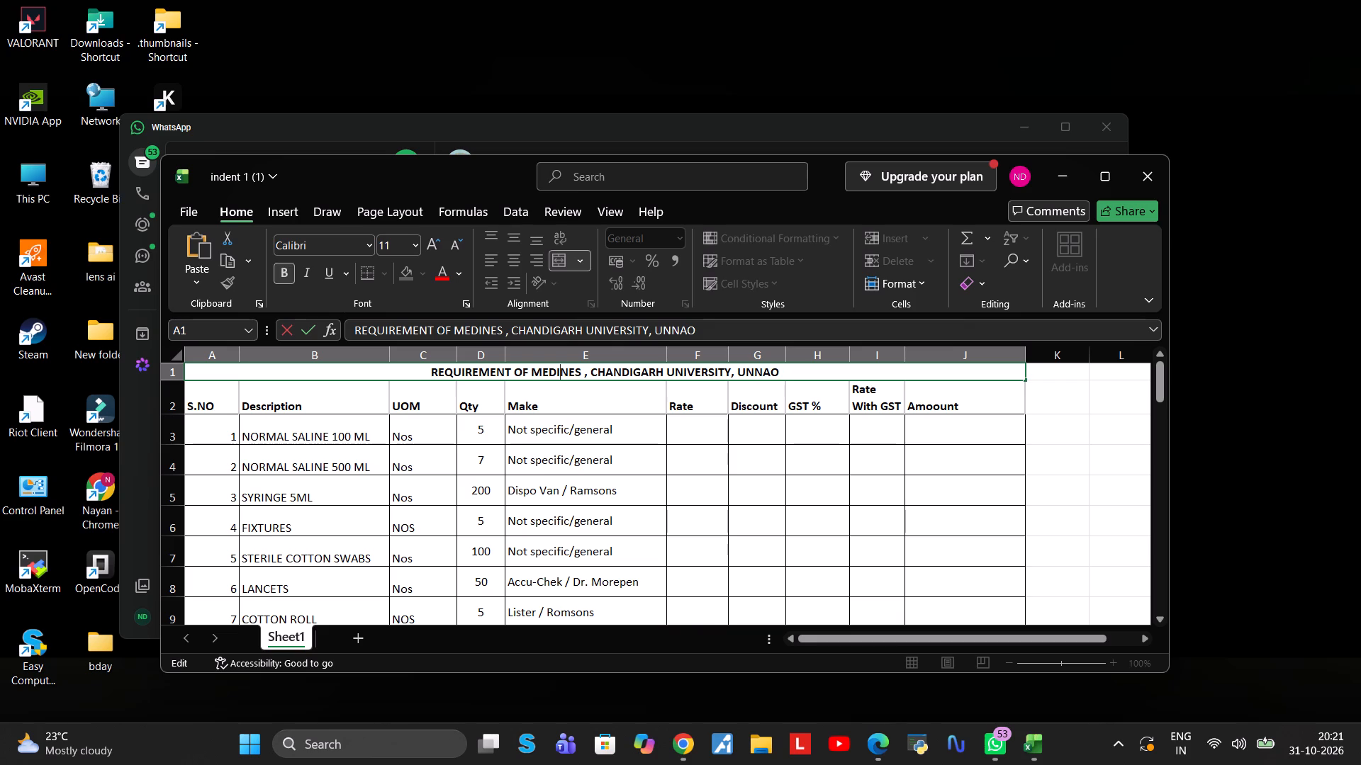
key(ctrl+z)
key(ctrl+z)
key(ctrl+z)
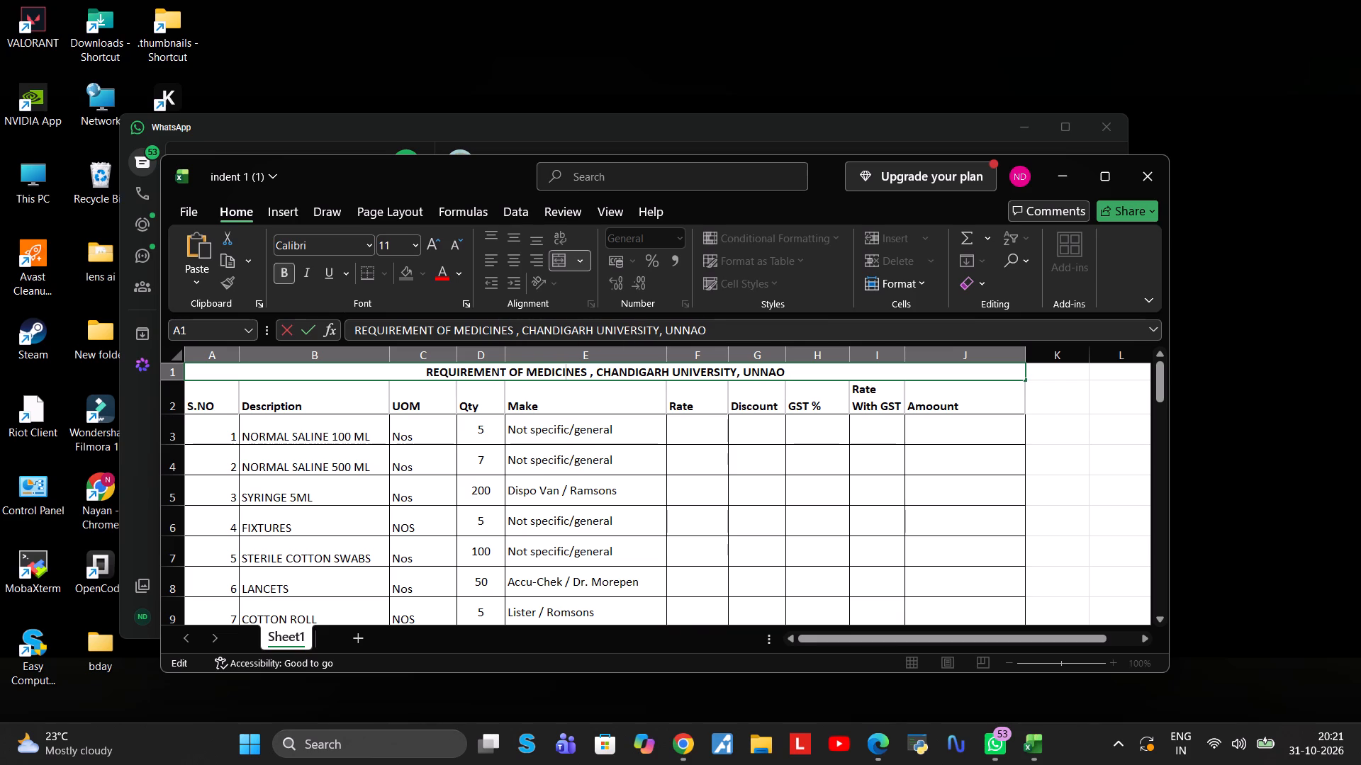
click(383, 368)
Fill the NORMAL SALINE 100 ML row with a rate of 100, a discount of 25% and an amount of 82.5.
click(689, 426)
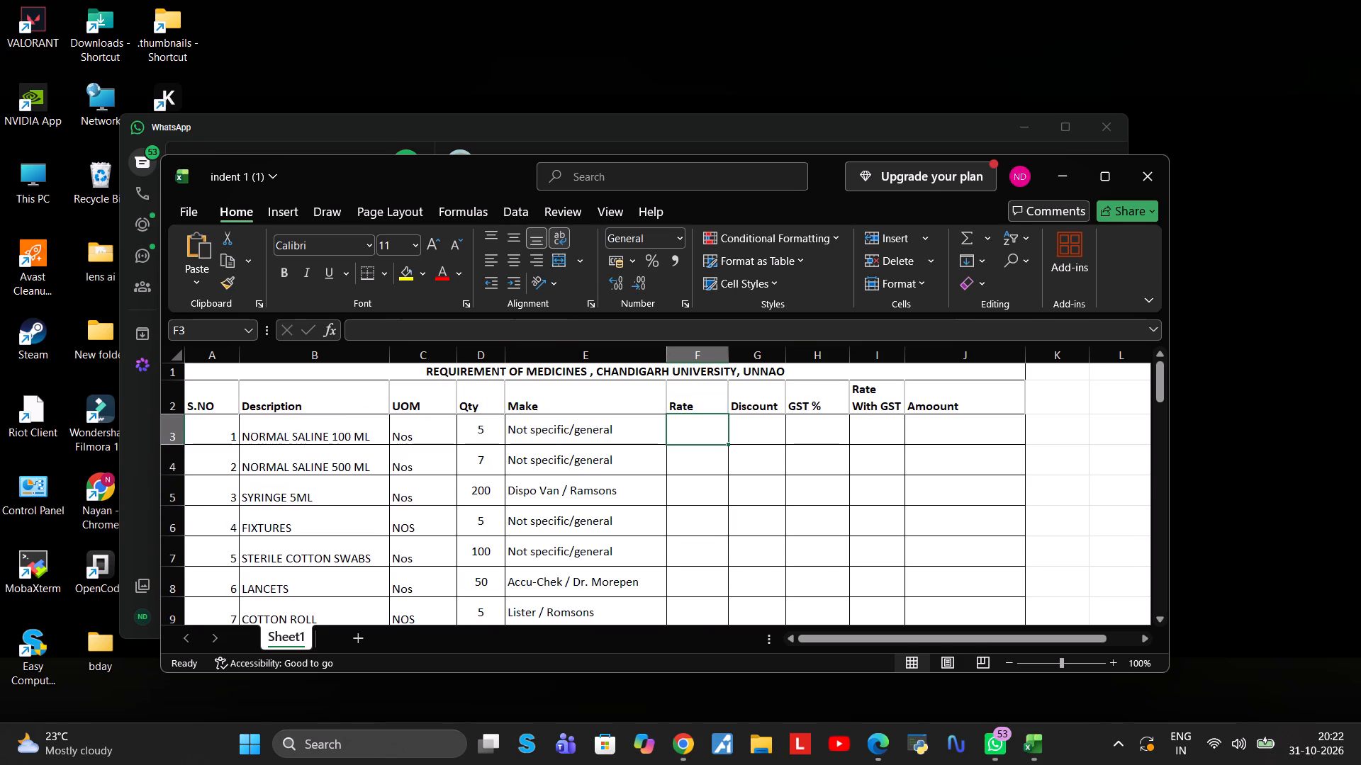
text(100)
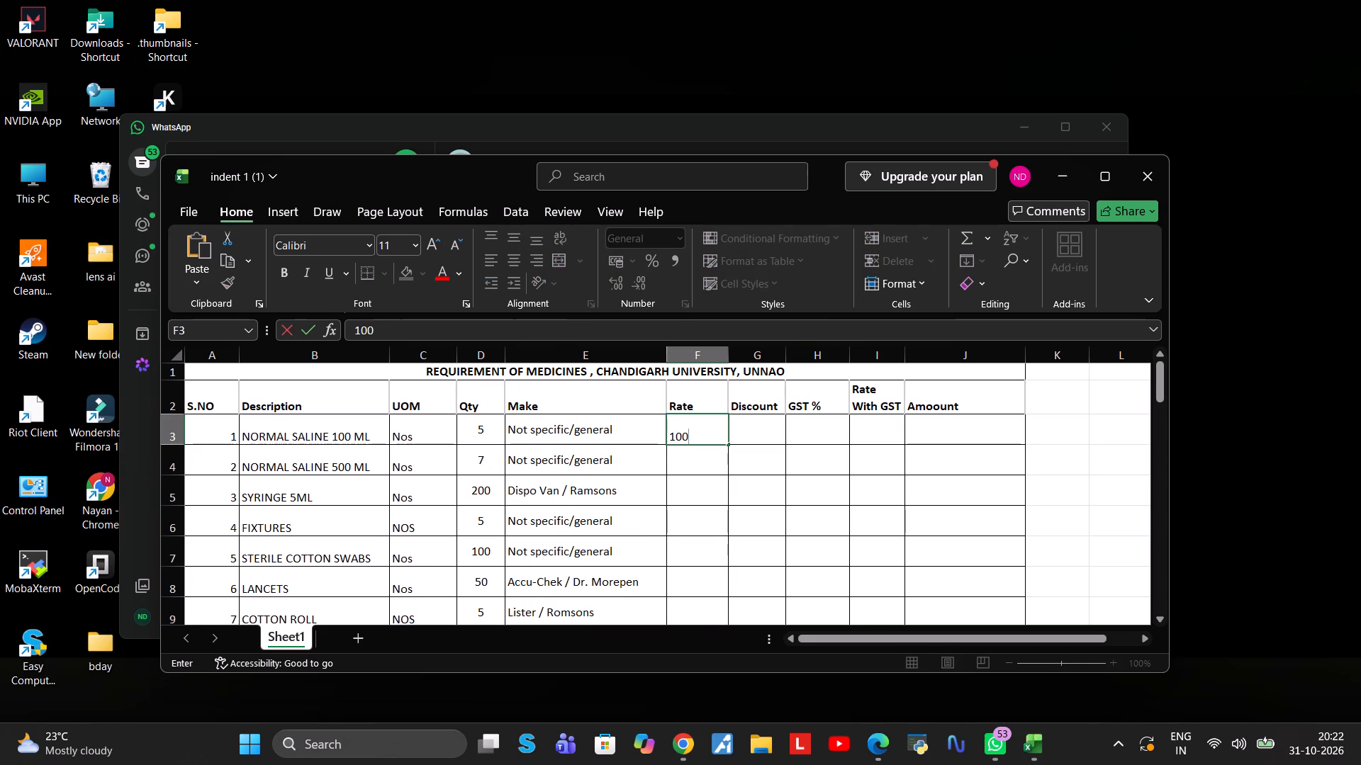
key(Right)
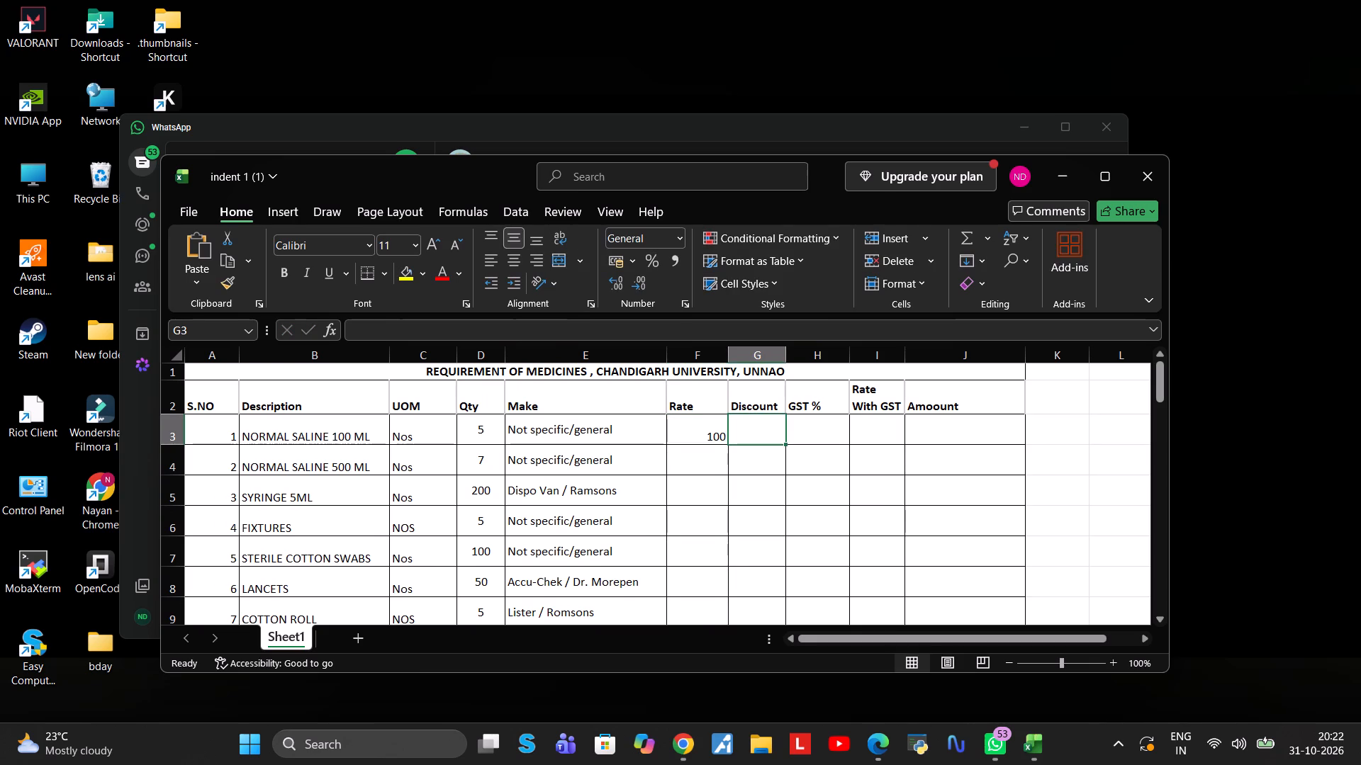
text(25)
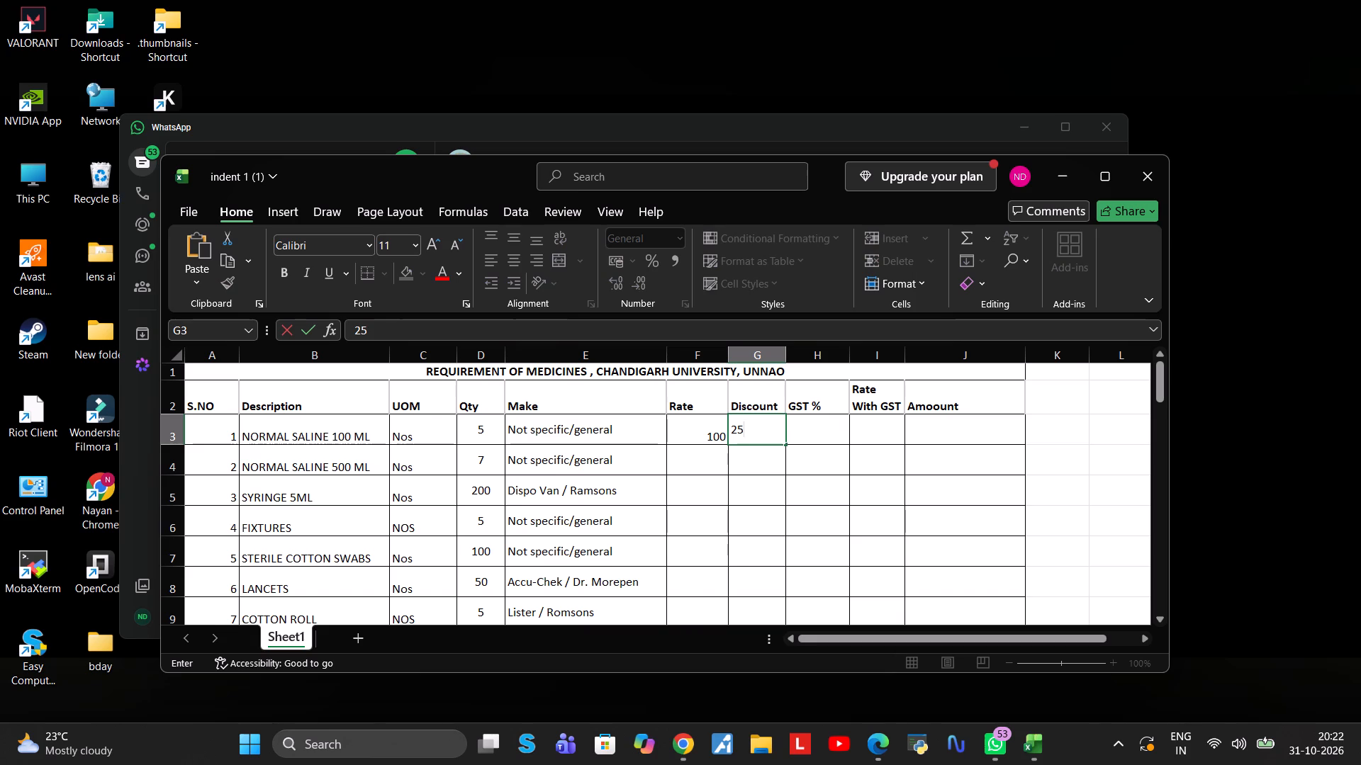
key(shift+percent)
key(Right)
key(Right)
key(Right)
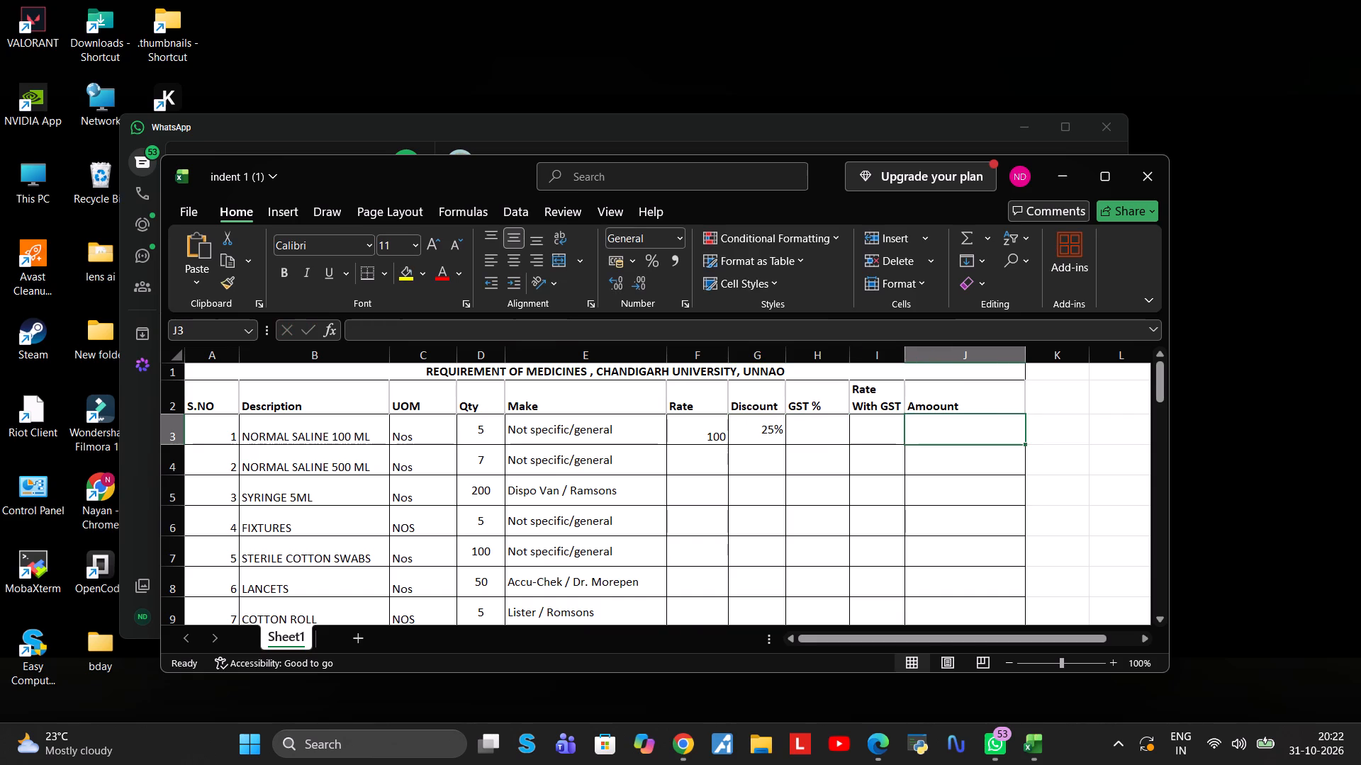
text(82.)
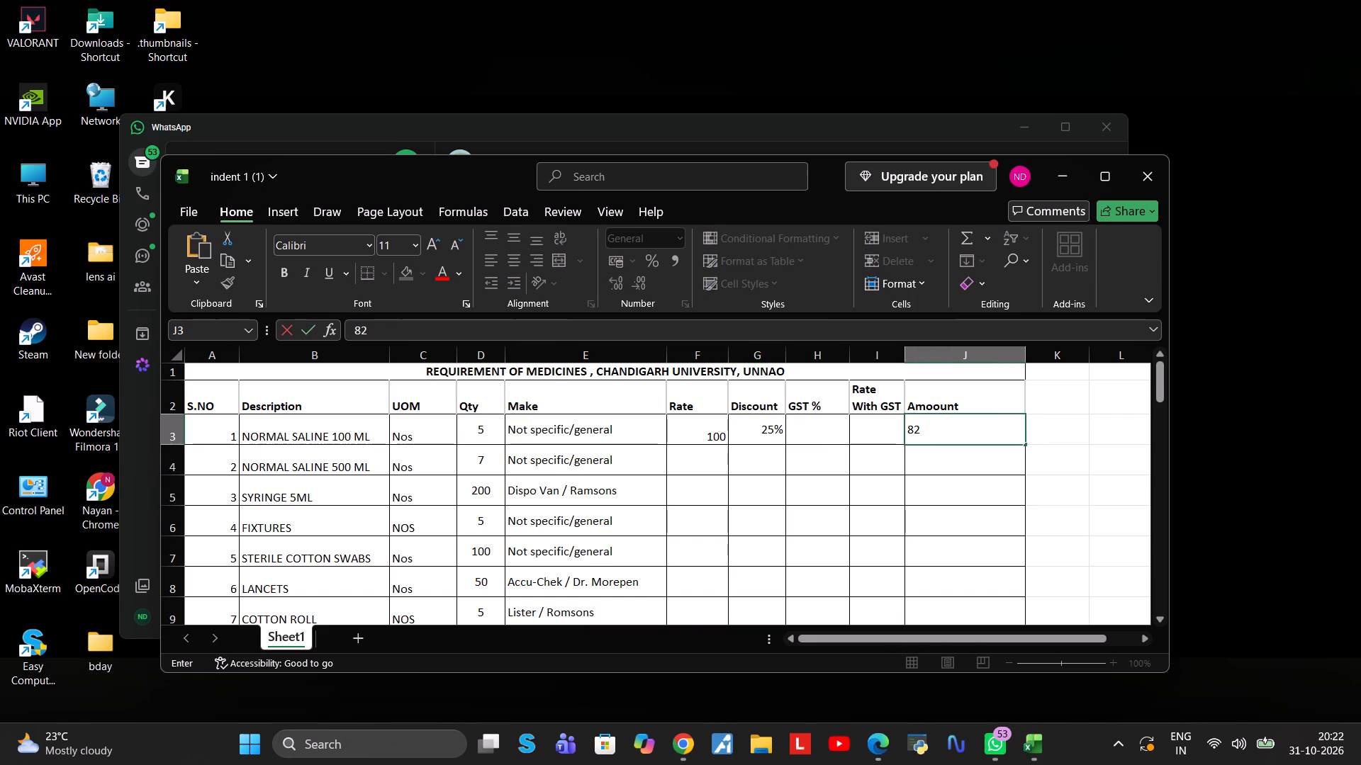
key(5)
key(Down)
Change the rate of NORMAL SALINE 100 ML to 110.
key(Left)
key(Left)
key(Left)
key(Left)
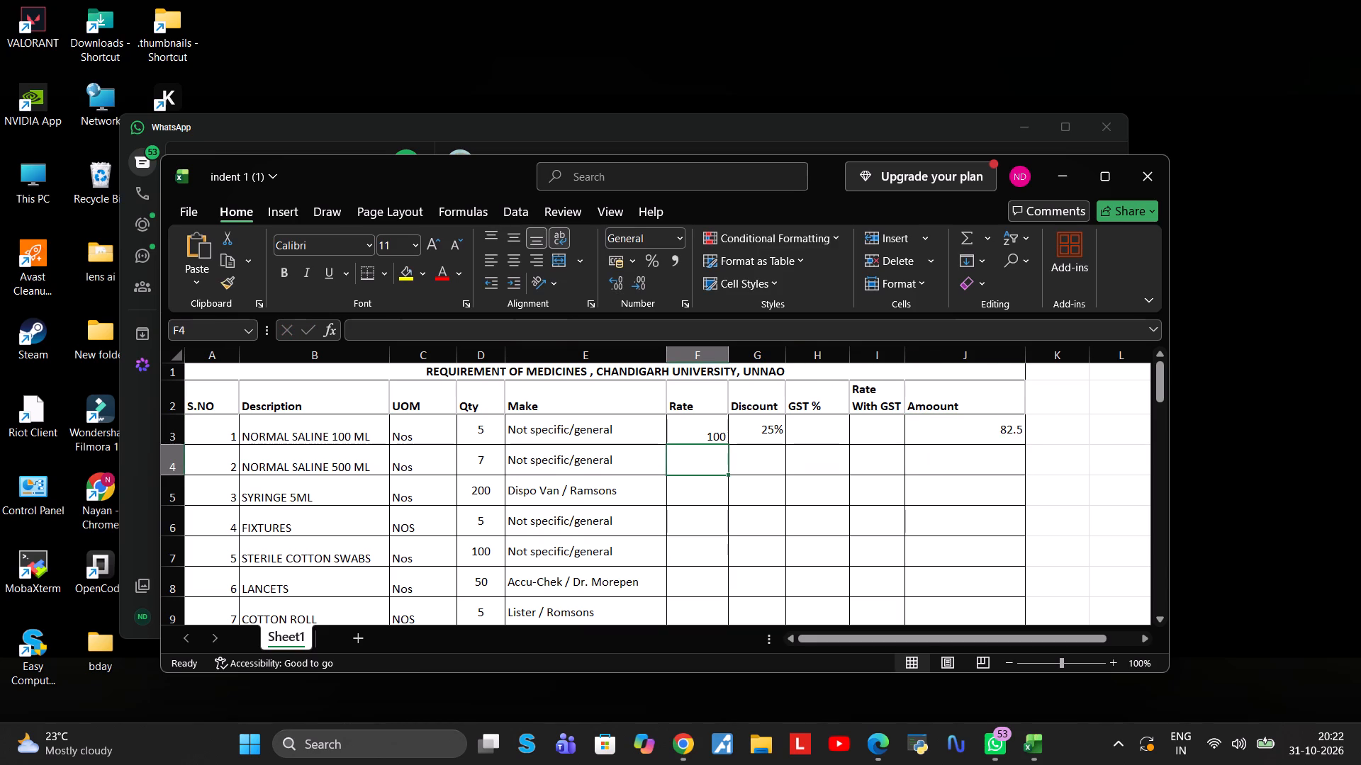
key(Right)
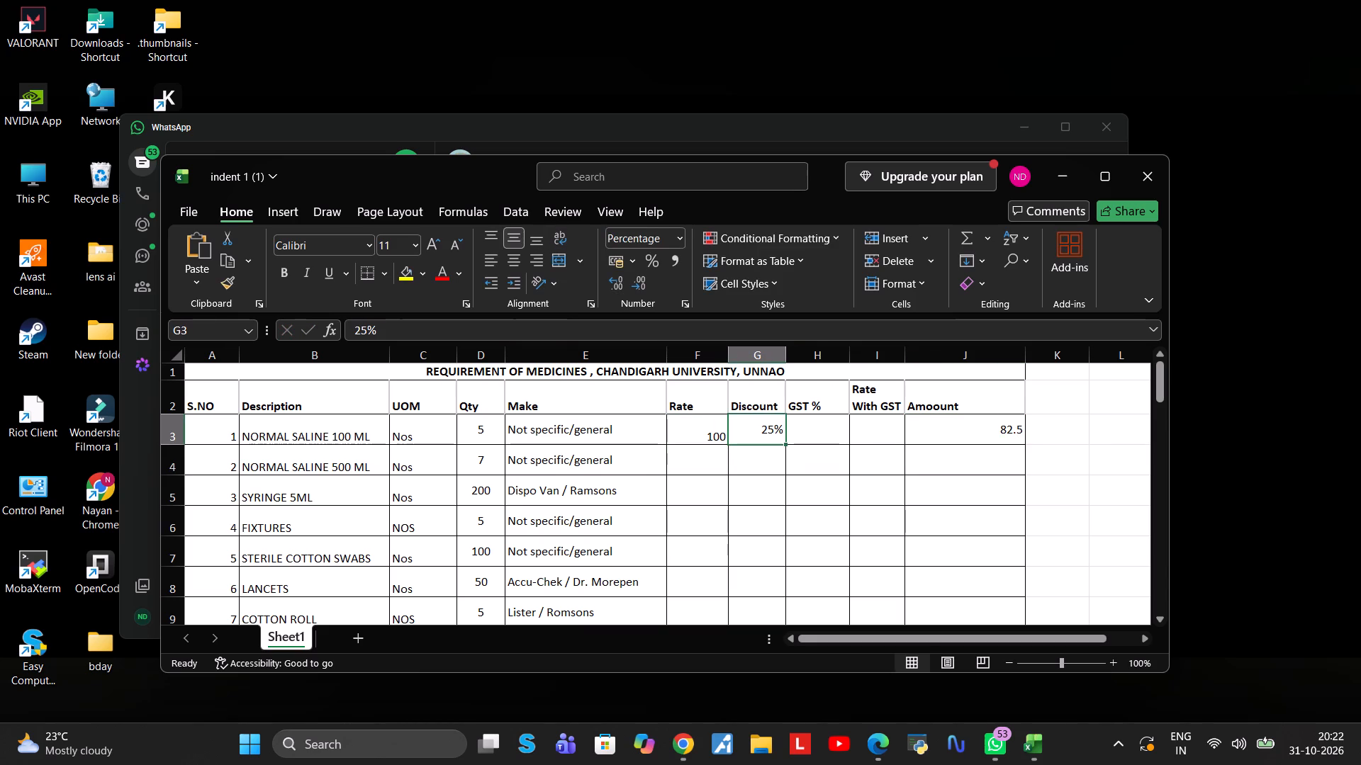
key(Down)
key(Left)
key(Up)
key(1)
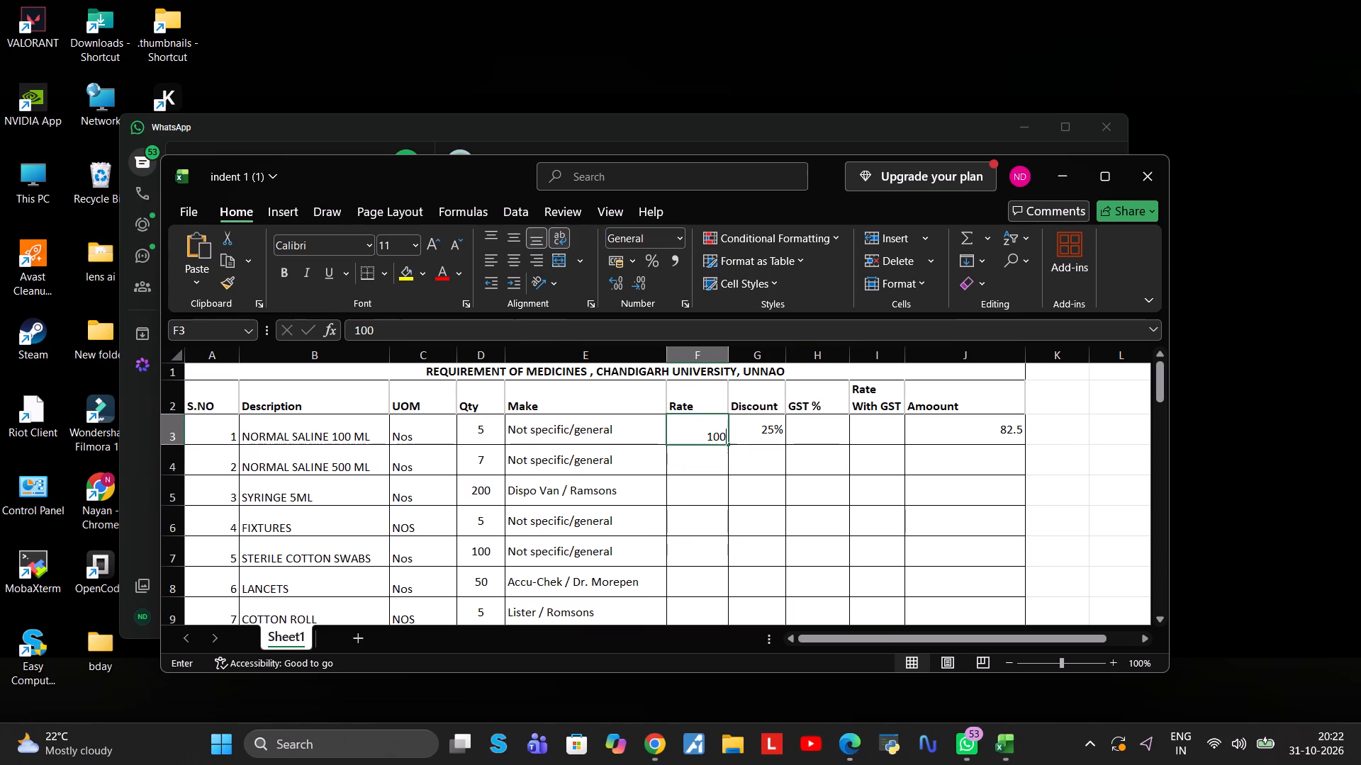
text(10)
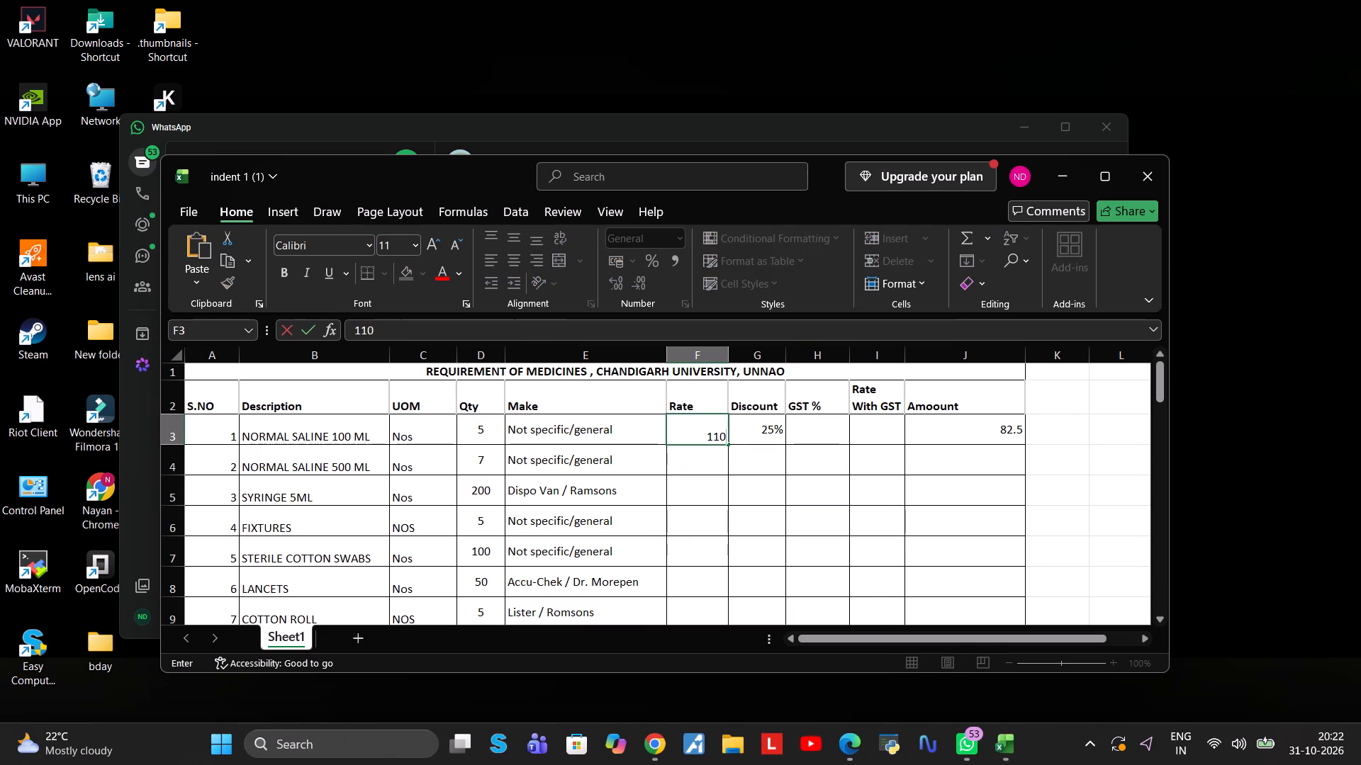
key(Down)
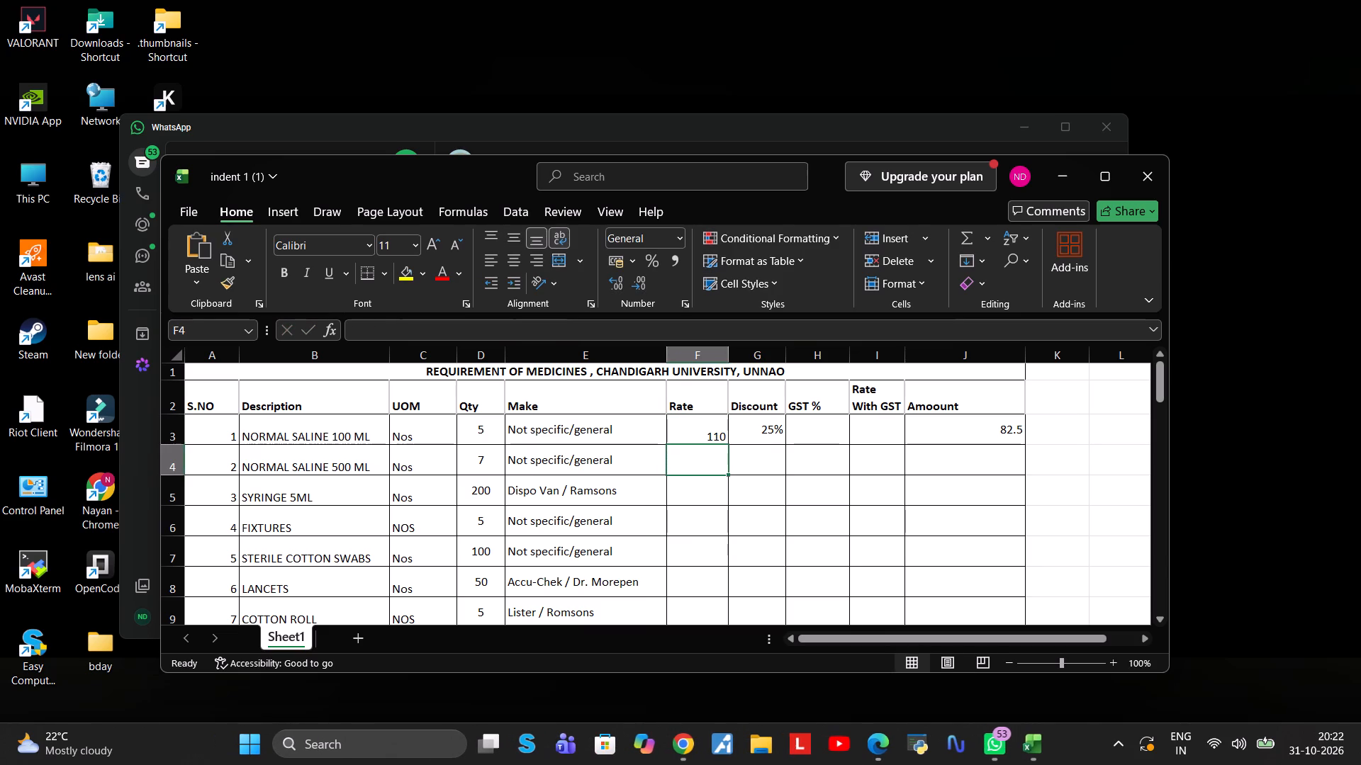
Fill the NORMAL SALINE 500 ML row with a rate of 259, a discount of 25% and an amount of 194.25.
text(259)
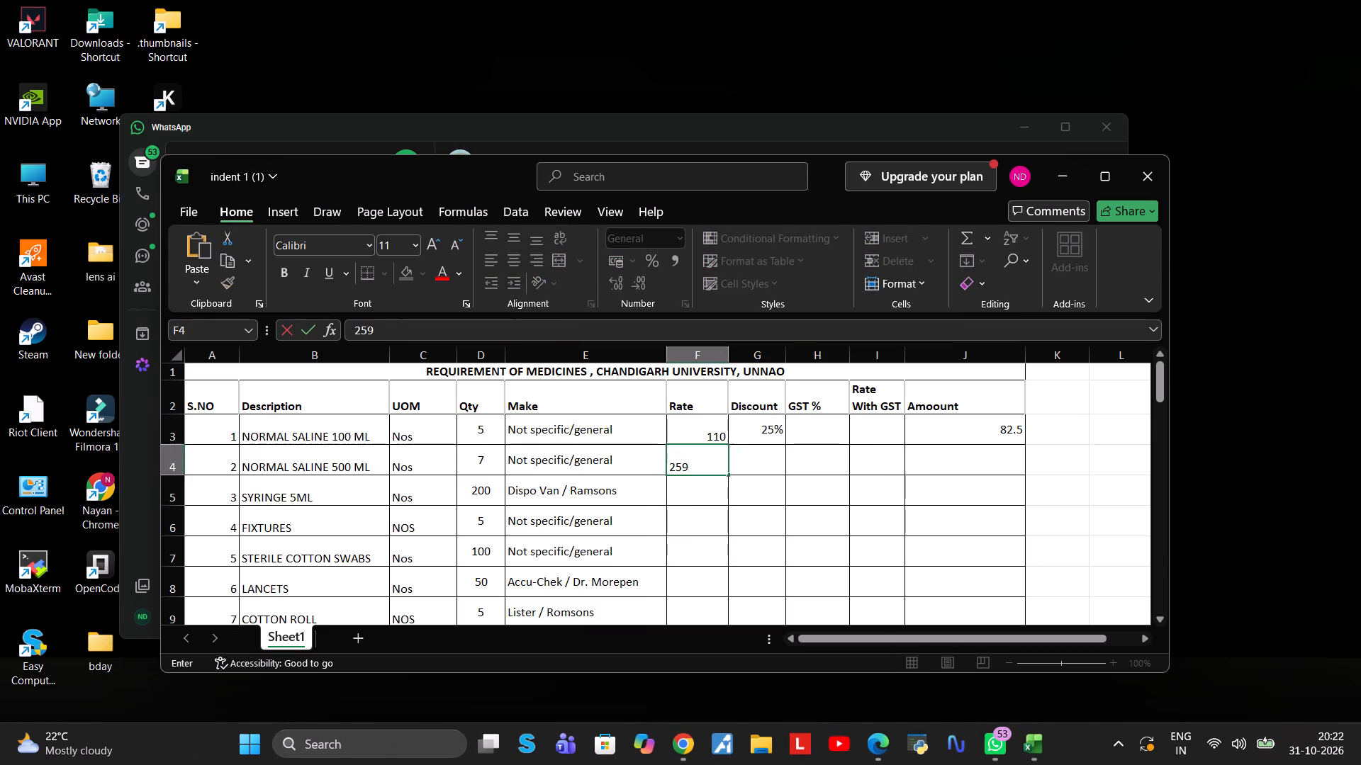
key(Right)
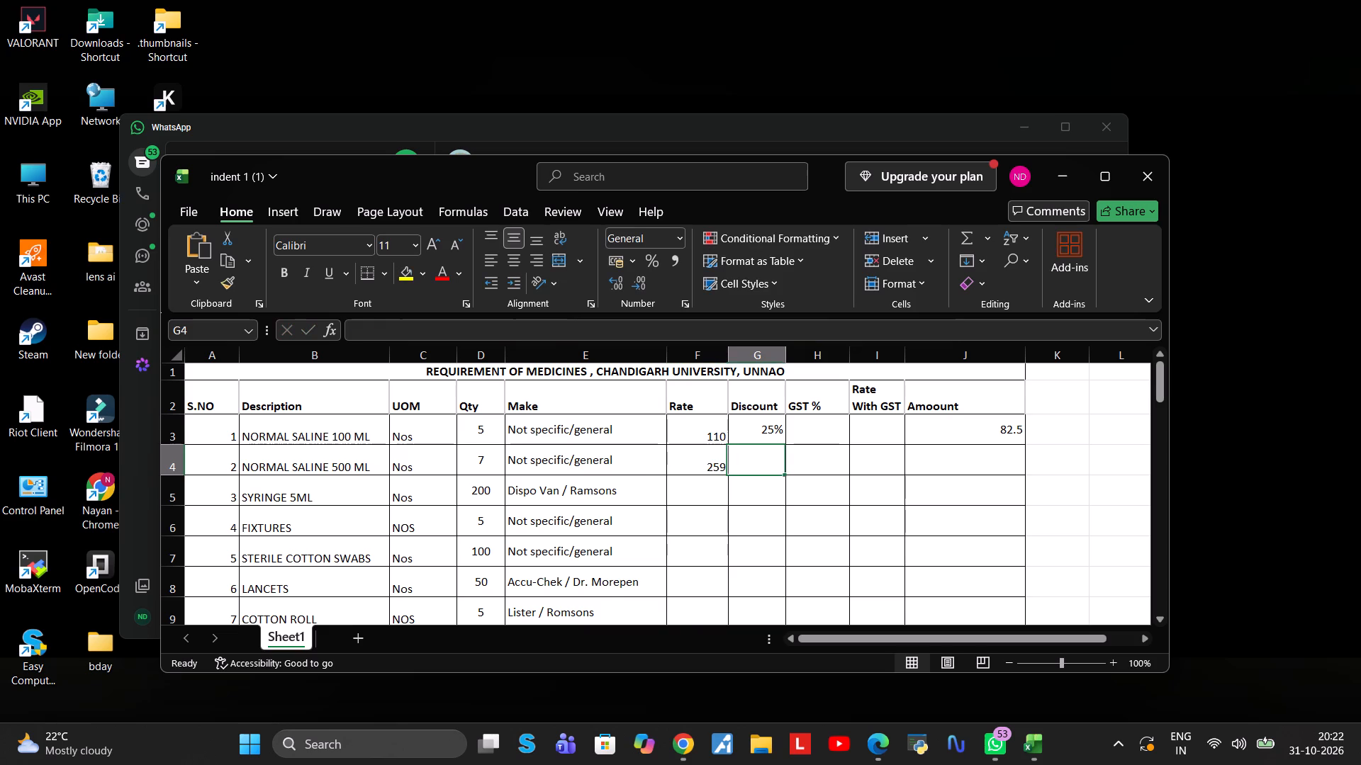
text(25)
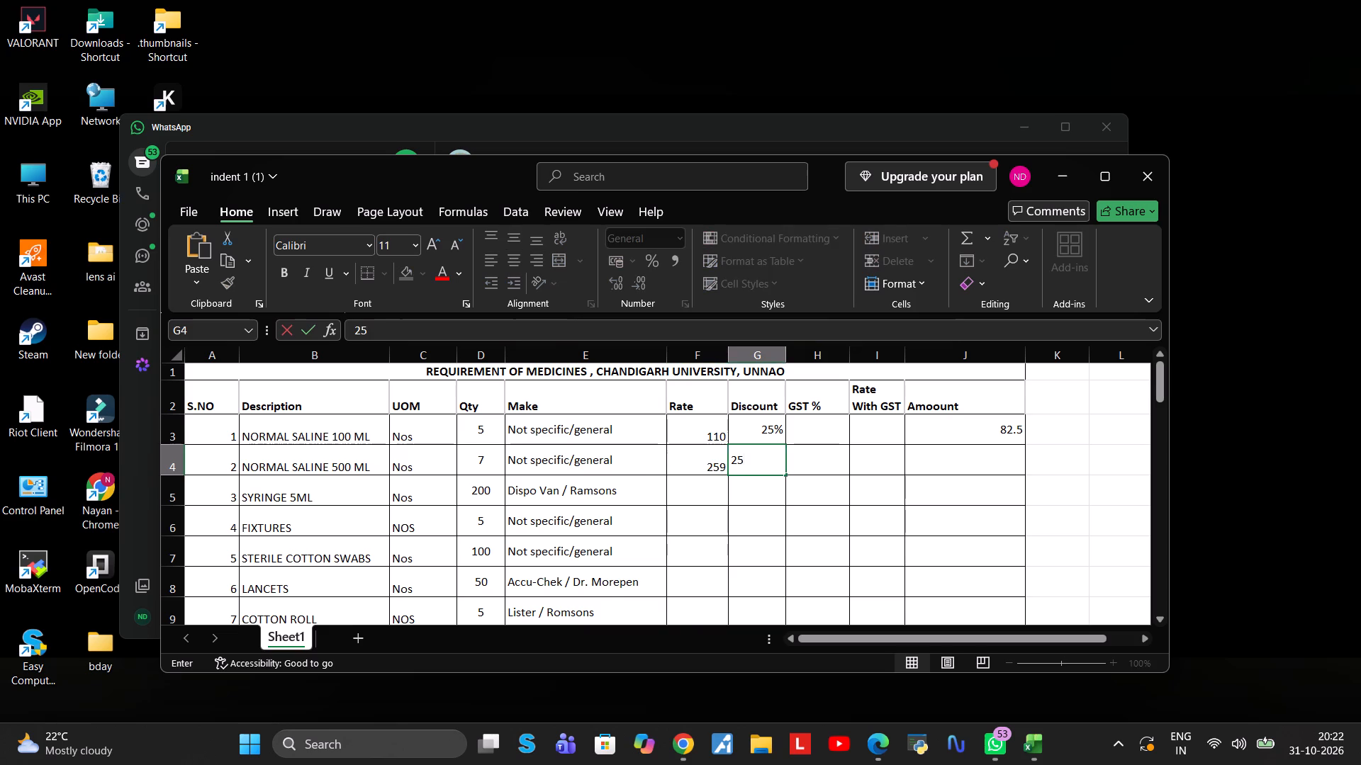
key(shift+percent)
key(Right)
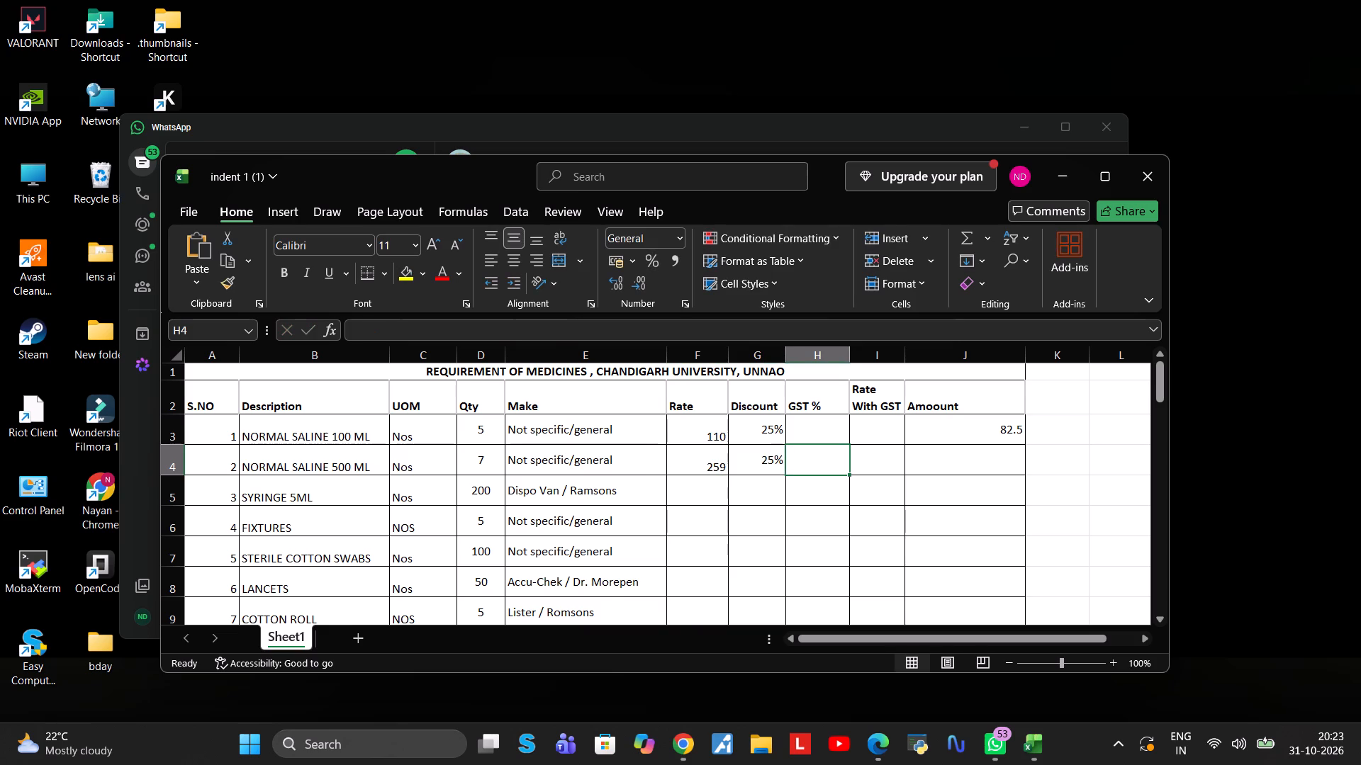
key(Right)
key(Right)
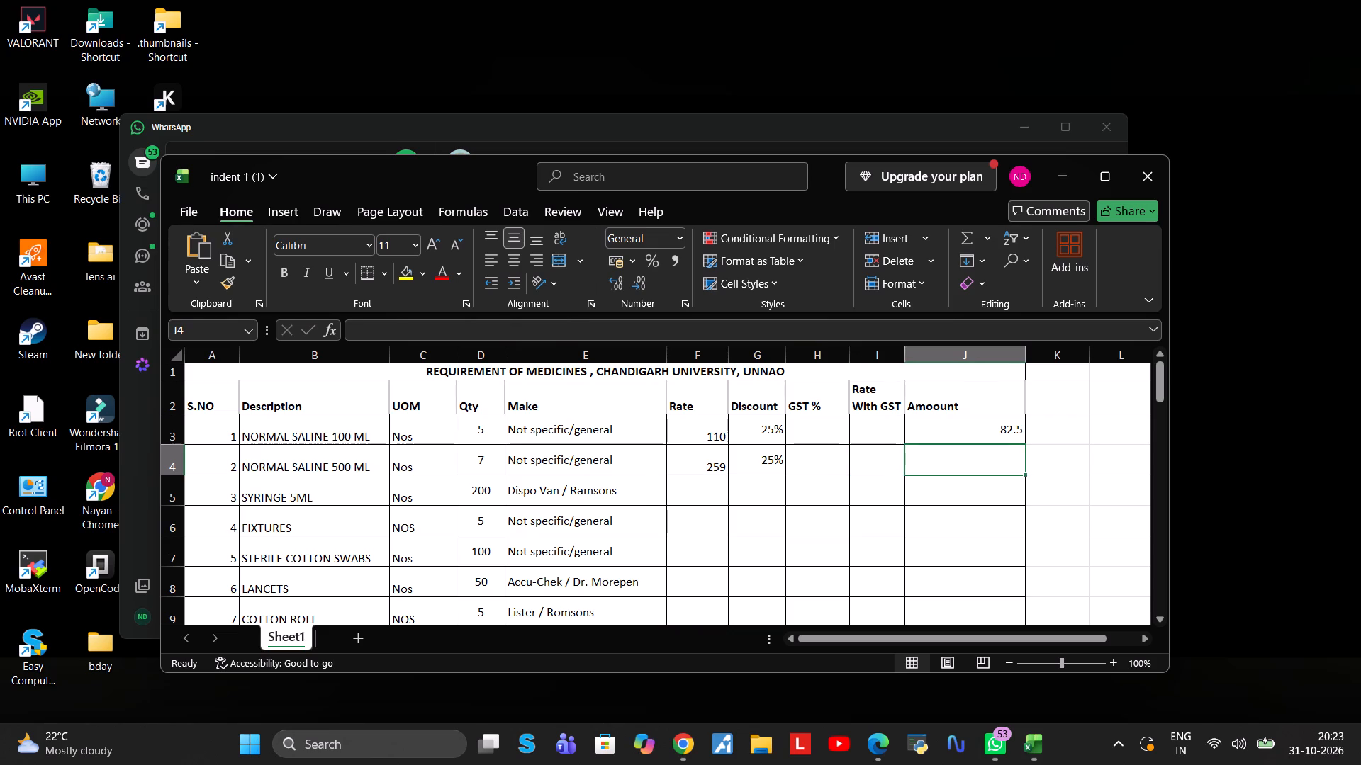
text(19)
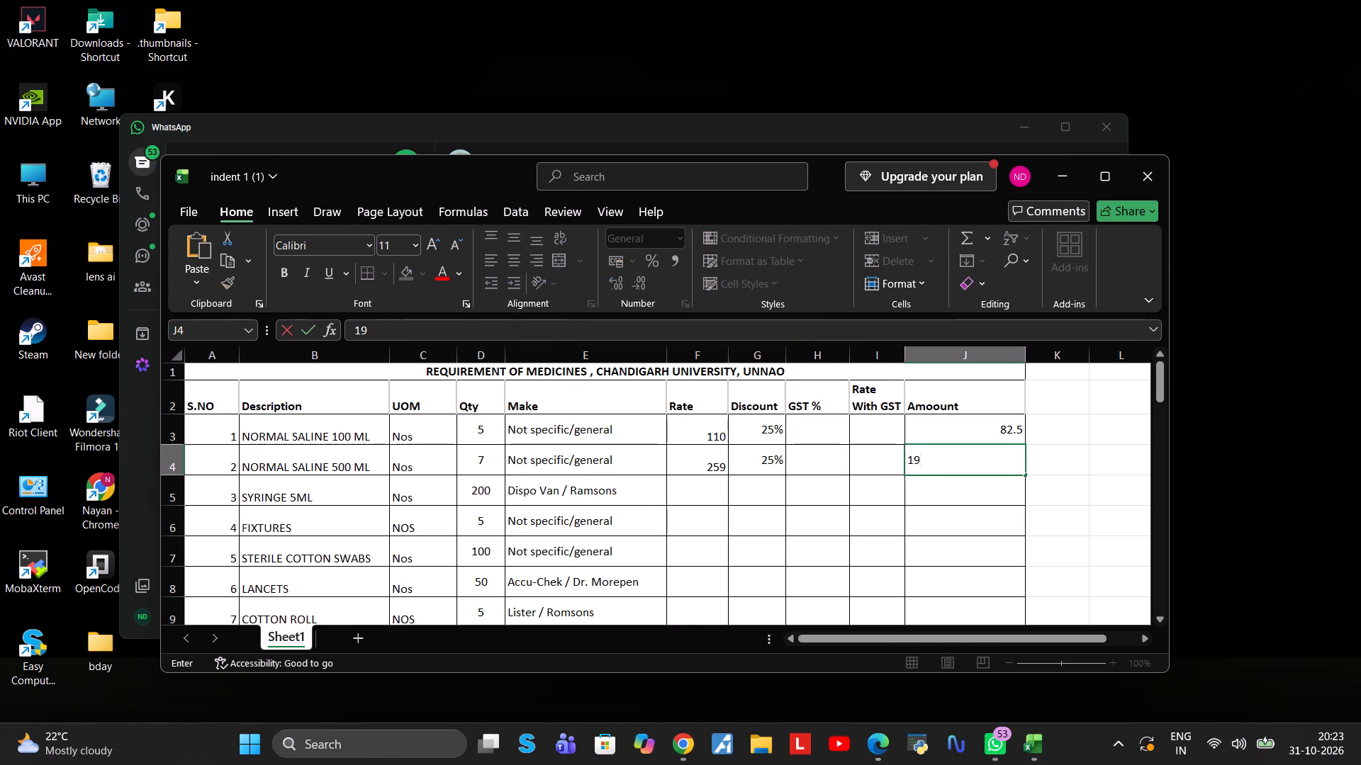
text(4.25)
key(Down)
Fill the SYRINGE 5ML row with a rate of 1860, a discount of 40% and an amount of 1116.
key(Left)
key(Left)
key(Left)
key(Left)
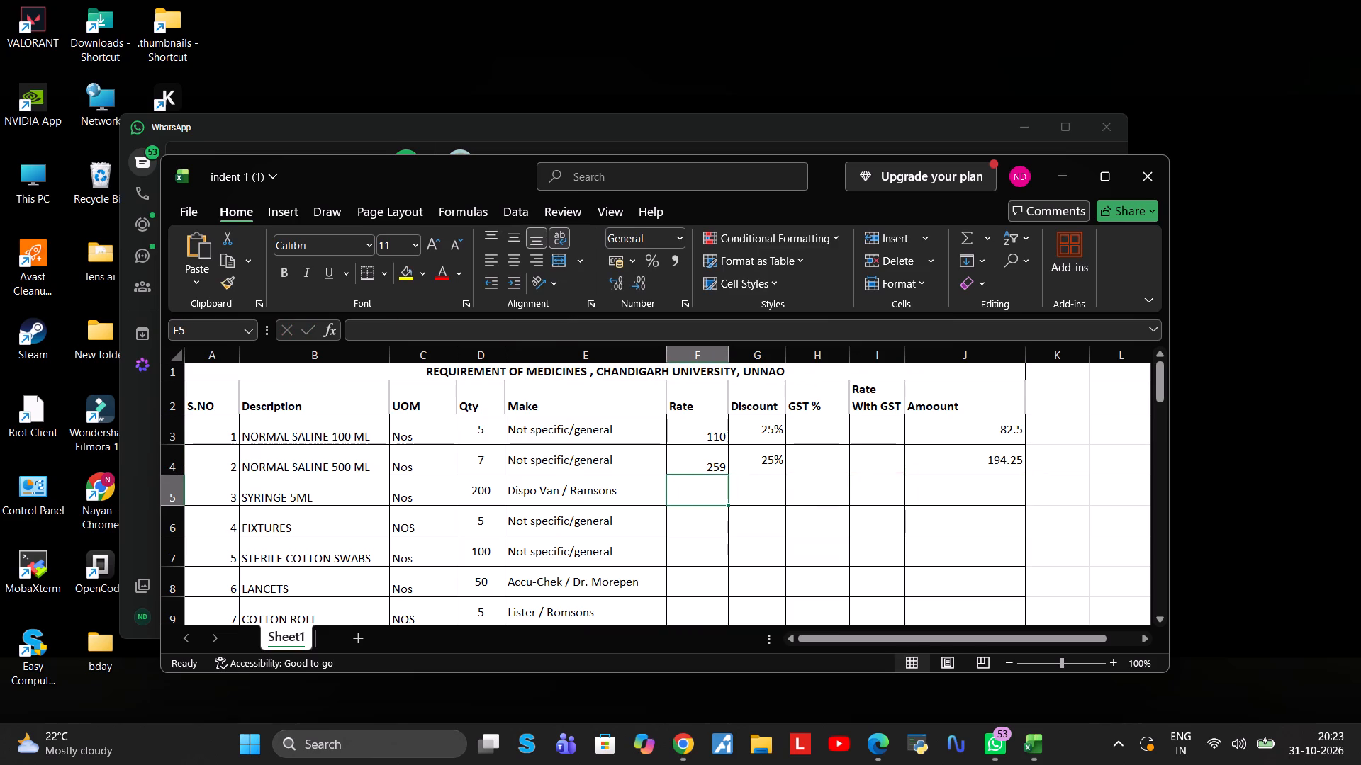
text(18)
text(60)
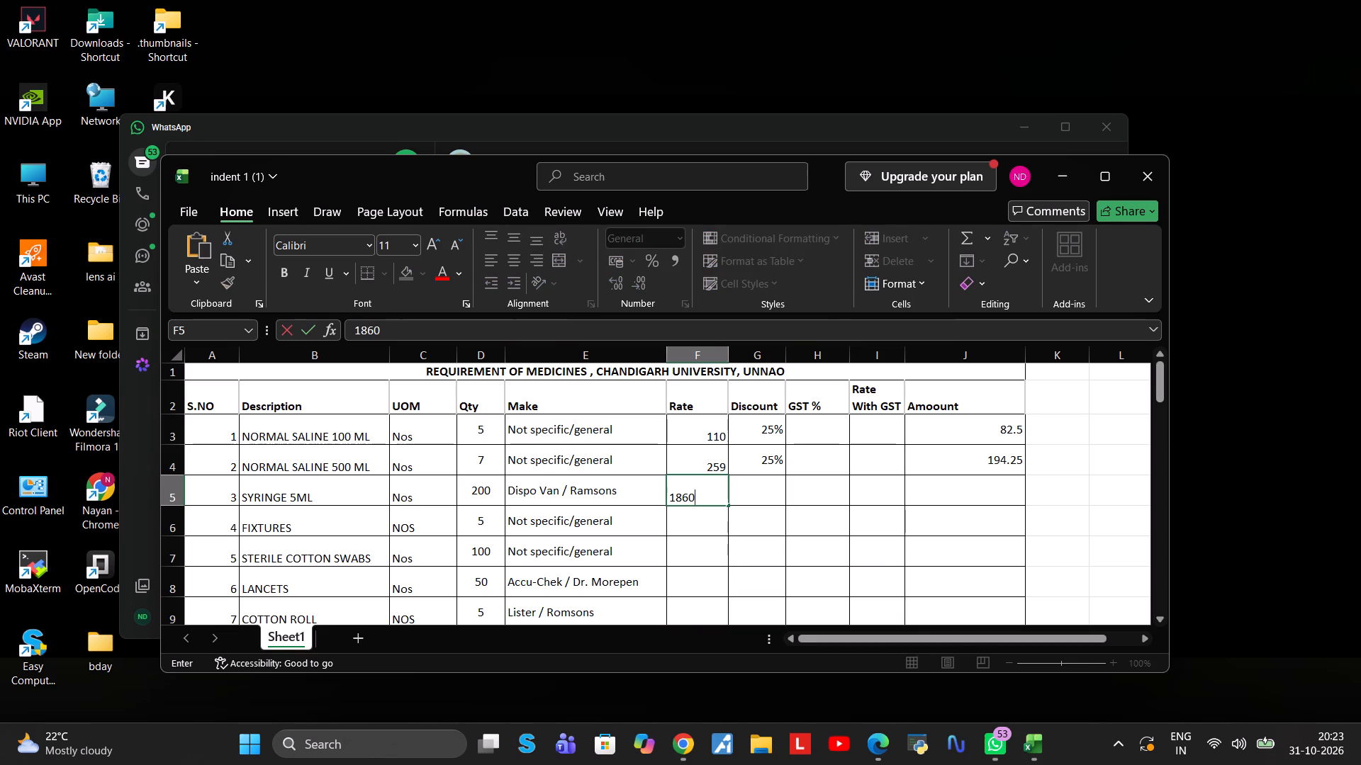
key(Right)
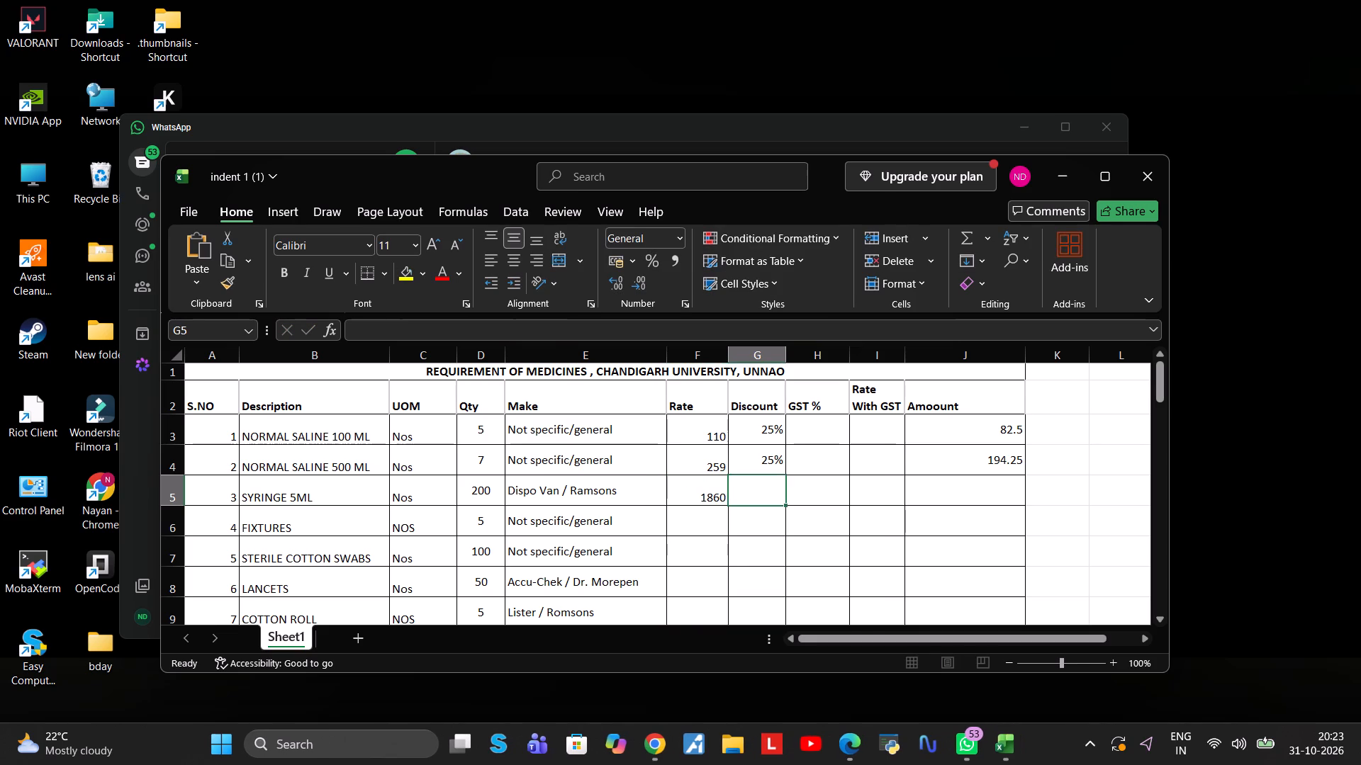
text(40)
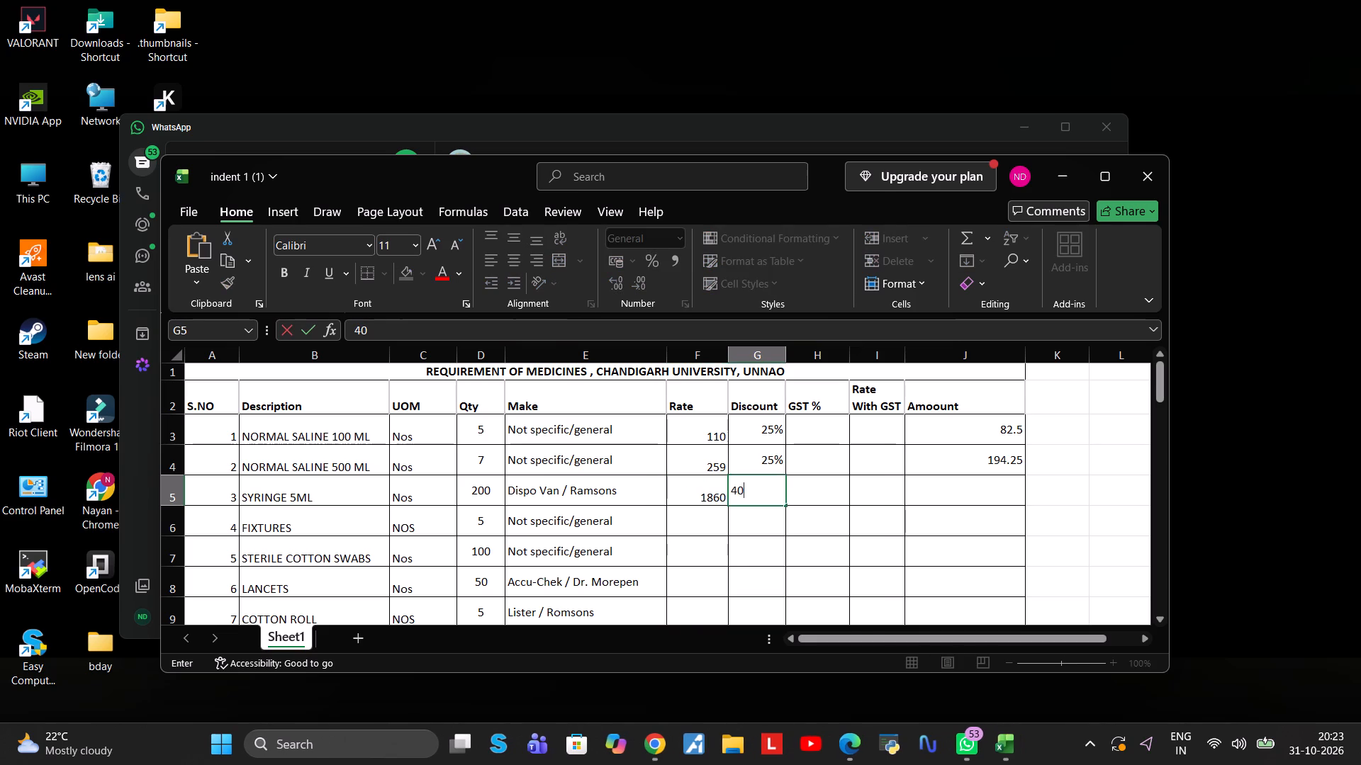
key(shift+percent)
key(Right)
key(Right)
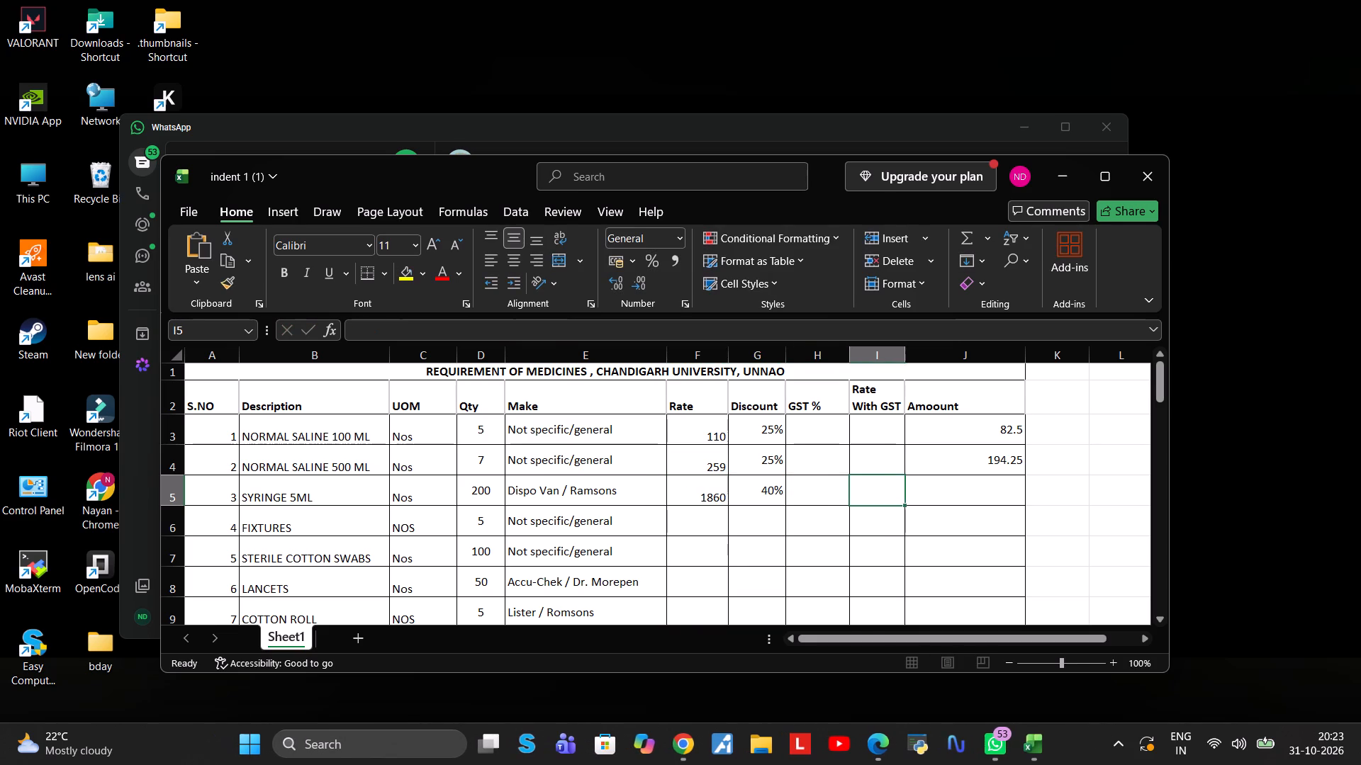
key(Right)
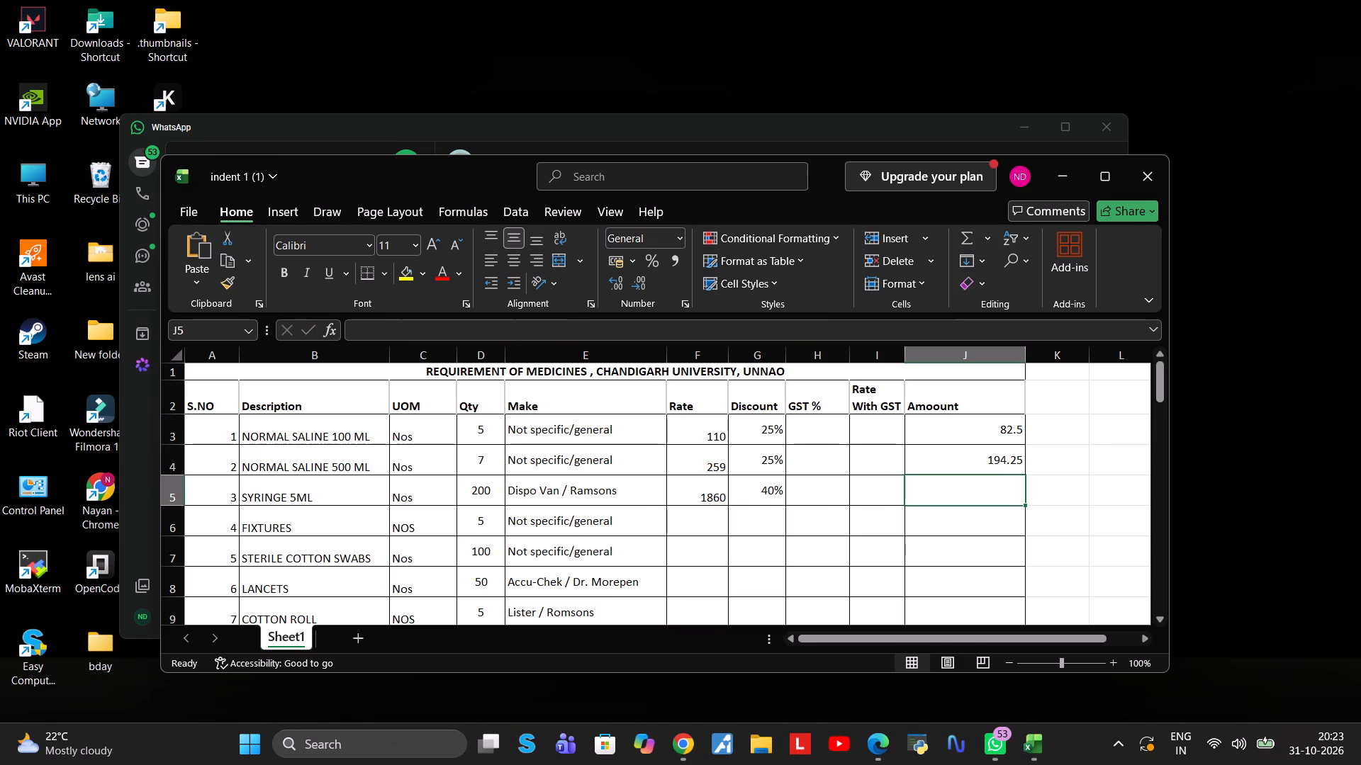
text(111)
key(6)
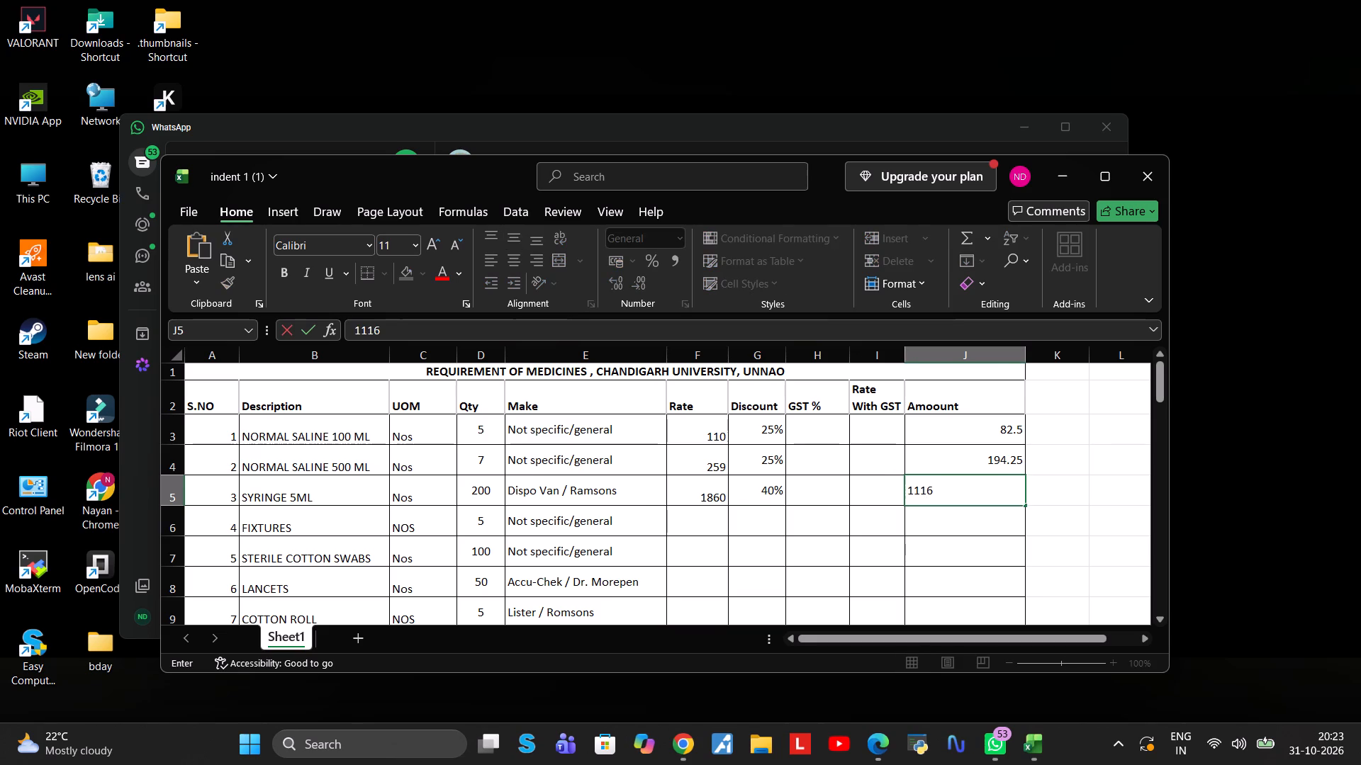
key(Down)
Fill the FIXTURES row with a rate of 485, a discount of 25% and an amount of 363.75.
key(Left)
key(Left)
key(Left)
key(Left)
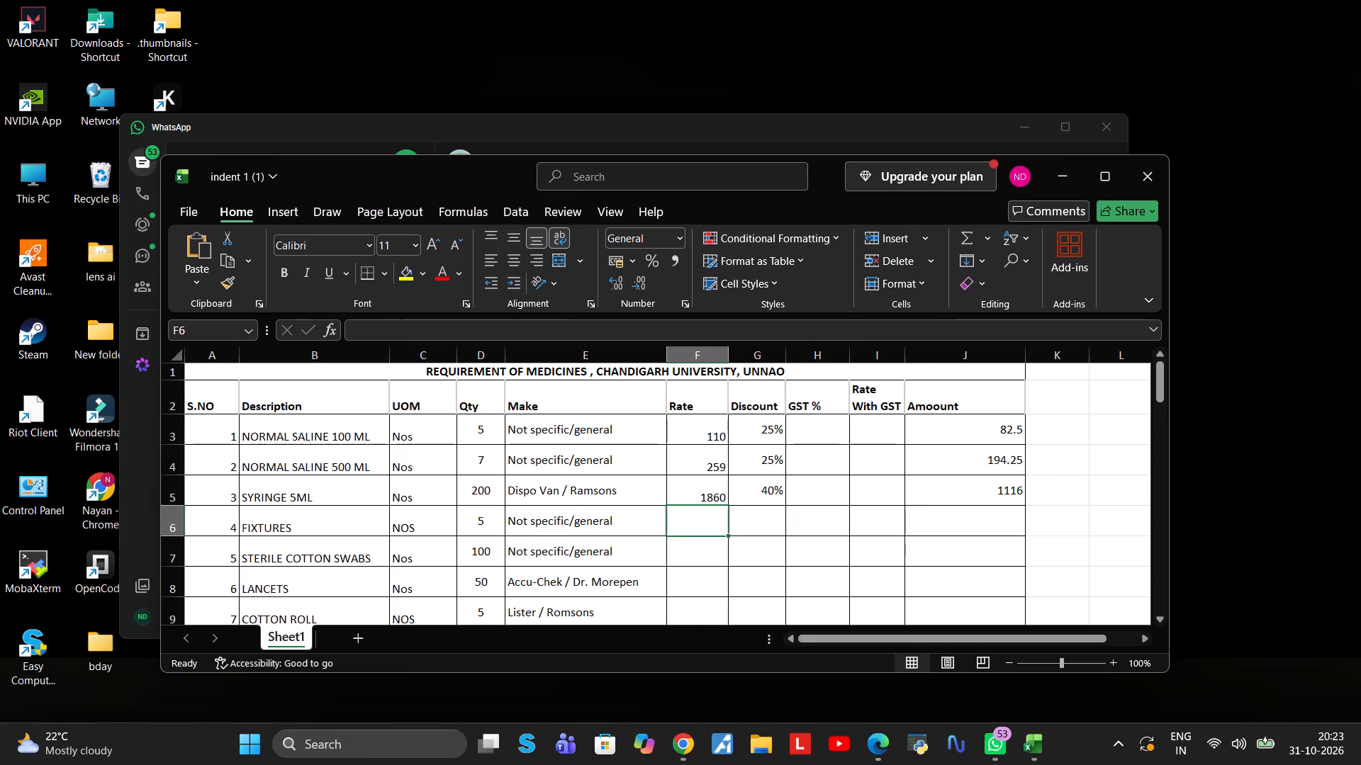
key(4)
text(85)
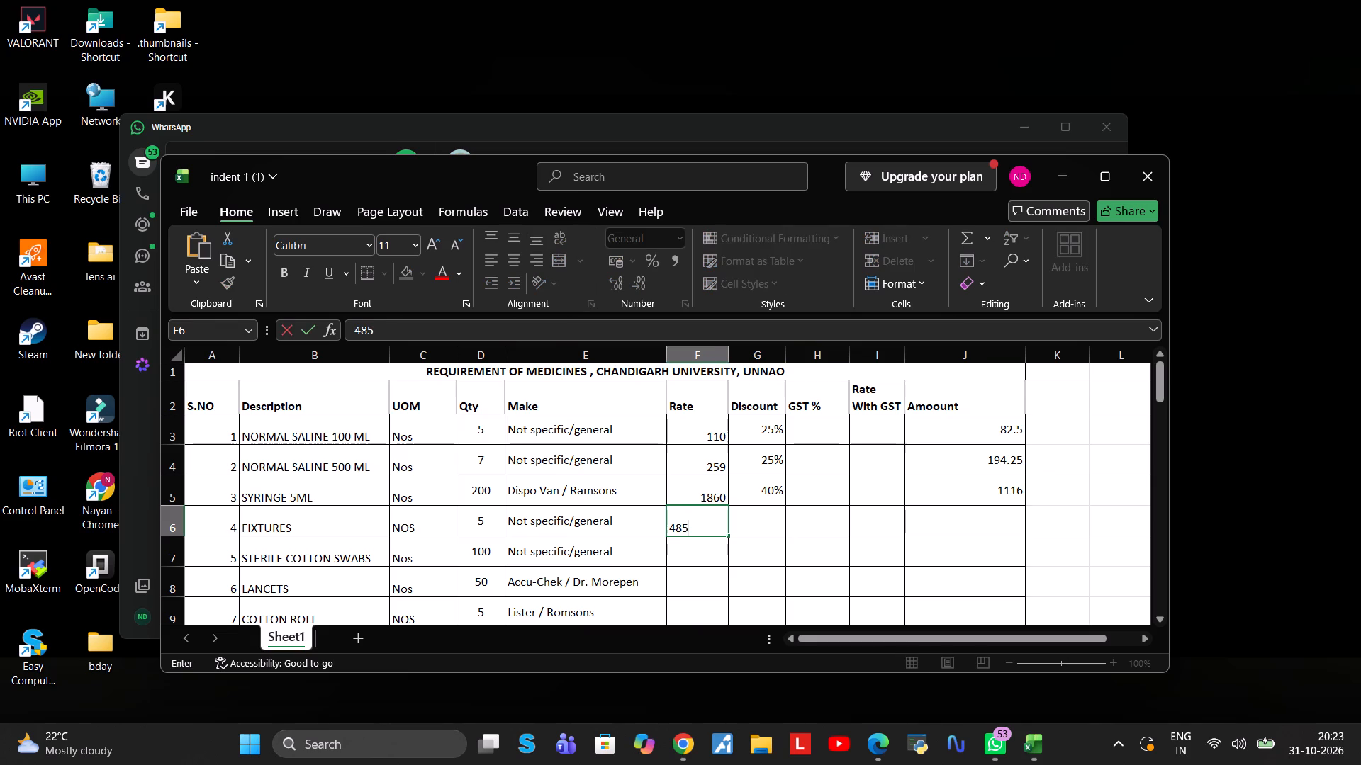
key(Right)
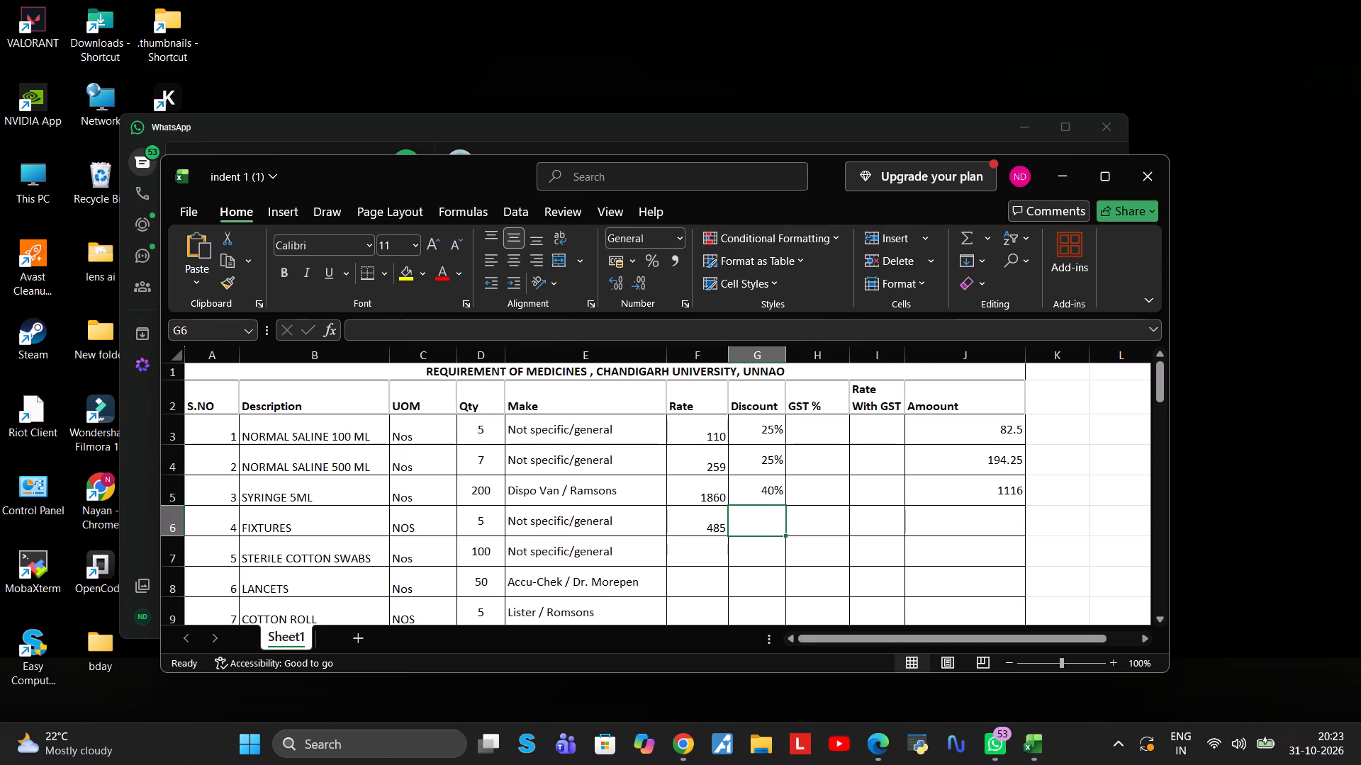
text(25%)
key(Right)
key(Right)
key(Right)
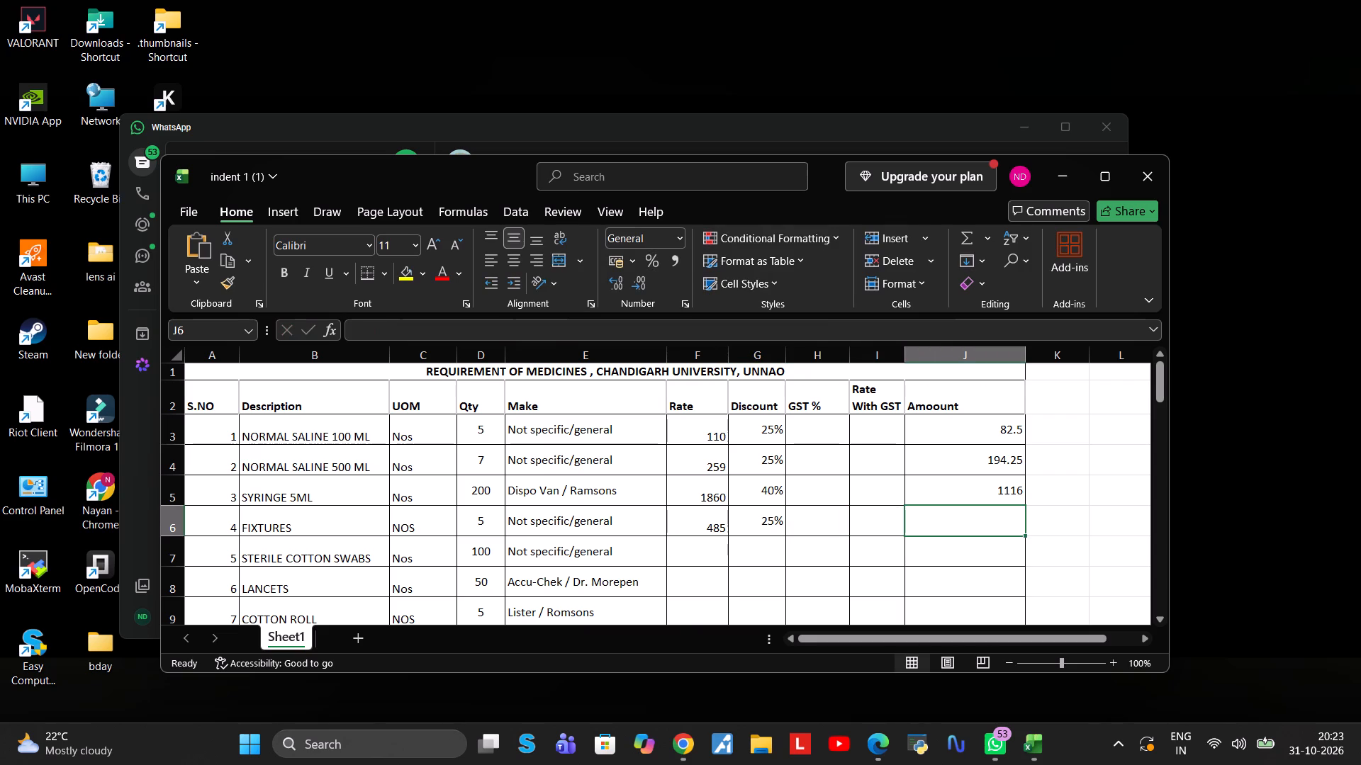
text(363)
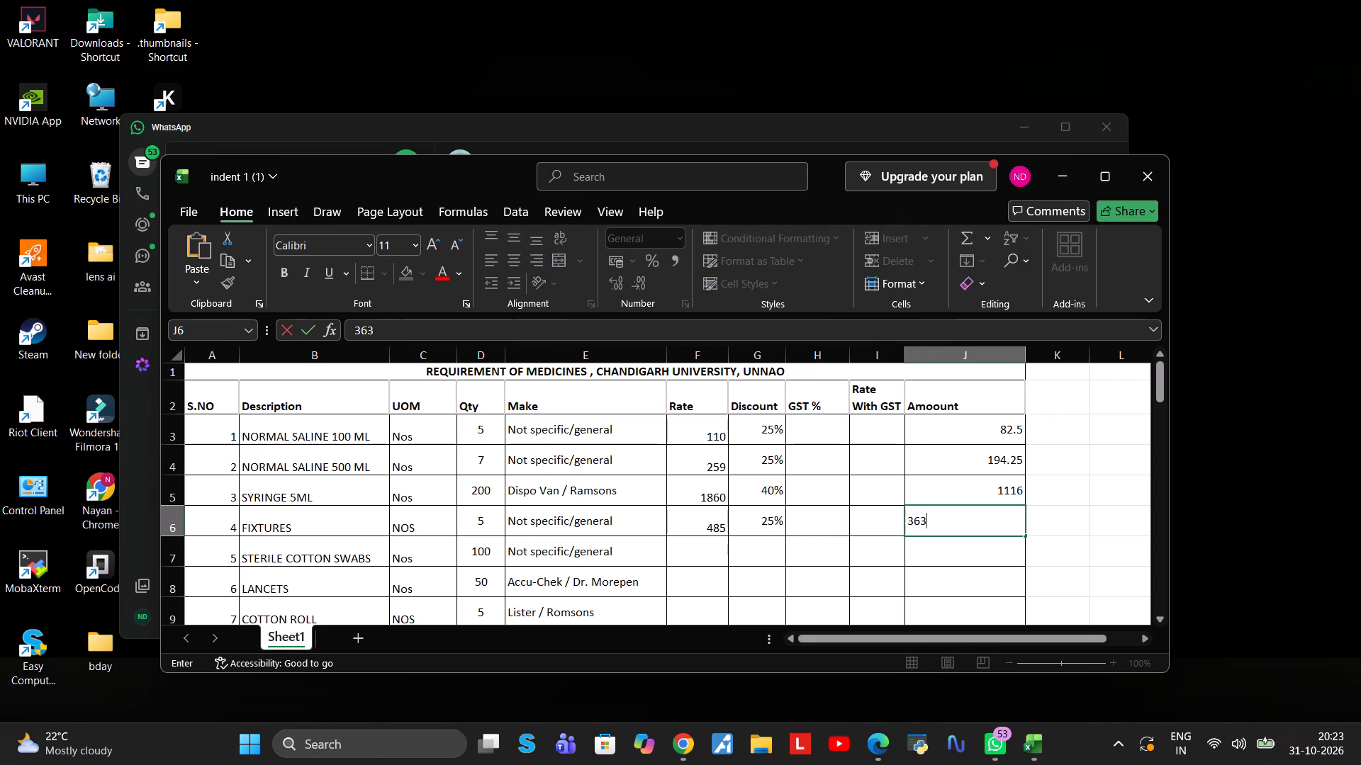
key(period)
text(75)
key(Down)
Fill the STERILE COTTON SWABS row with a rate of 324, a discount of 40% and an amount of 194.4.
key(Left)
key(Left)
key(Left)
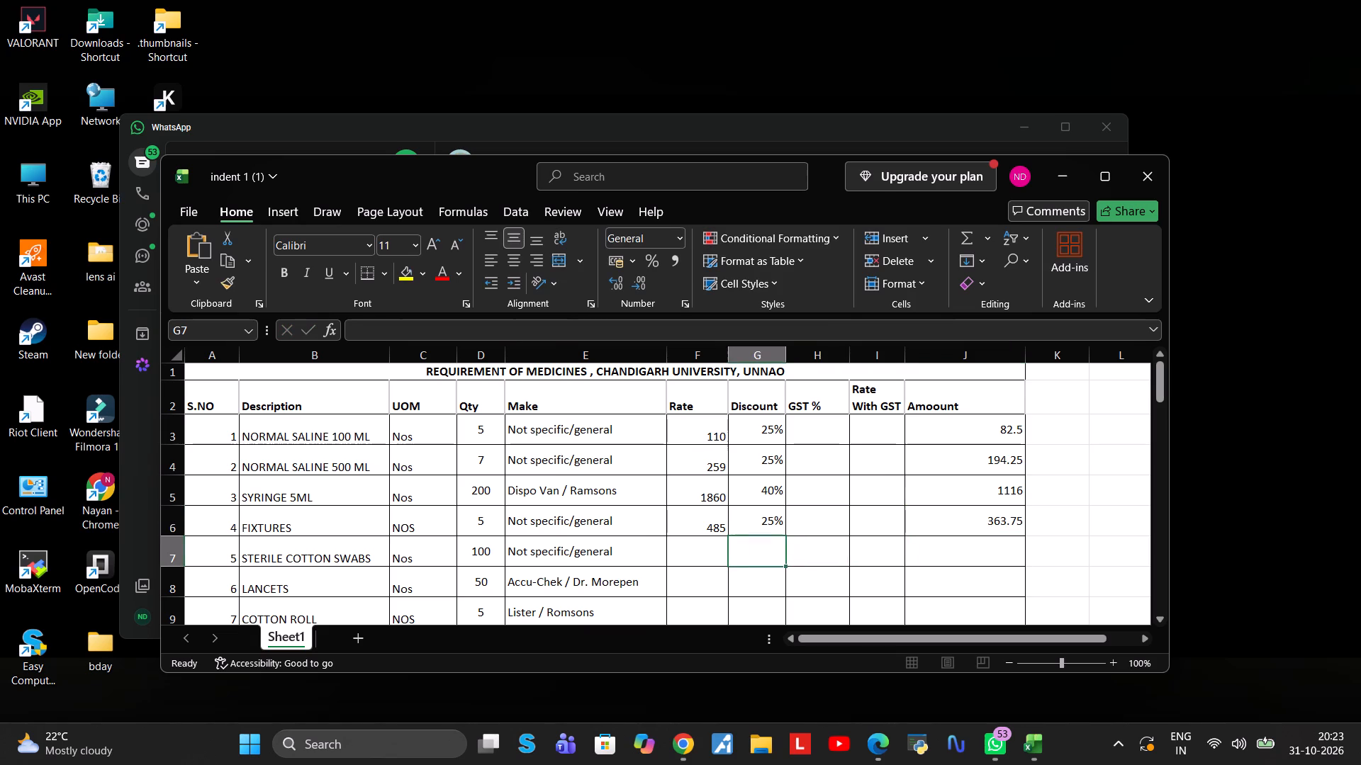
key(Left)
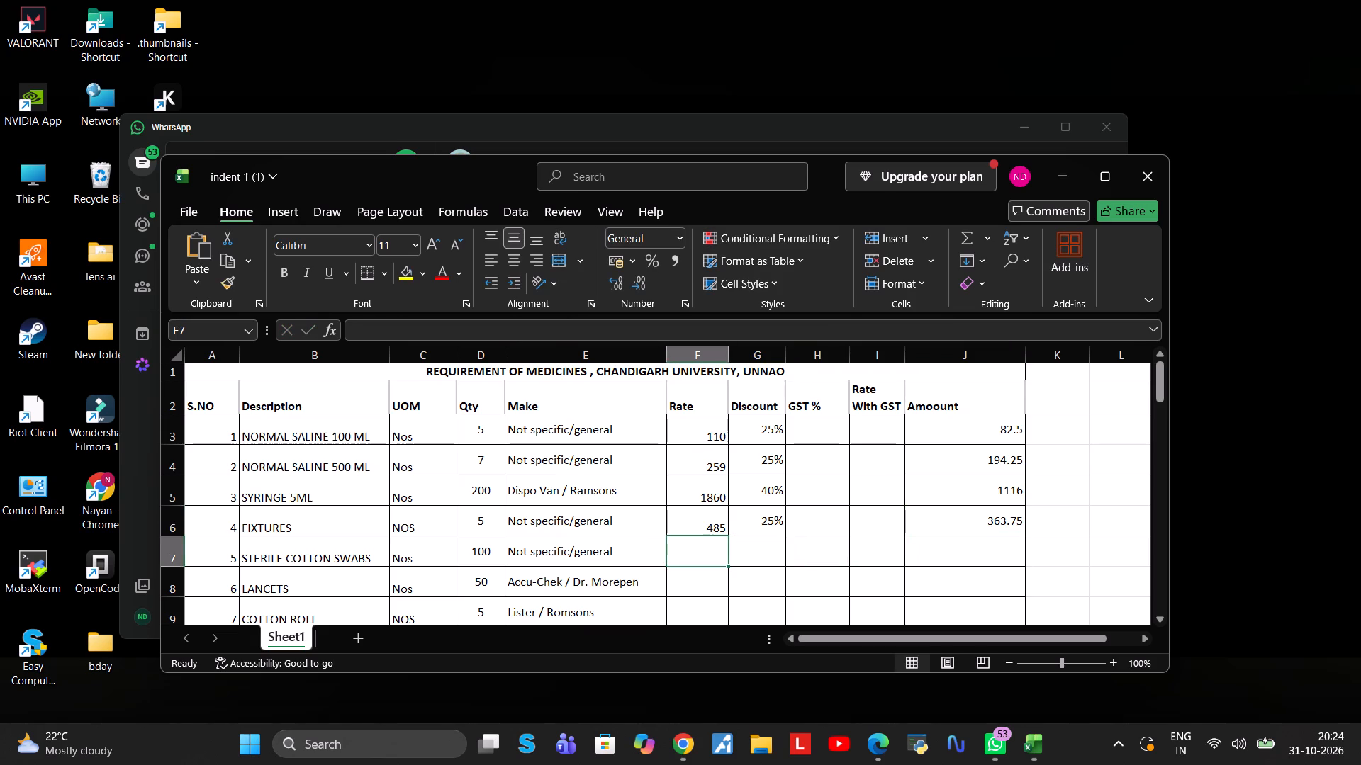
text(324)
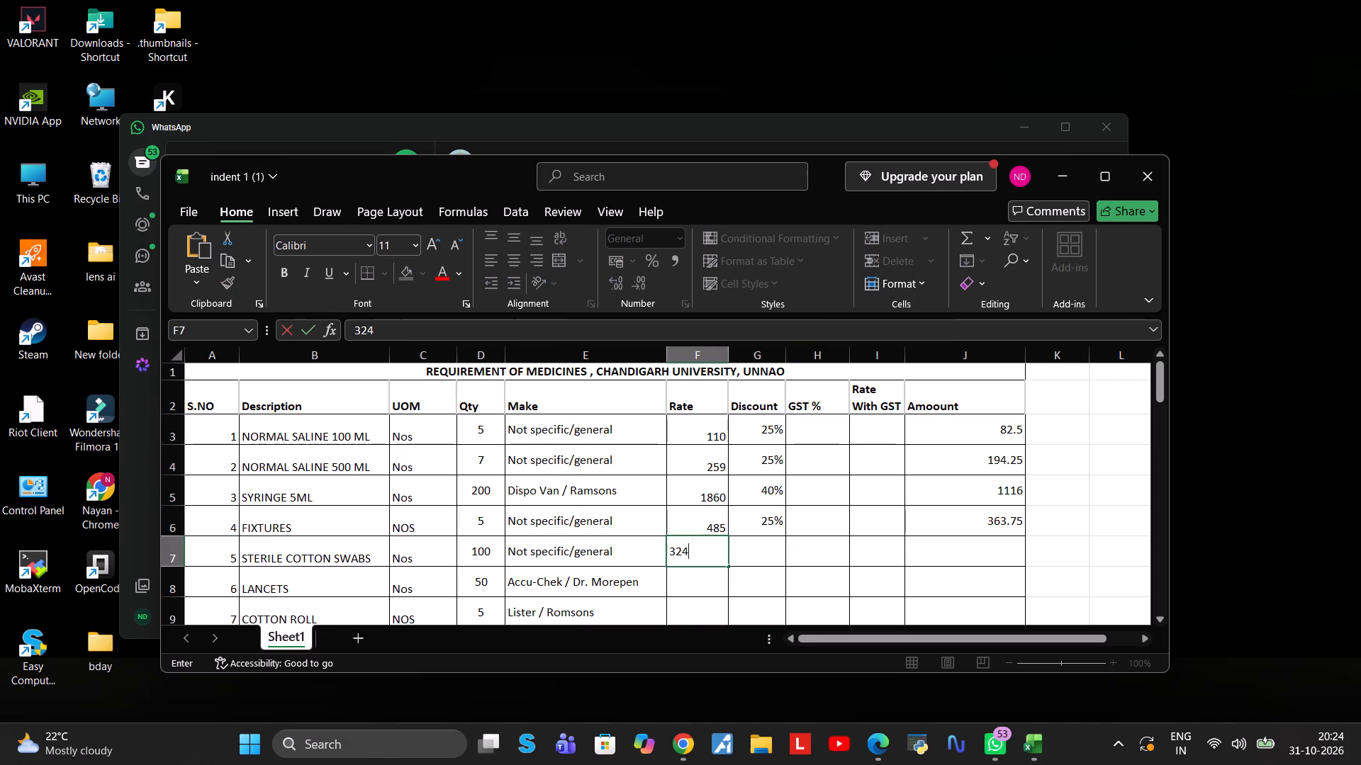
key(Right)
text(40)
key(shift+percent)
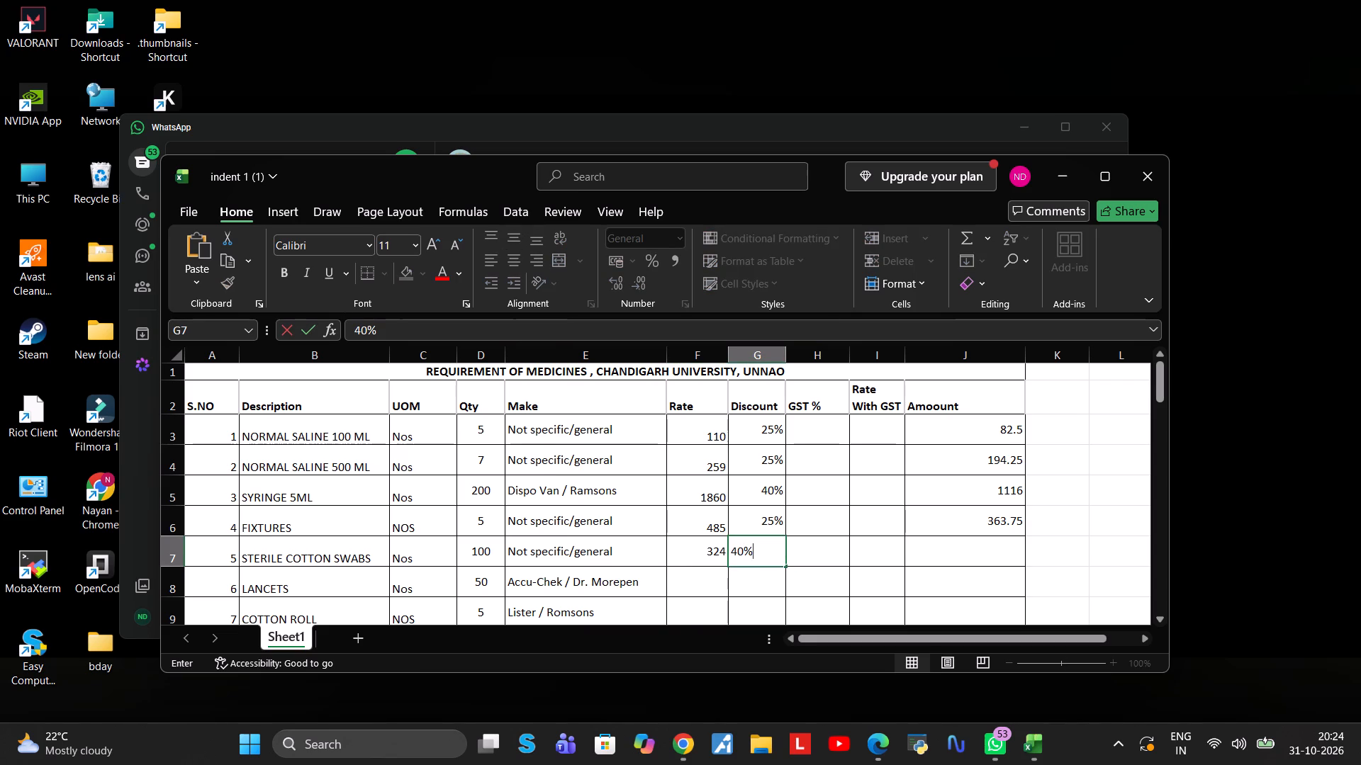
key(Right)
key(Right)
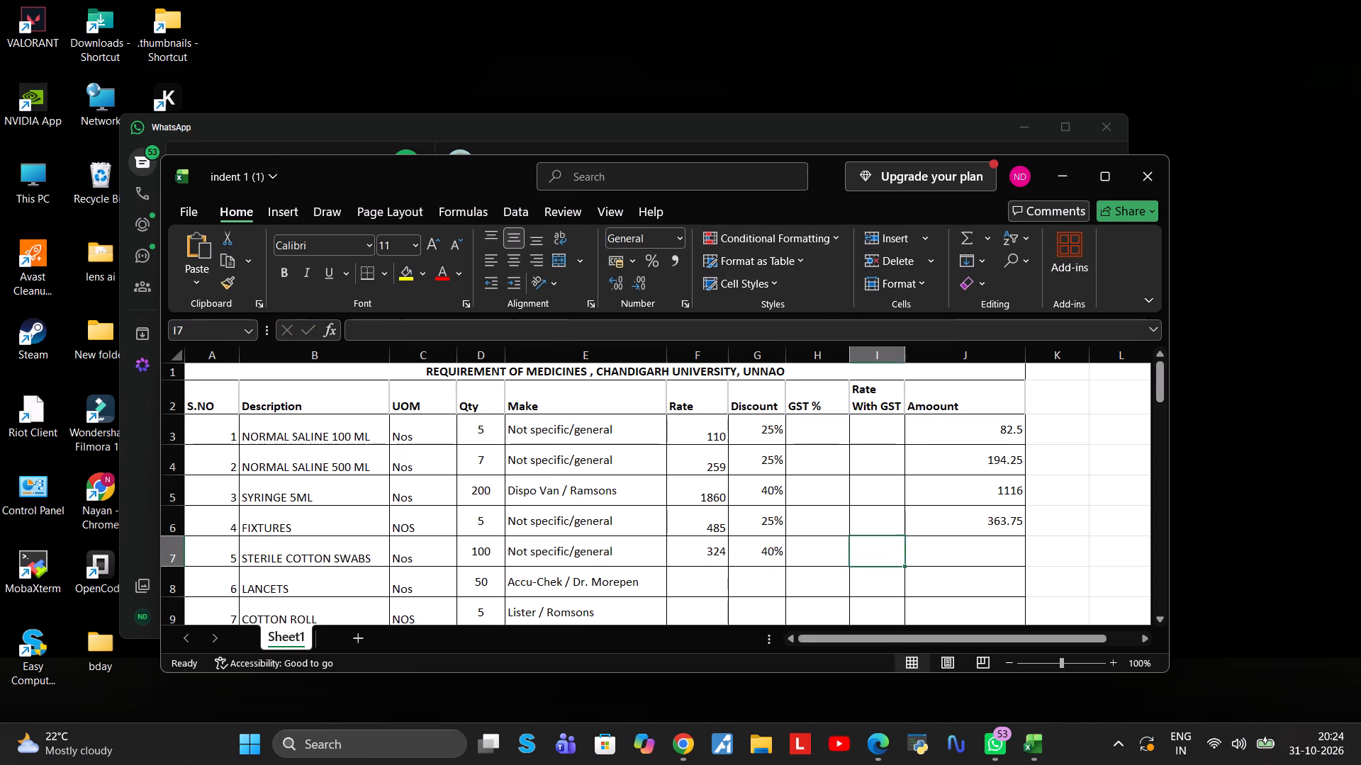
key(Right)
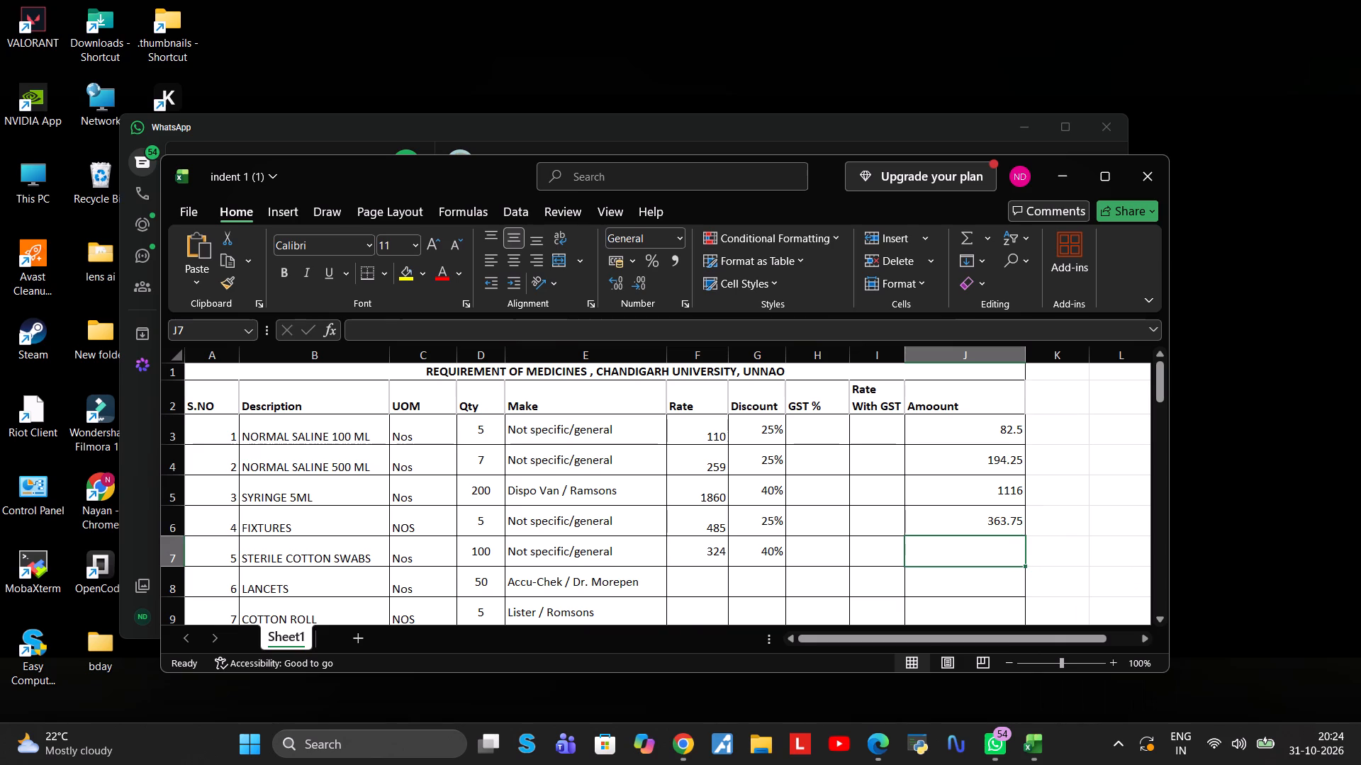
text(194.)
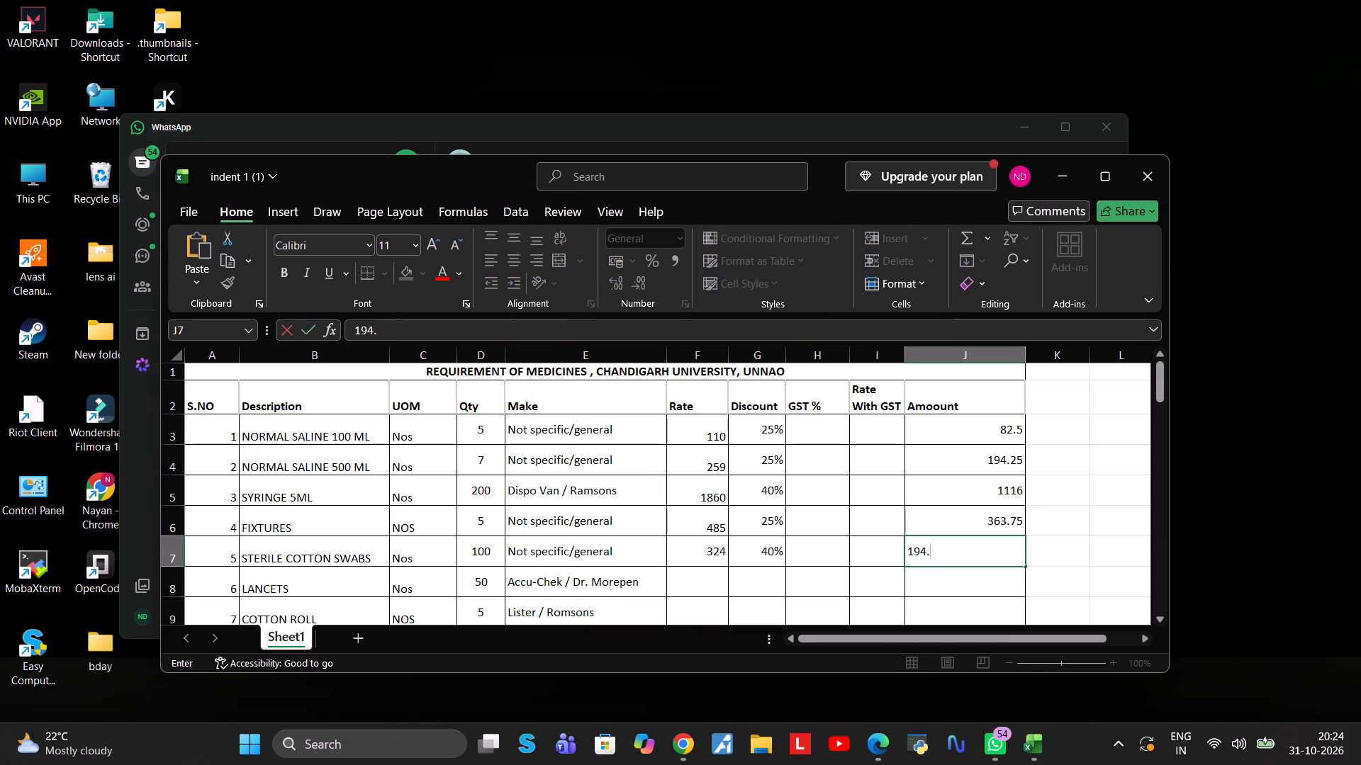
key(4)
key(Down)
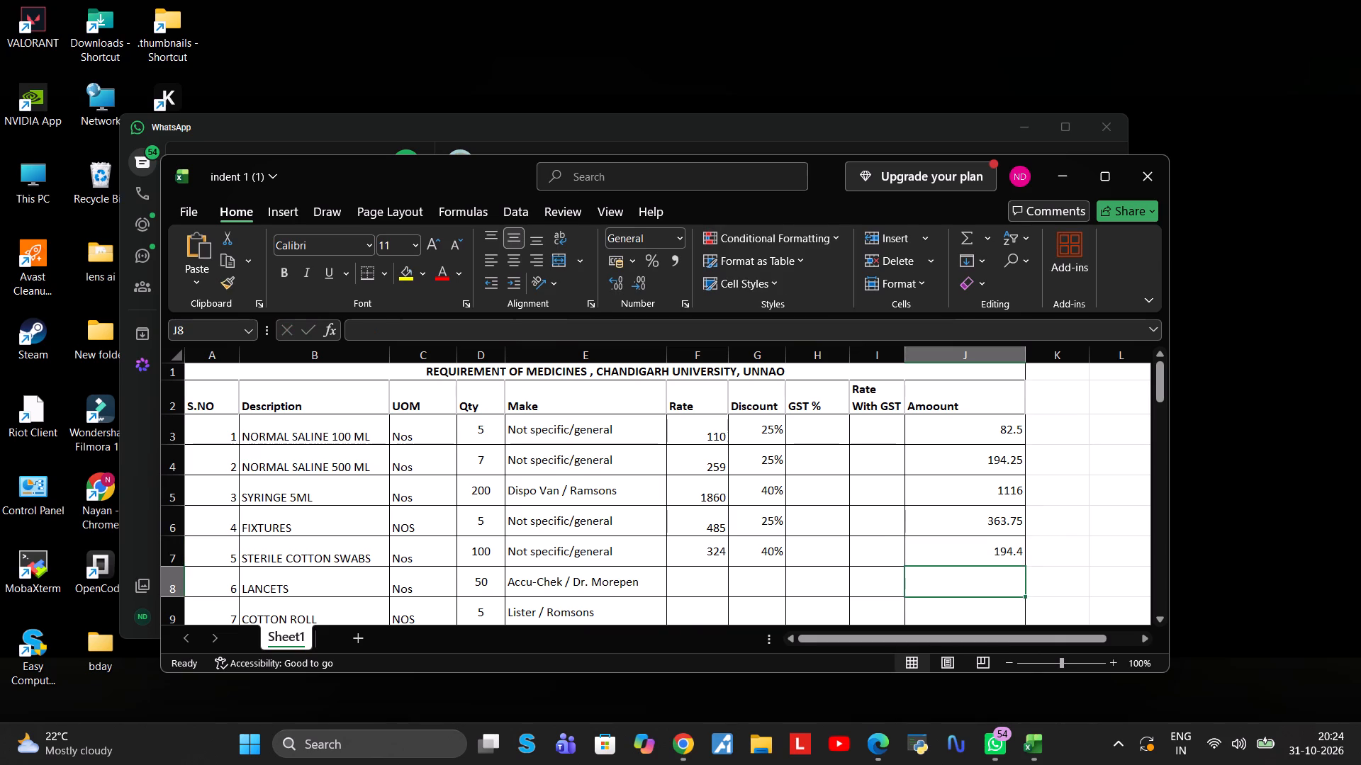
Fill the LANCETS row with a rate of 175, a discount of 40% and an amount of 105.
key(Left)
key(Left)
key(Left)
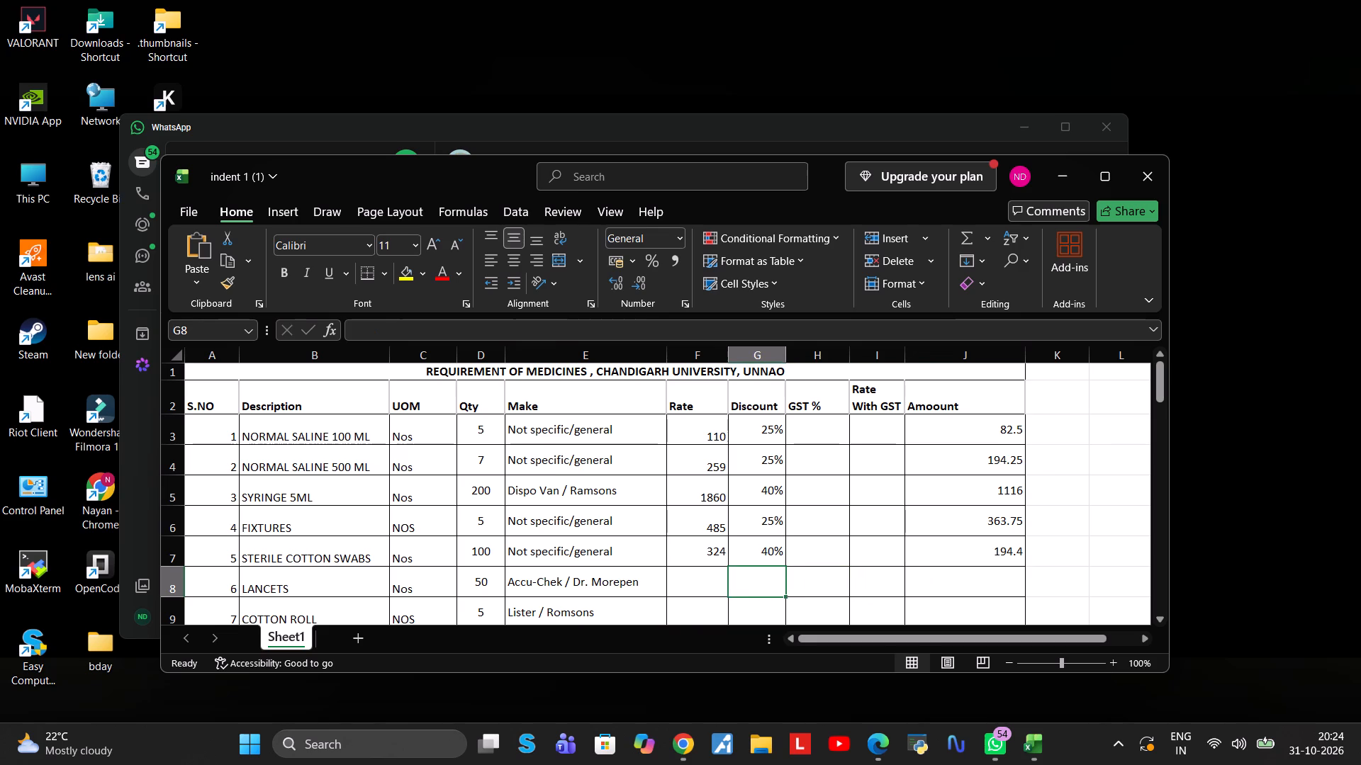
key(Left)
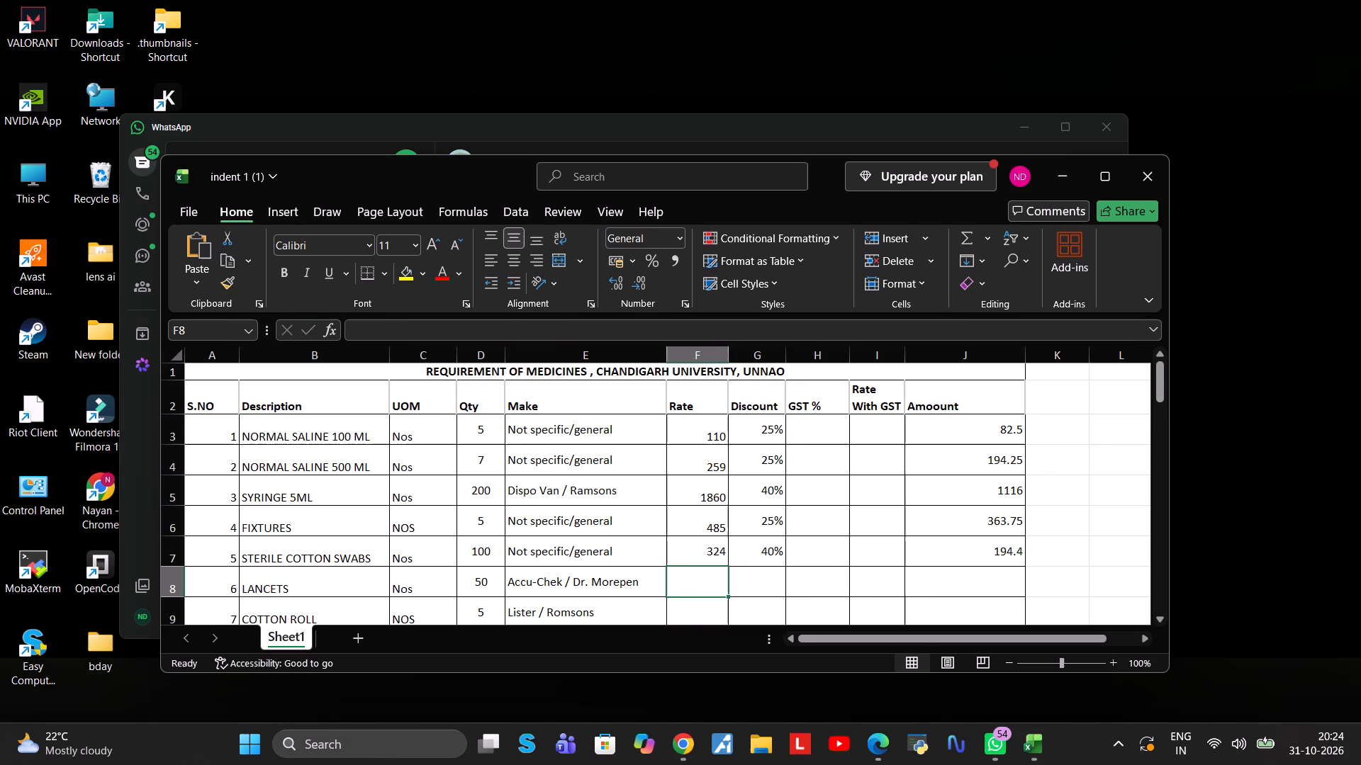
text(175)
key(Right)
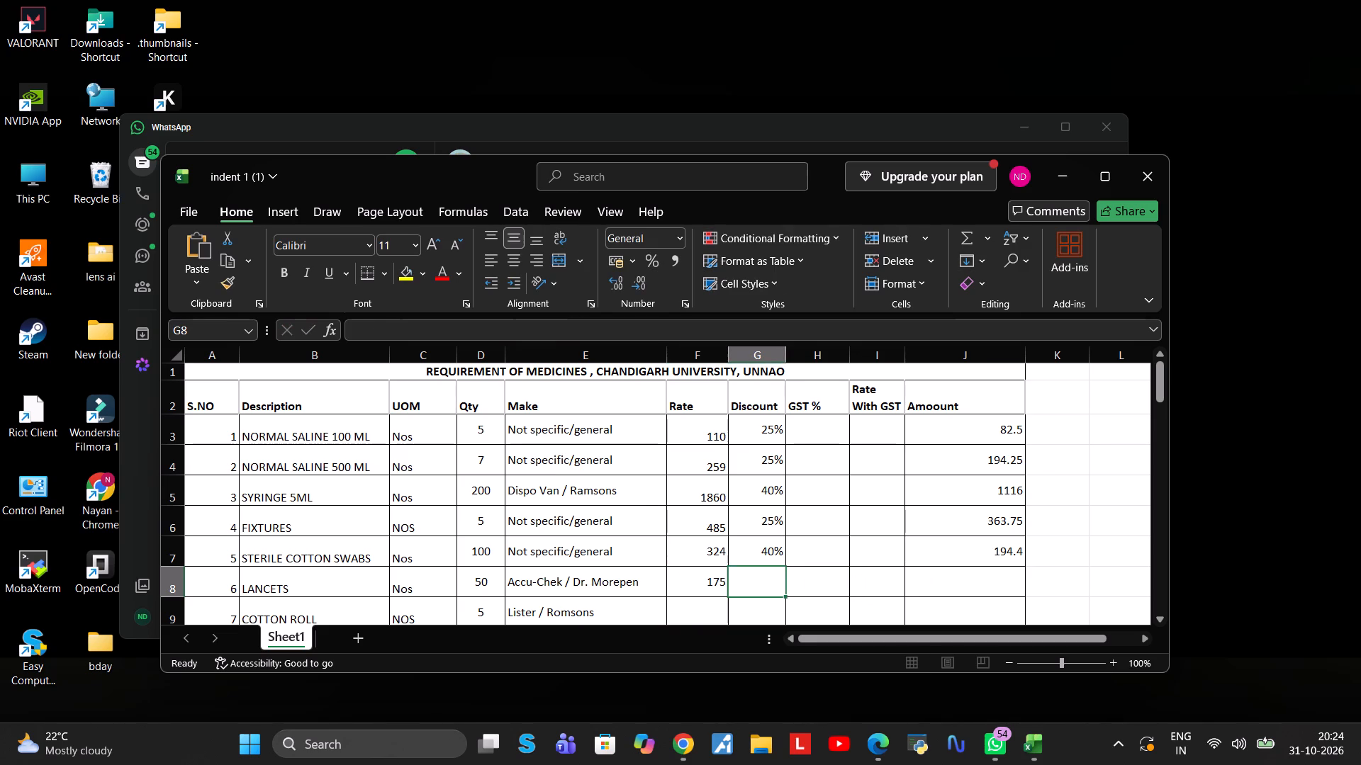
text(40)
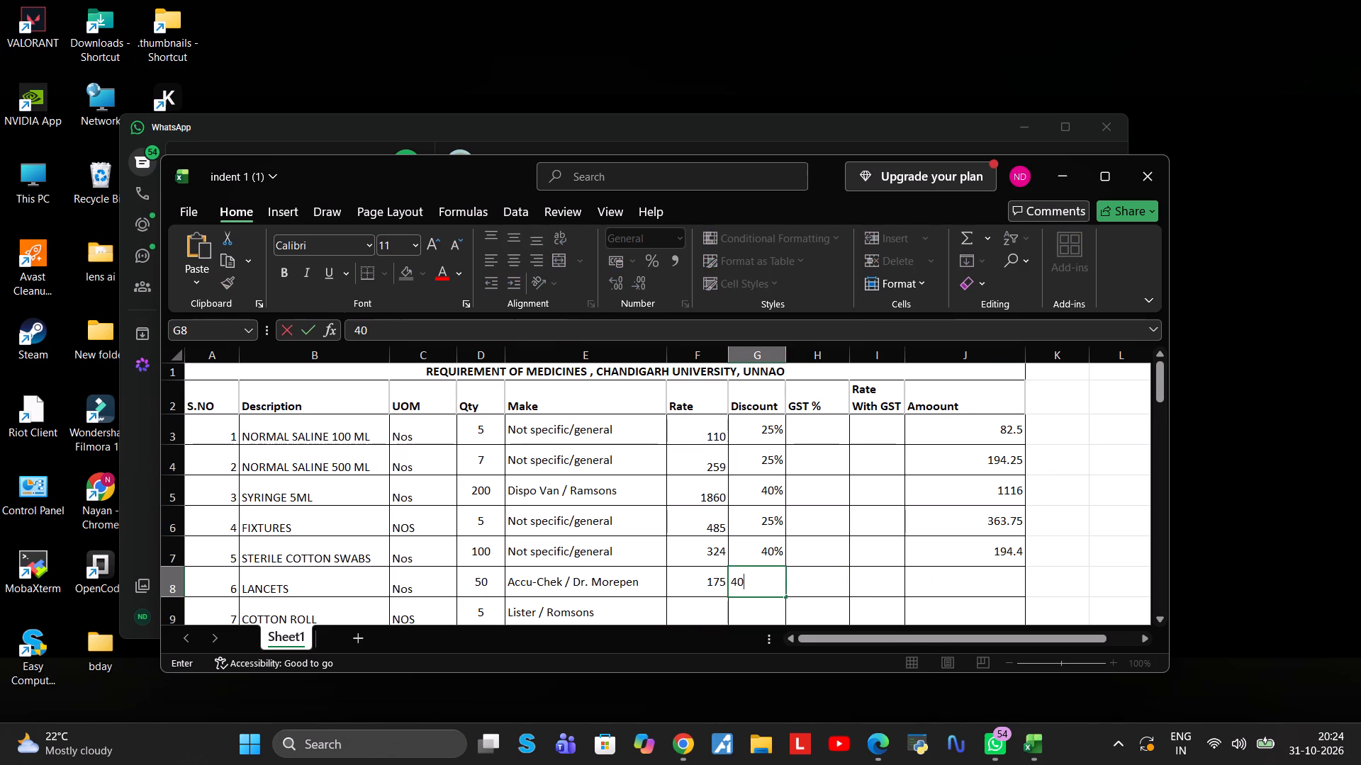
key(shift+percent)
key(Right)
key(Right)
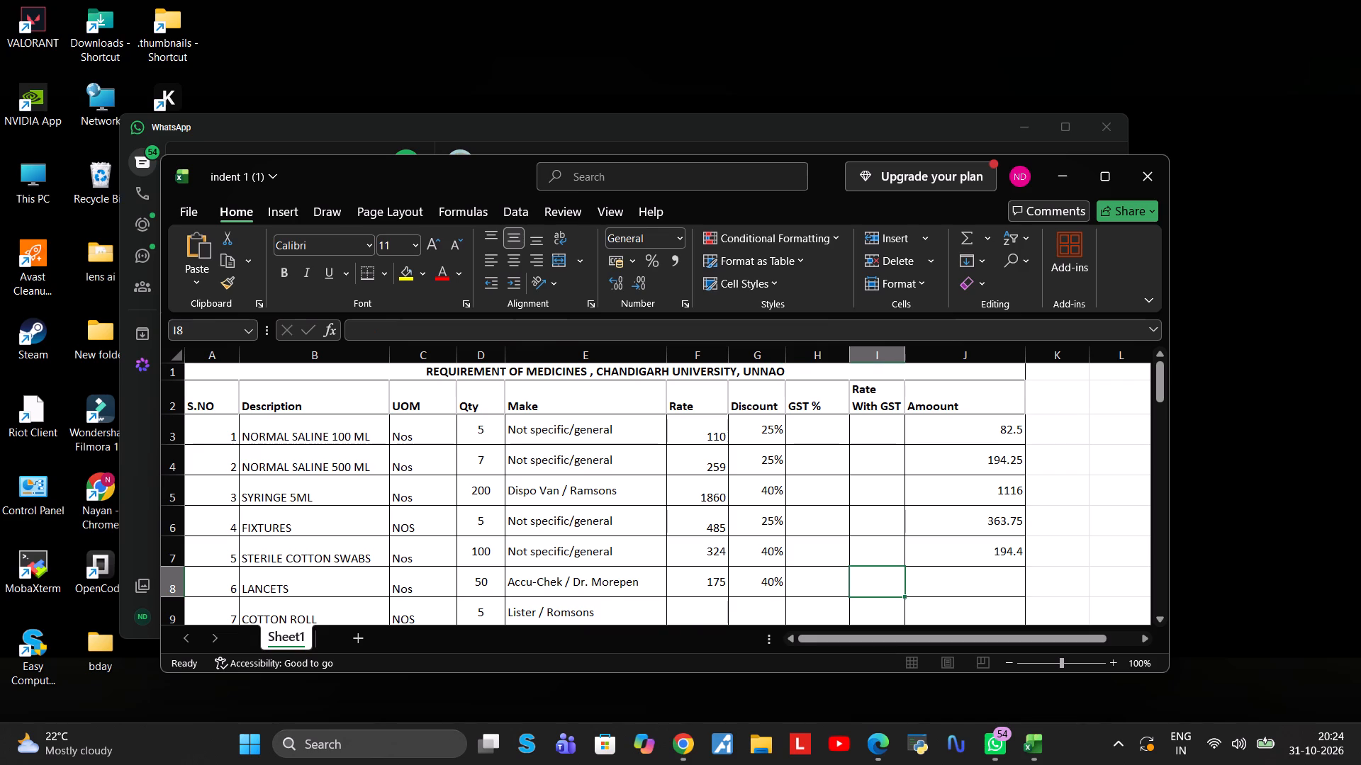
key(Right)
key(Right)
key(Left)
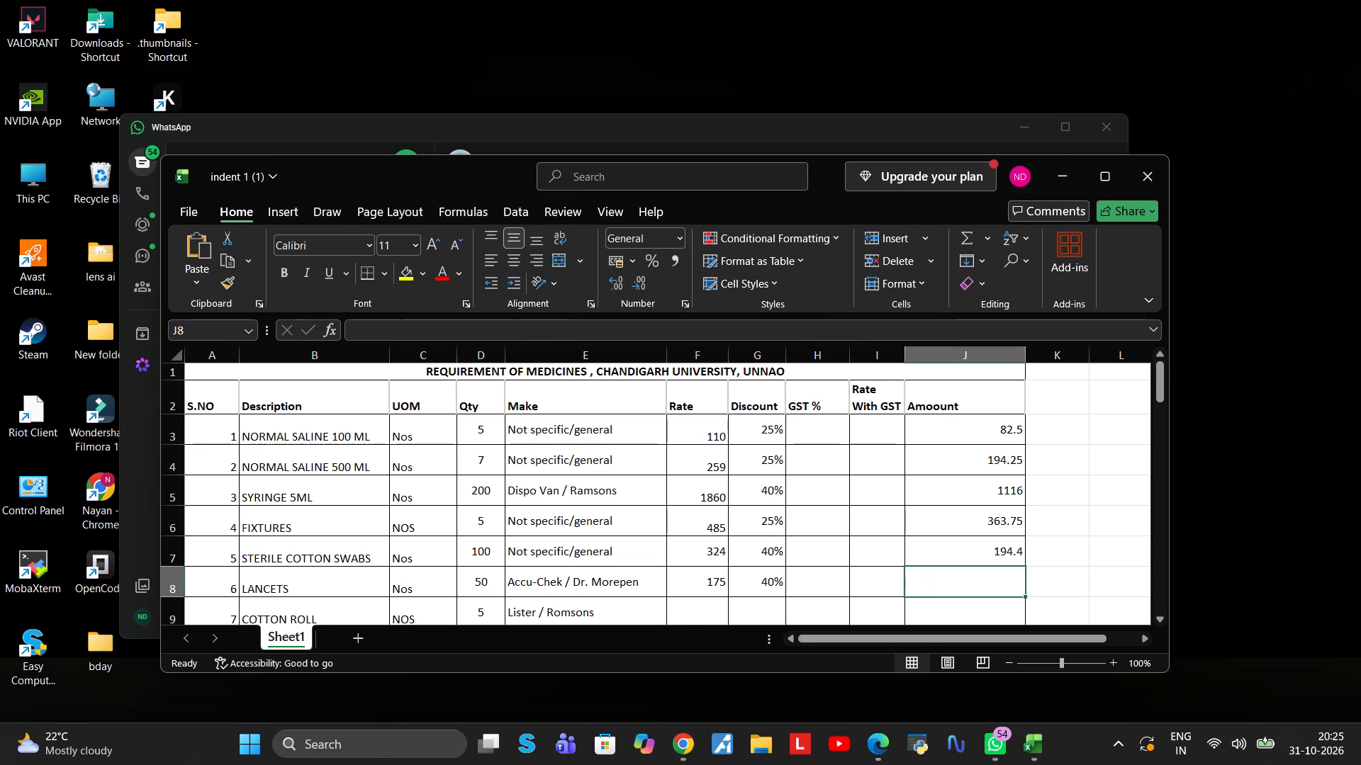
text(105)
key(Left)
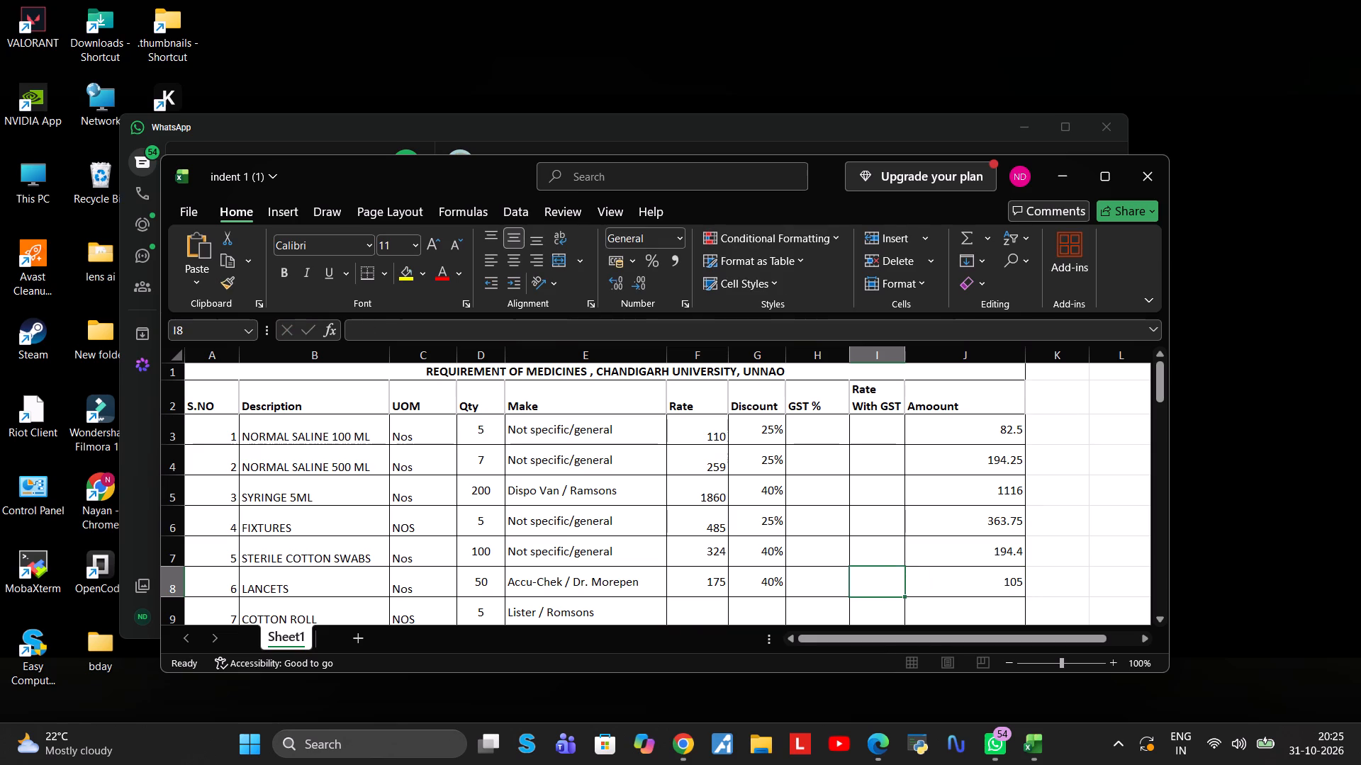
Fill the COTTON ROLL row with a rate of 1850, a discount of 40% and an amount of 1110.
key(Left)
key(Left)
key(Down)
key(Left)
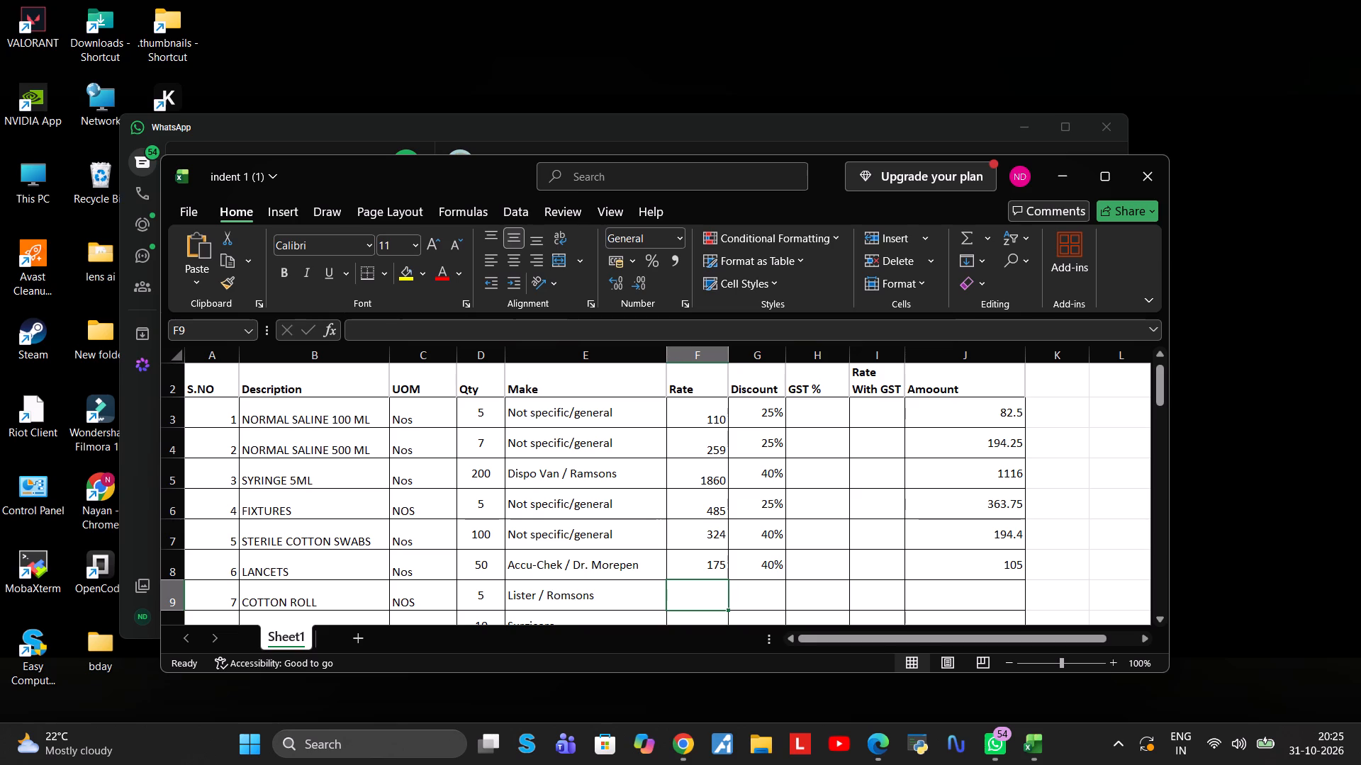
text(1850)
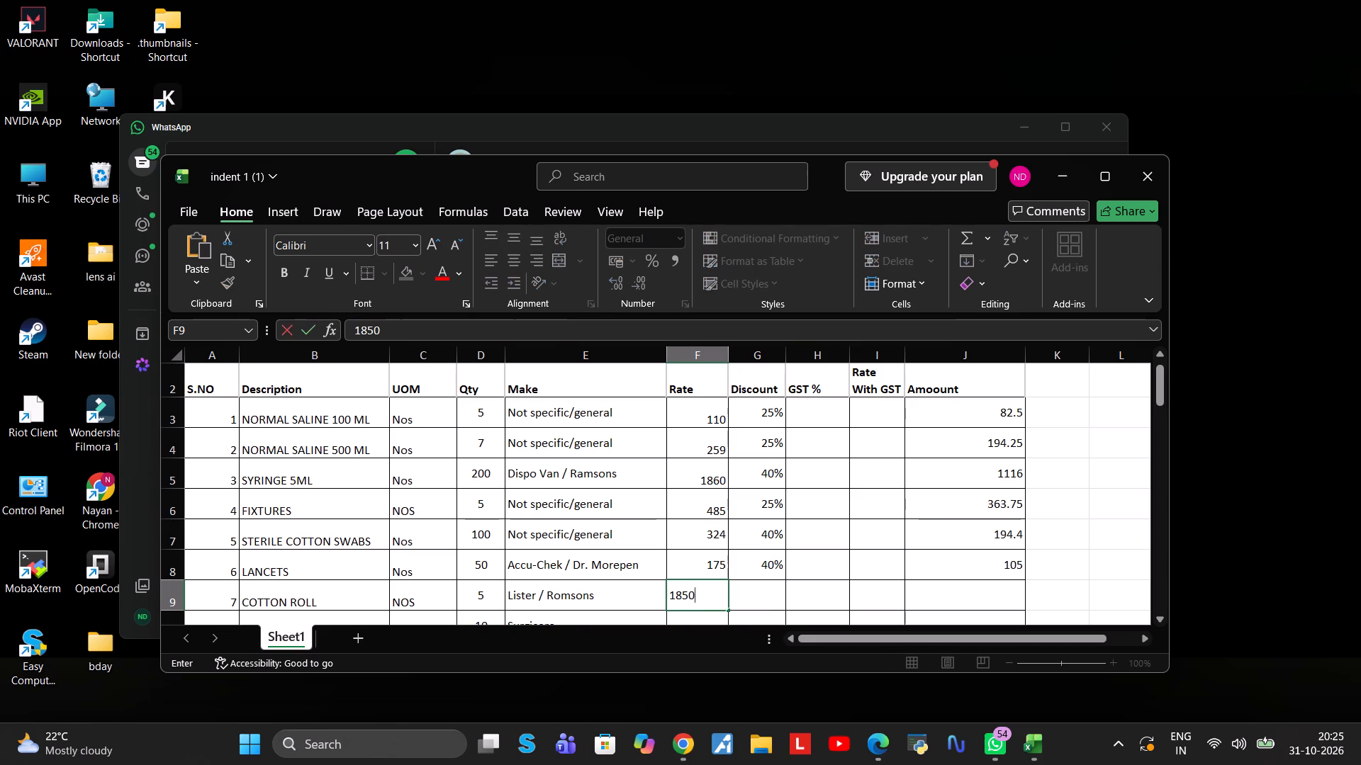
key(Right)
text(40)
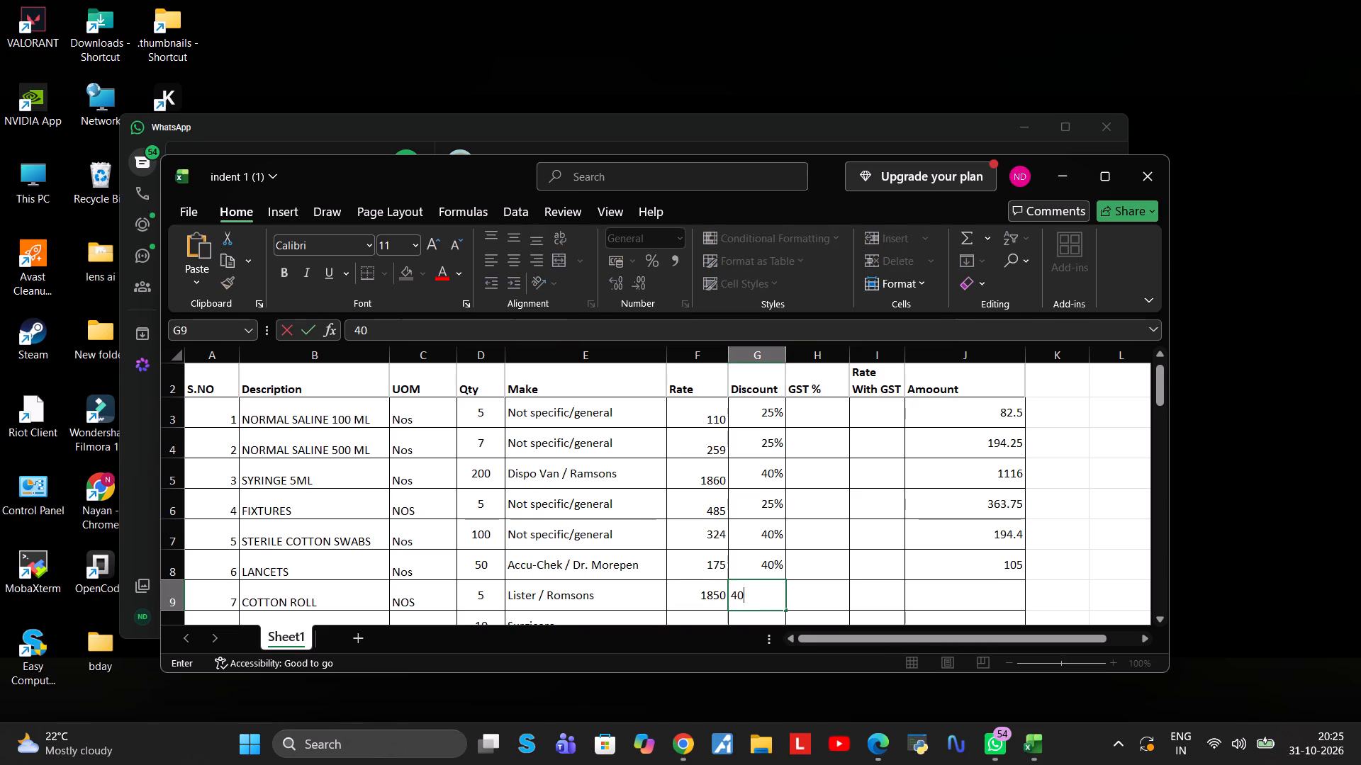
key(shift+percent)
key(Right)
key(Right)
key(Right)
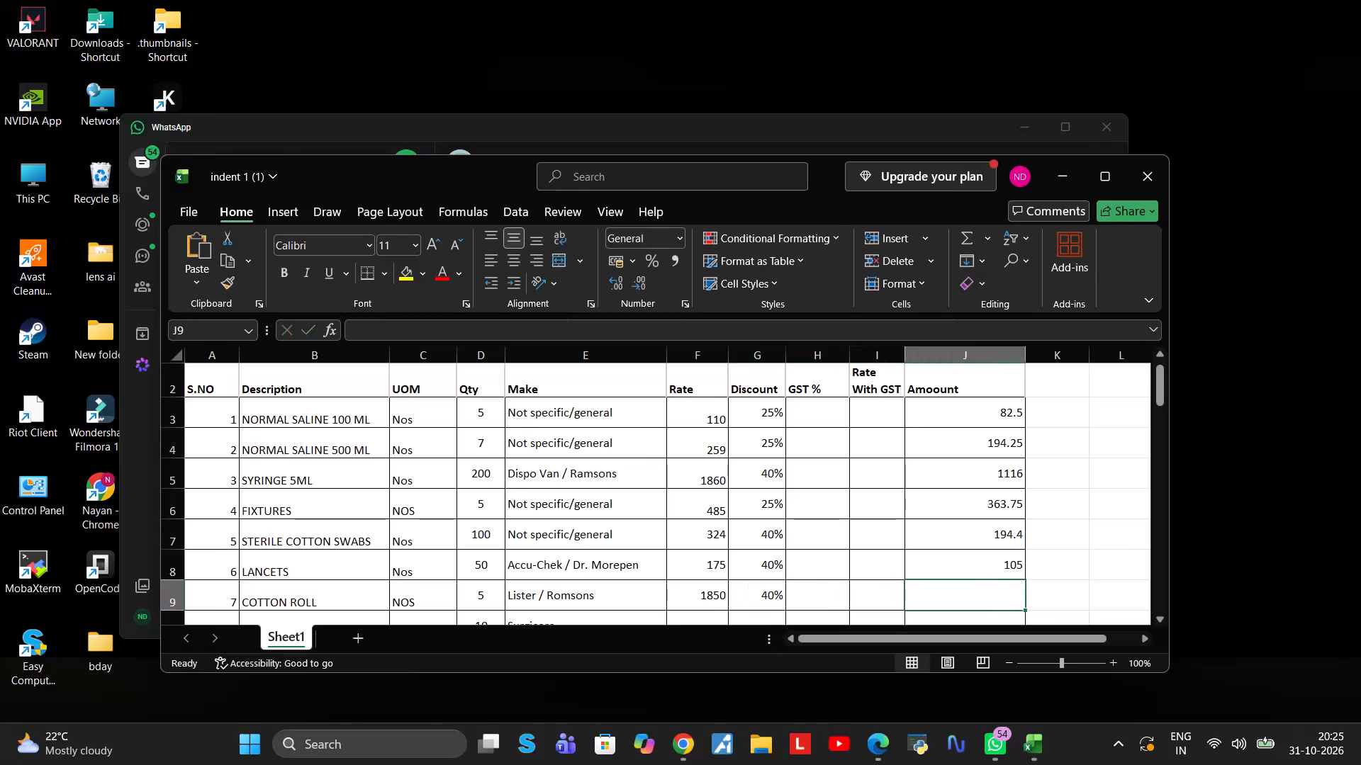
text(1110)
key(Down)
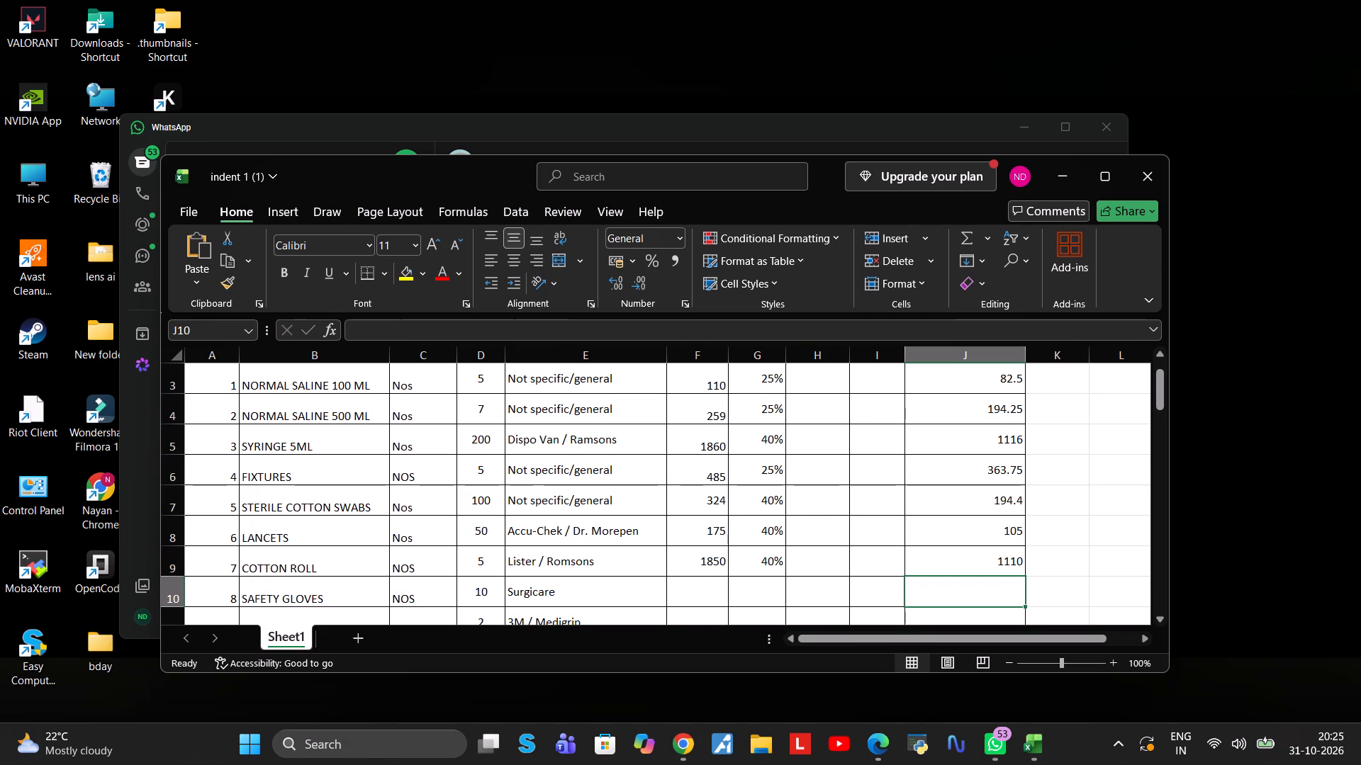
Enter the amounts 325 for SAFETY GLOVES, 1800 for MICROPORE 4 CM and 1680 for BANDAGE 4 INCH.
text(32)
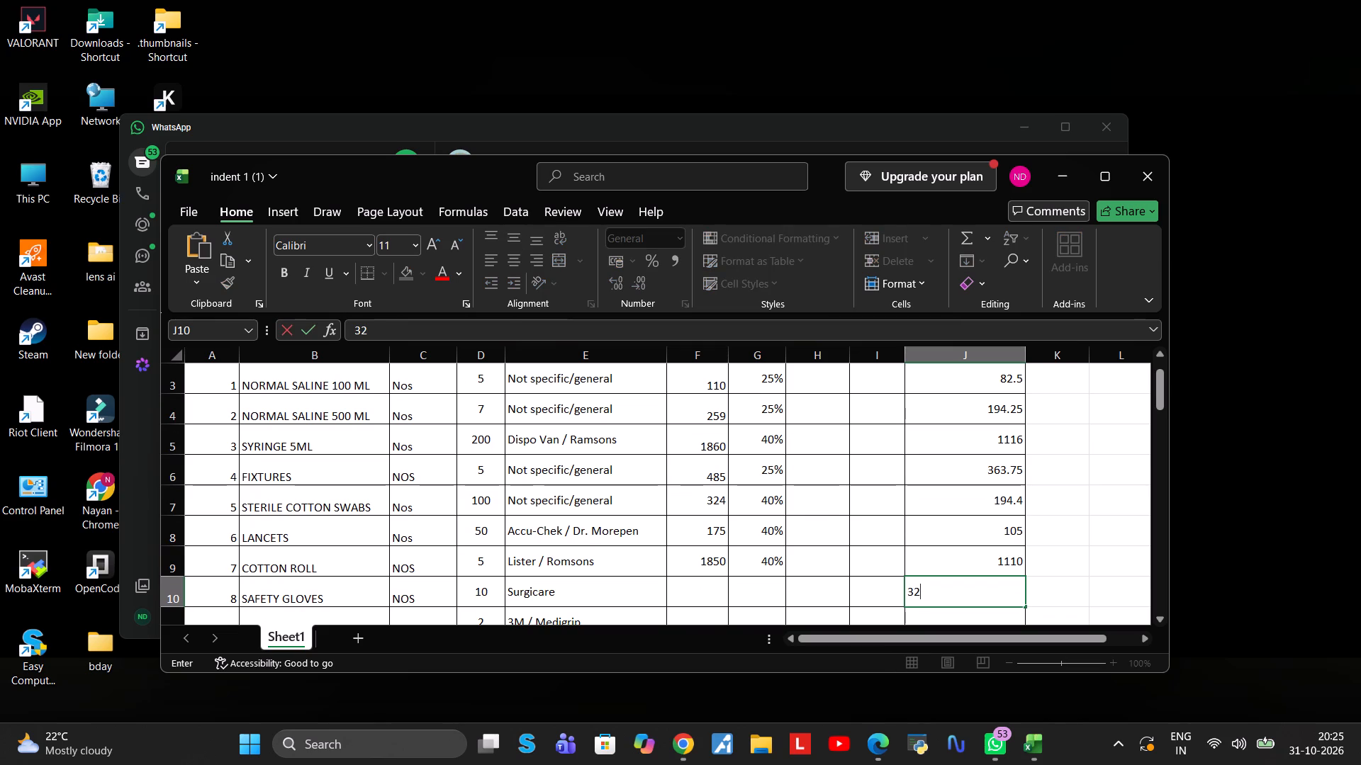
key(5)
key(Down)
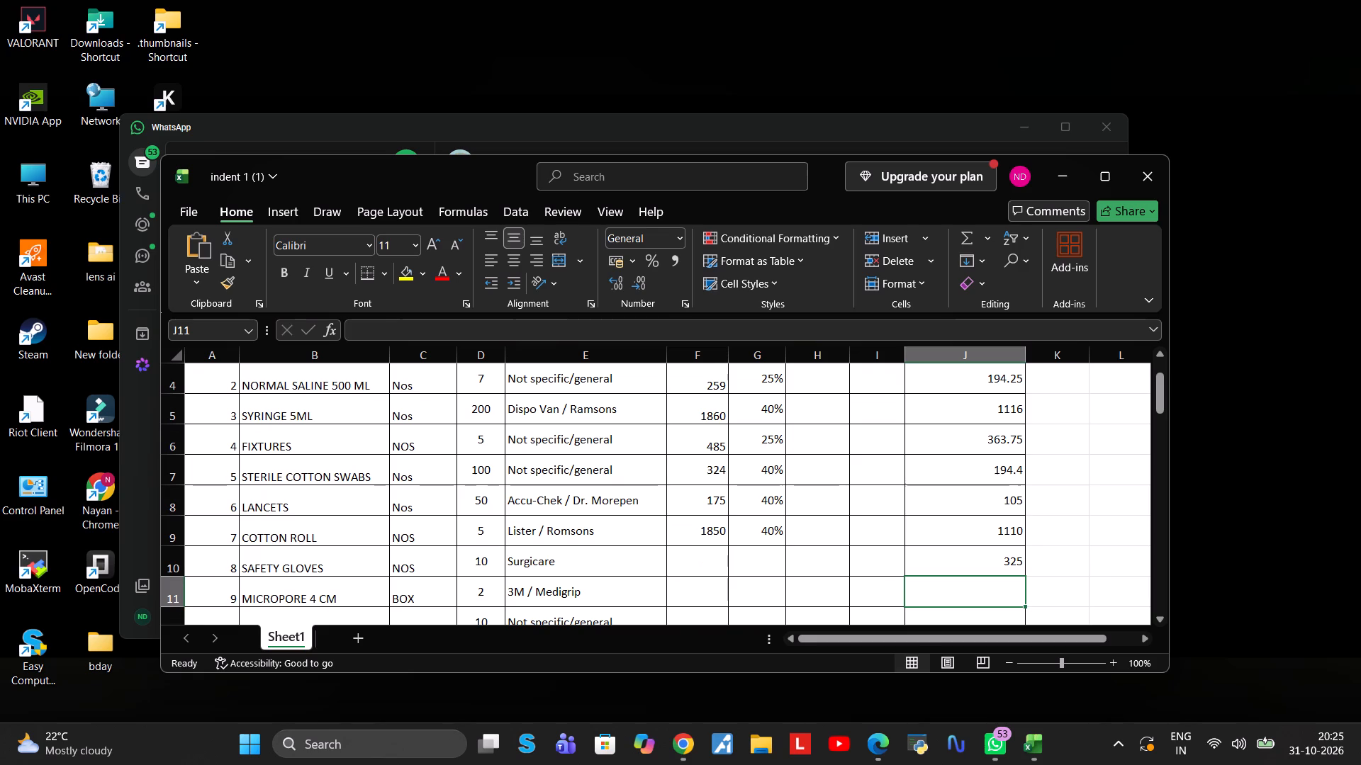
key(1)
text(800)
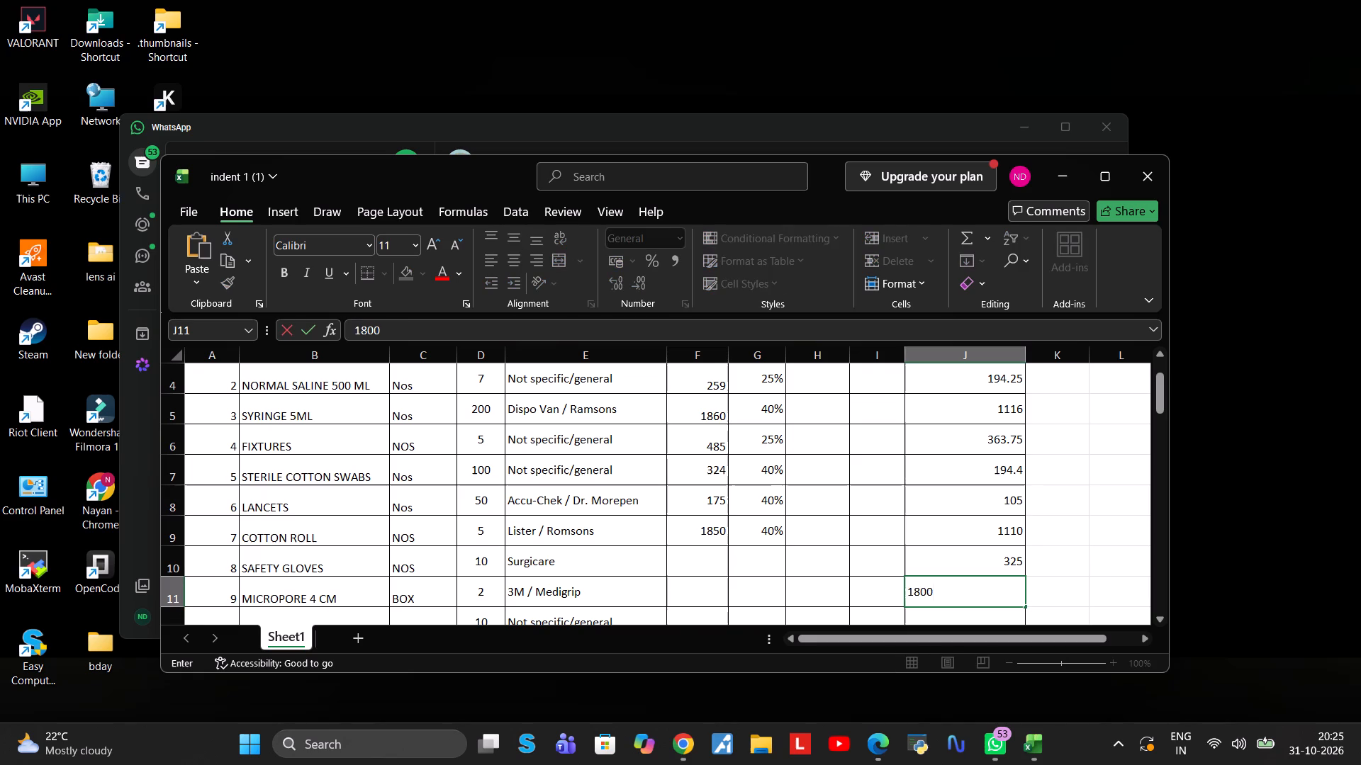
key(Down)
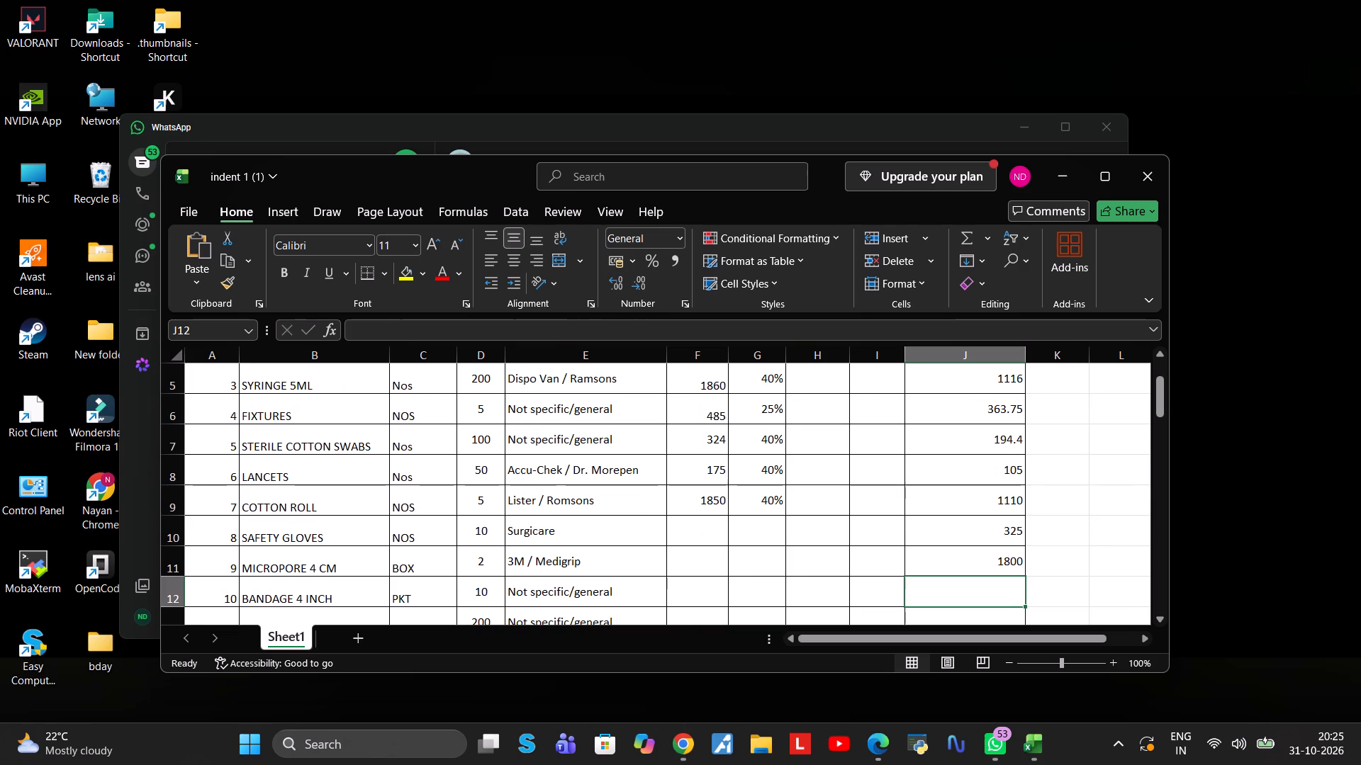
text(1680)
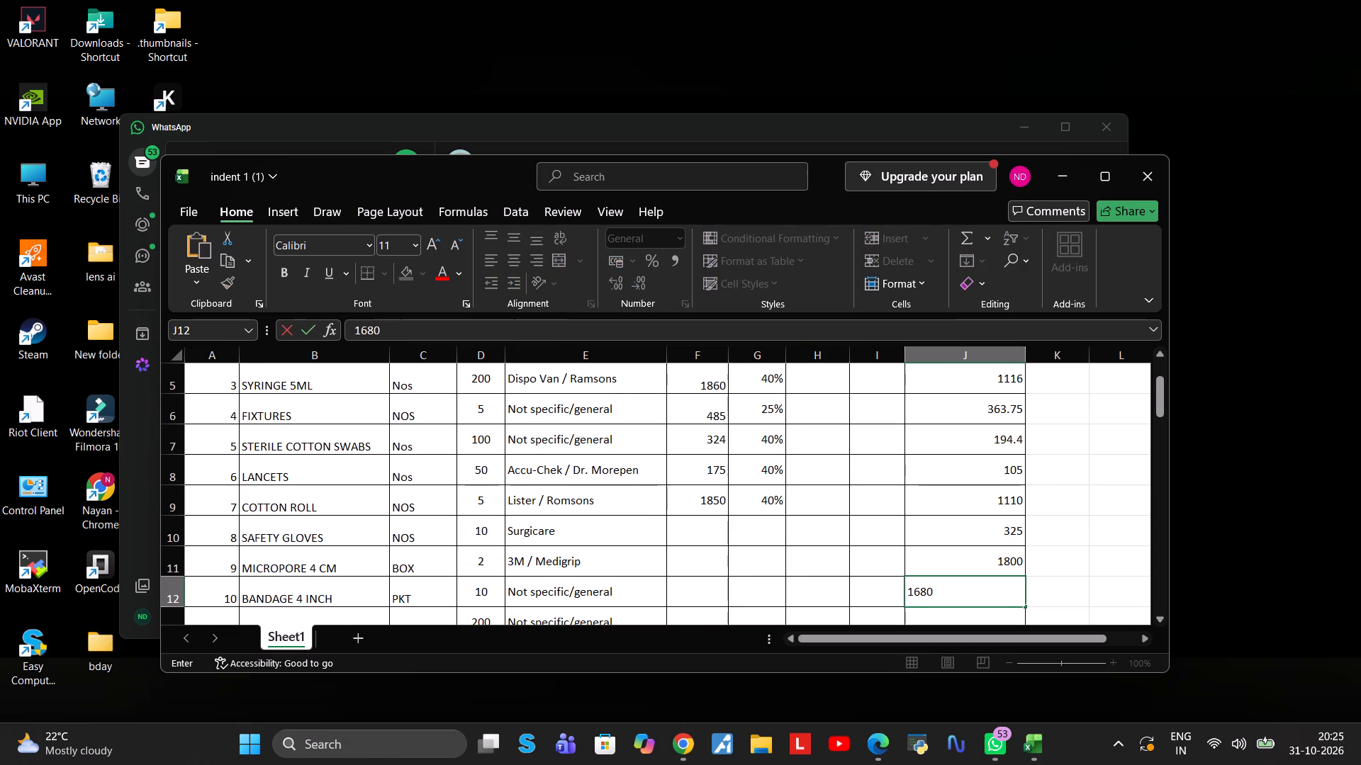
key(Down)
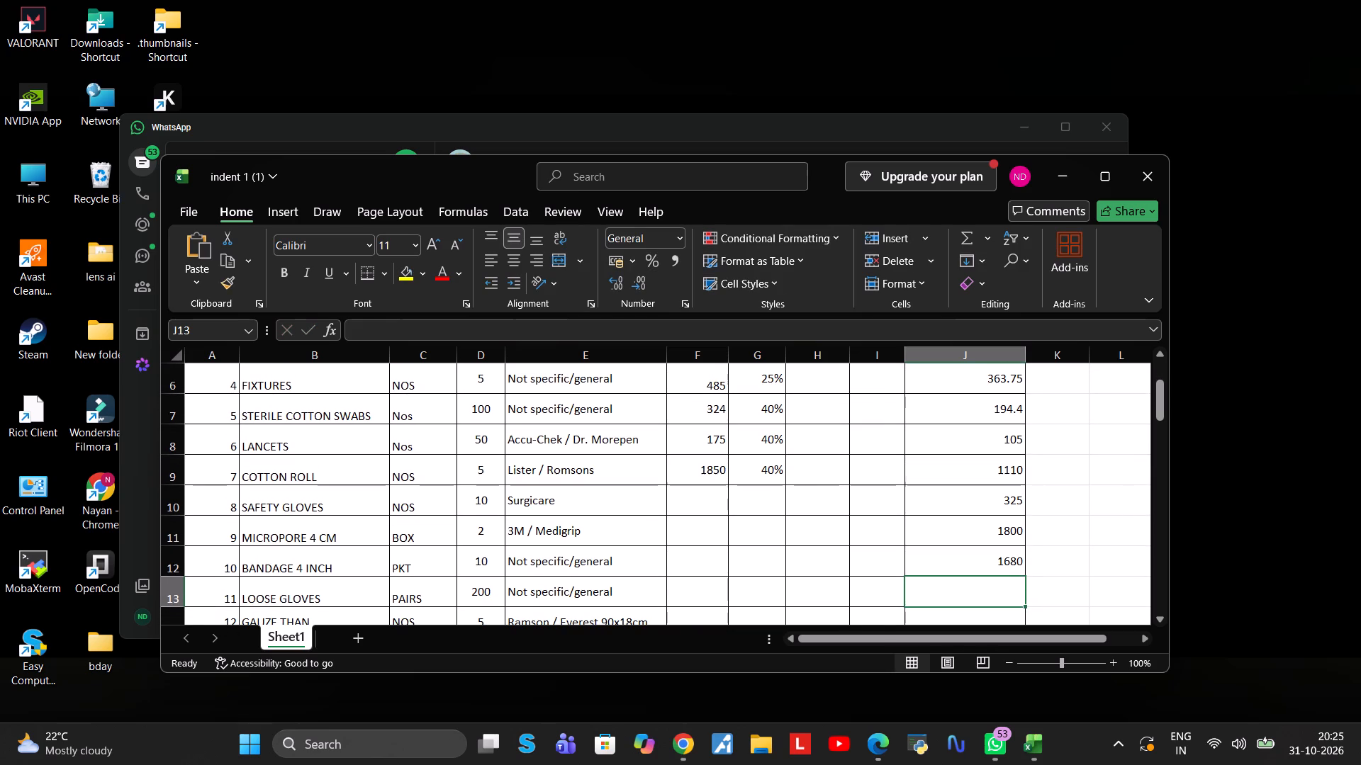
Enter the amounts 1410 for LOOSE GLOVES, 1400 for GAUZE THAN and 1578 for SPRAY DICLOFENAC.
text(1410)
key(Down)
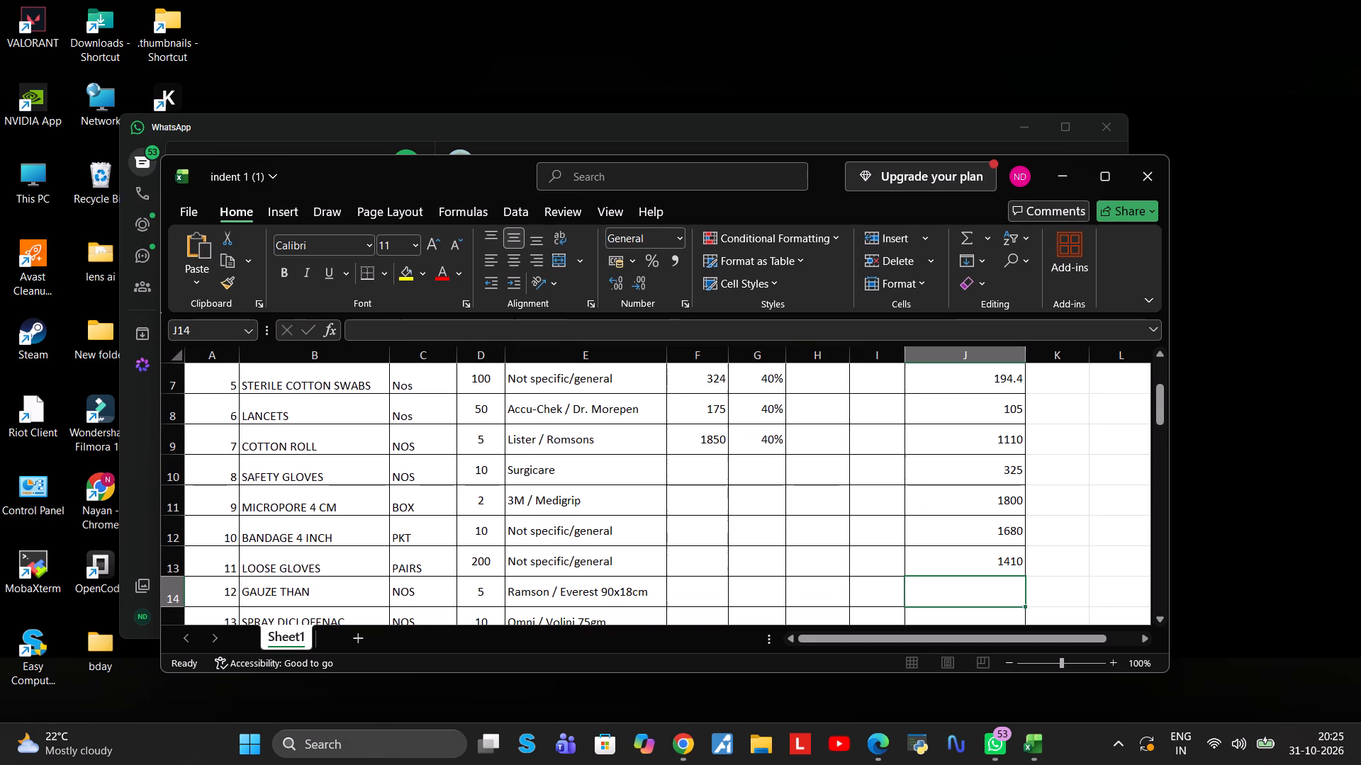
text(1400)
key(Down)
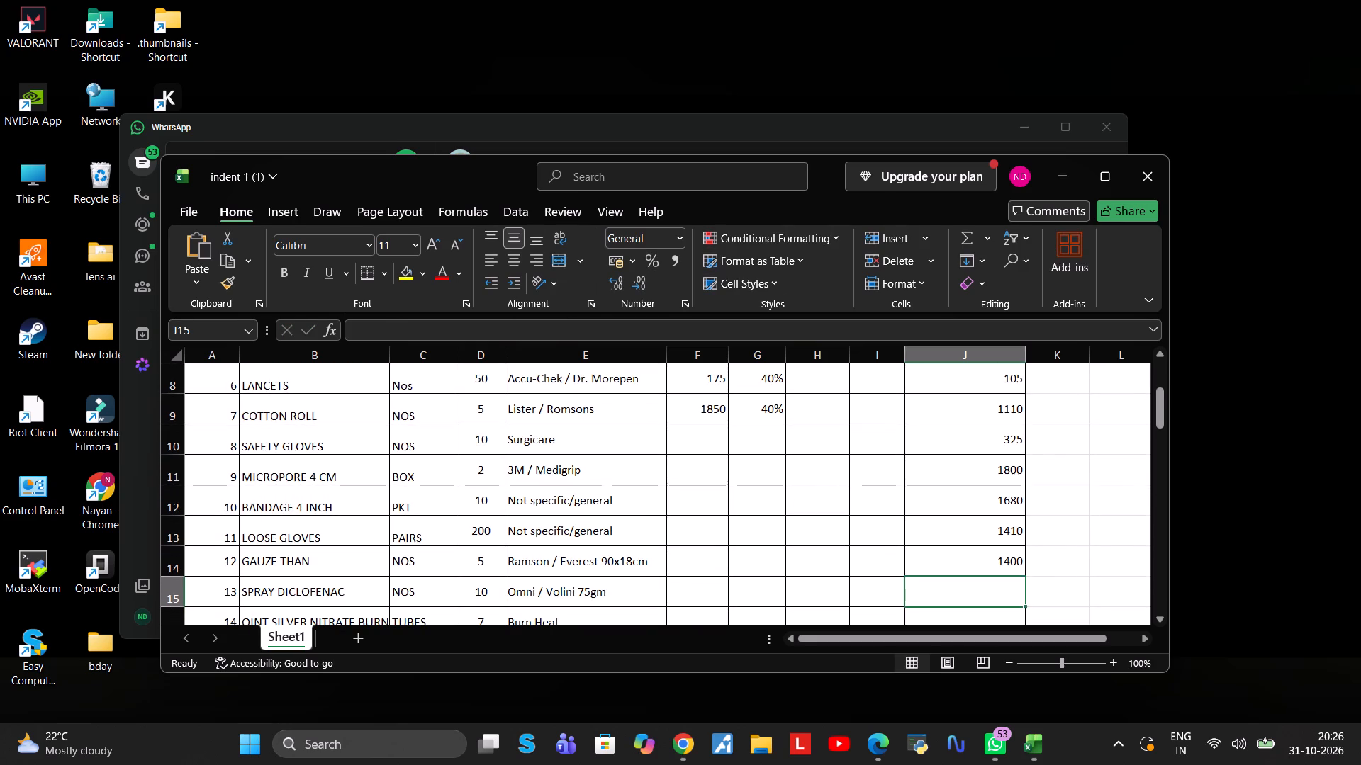
text(15788)
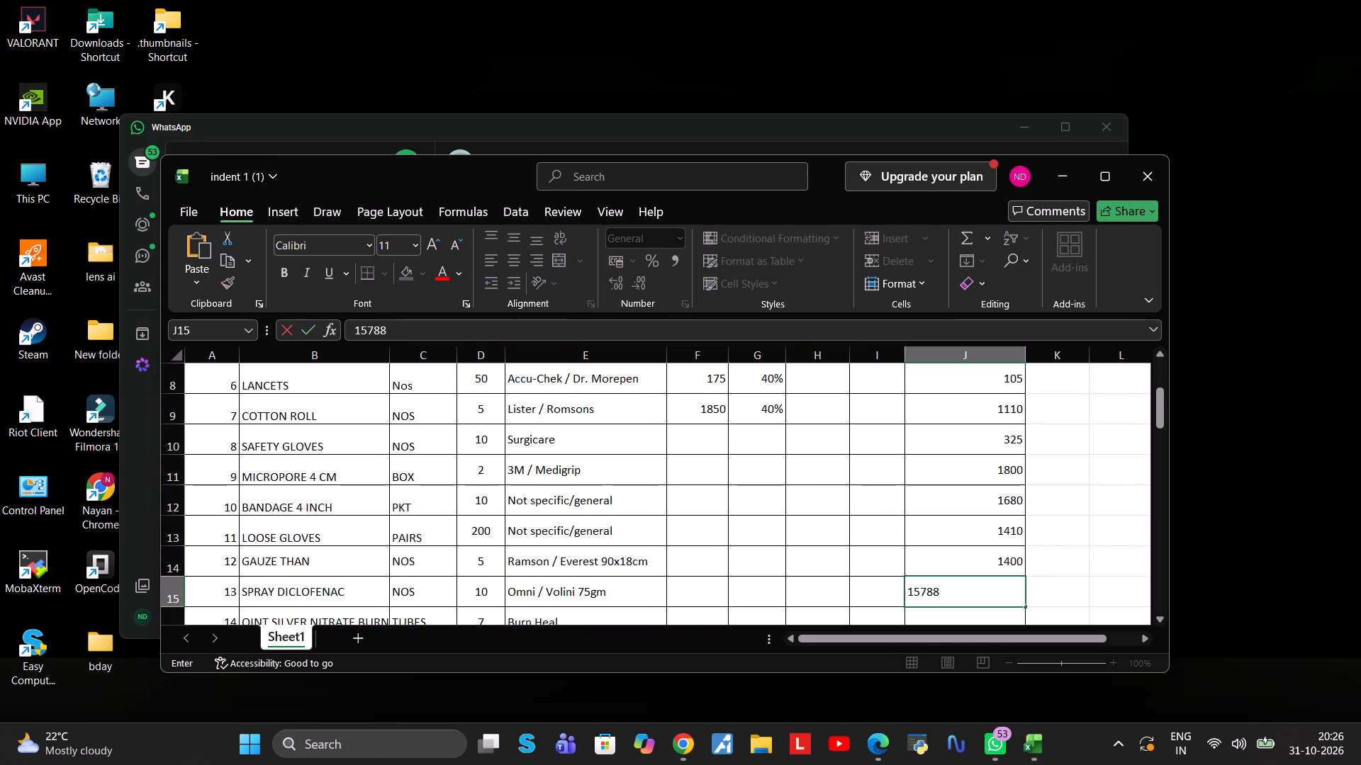
key(BackSpace)
key(Down)
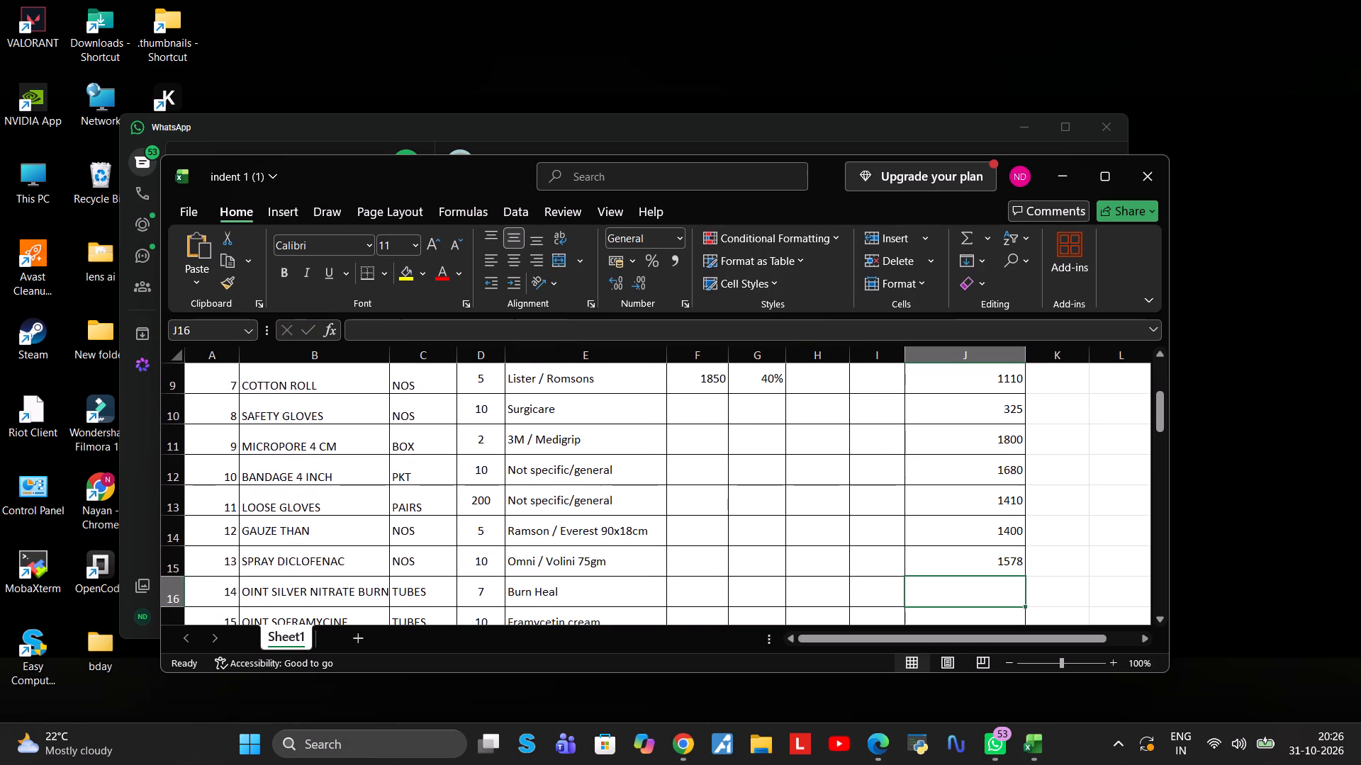
Enter the amounts 420 for OINT SILVER NITRATE BURN and 490 for OINT SOFRAMYCINE.
text(420)
key(Down)
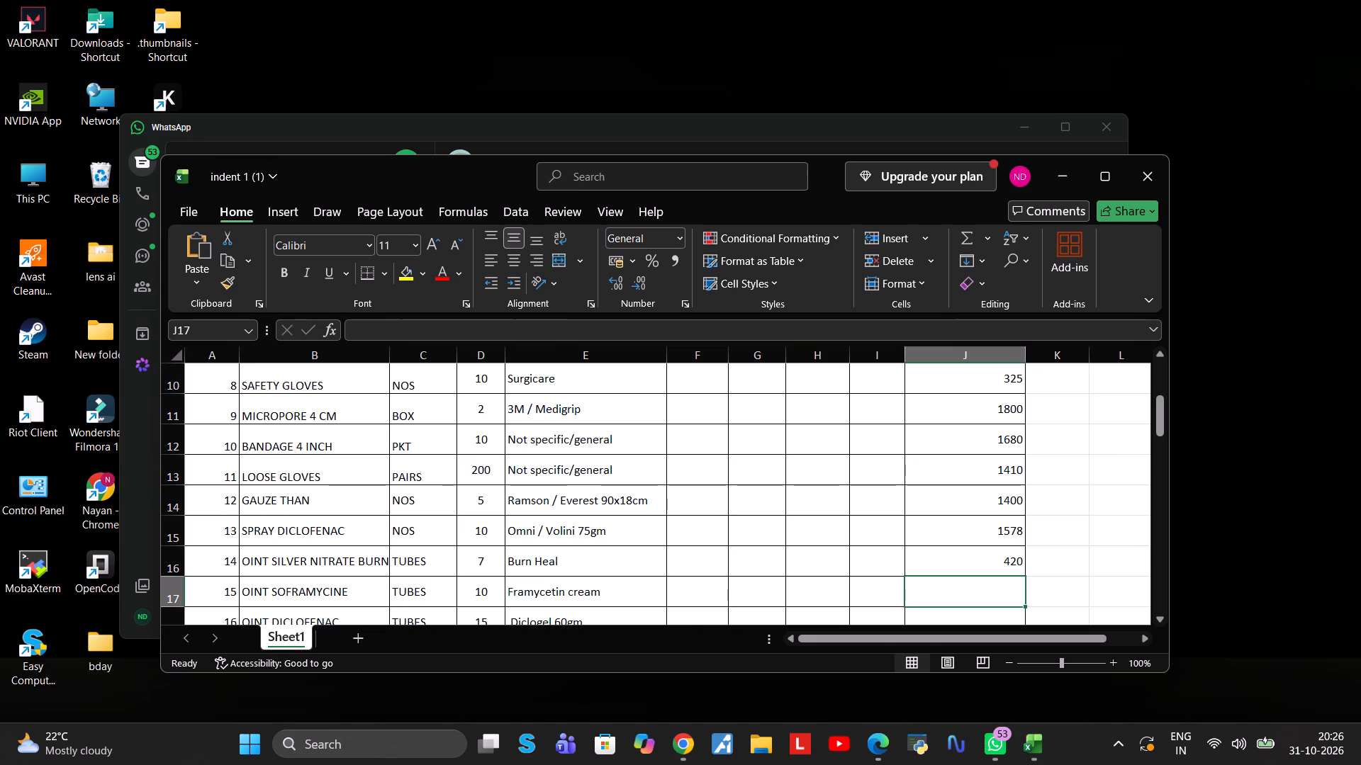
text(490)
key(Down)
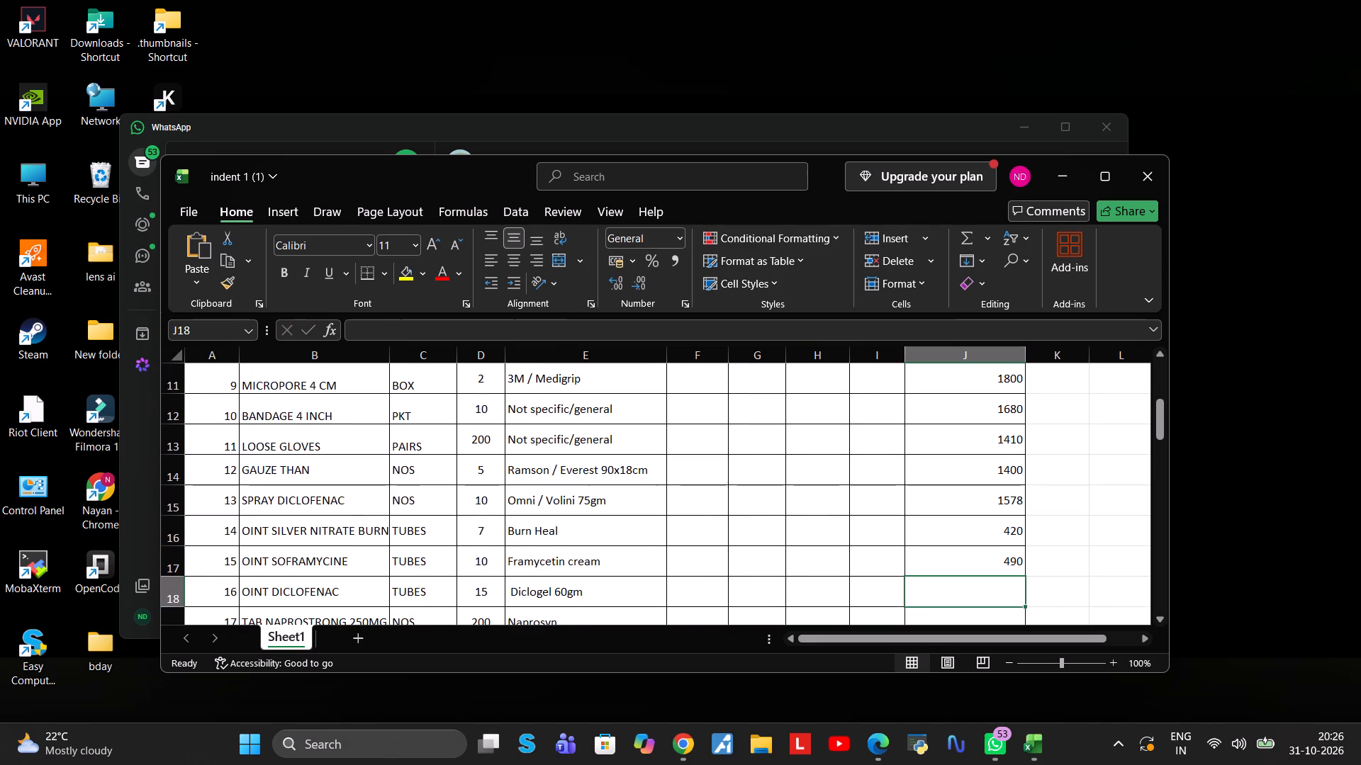
Enter the amounts 3375 for OINT DICLOFENAC and 896 for TAB NAPROSTRONG 250MG.
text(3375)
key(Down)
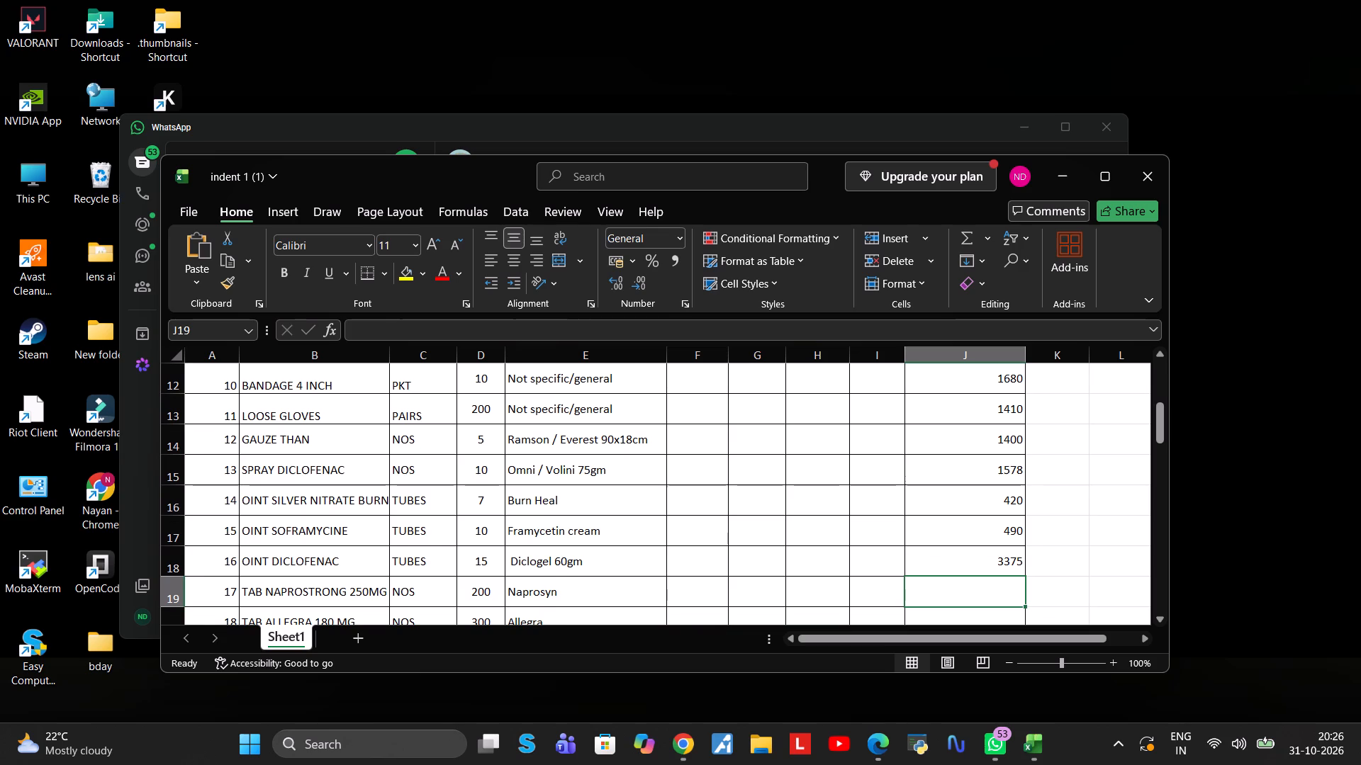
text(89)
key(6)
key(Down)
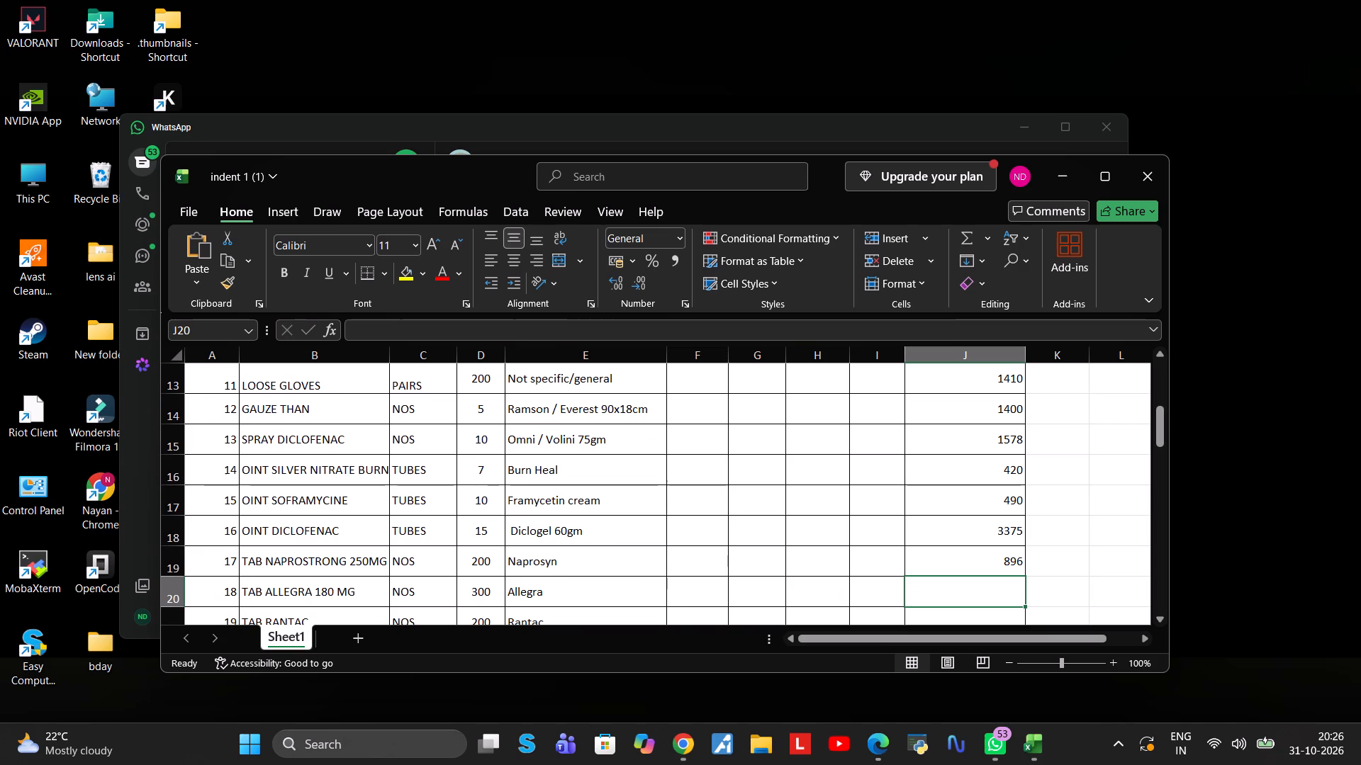
Enter the amounts 5580 for TAB ALLEGRA 180 MG and 284.66 for TAB RANTAC.
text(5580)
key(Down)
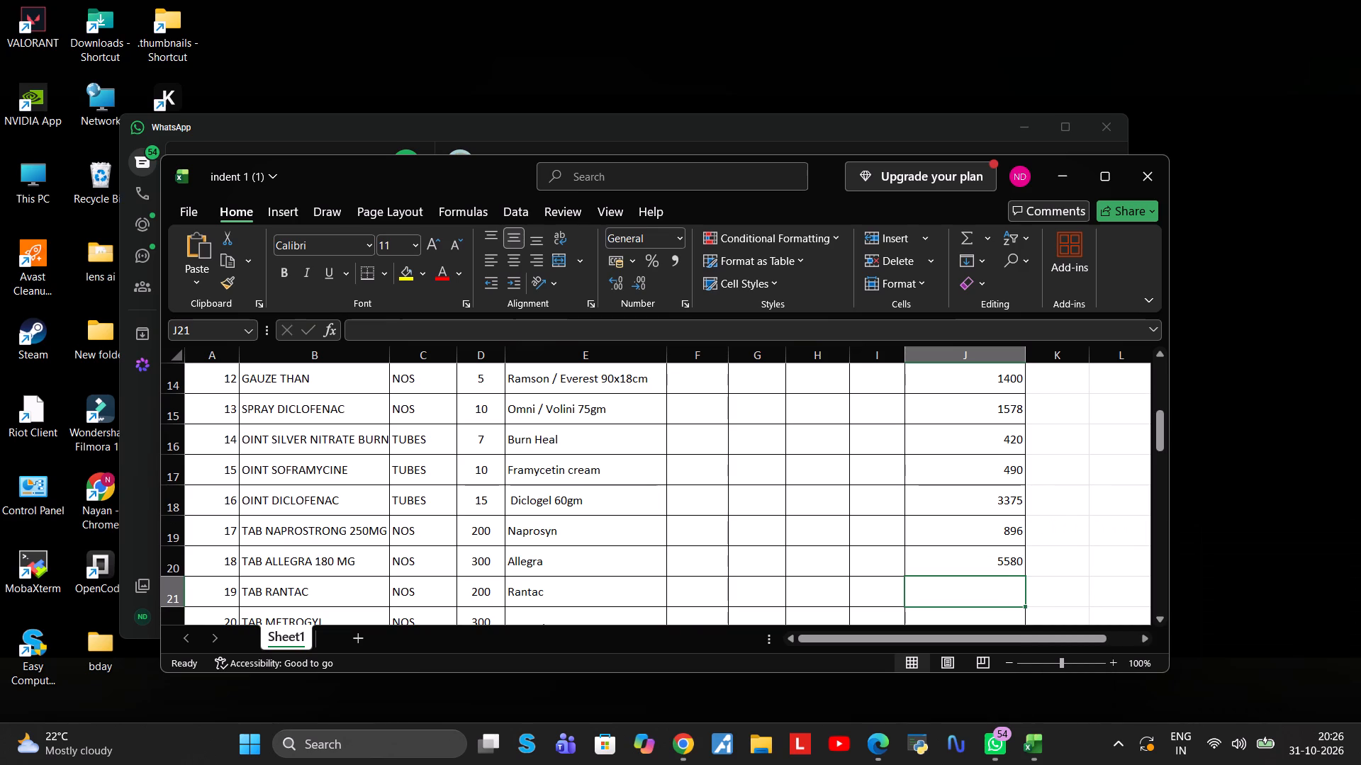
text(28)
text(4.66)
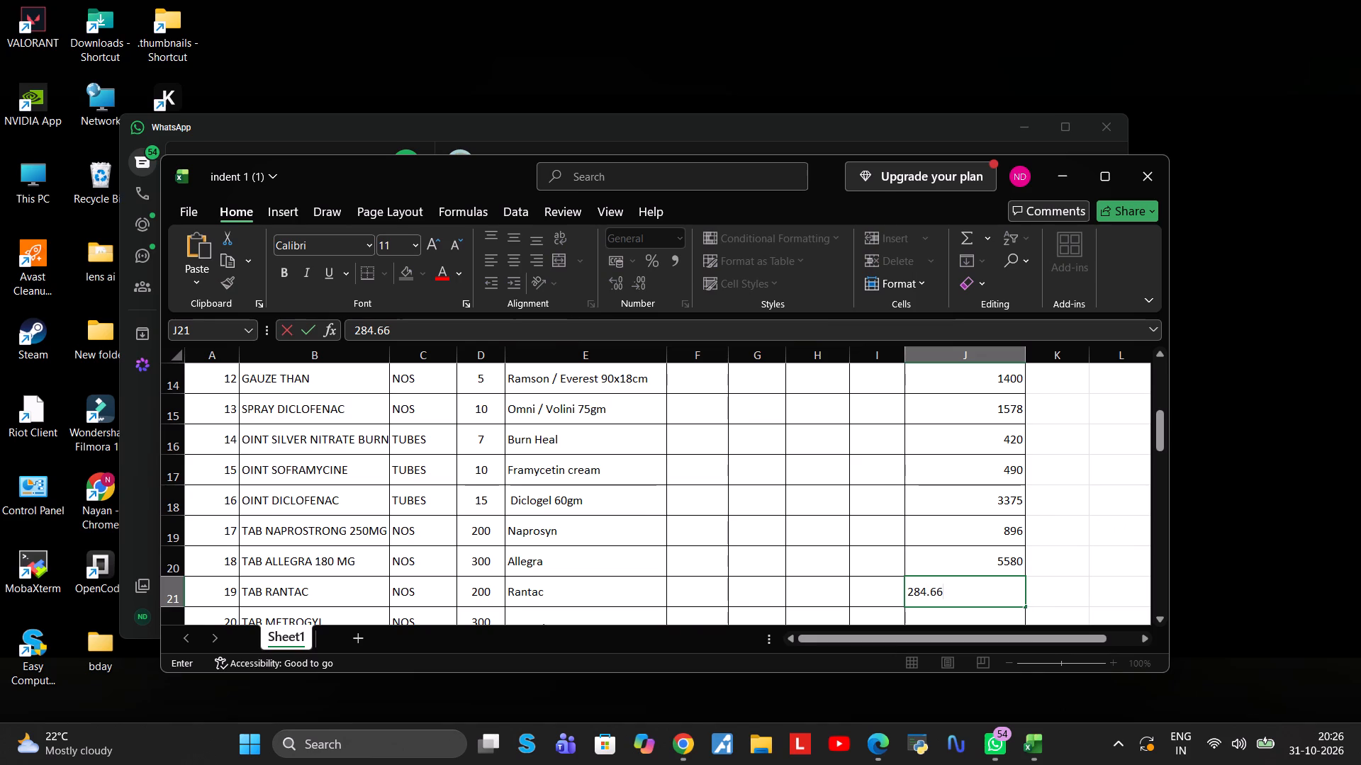
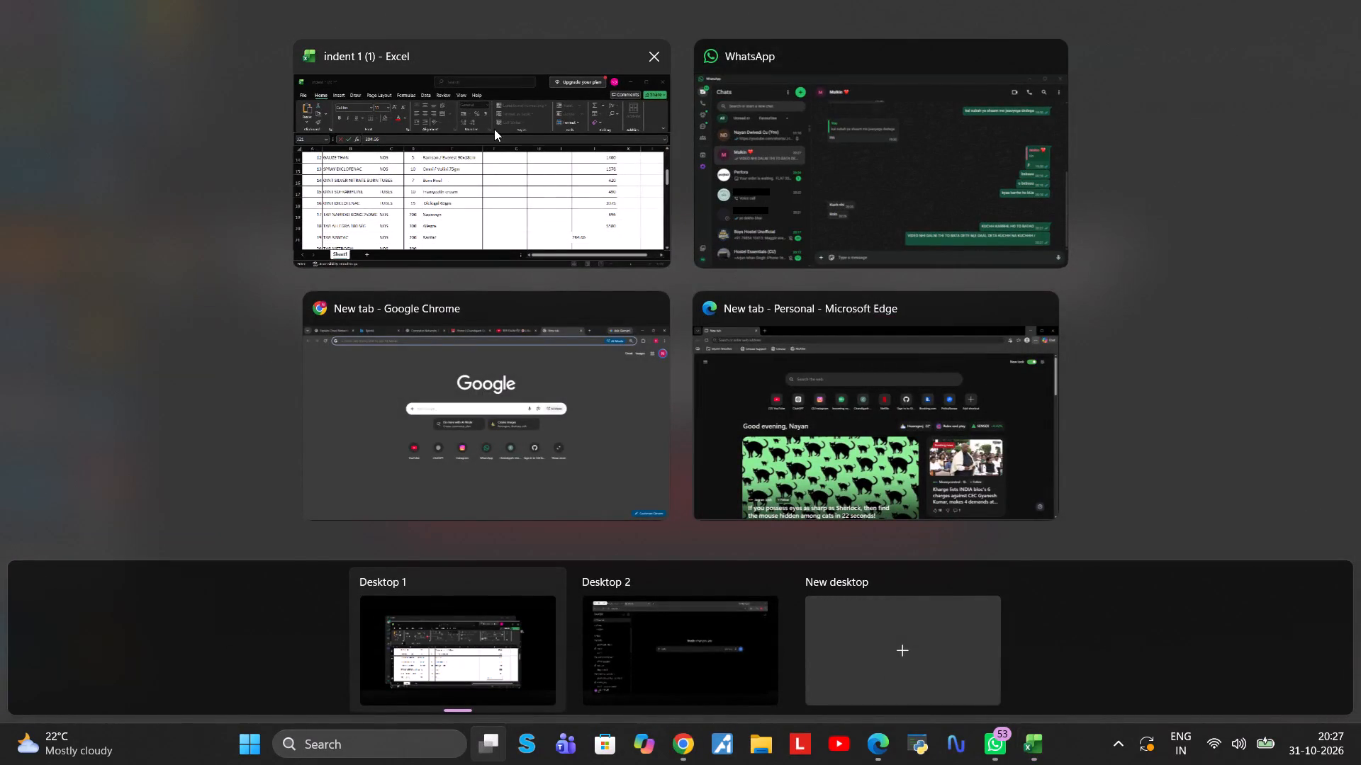
Switch to the indent 1 (1) workbook in Excel and review the entered rates, discounts and amounts back to the first item.
click(441, 131)
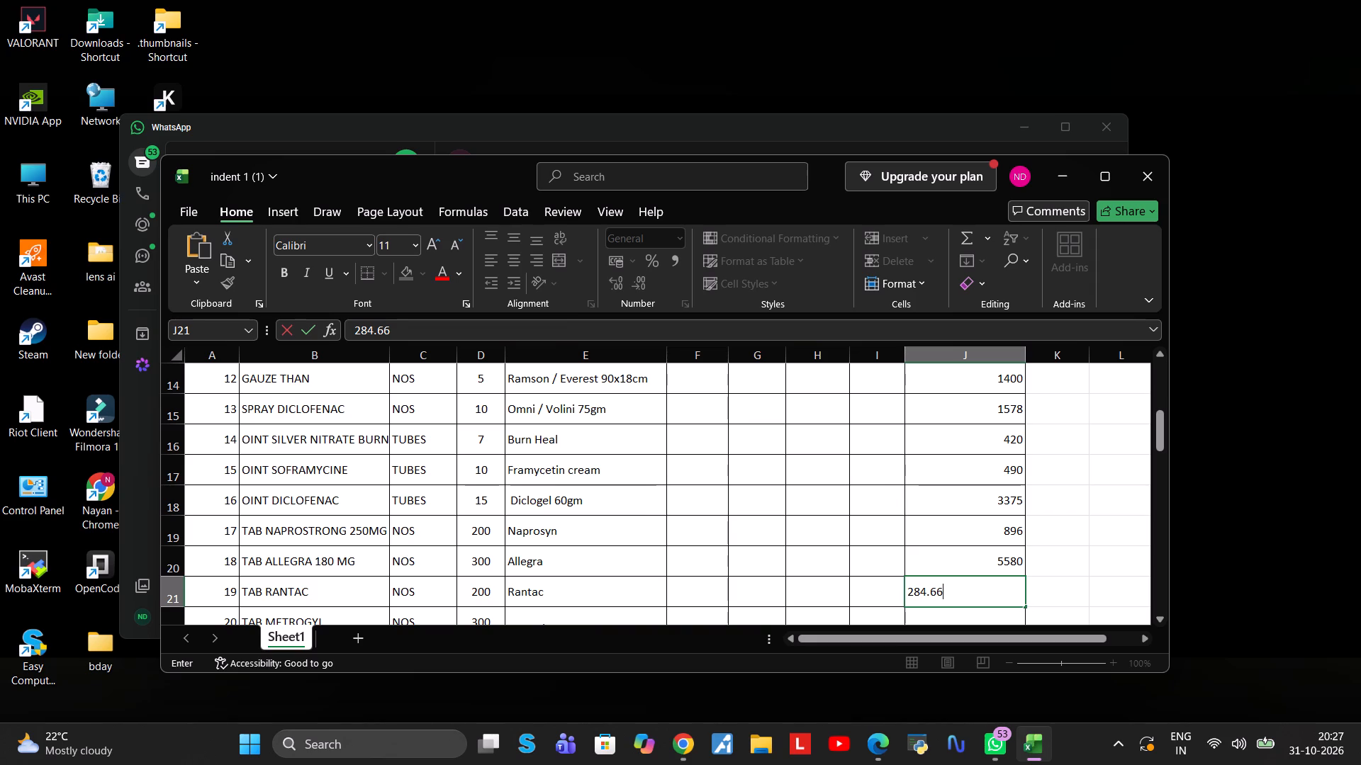
scroll(828, 477, up, 3)
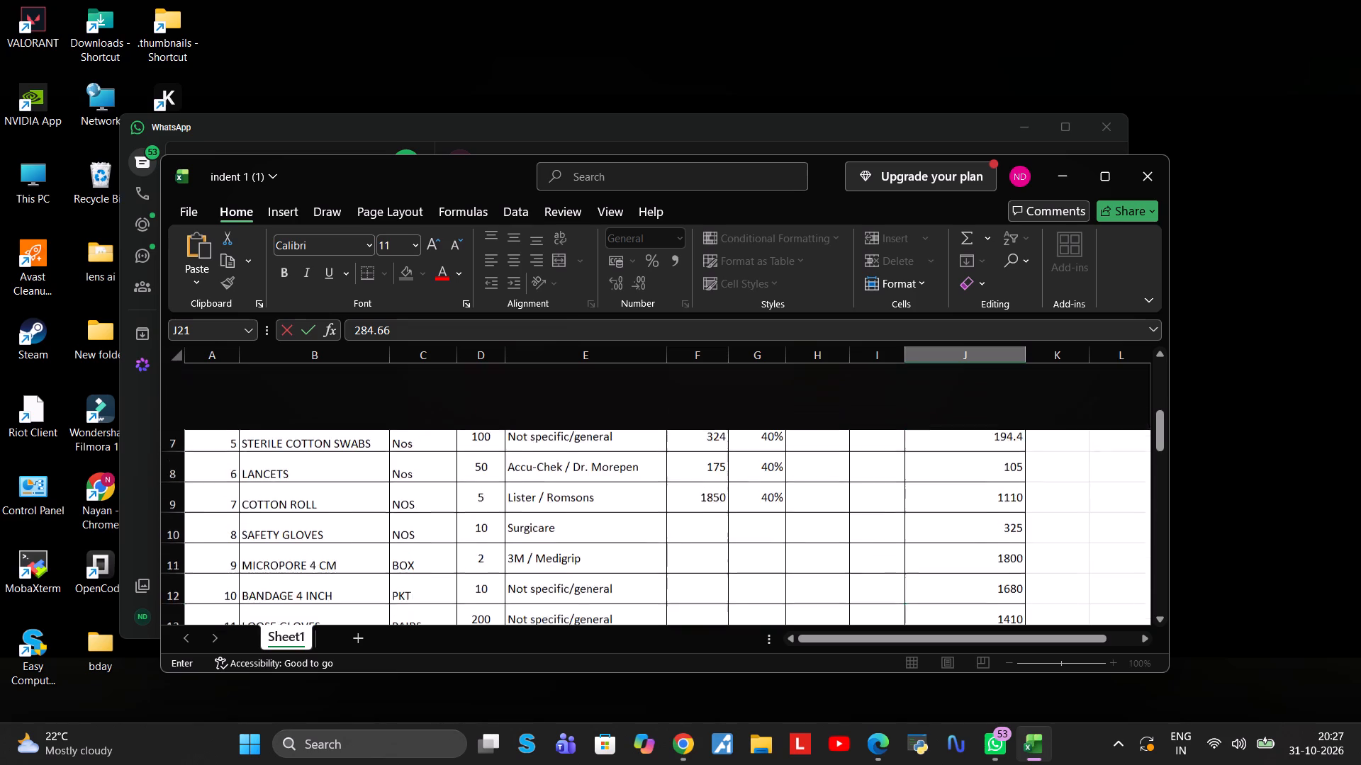
scroll(828, 477, down, 1)
scroll(828, 477, up, 1)
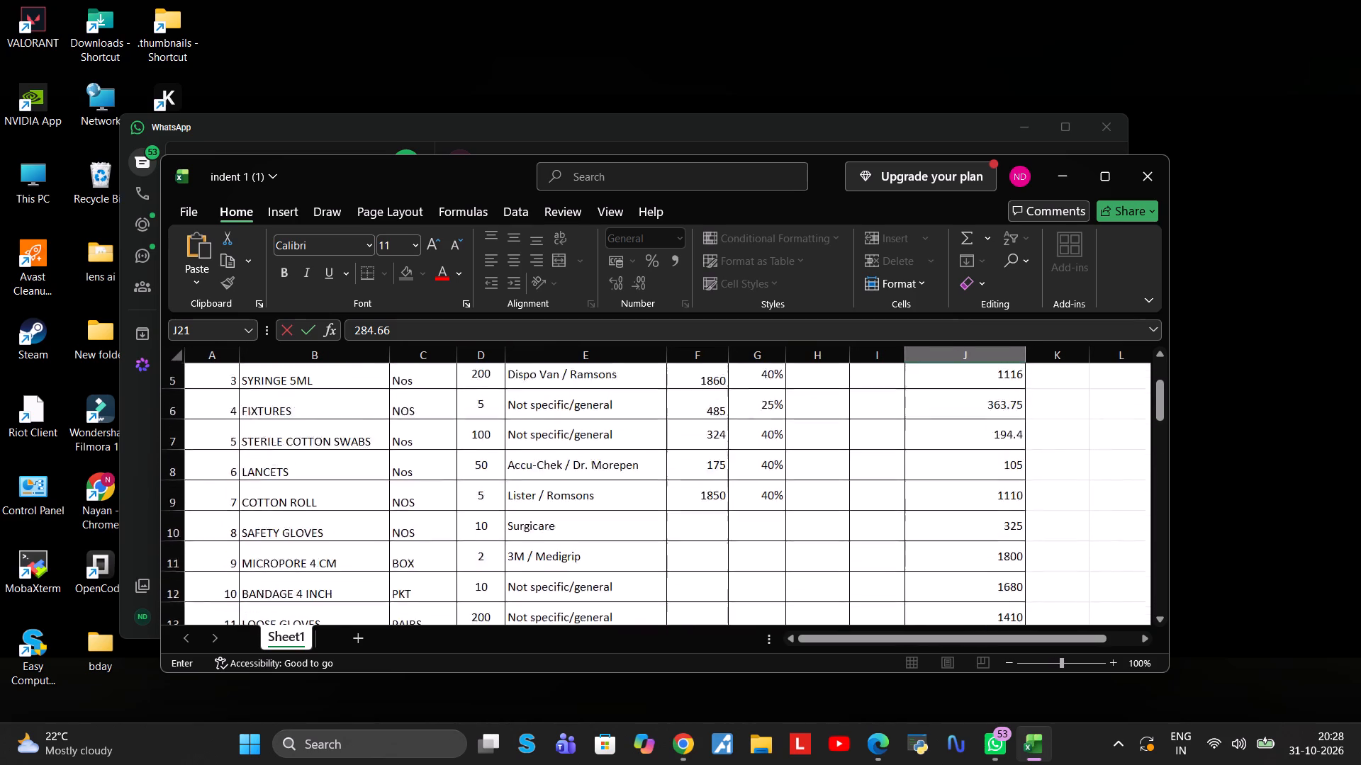
scroll(828, 477, up, 1)
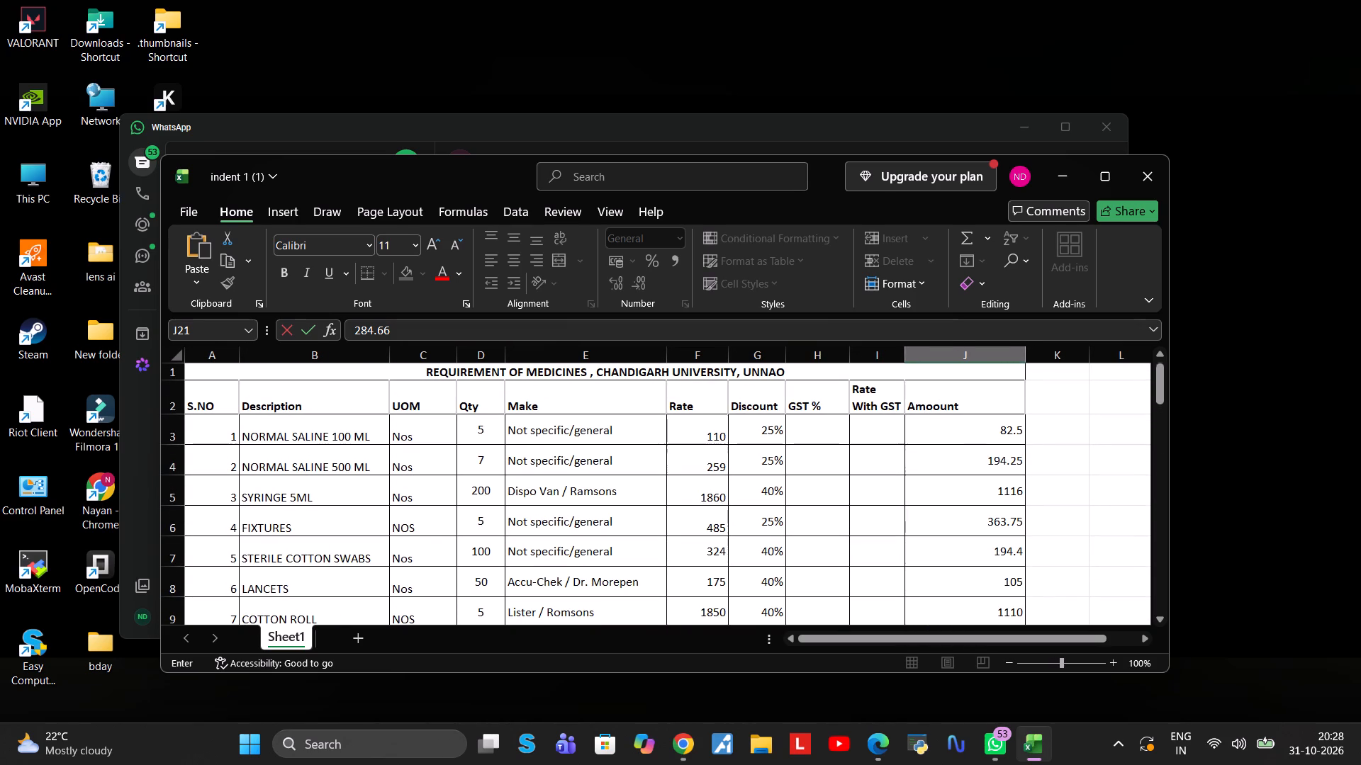
Correct the spelling of the last column's heading in row 2 to "Amount".
double_click(943, 412)
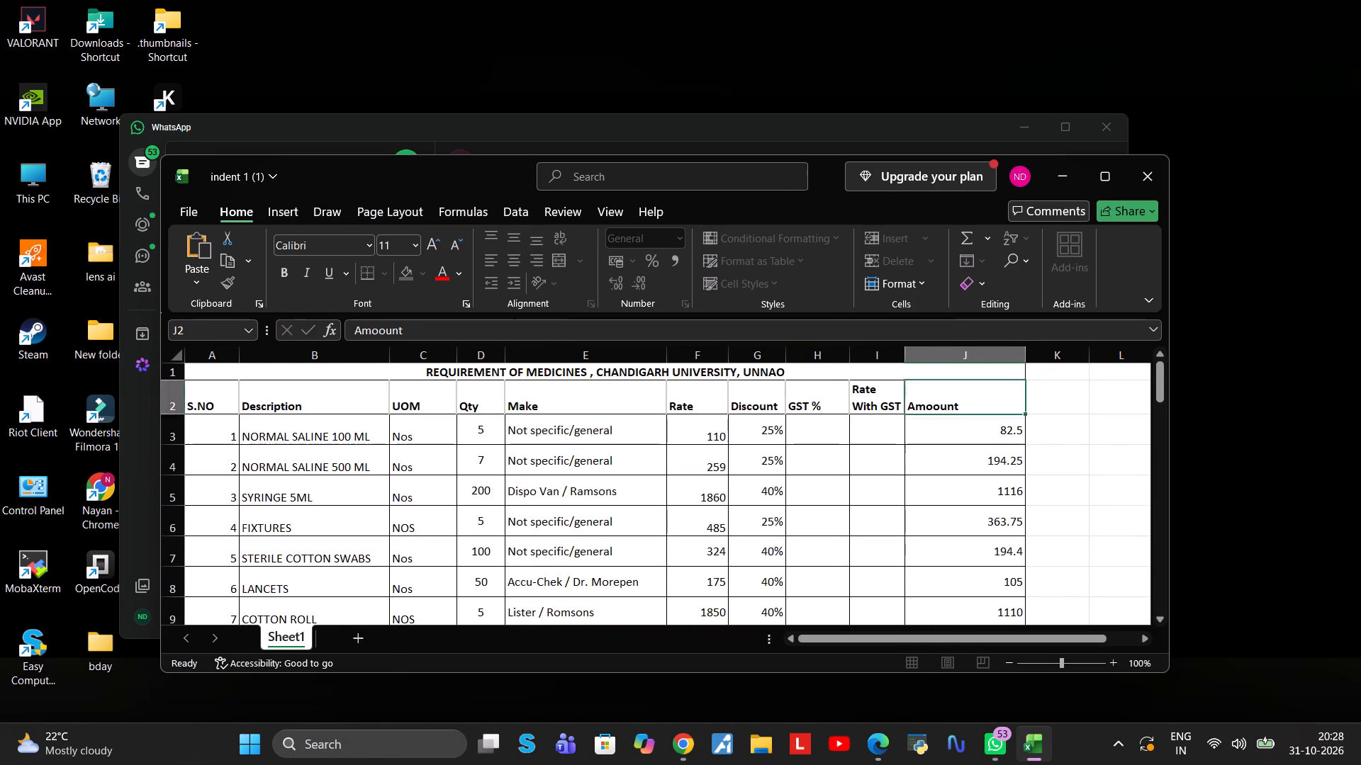
scroll(943, 412, up, 7)
scroll(943, 412, down, 2)
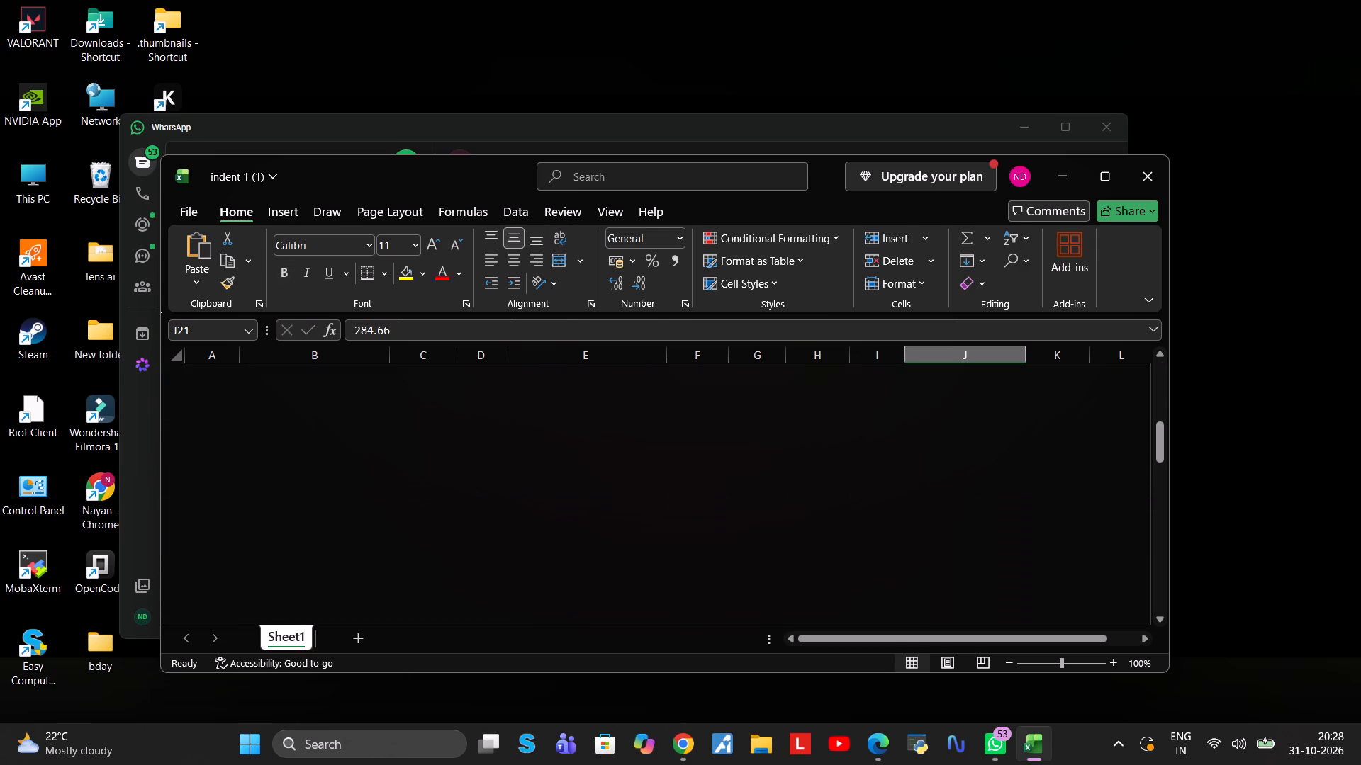
scroll(943, 412, down, 2)
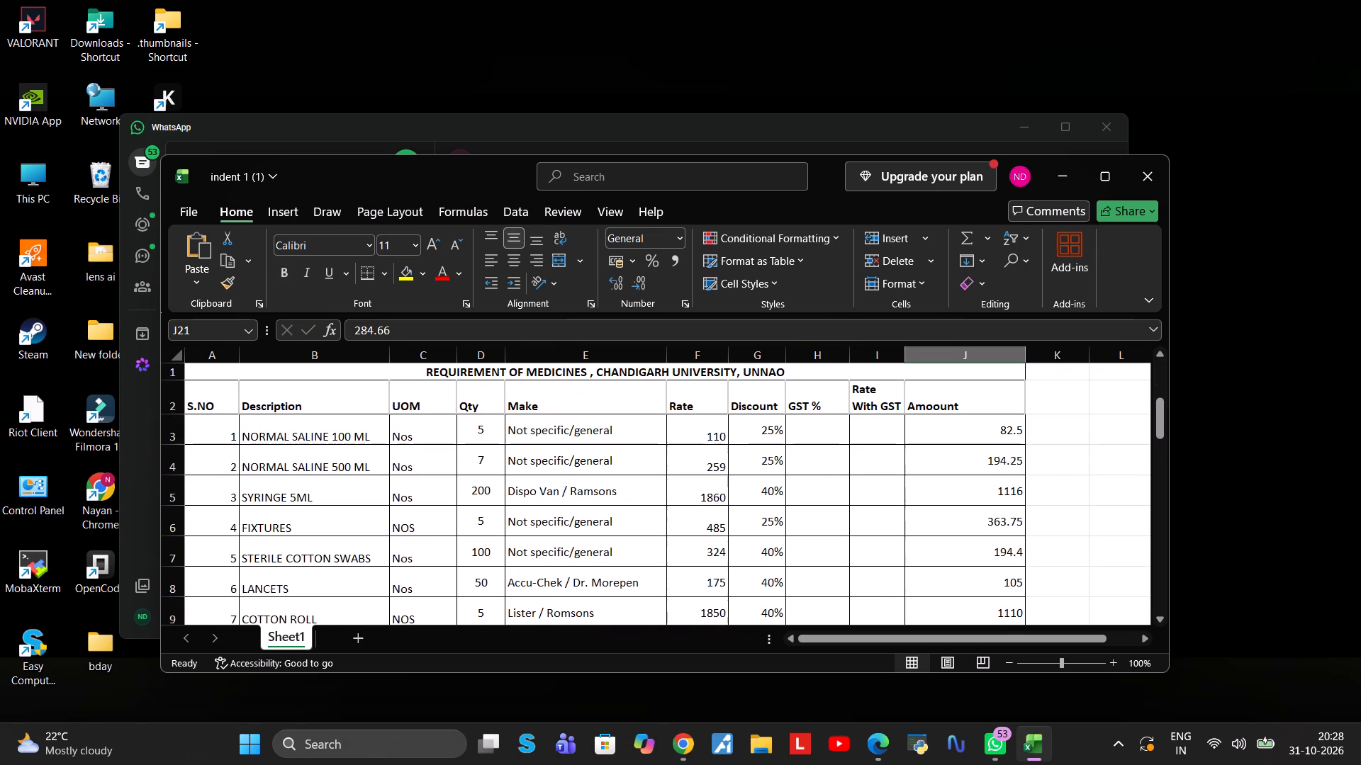
click(939, 408)
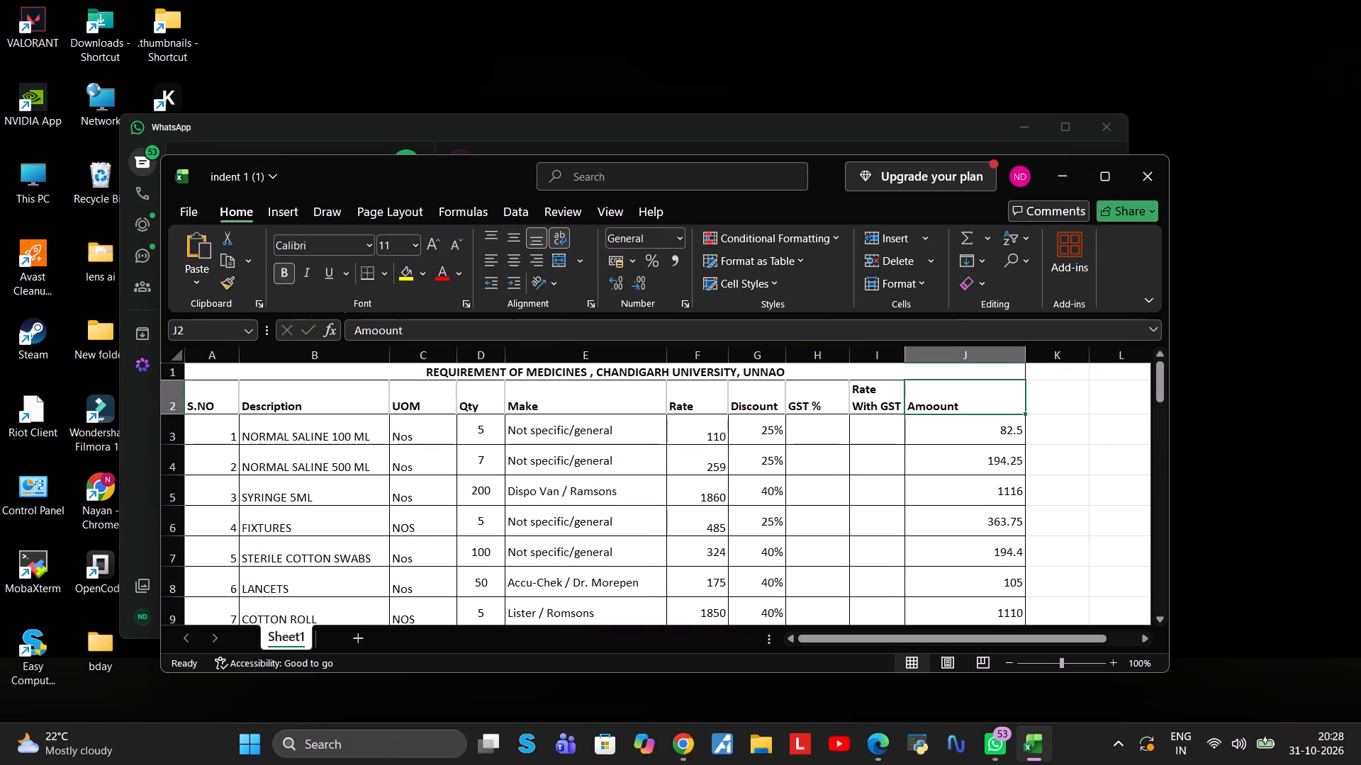
key(BackSpace)
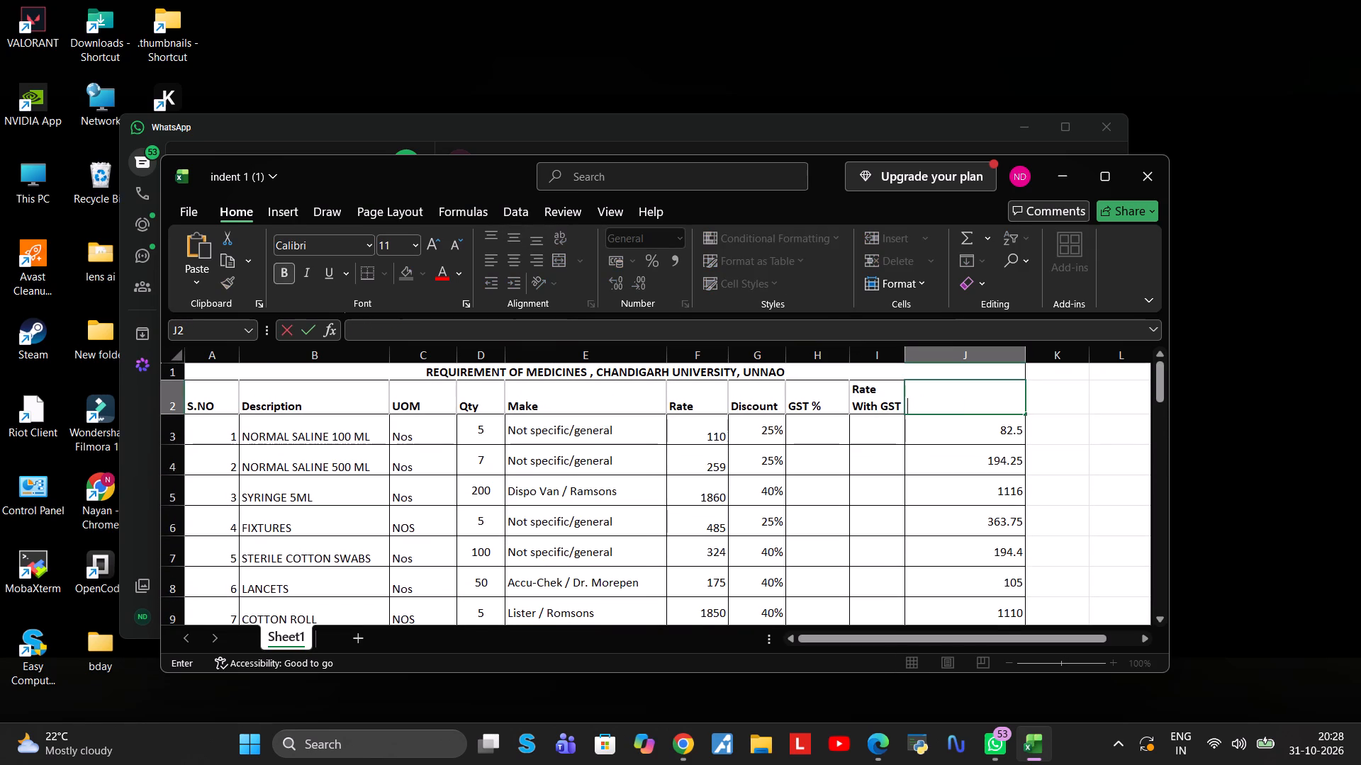
key(ctrl+a)
key(m)
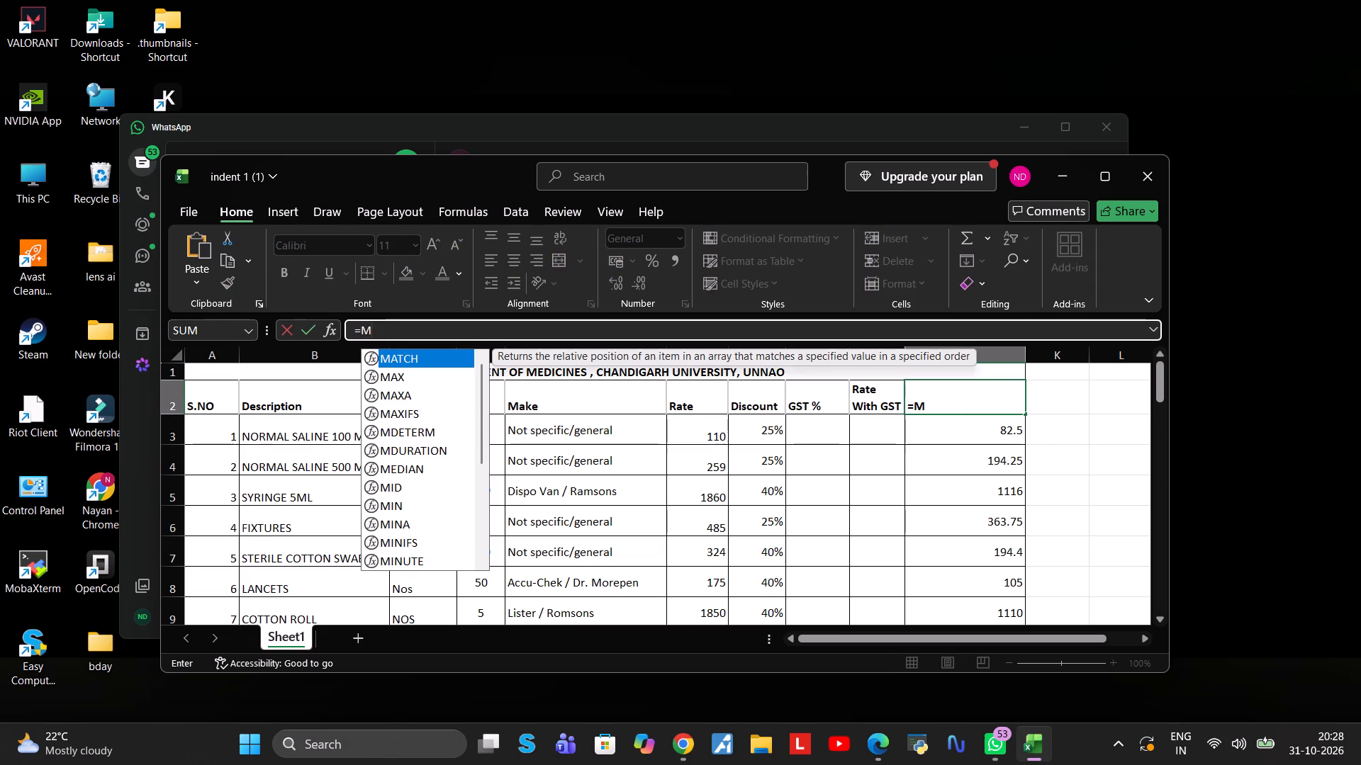
key(BackSpace)
key(BackSpace)
text(AMOUNT)
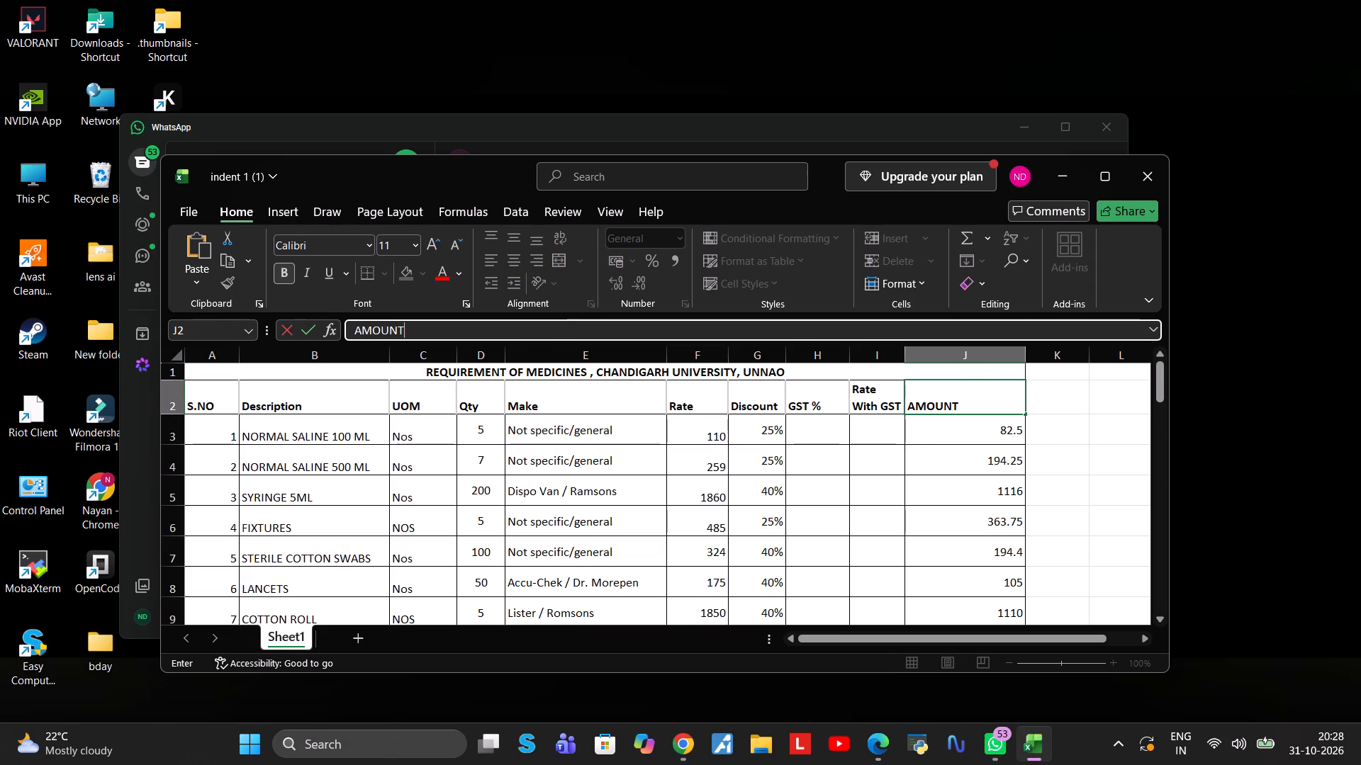
key(BackSpace)
key(BackSpace)
key(BackSpace)
key(BackSpace)
key(BackSpace)
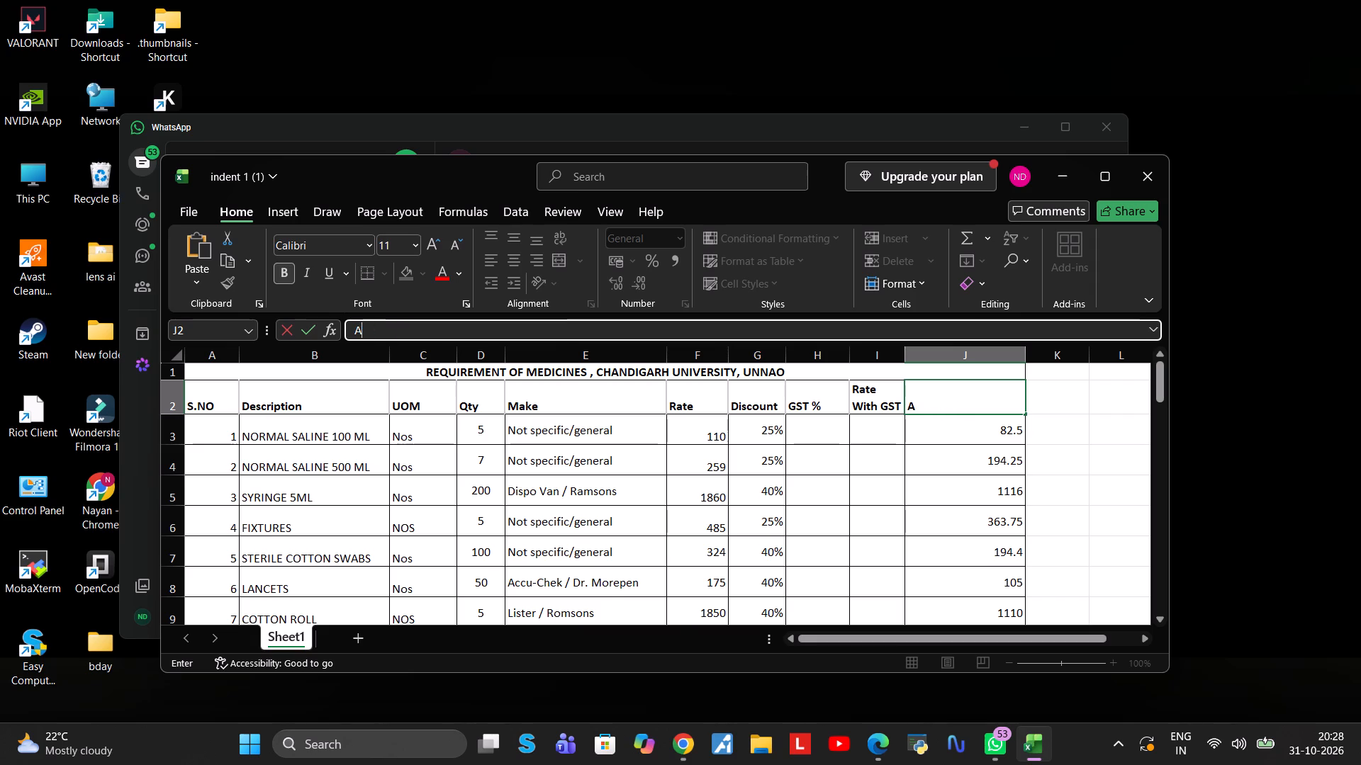
text(mount)
scroll(897, 467, down, 1)
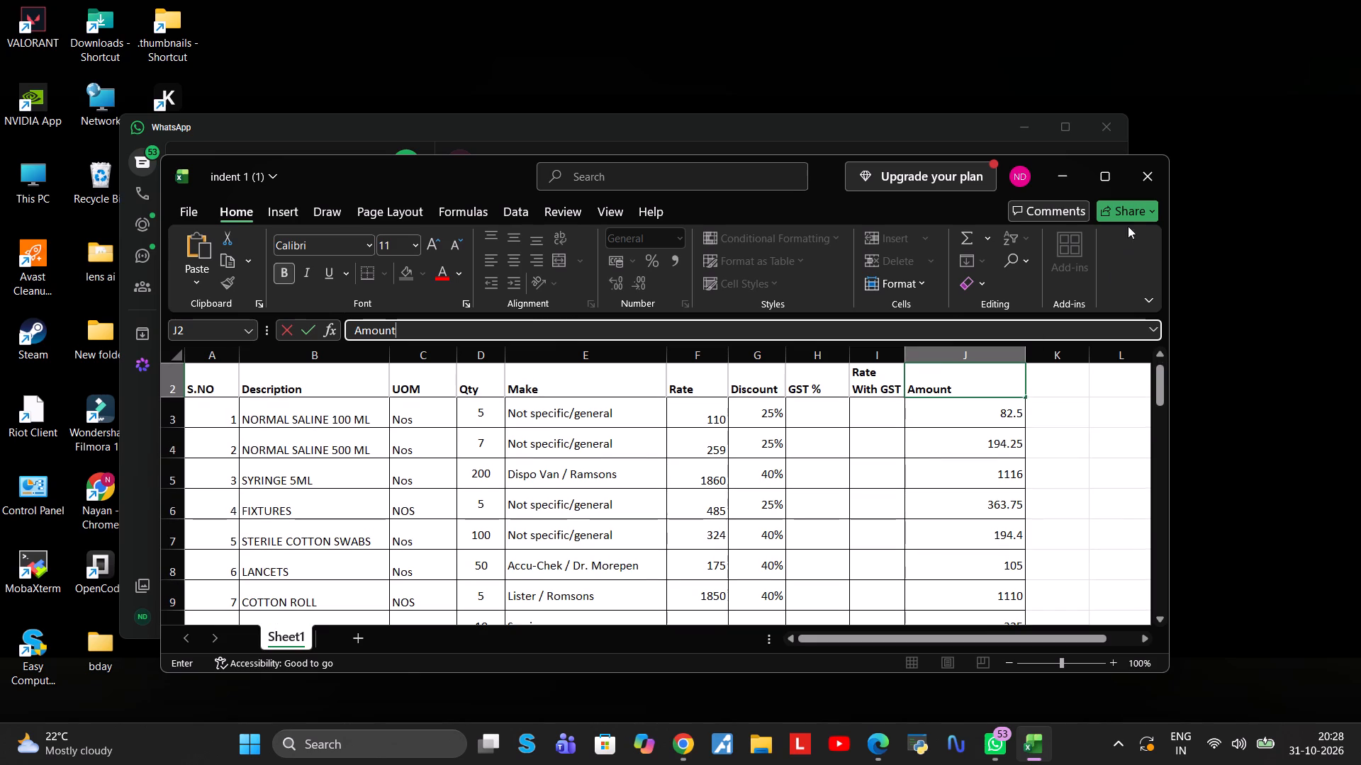
click(1133, 210)
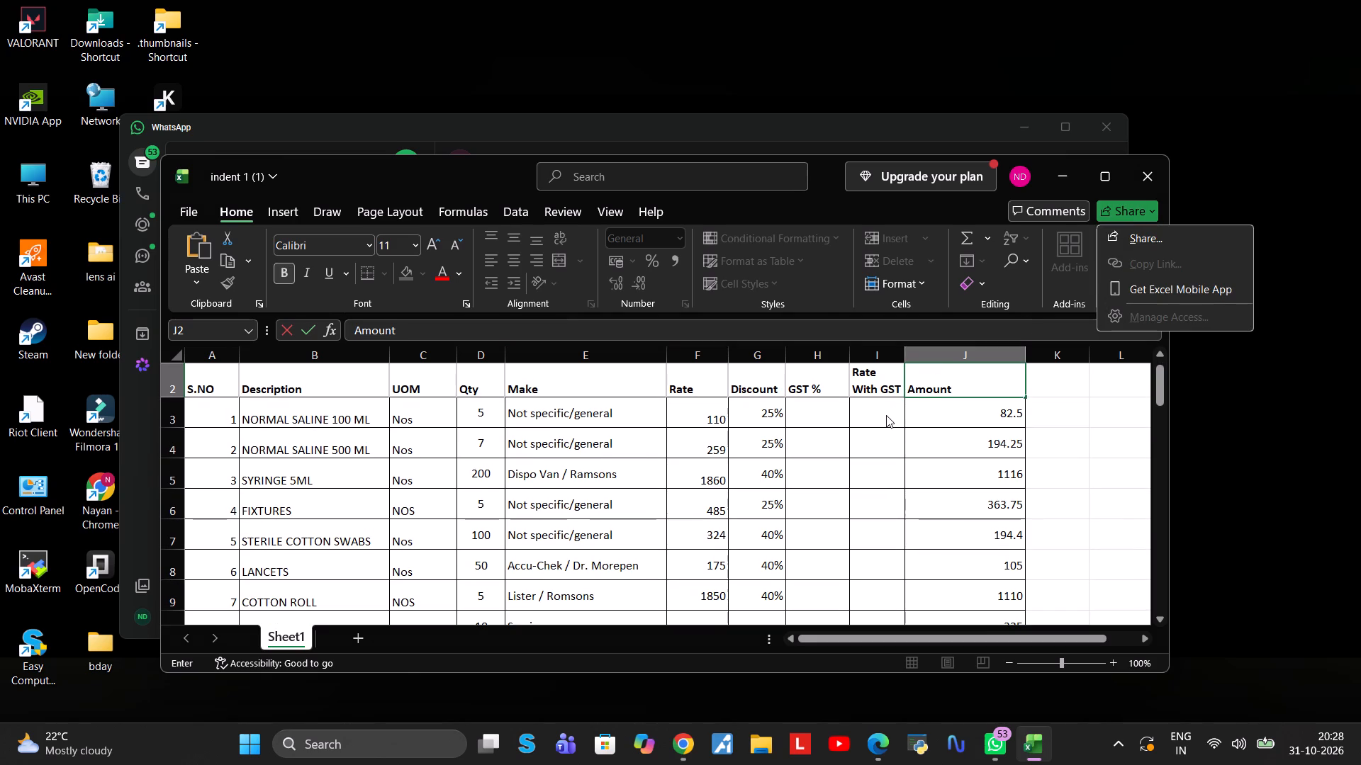
click(886, 415)
click(868, 424)
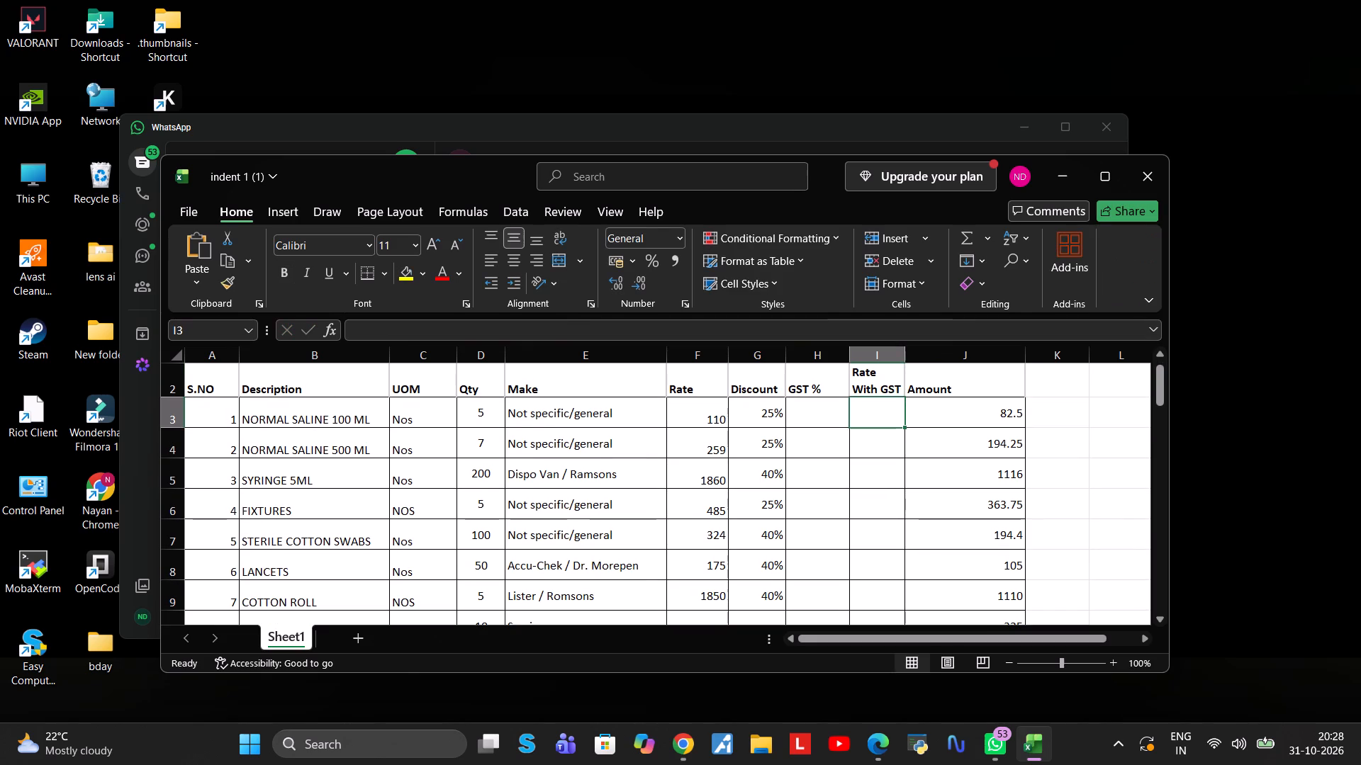
Enter the rates 650 for SAFETY GLOVES, 2400 for MICROPORE 4 CM, 2400 for BANDAGE 4 INCH and 3000 for LOOSE GLOVES.
scroll(868, 424, down, 1)
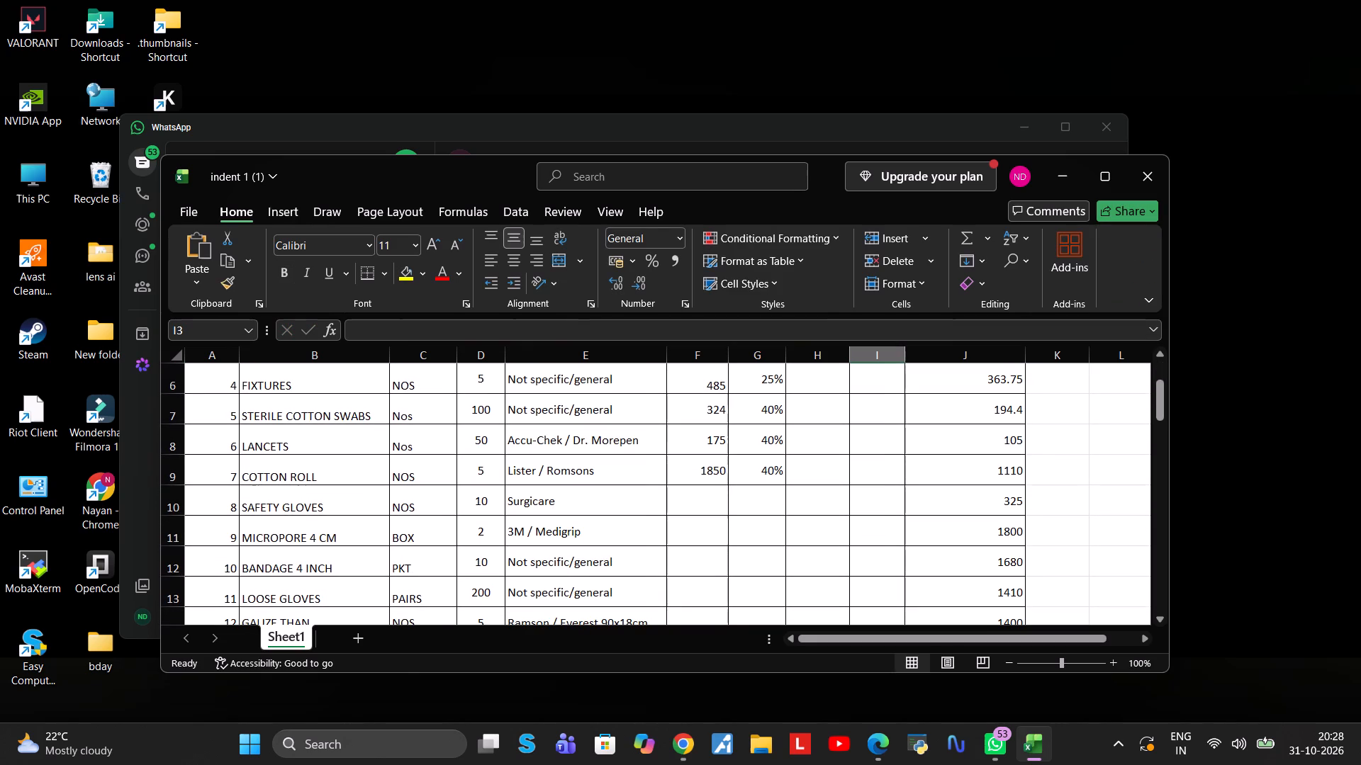
click(688, 506)
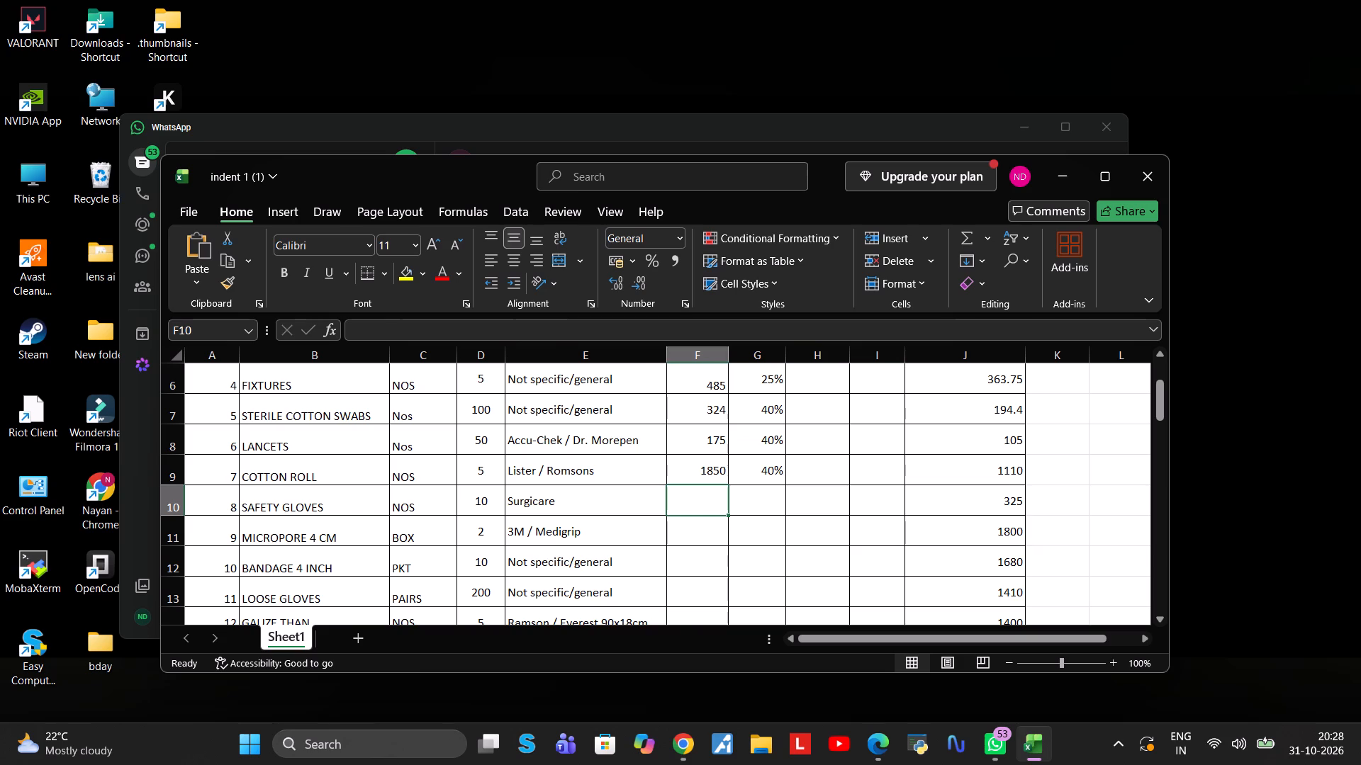
text(650)
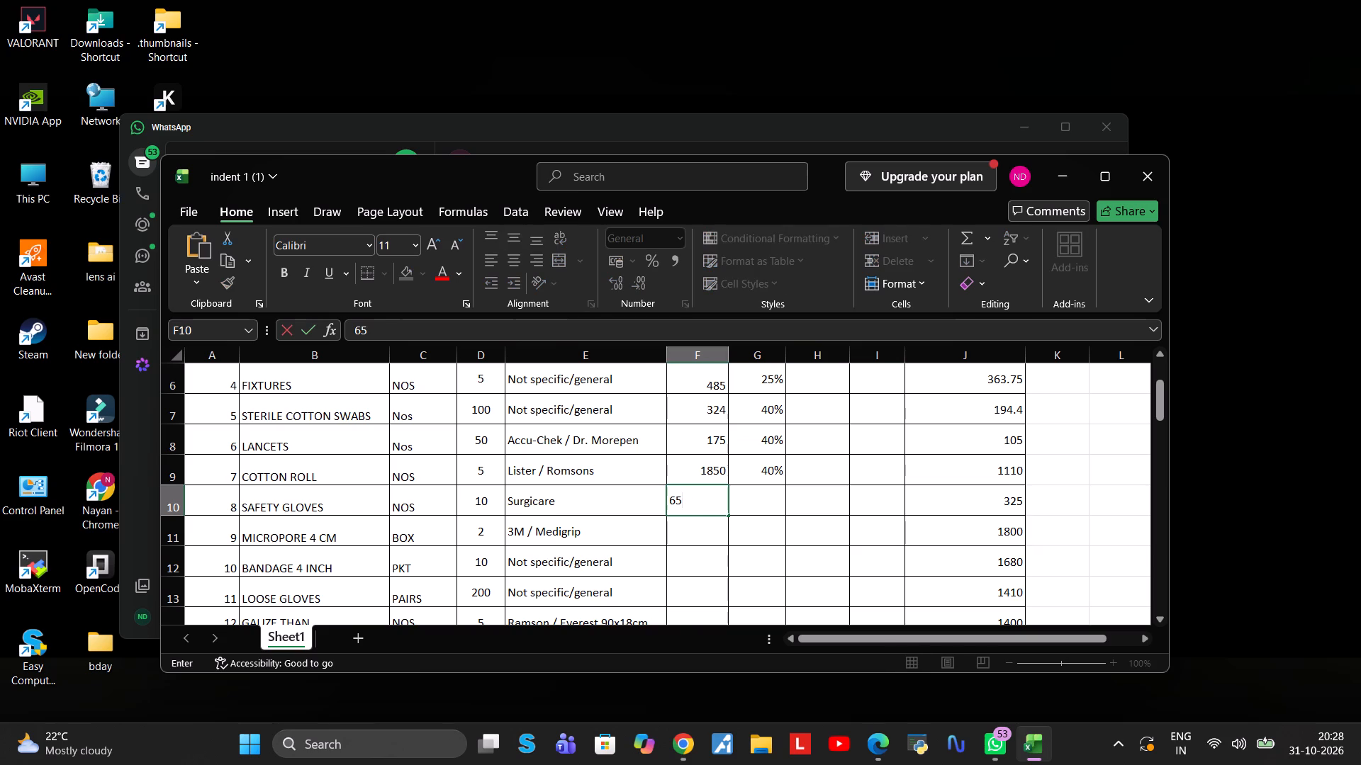
key(Down)
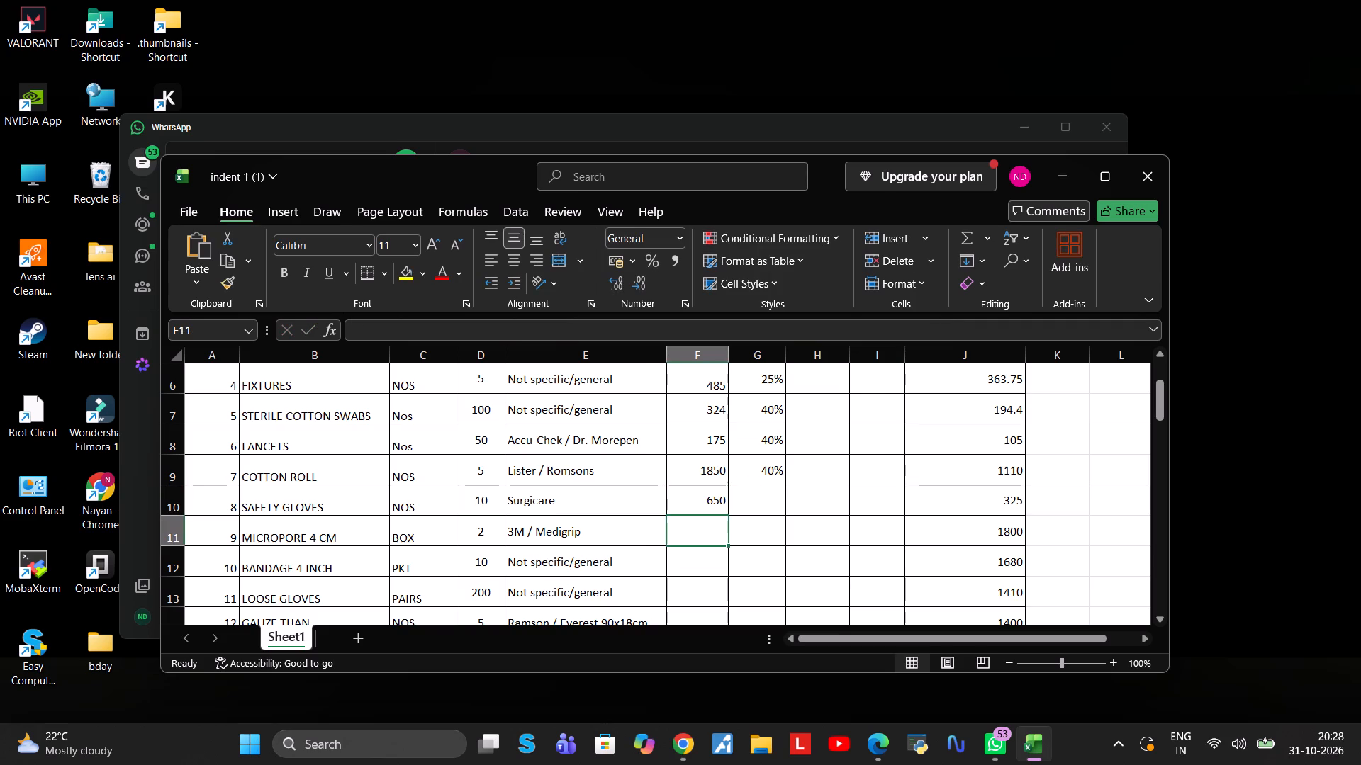
text(2400)
key(Down)
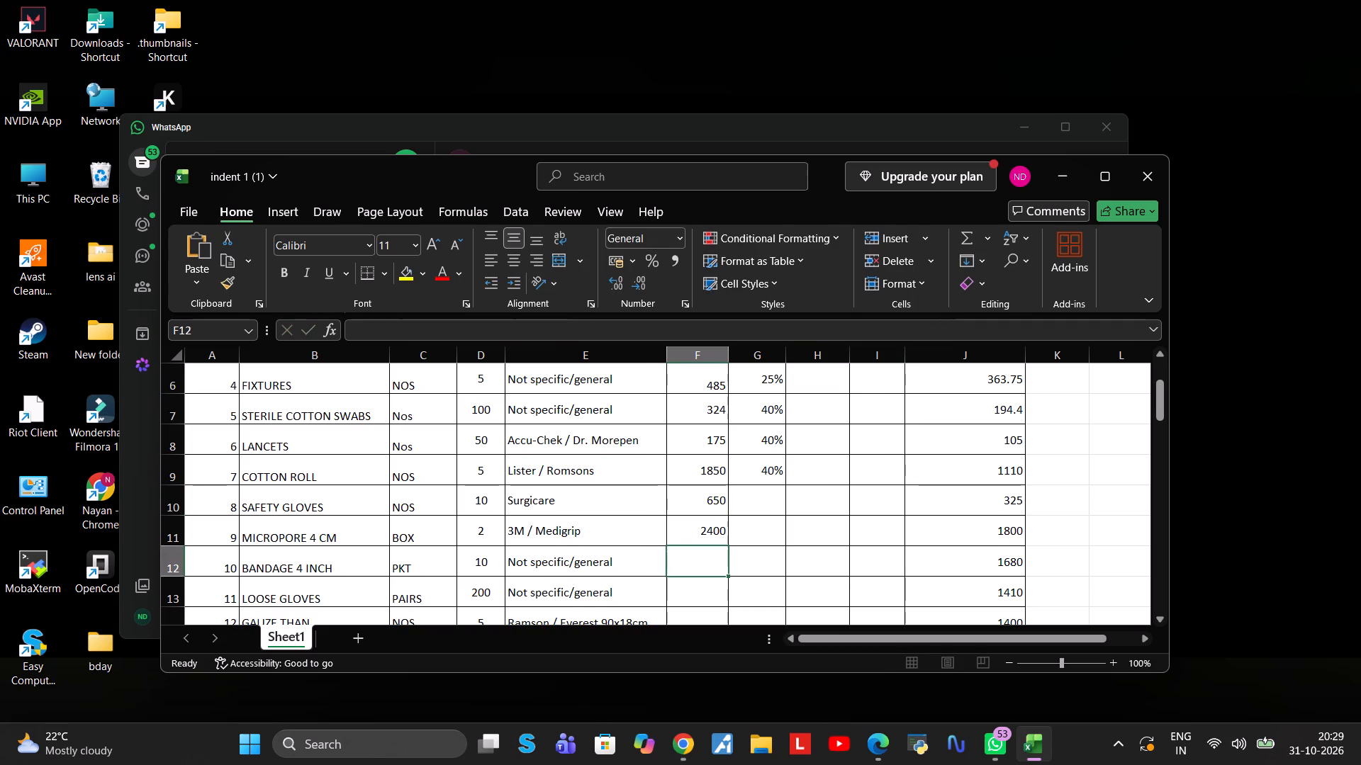
text(2400)
key(Down)
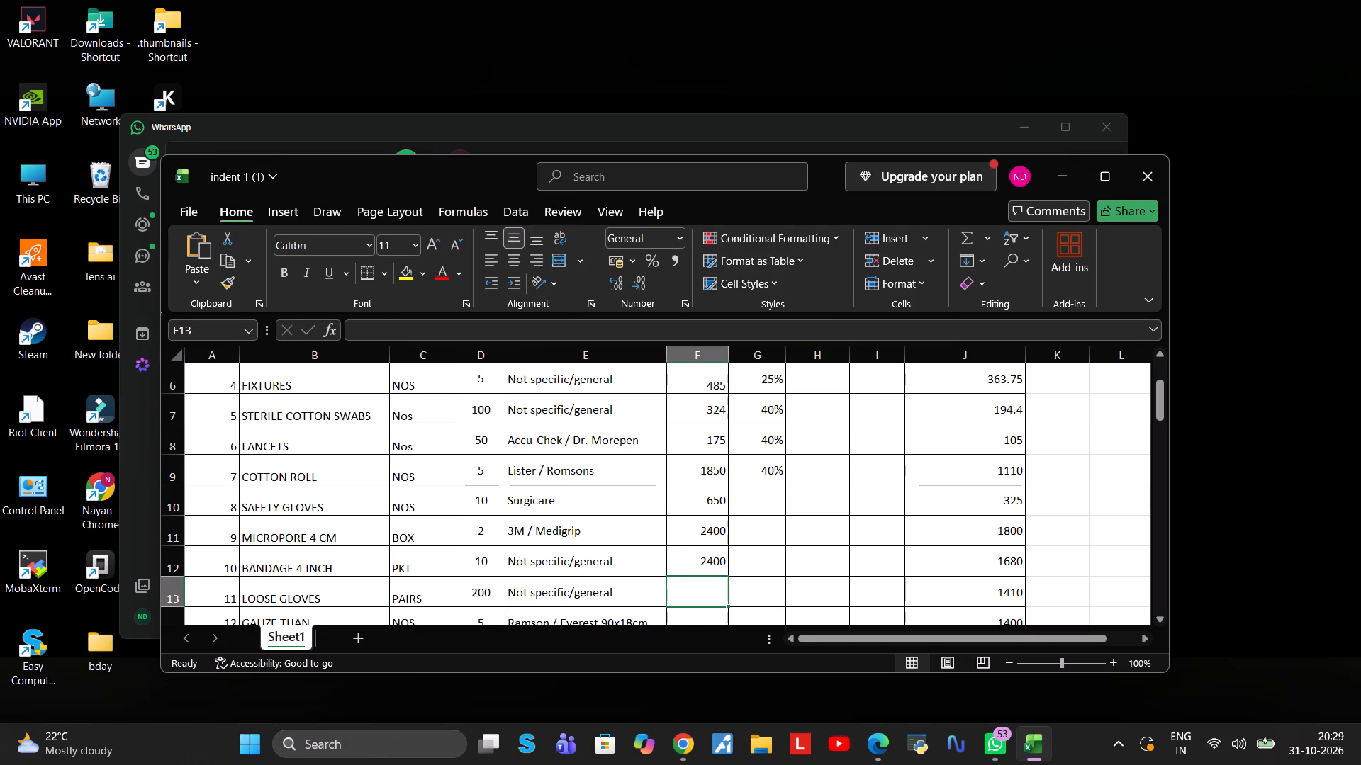
text(3000)
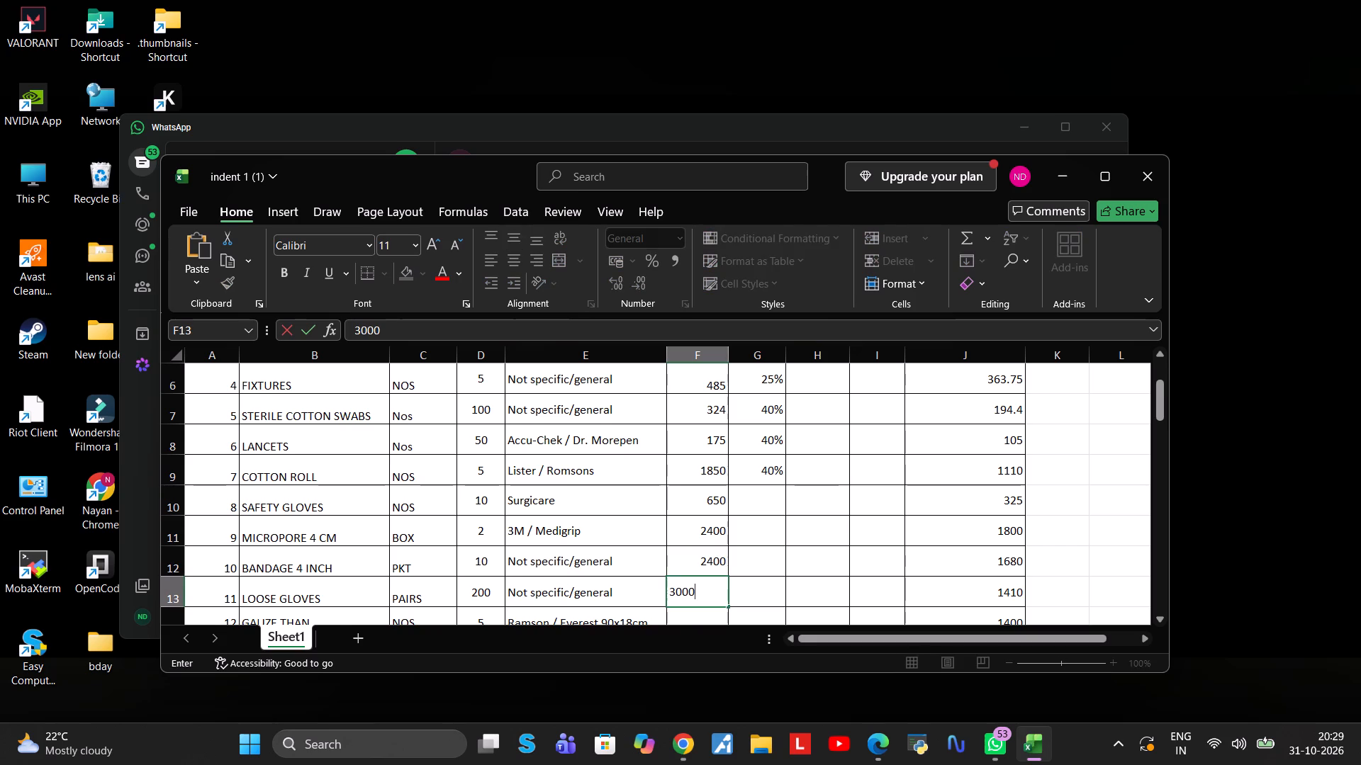
key(Down)
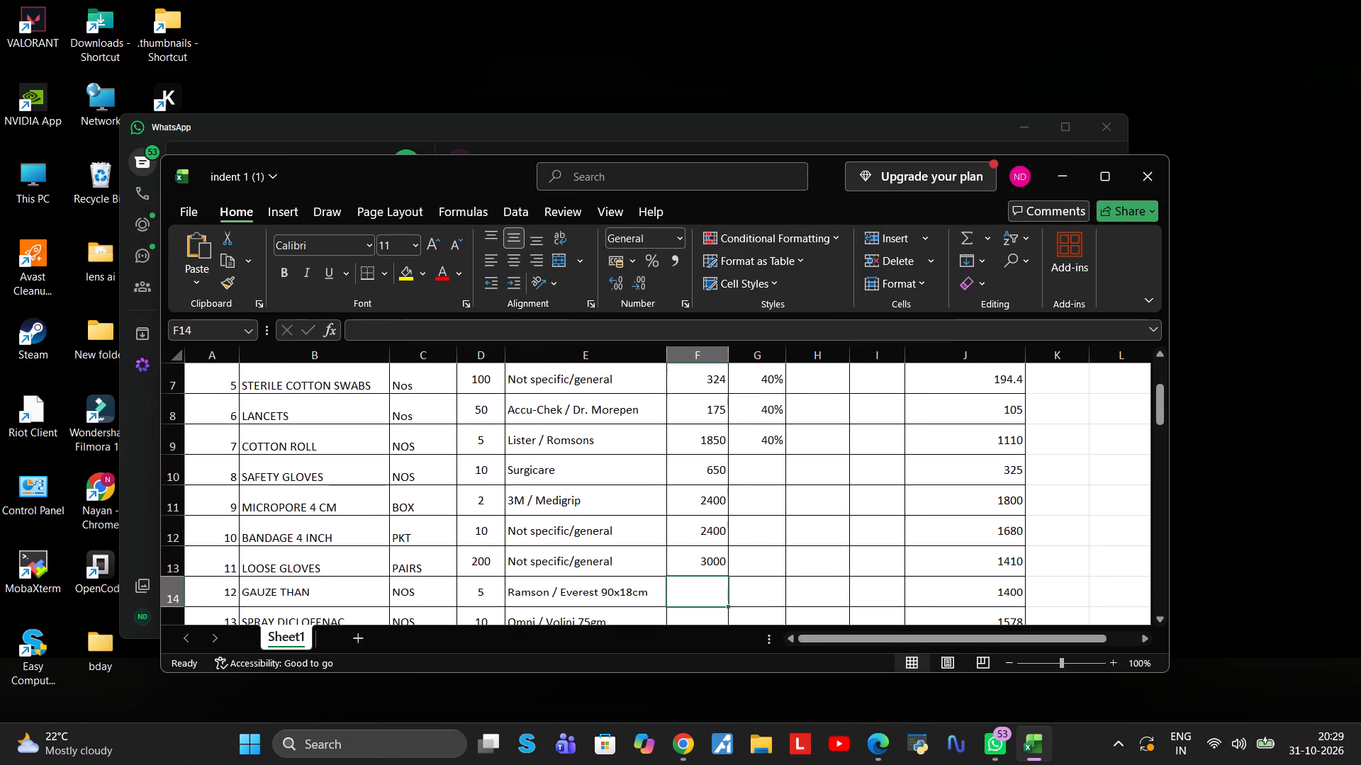
Enter the rates 1750 for GAUZE THAN, 2630 for SPRAY DICLOFENAC, 560 for OINT SILVER NITRATE BURN and 700 for OINT SOFRAMYCINE.
key(1)
text(750)
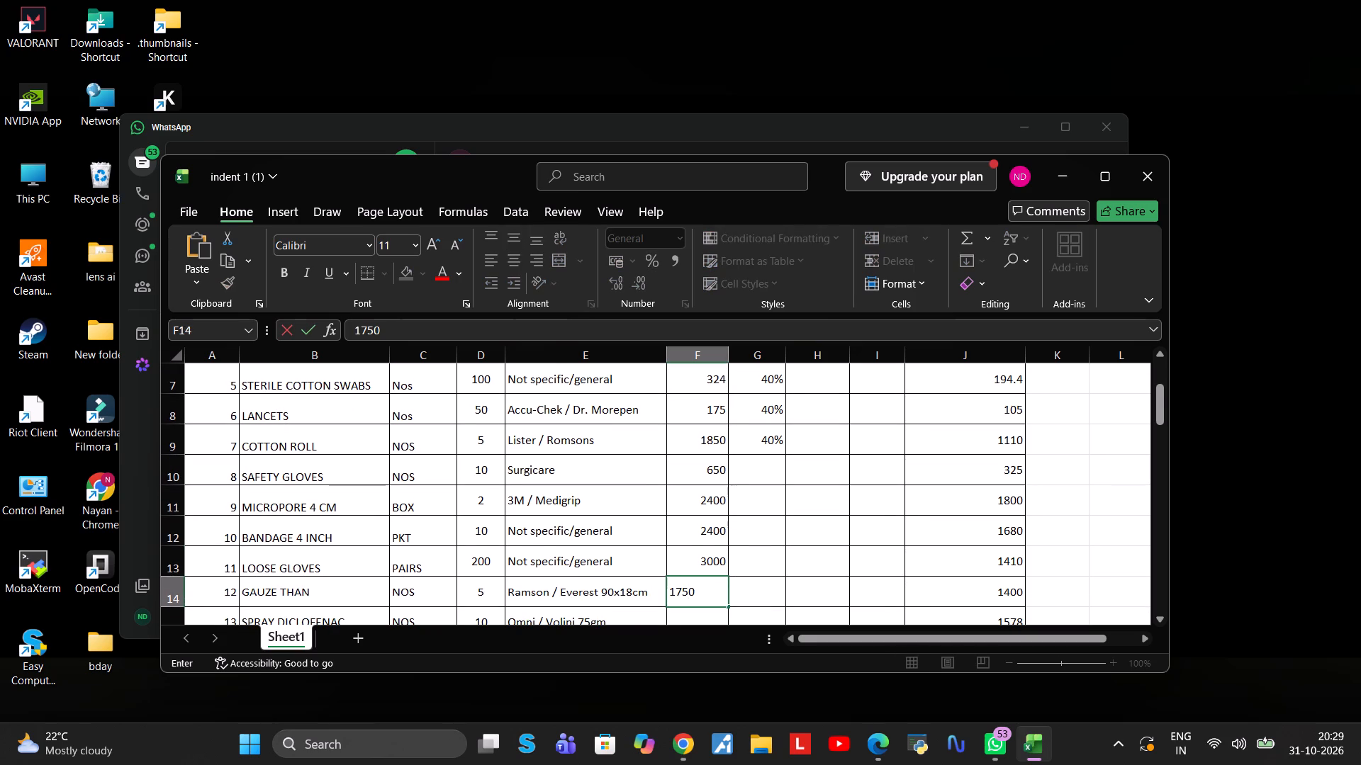
key(Down)
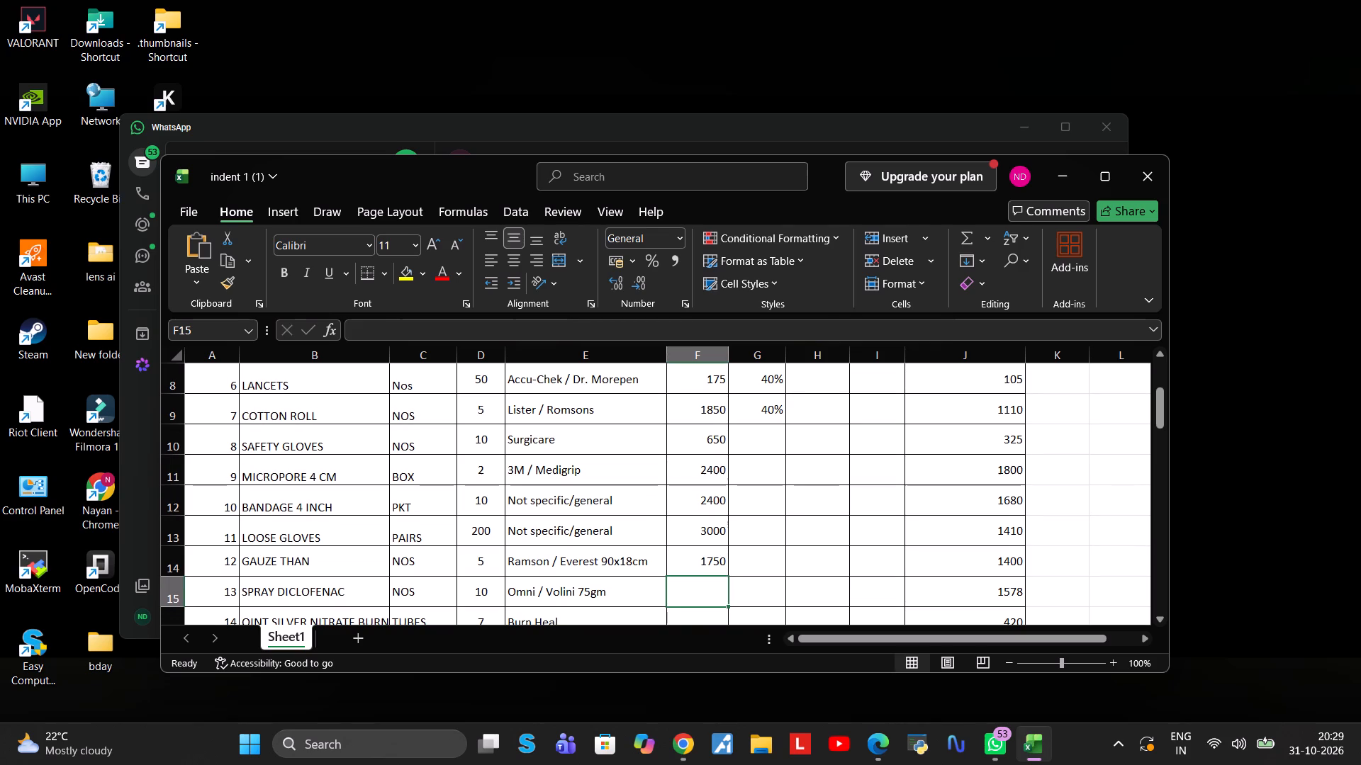
text(2630)
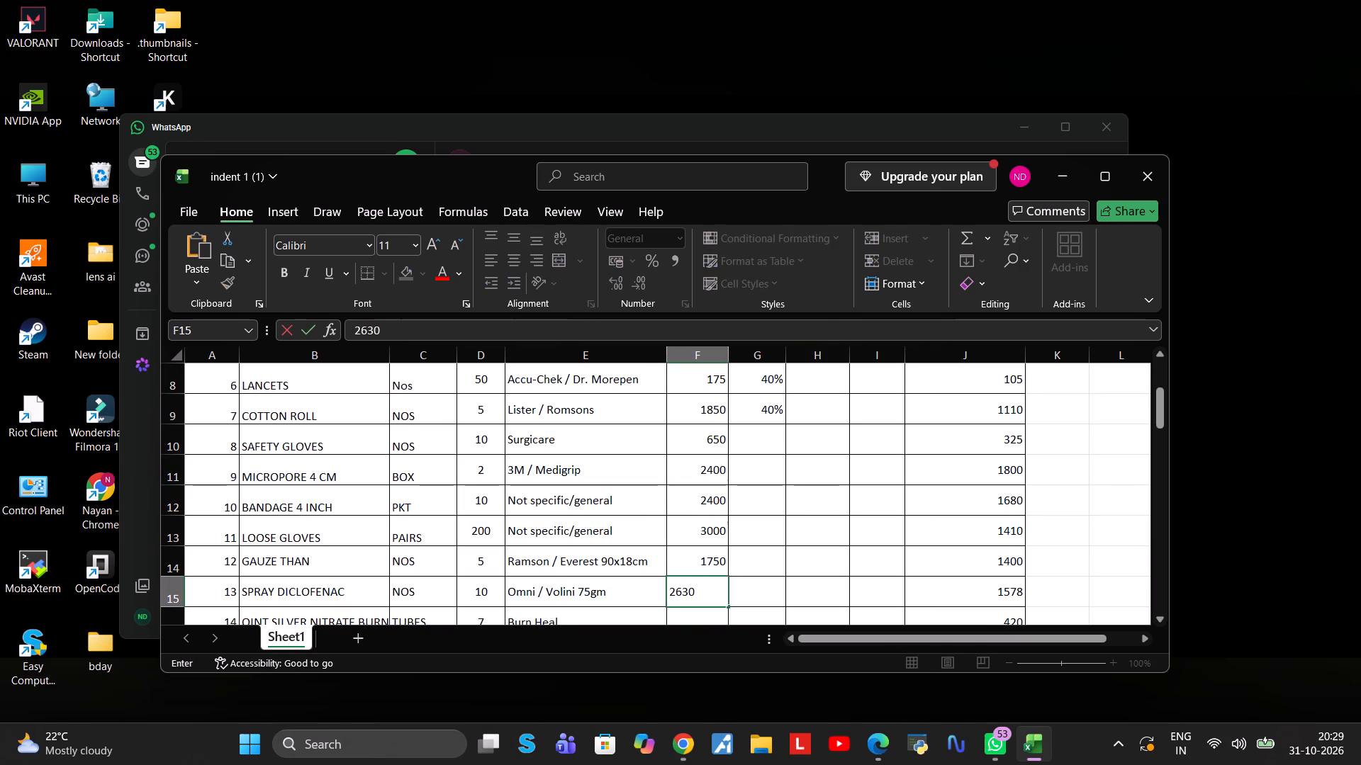
key(Down)
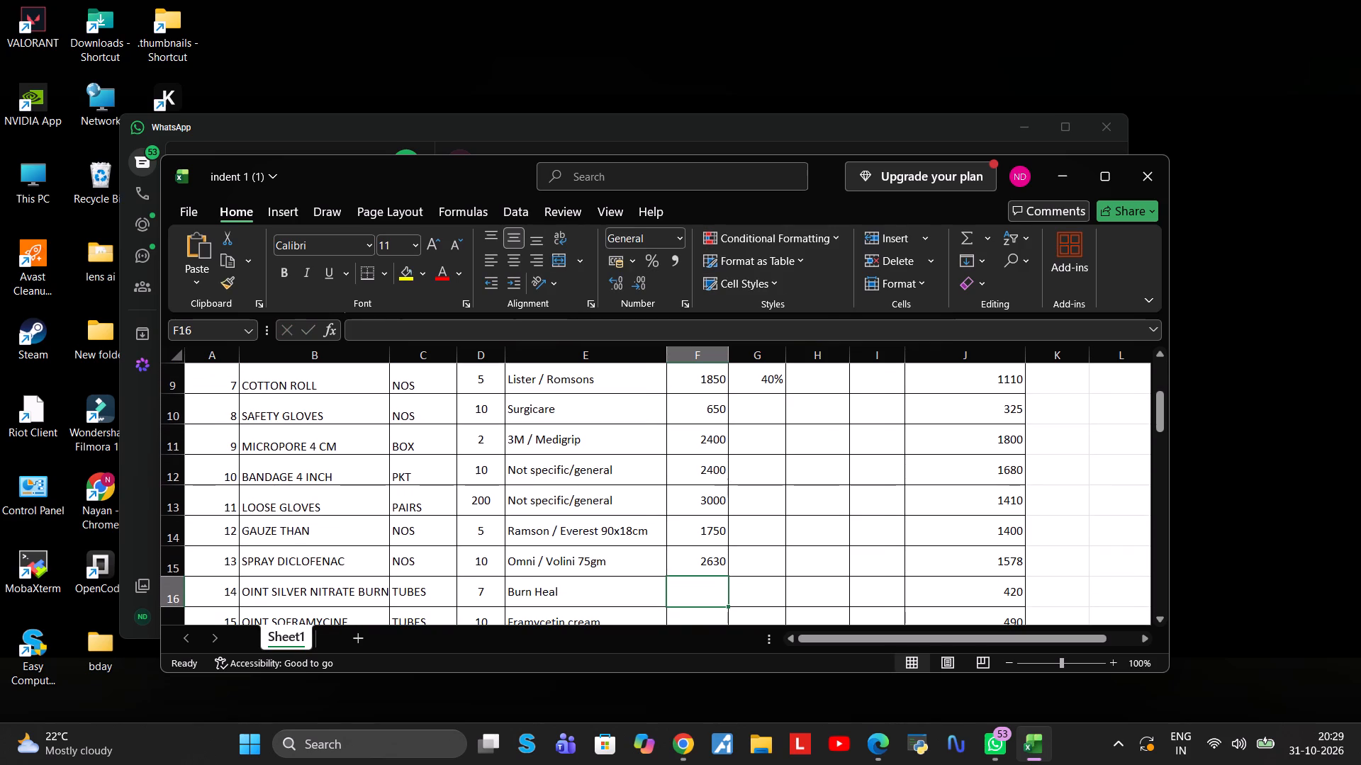
text(560)
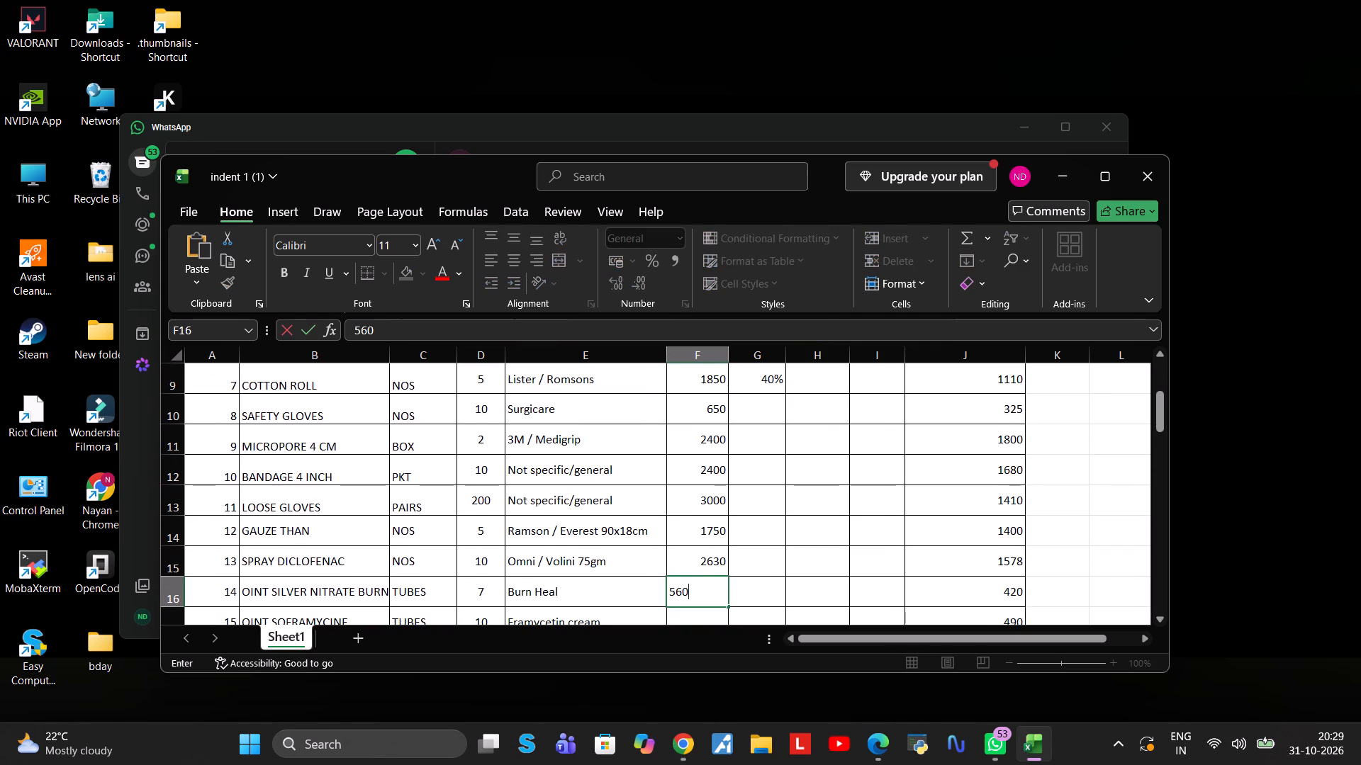
key(Down)
text(700)
key(Down)
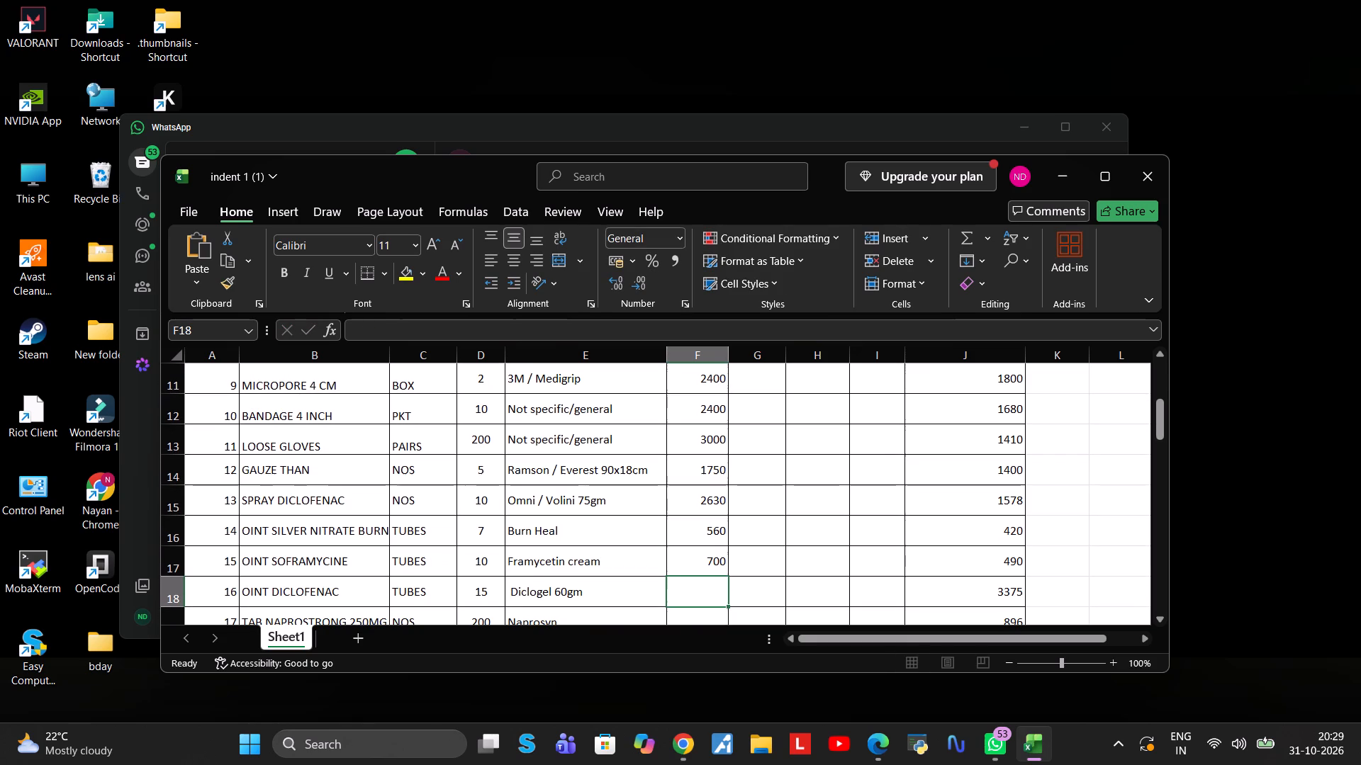
Enter the rates 4500 for OINT DICLOFENAC, 1493 for TAB NAPROSTRONG 250MG, 9300 for TAB ALLEGRA 180 MG and 406 for TAB RANTAC.
text(4500)
key(Down)
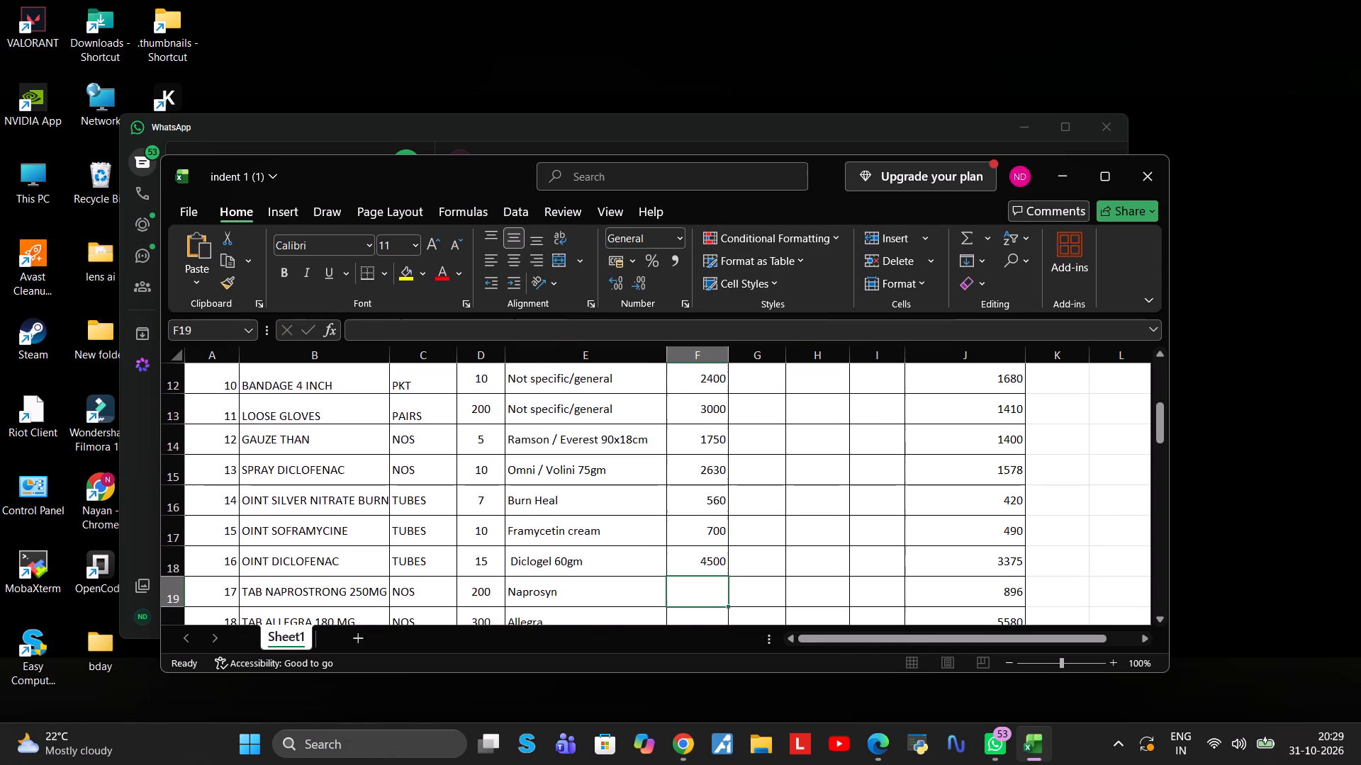
key(1)
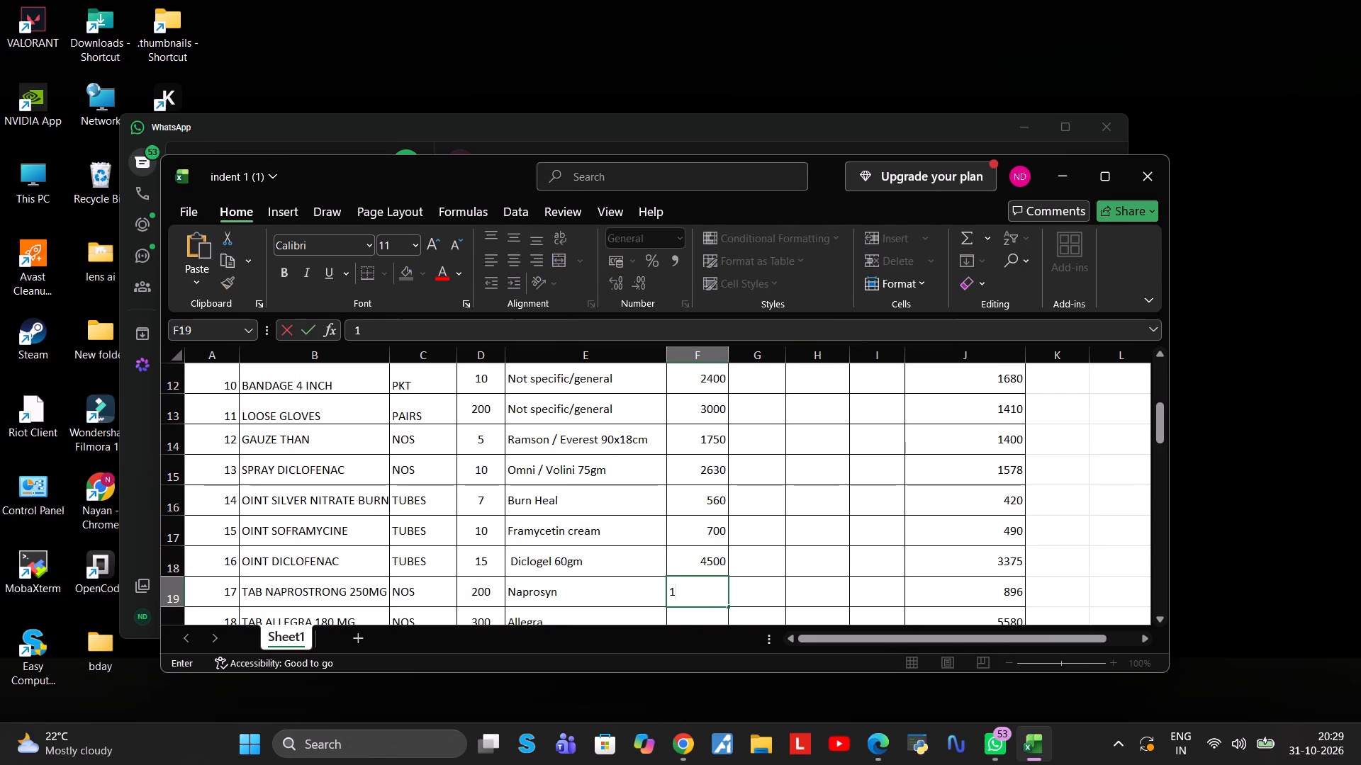
text(49)
key(3)
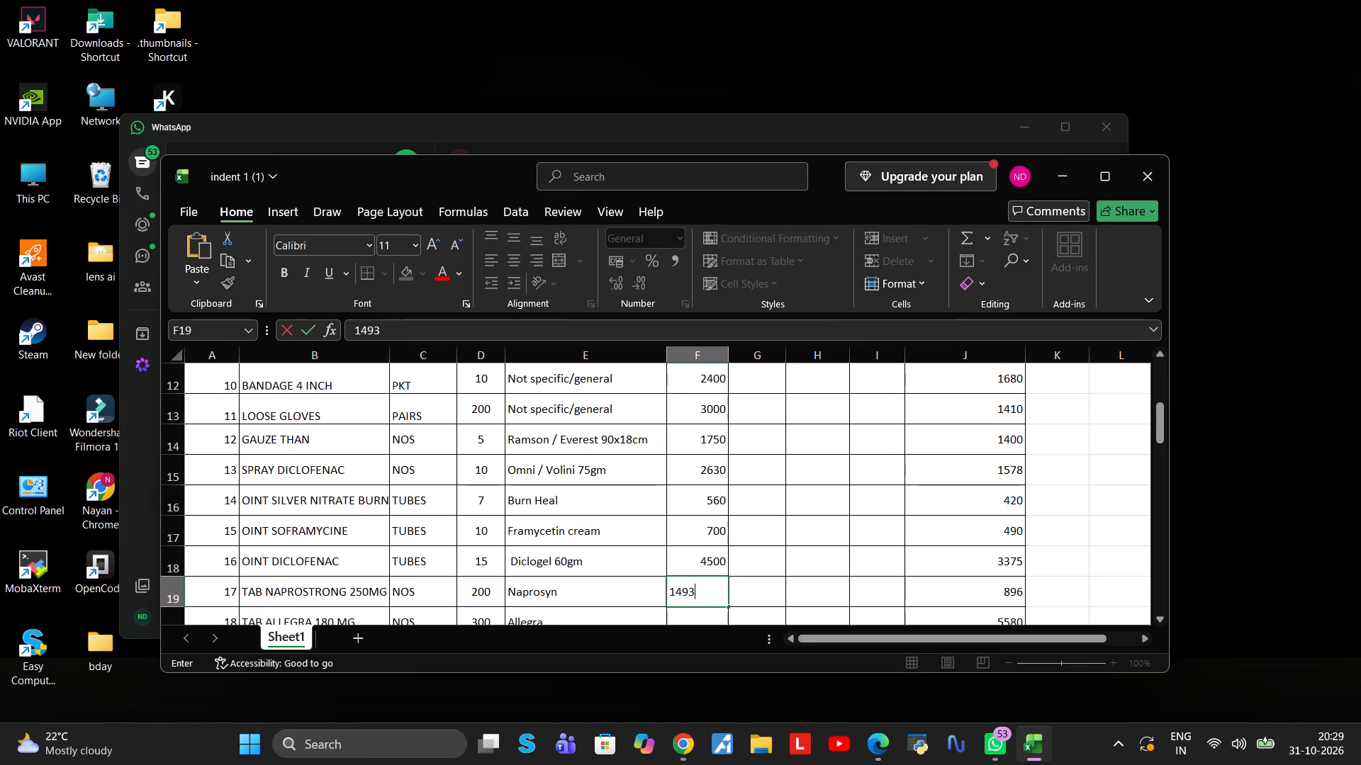
key(Down)
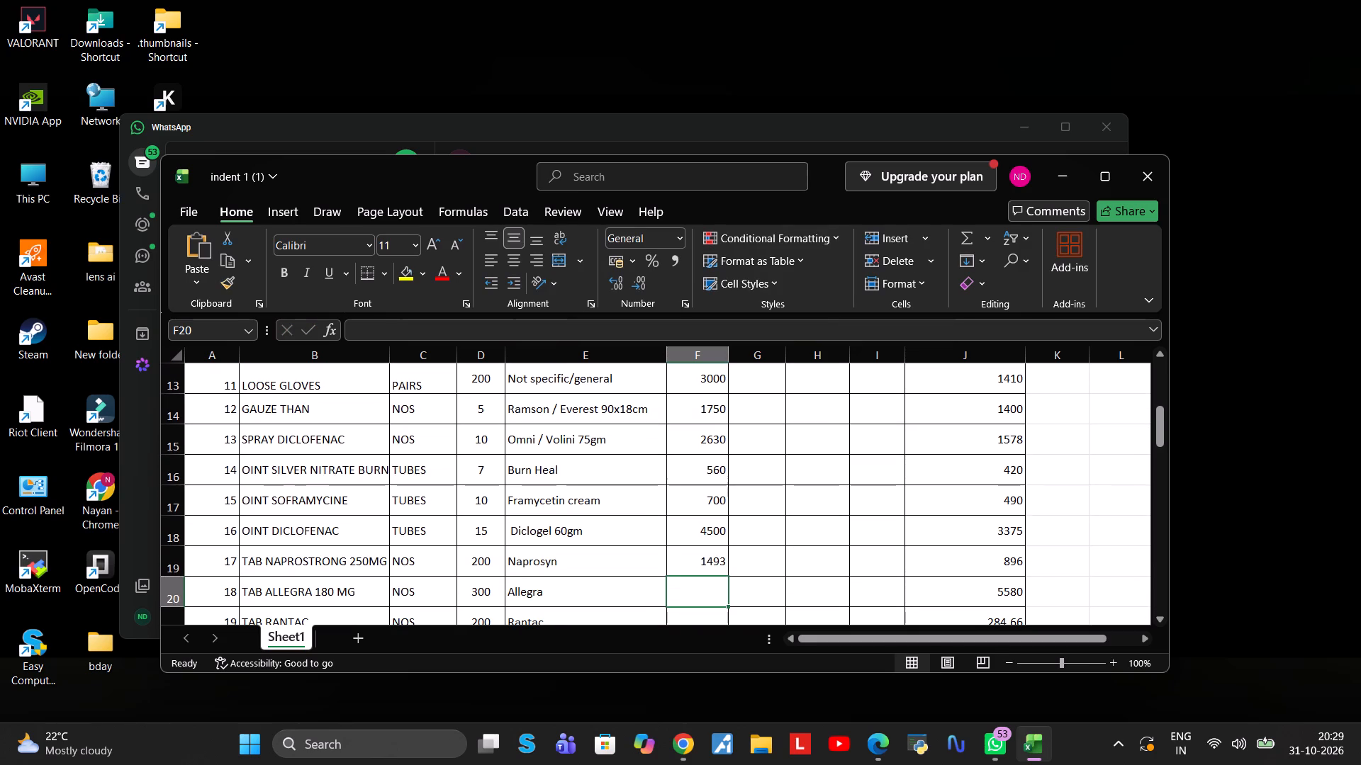
text(9300)
key(Down)
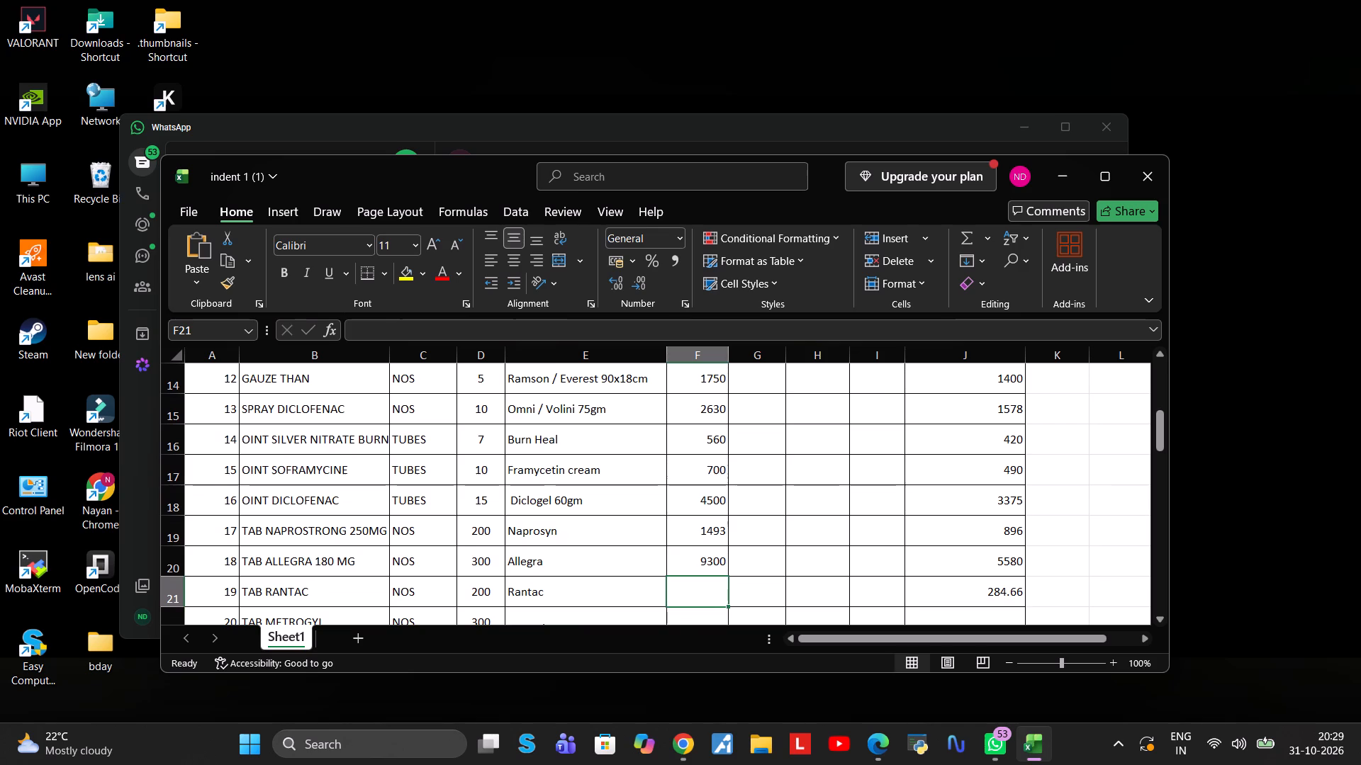
text(406)
key(Right)
Look over the rate, discount and amount entries from the TAB RANTAC row up to the headings and back to MICROPORE 4 CM.
key(Right)
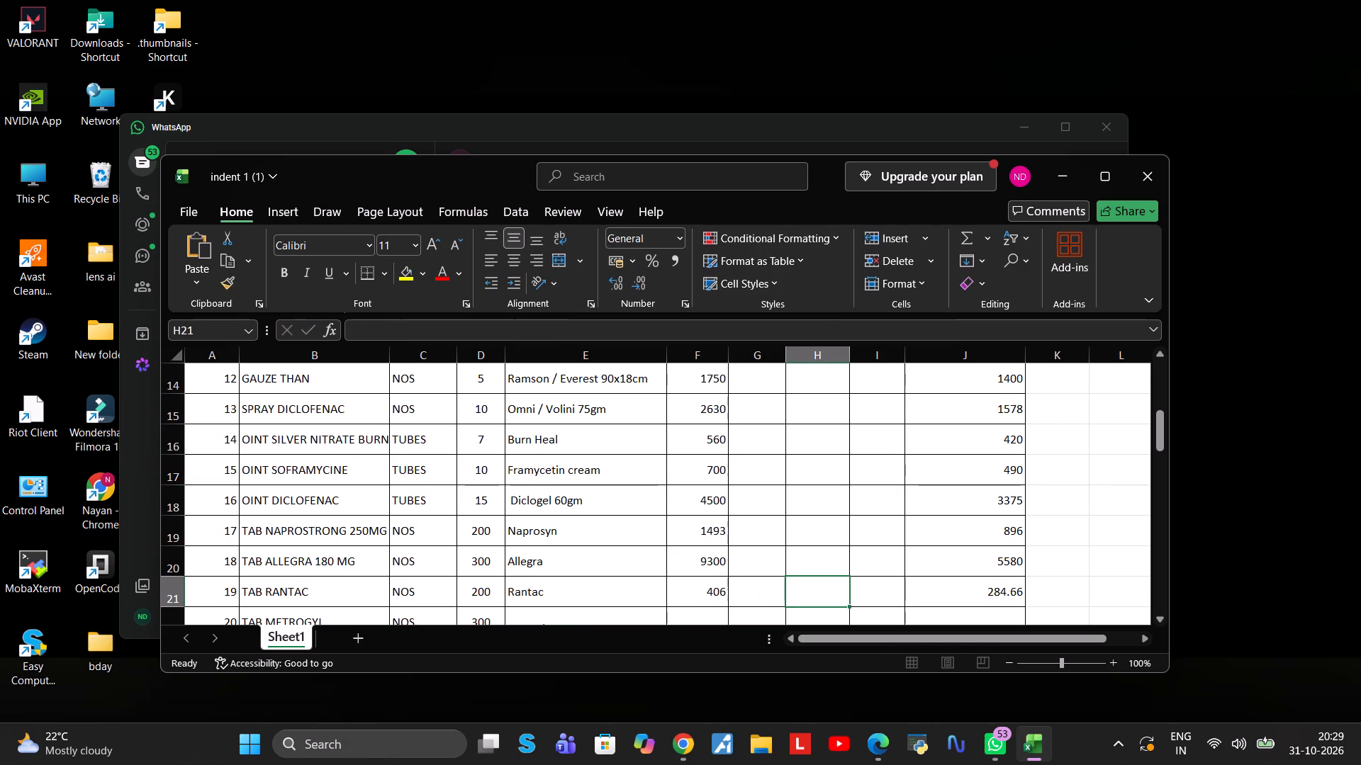
key(Right)
key(Up)
key(Up)
key(Up)
key(Up)
key(Up)
key(Up)
key(Up)
key(Up)
key(Up)
key(Up)
key(Up)
key(Up)
key(Up)
key(Up)
key(Up)
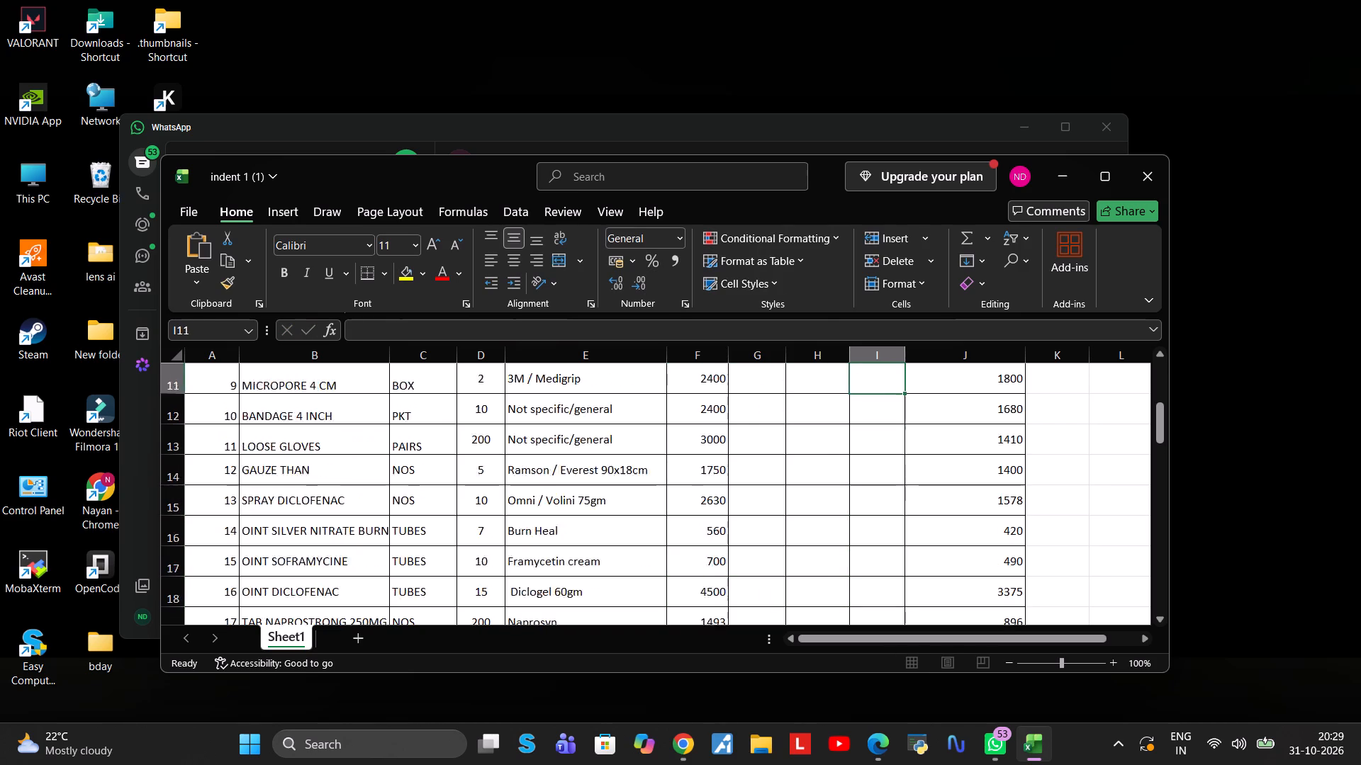
key(Up)
key(Up)
key(Up)
key(Up)
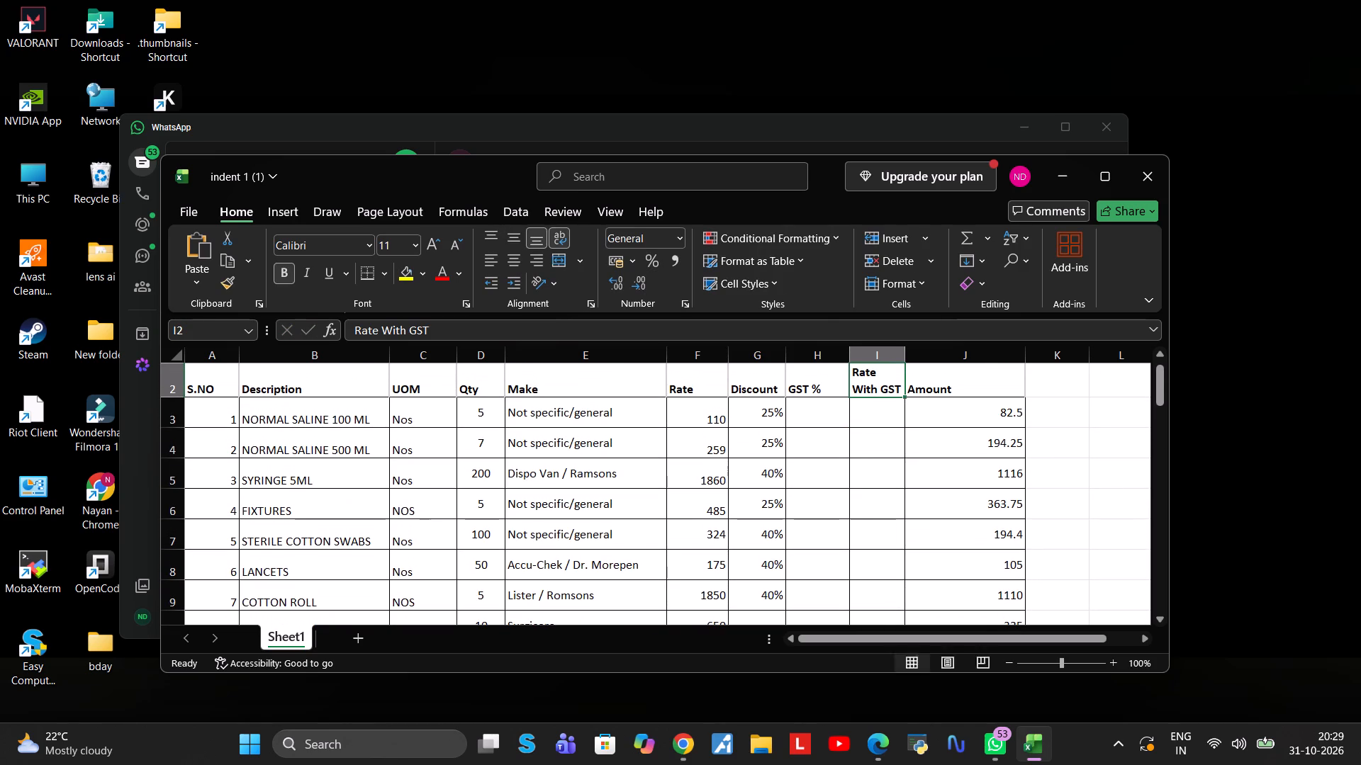
key(Down)
key(Down)
key(Down)
key(Down)
key(Down)
key(Down)
key(Down)
key(Down)
key(Down)
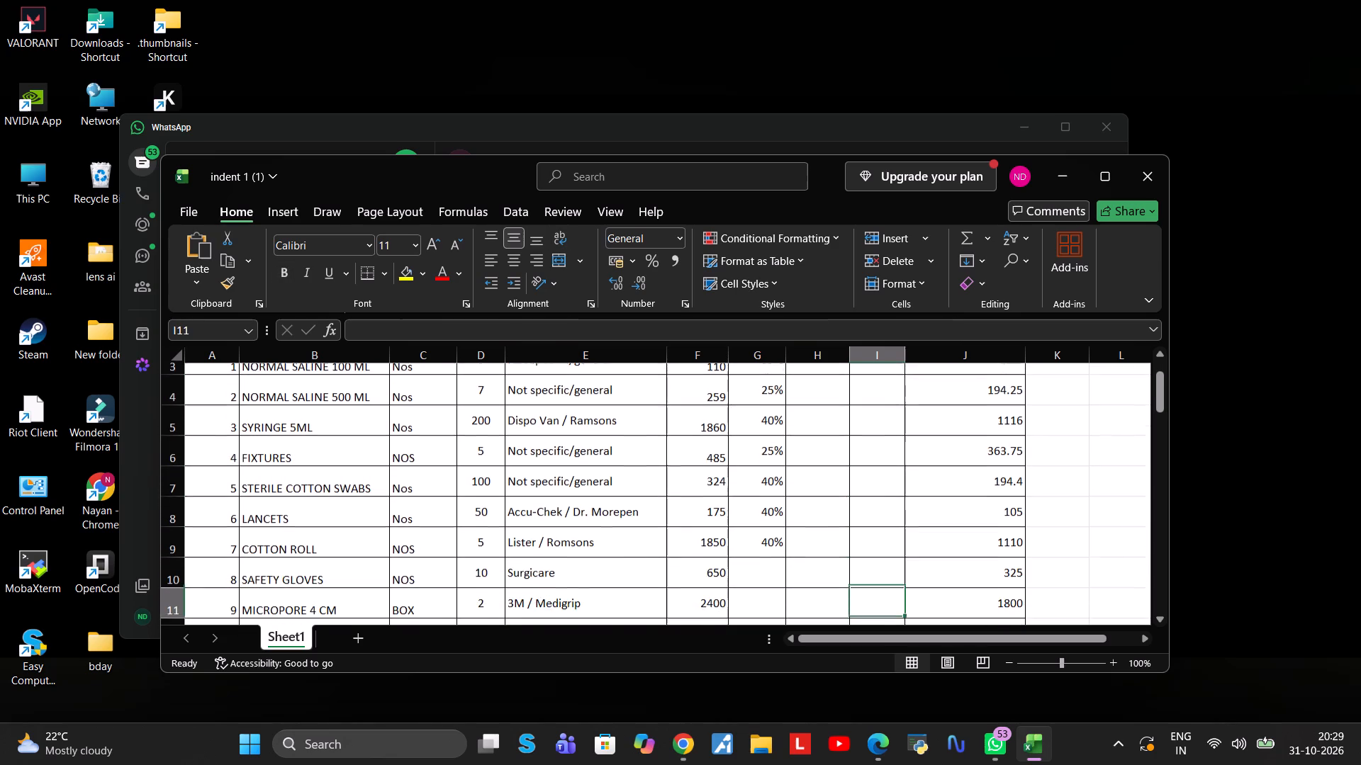
Enter the discounts 50% for SAFETY GLOVES and 25% for MICROPORE 4 CM.
key(Left)
key(Left)
key(Up)
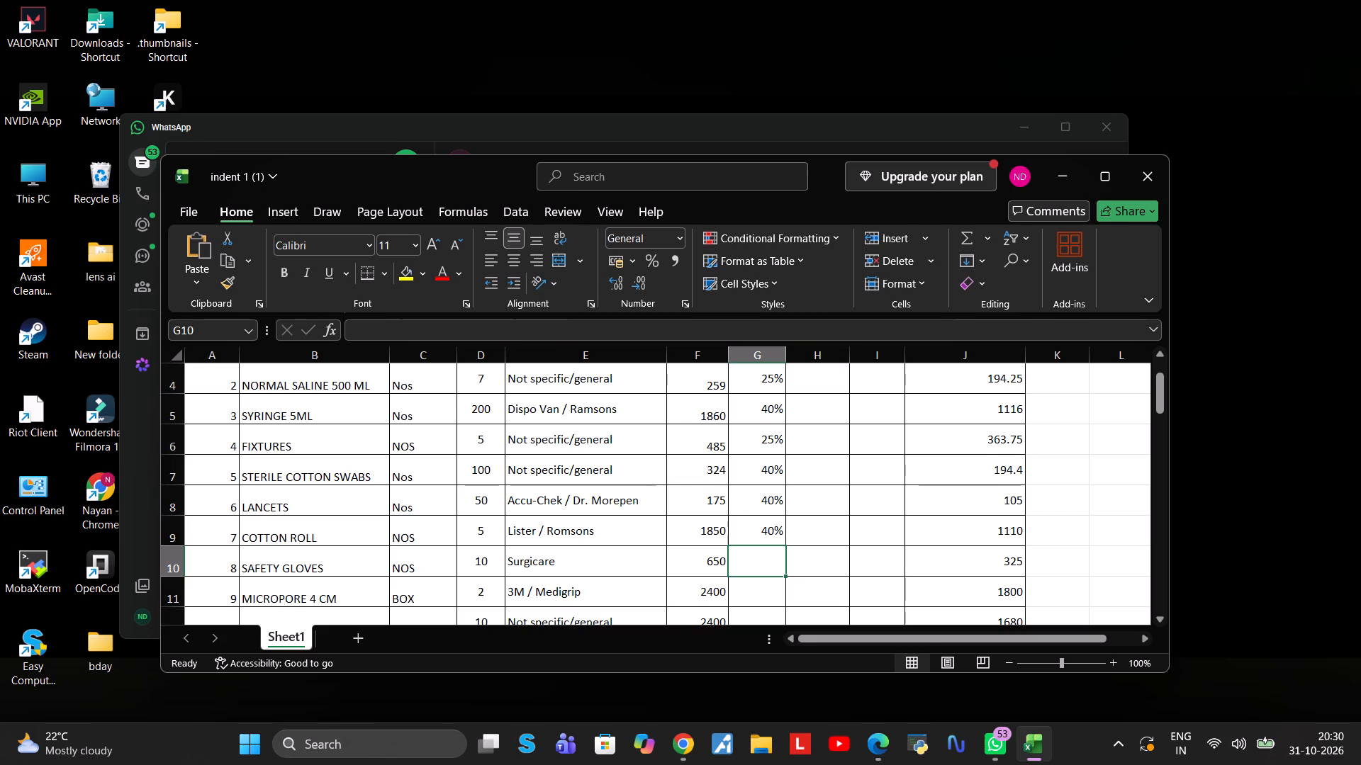
text(50)
key(shift+percent)
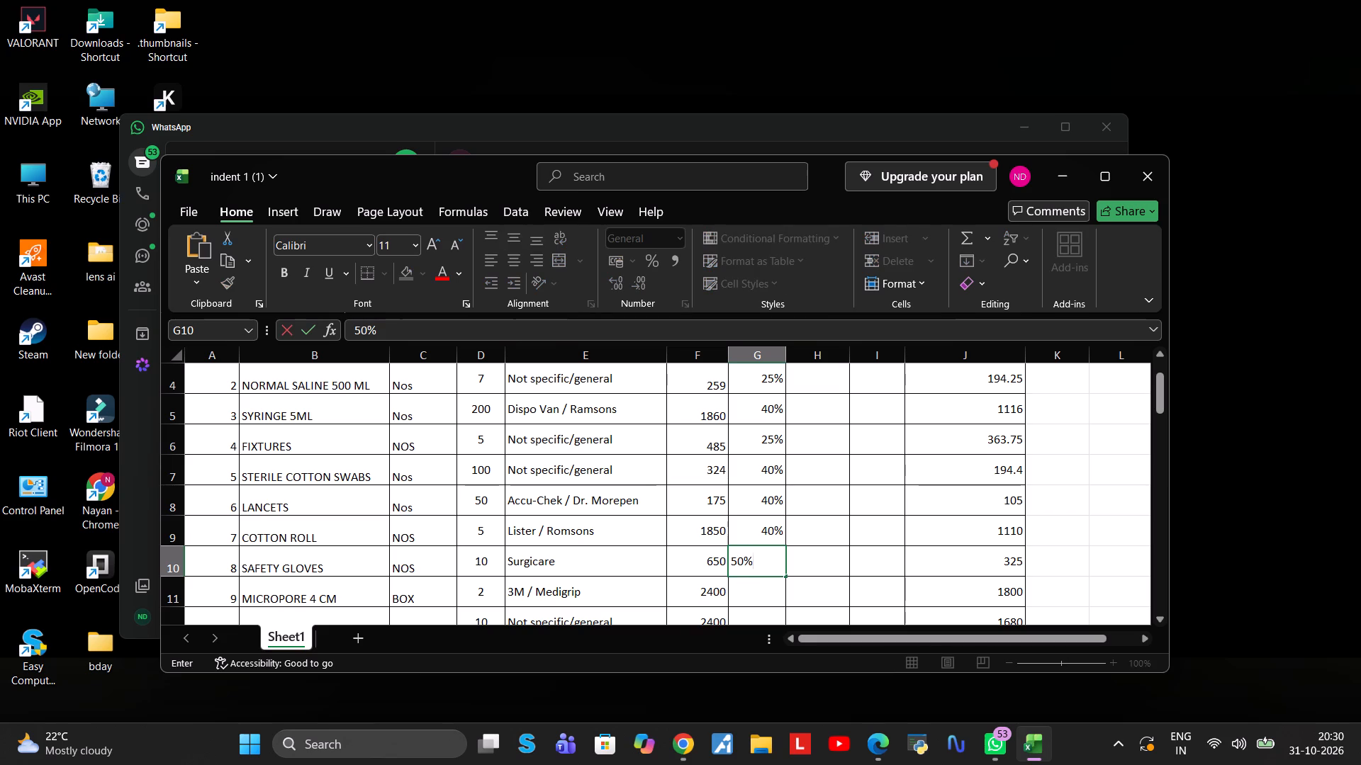
key(Down)
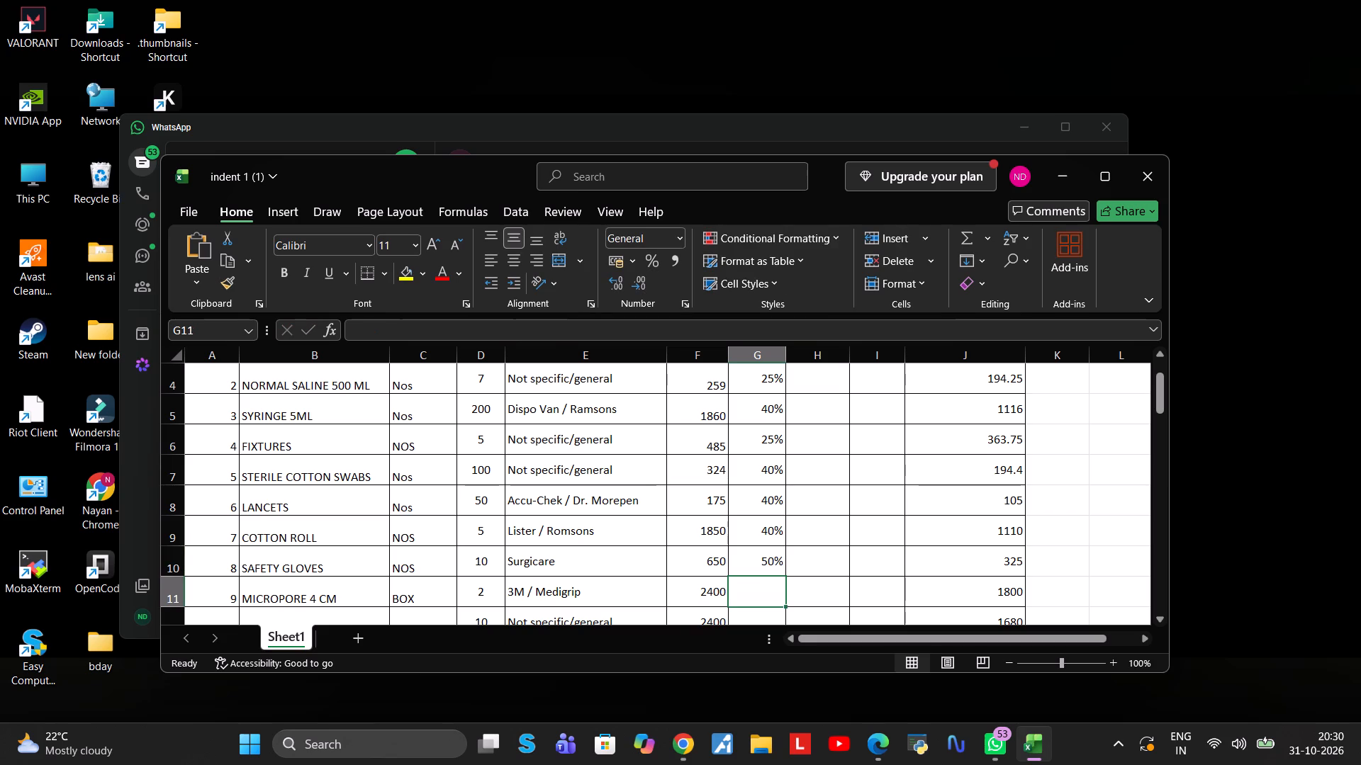
key(3)
key(BackSpace)
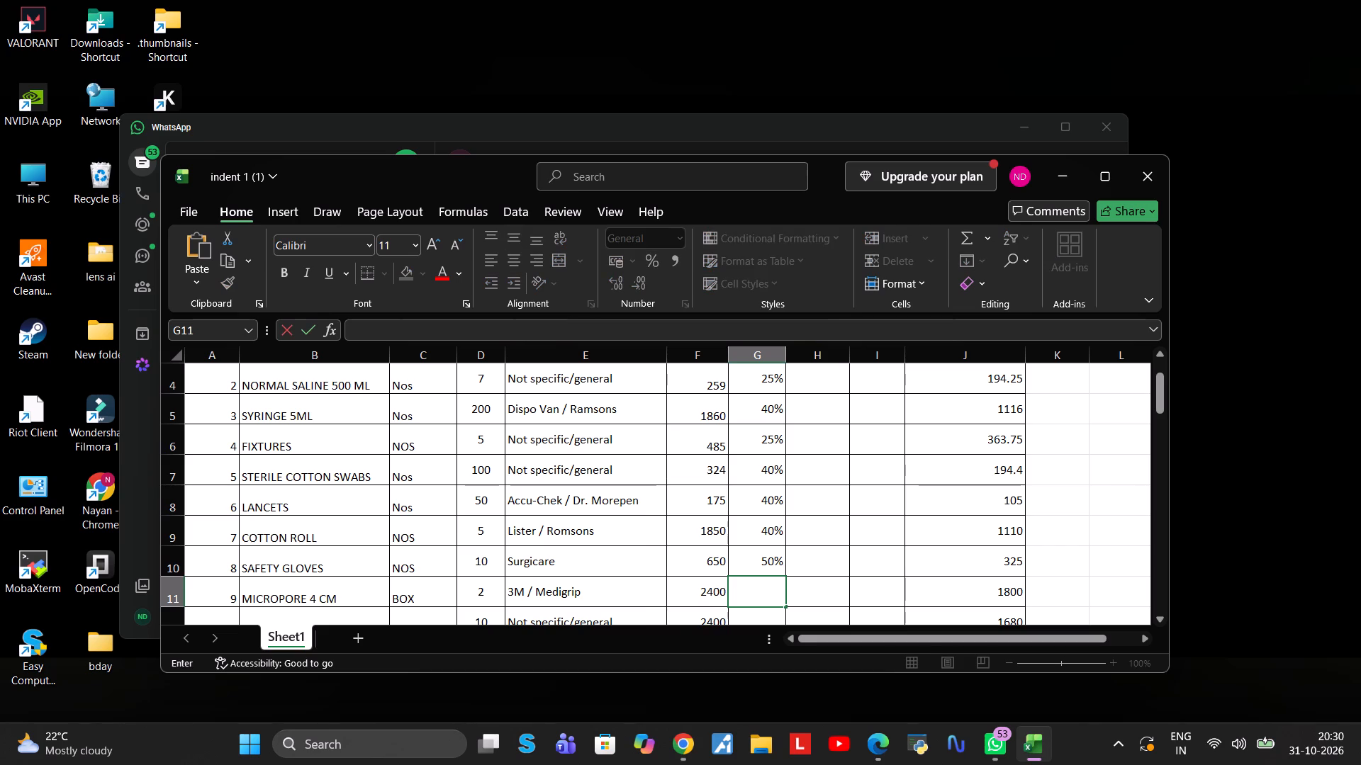
text(25)
key(shift+percent)
key(Down)
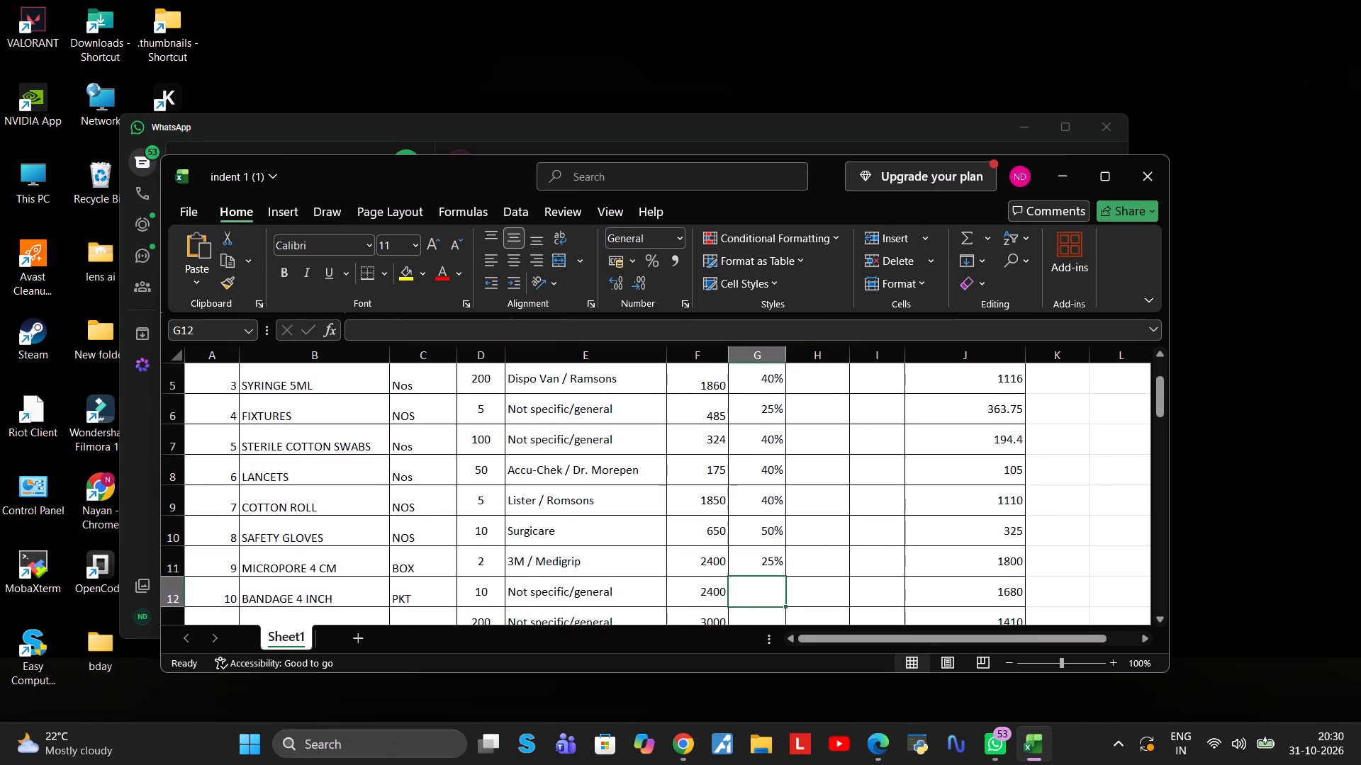
Enter the discounts 30% for BANDAGE 4 INCH, 53% for LOOSE GLOVES and 20% for GAUZE THAN.
text(30)
key(shift+percent)
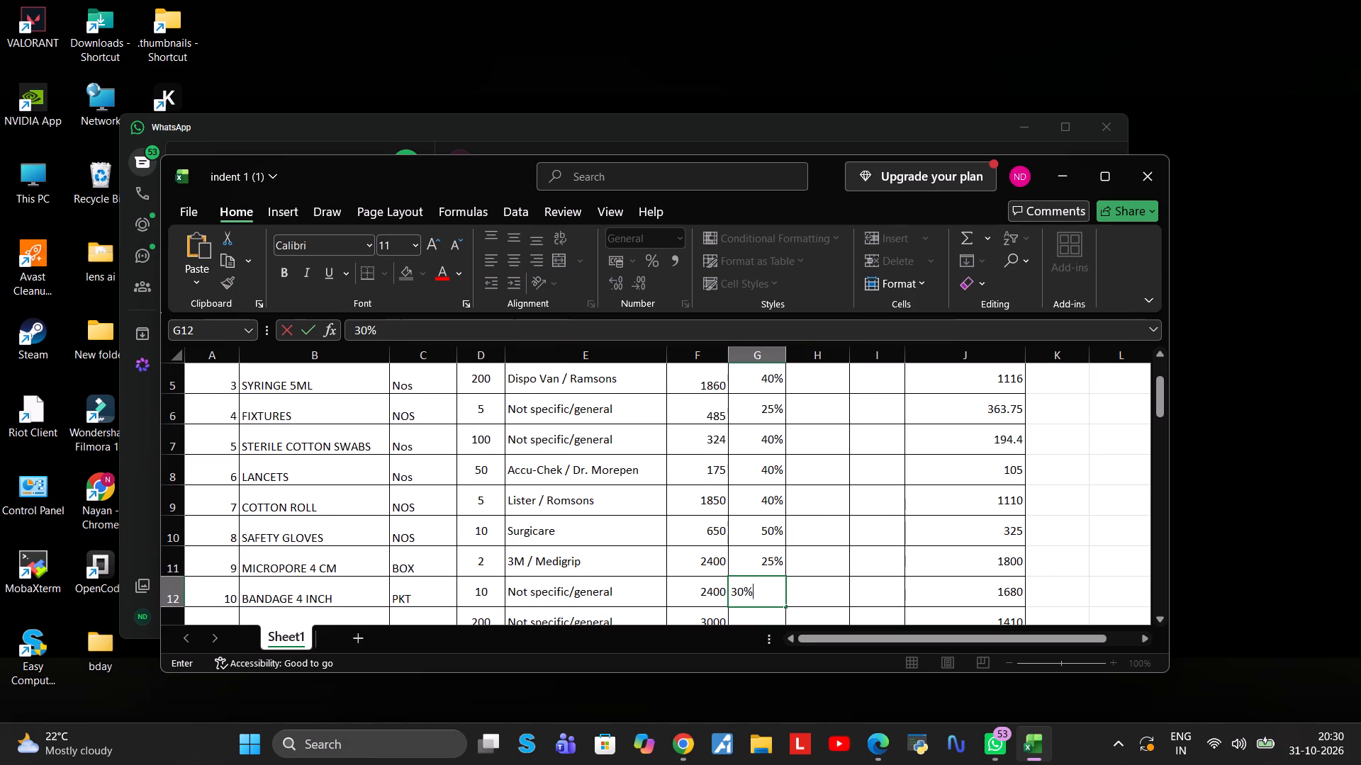
key(Down)
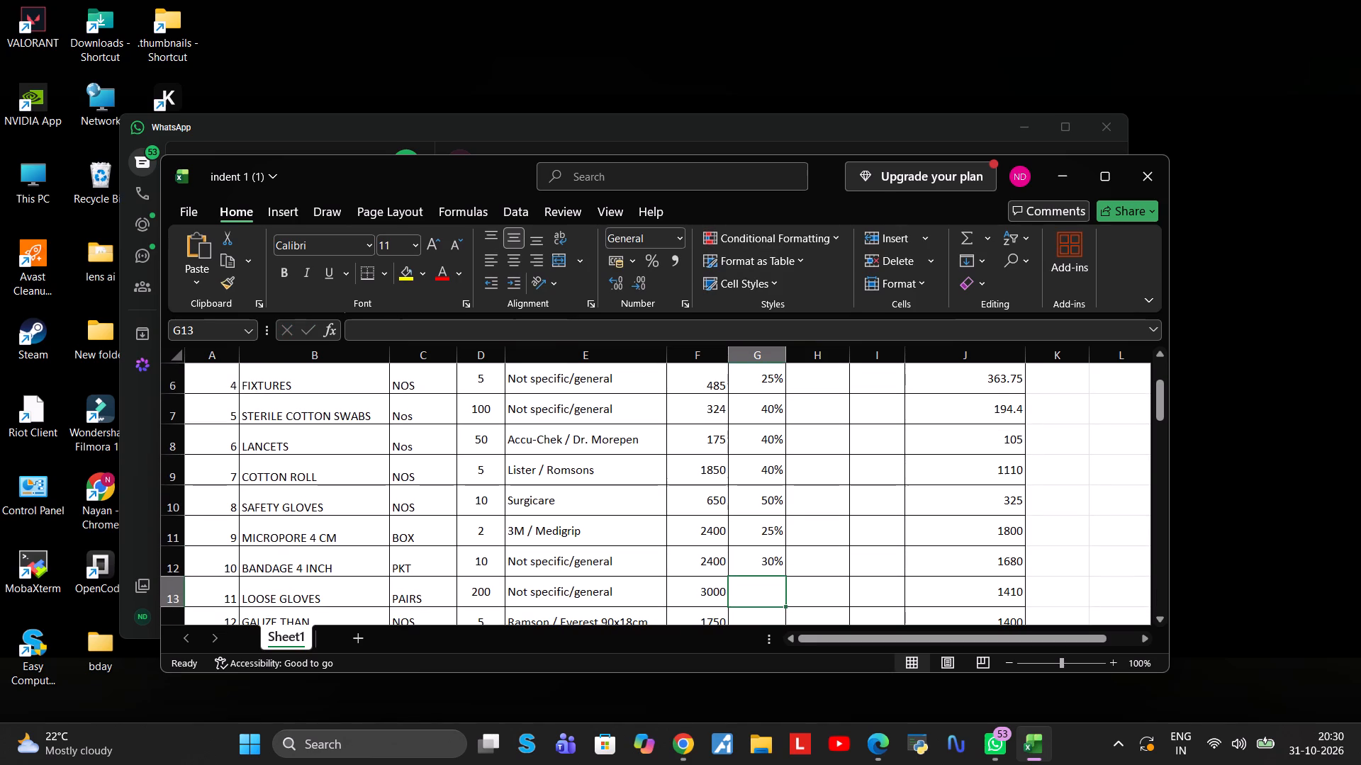
text(53)
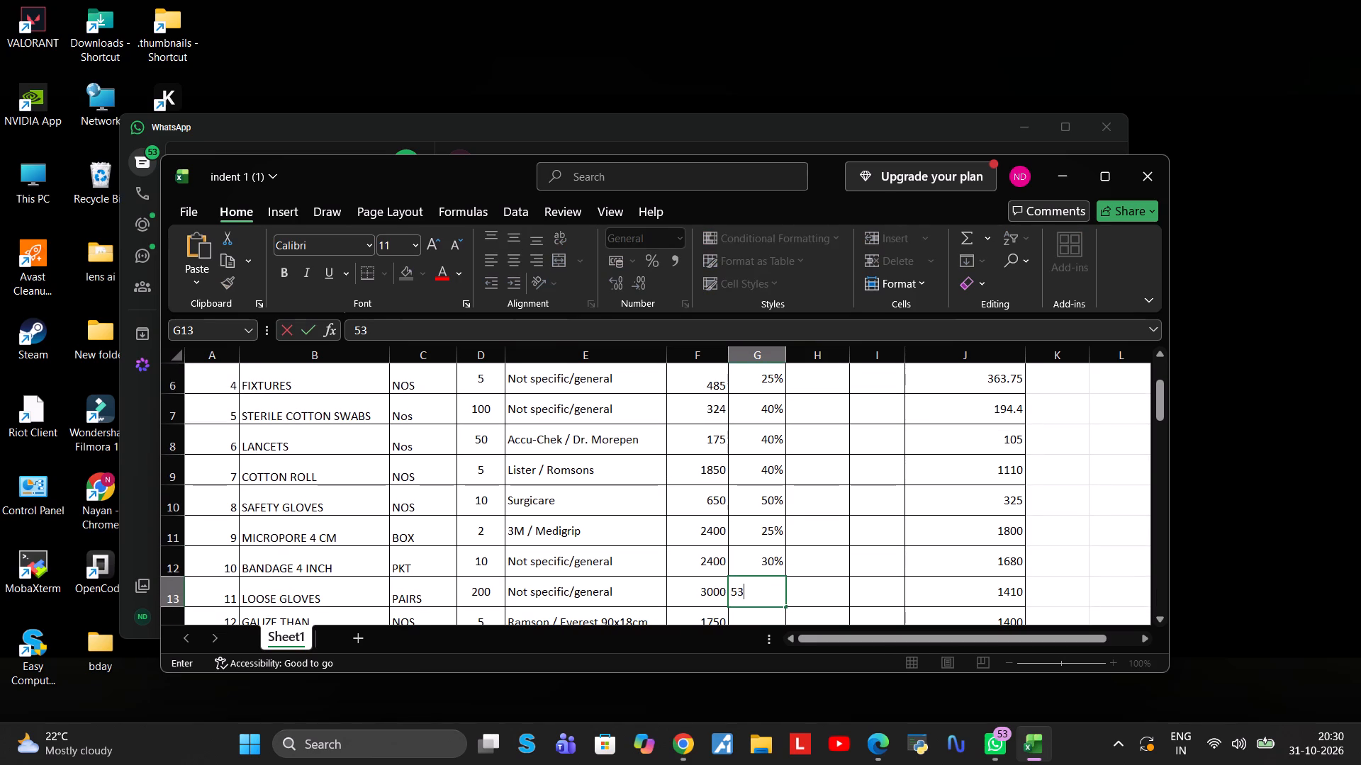
key(shift+percent)
key(Down)
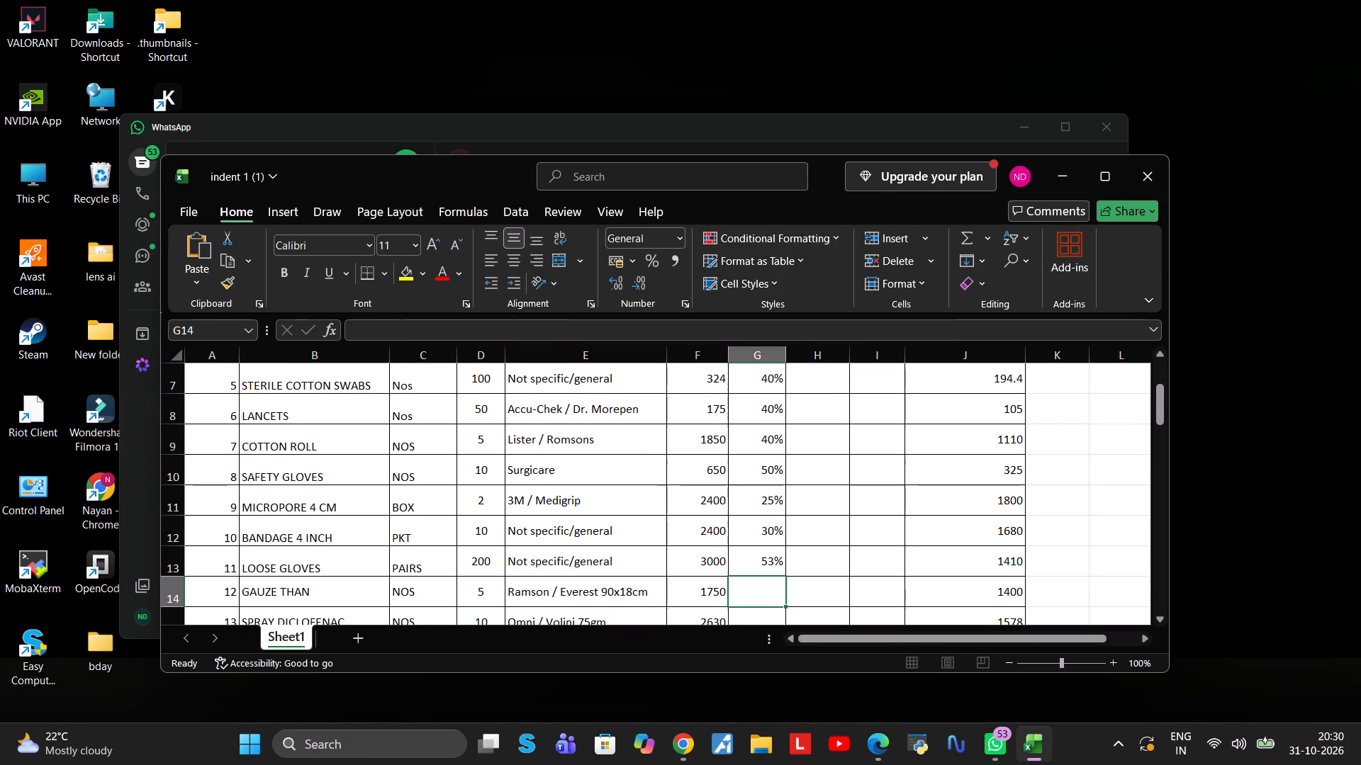
text(20)
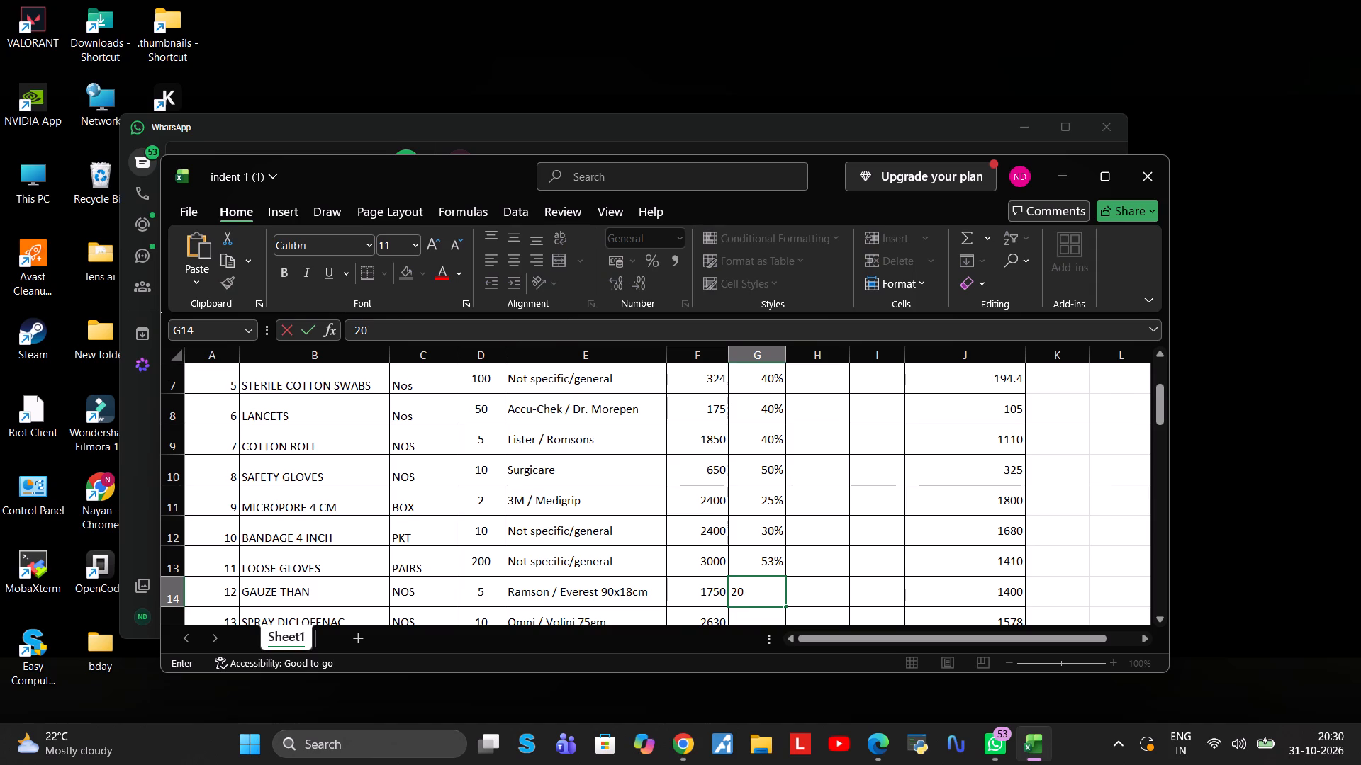
key(shift+percent)
key(Down)
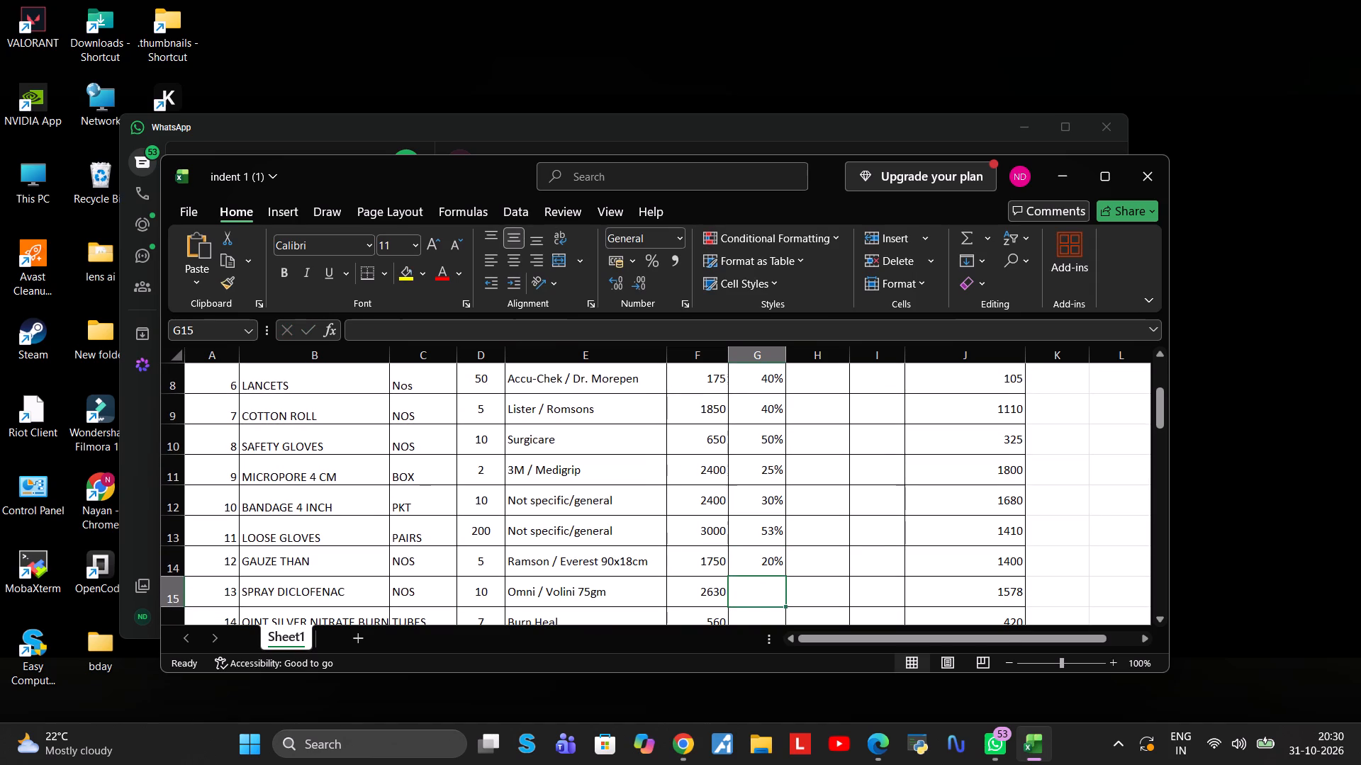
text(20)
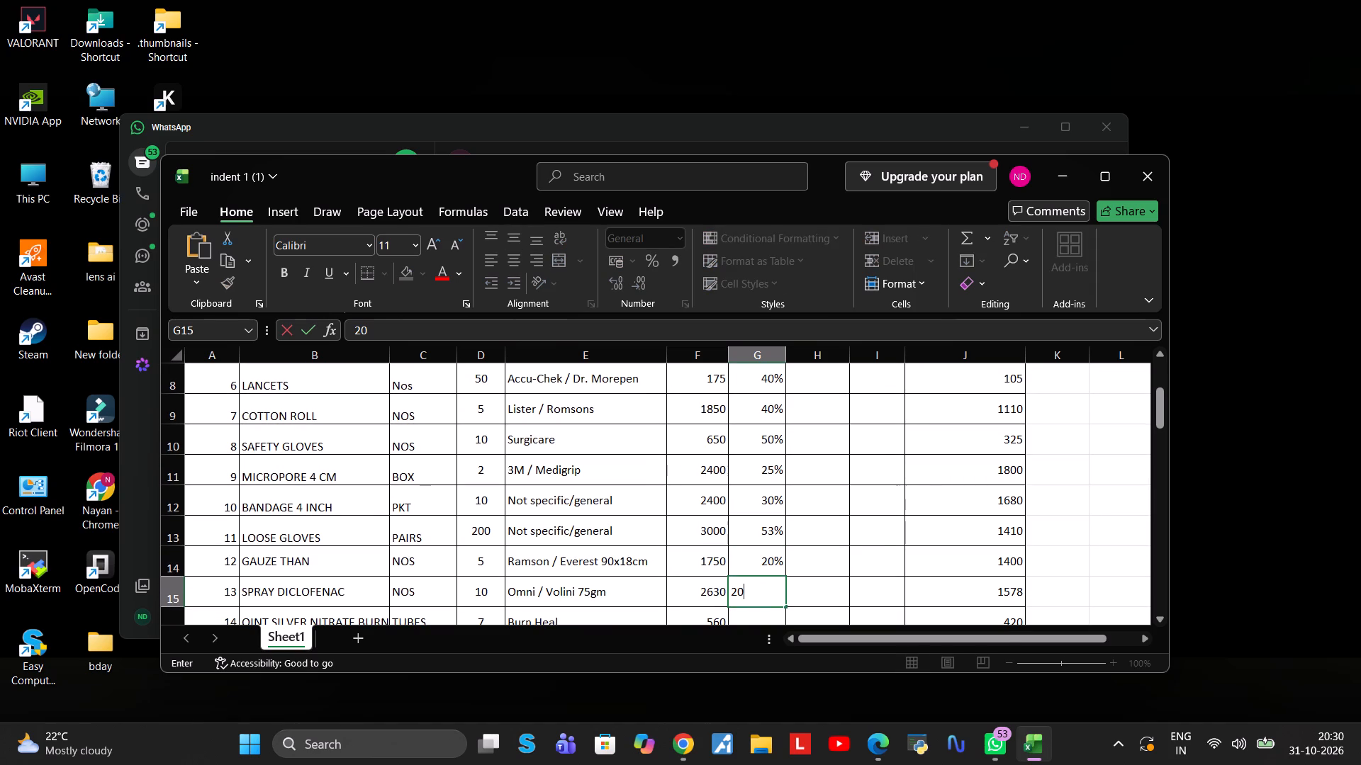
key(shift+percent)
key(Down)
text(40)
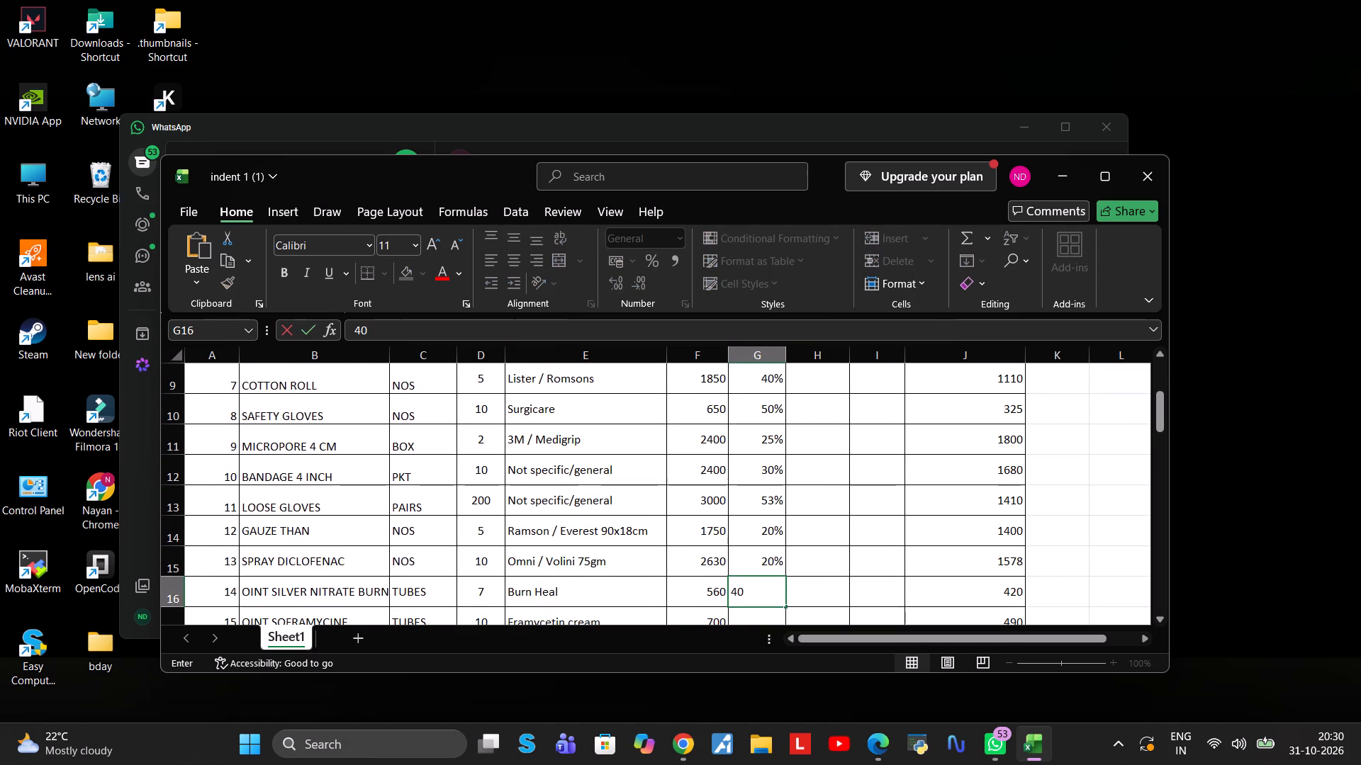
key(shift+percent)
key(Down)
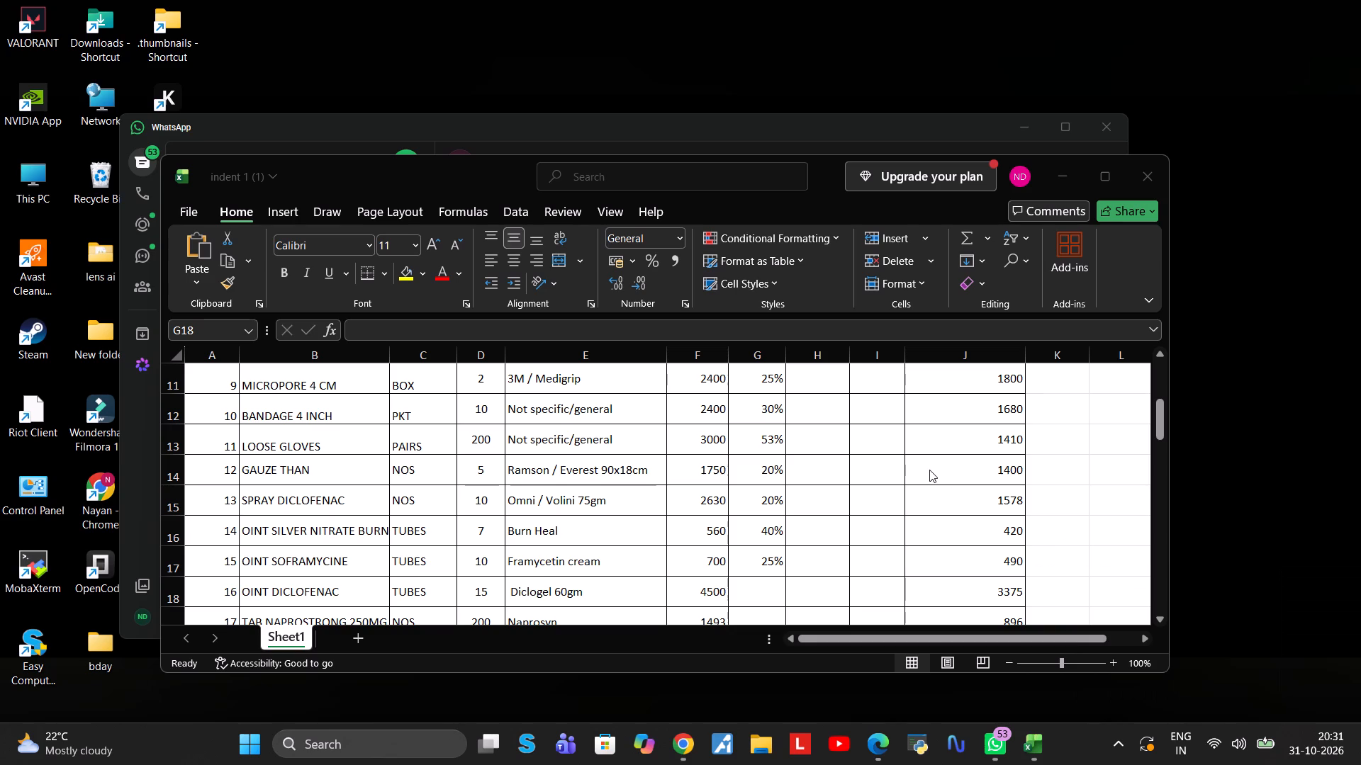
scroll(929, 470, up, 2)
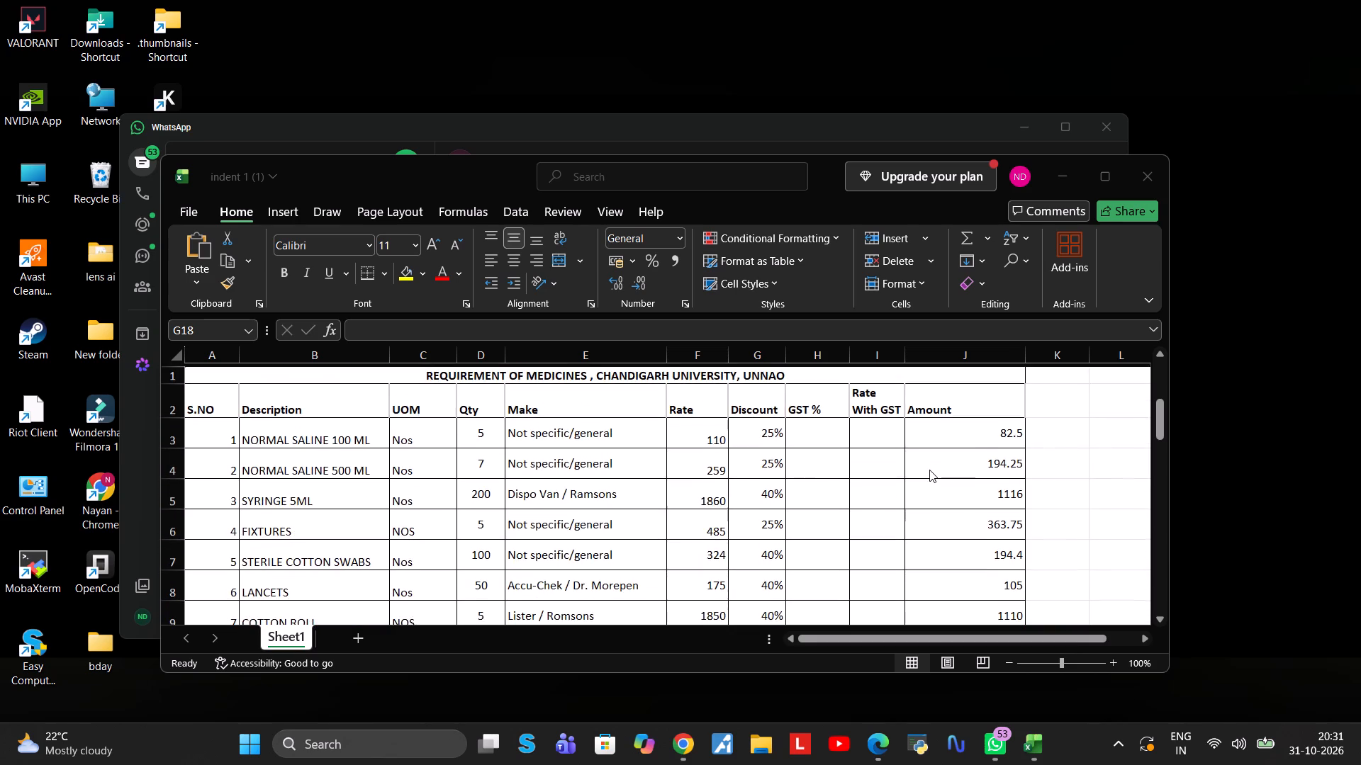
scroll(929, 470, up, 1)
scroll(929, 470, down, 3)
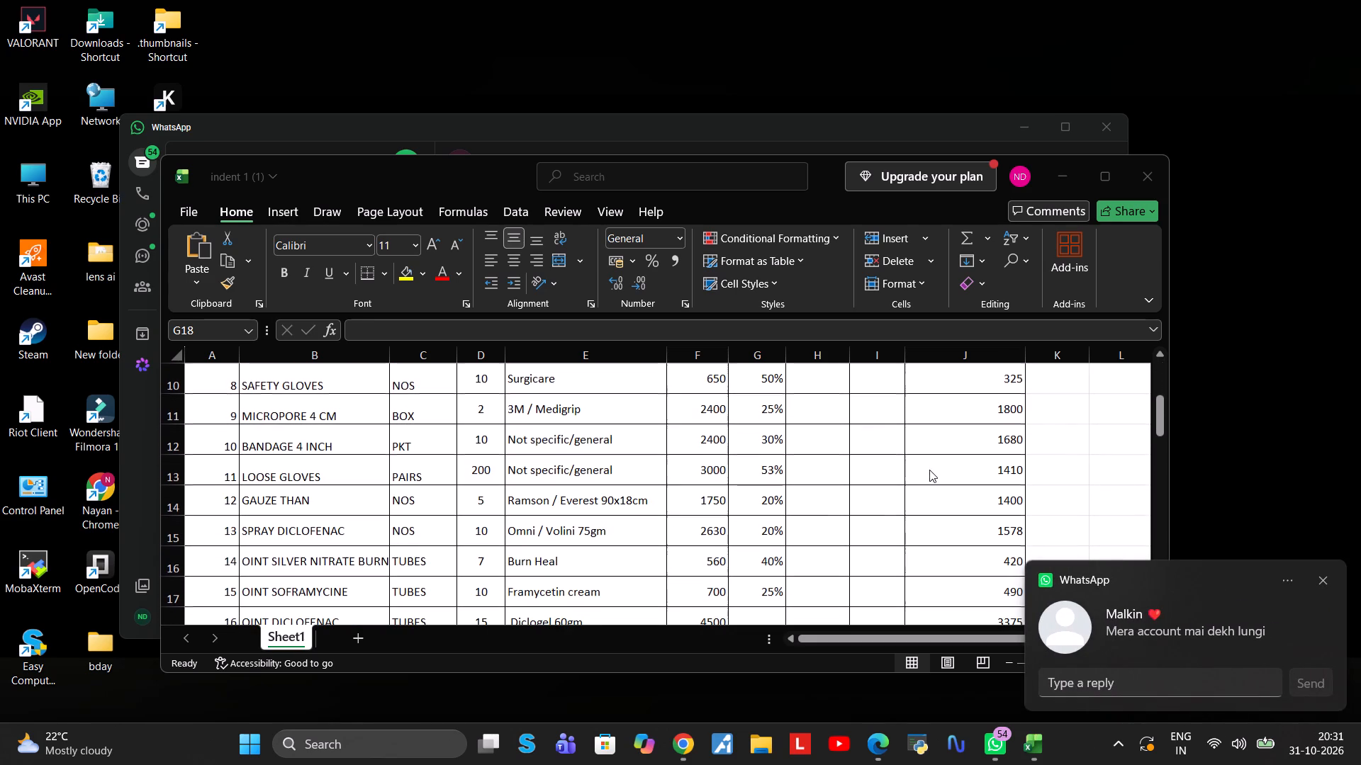
click(1082, 674)
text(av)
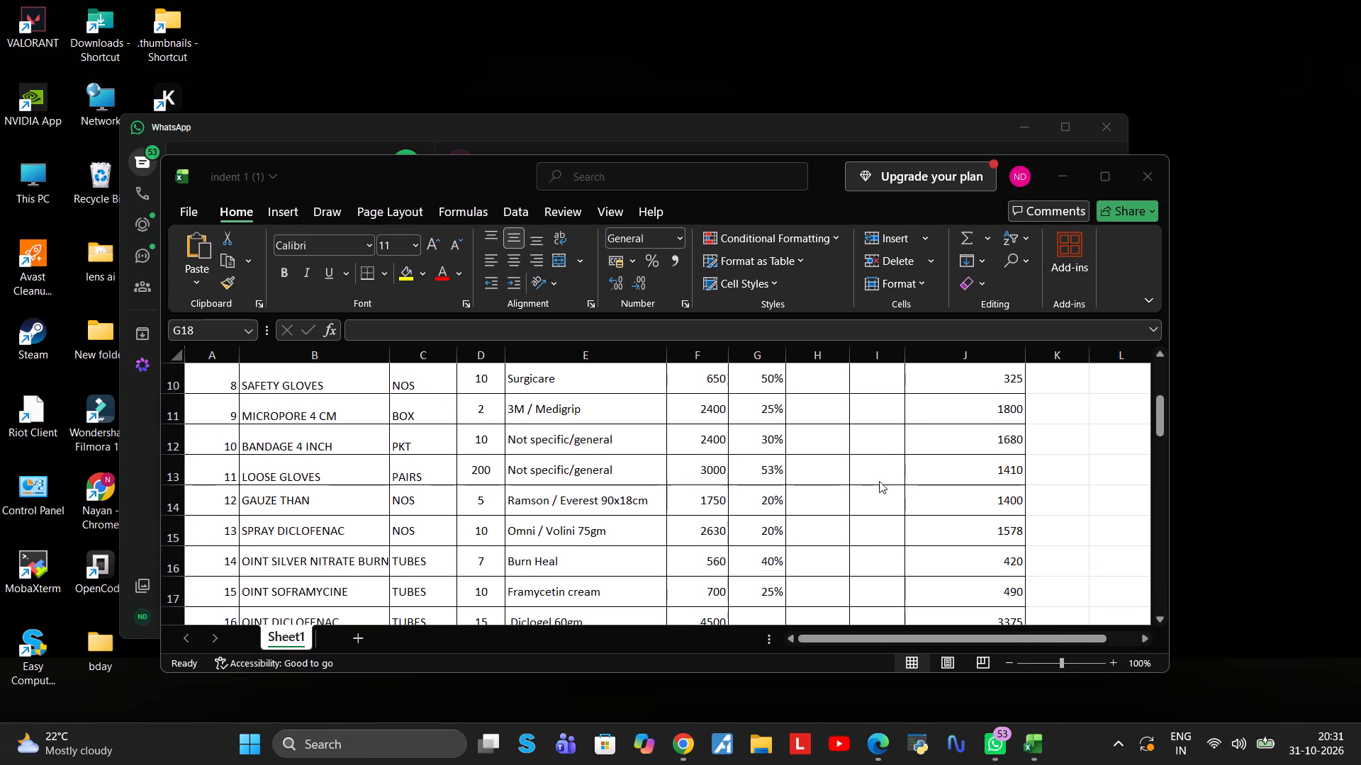
Return to the medicine requirement sheet and enter the discount 30% for TAB RANTAC.
scroll(875, 481, down, 2)
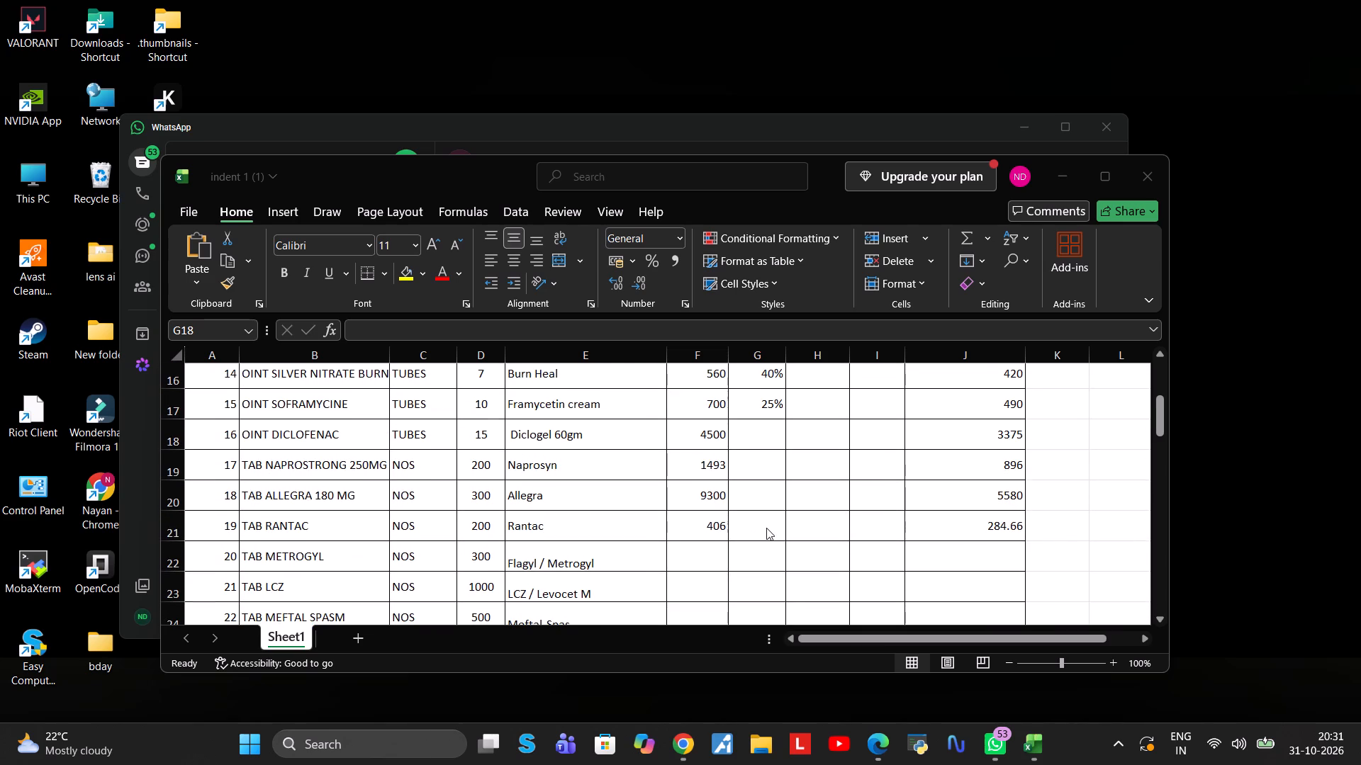
click(766, 528)
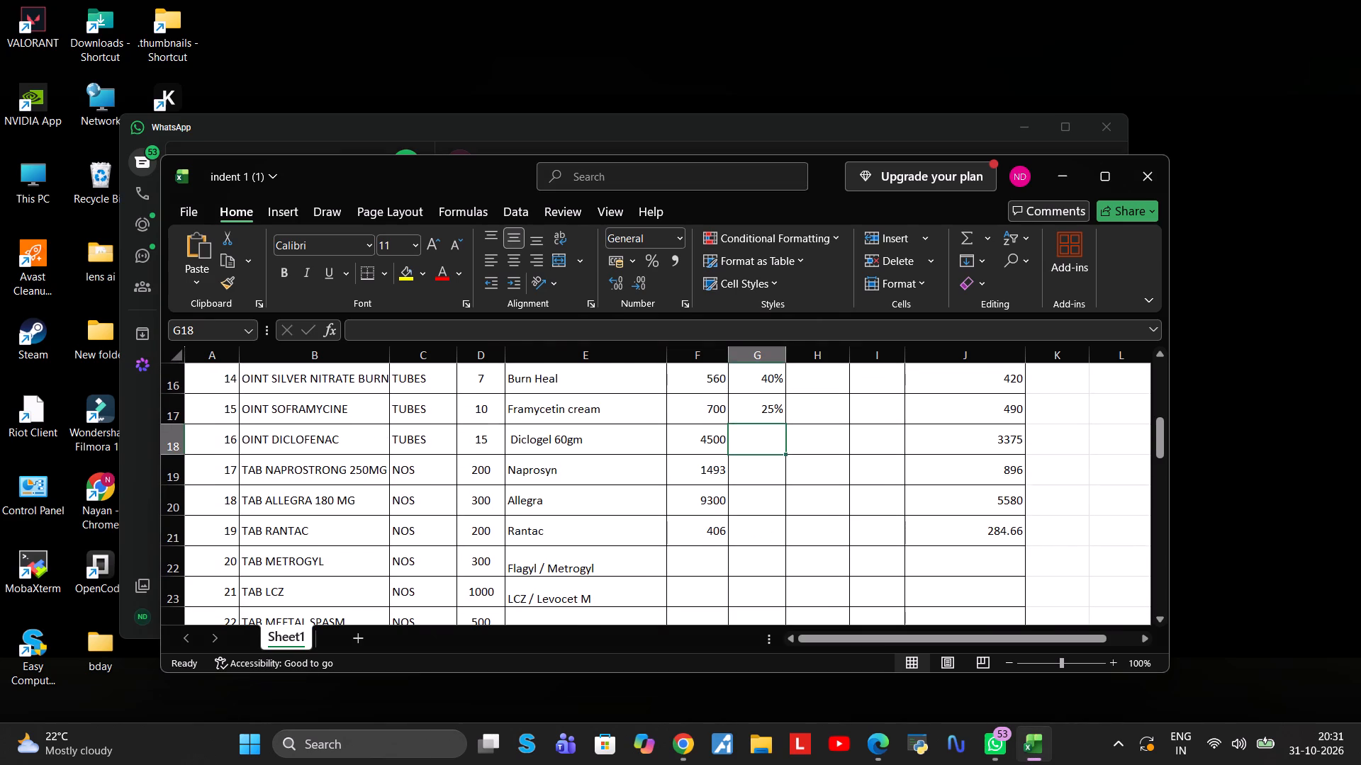
click(759, 535)
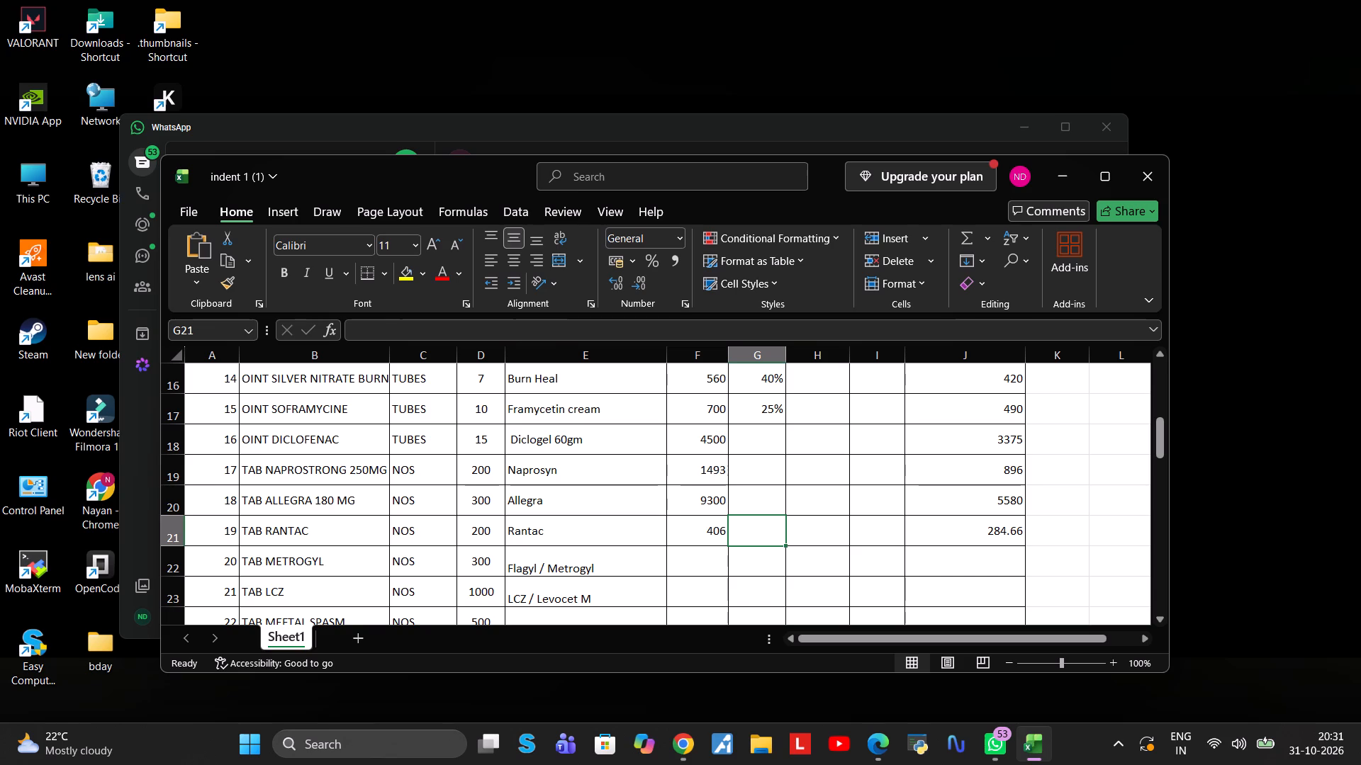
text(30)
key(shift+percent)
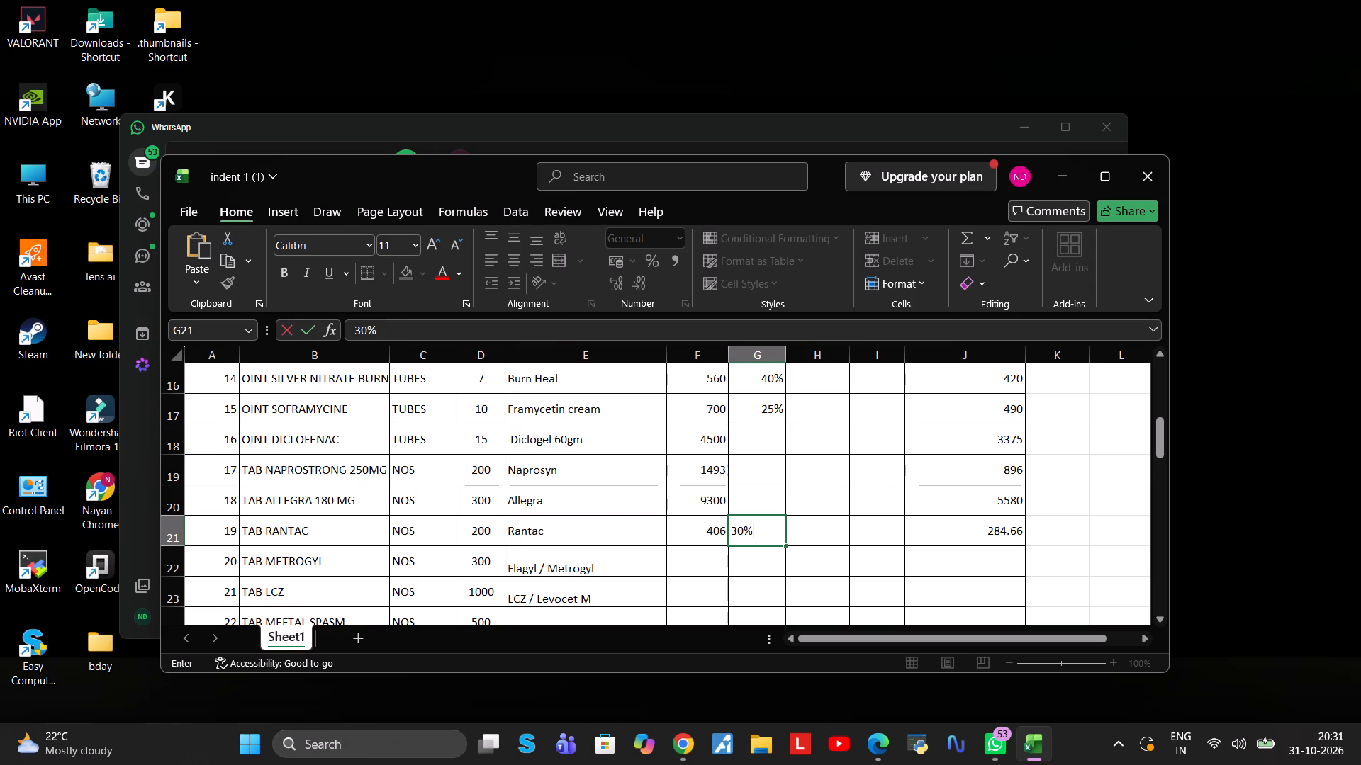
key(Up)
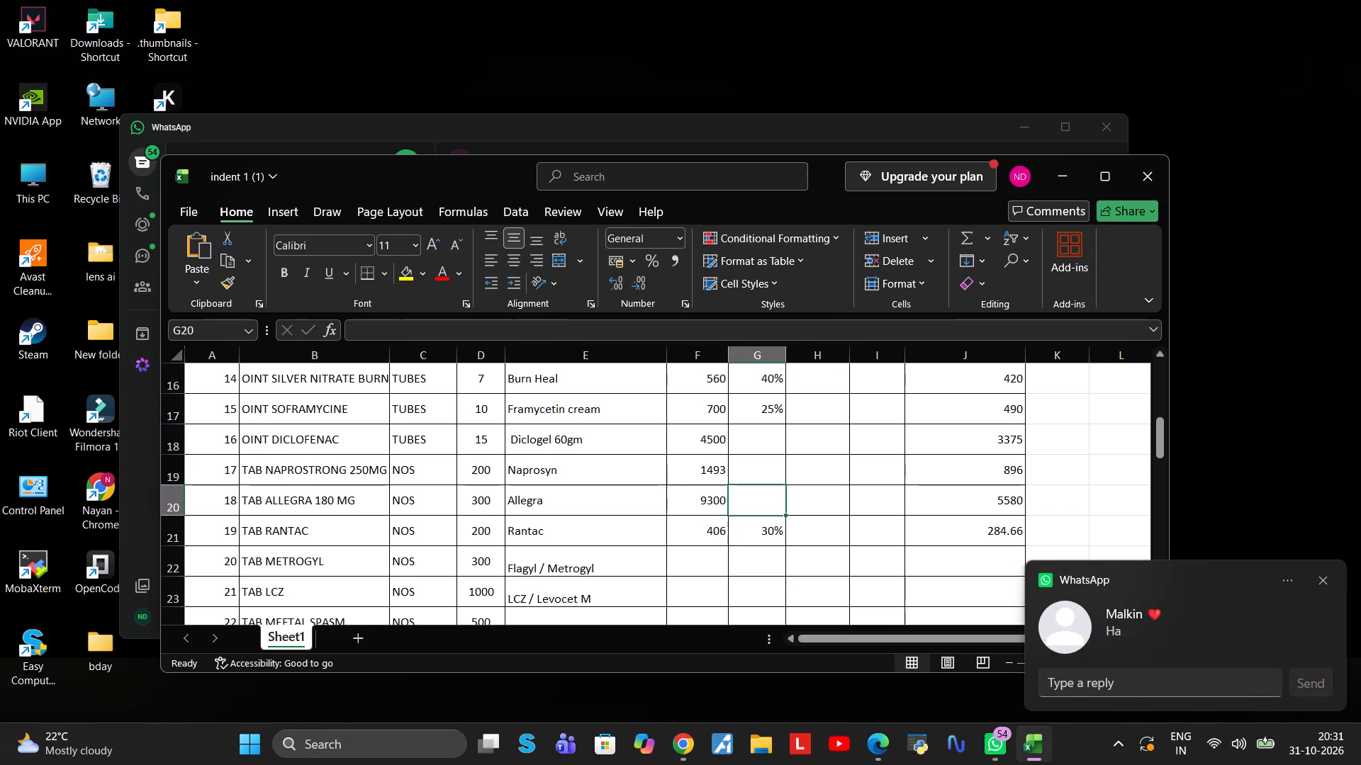
Send the quick reply "ji" to the latest WhatsApp message.
click(1086, 676)
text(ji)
click(1328, 685)
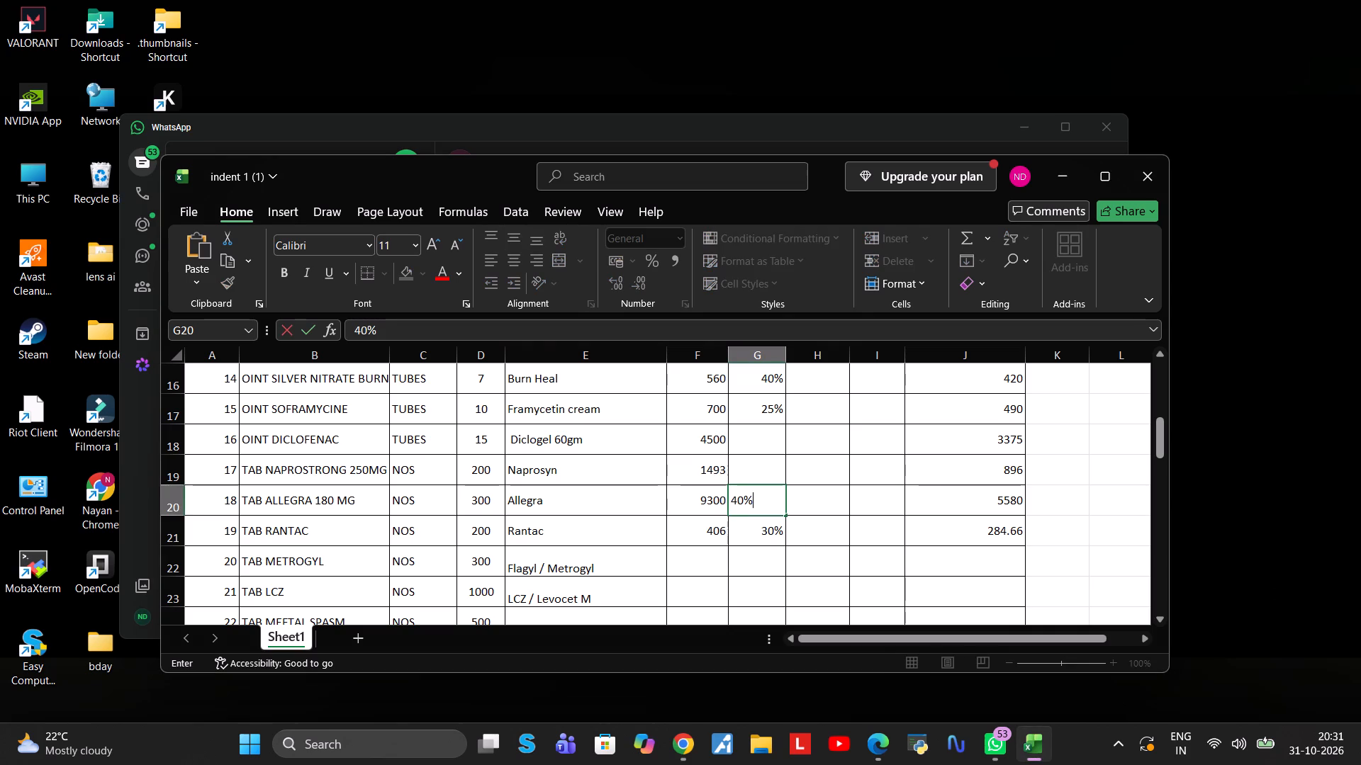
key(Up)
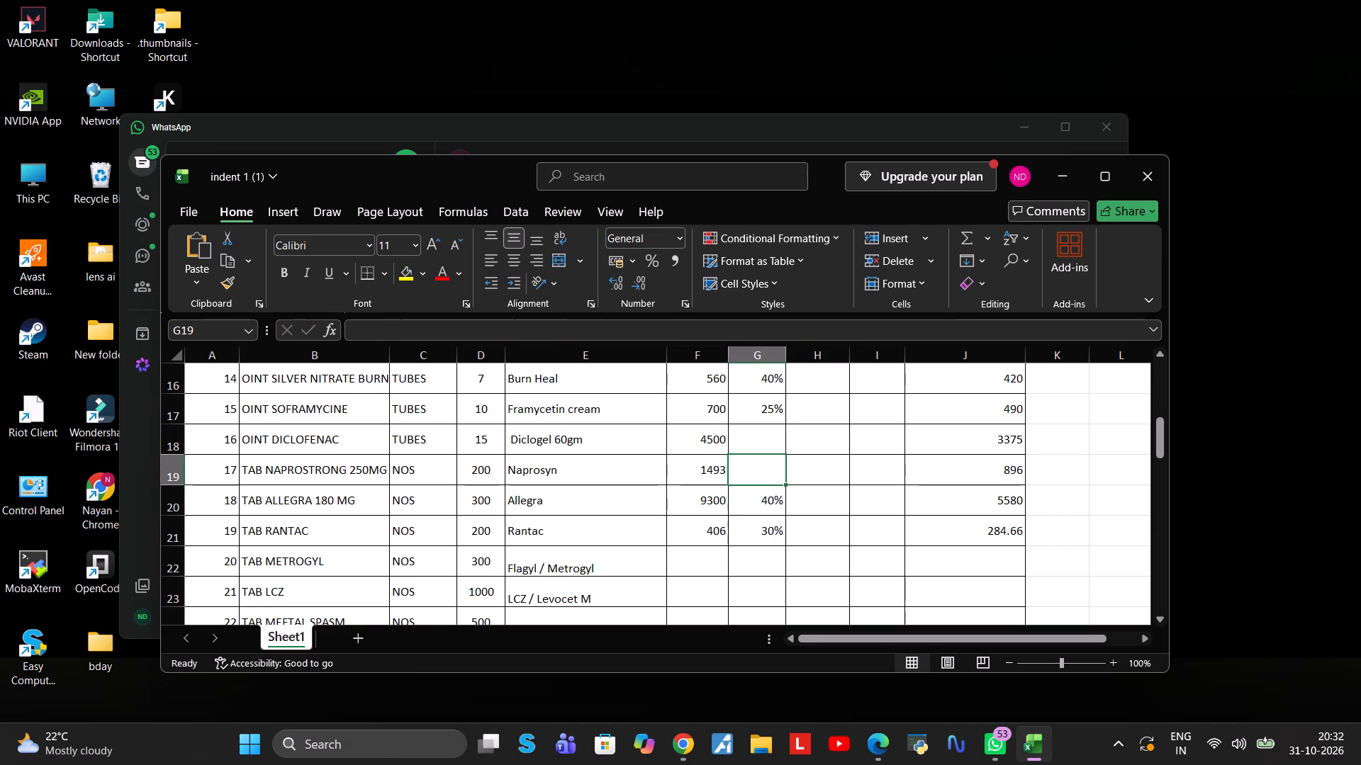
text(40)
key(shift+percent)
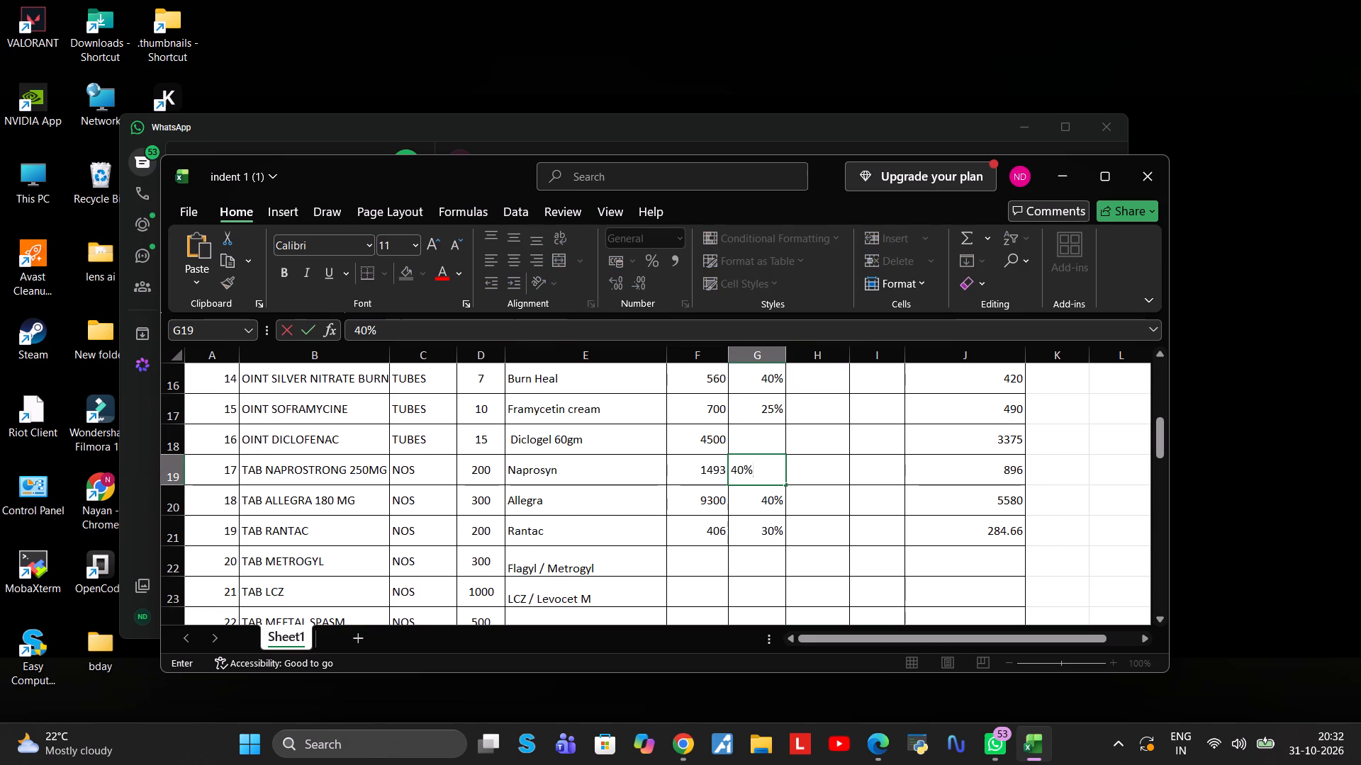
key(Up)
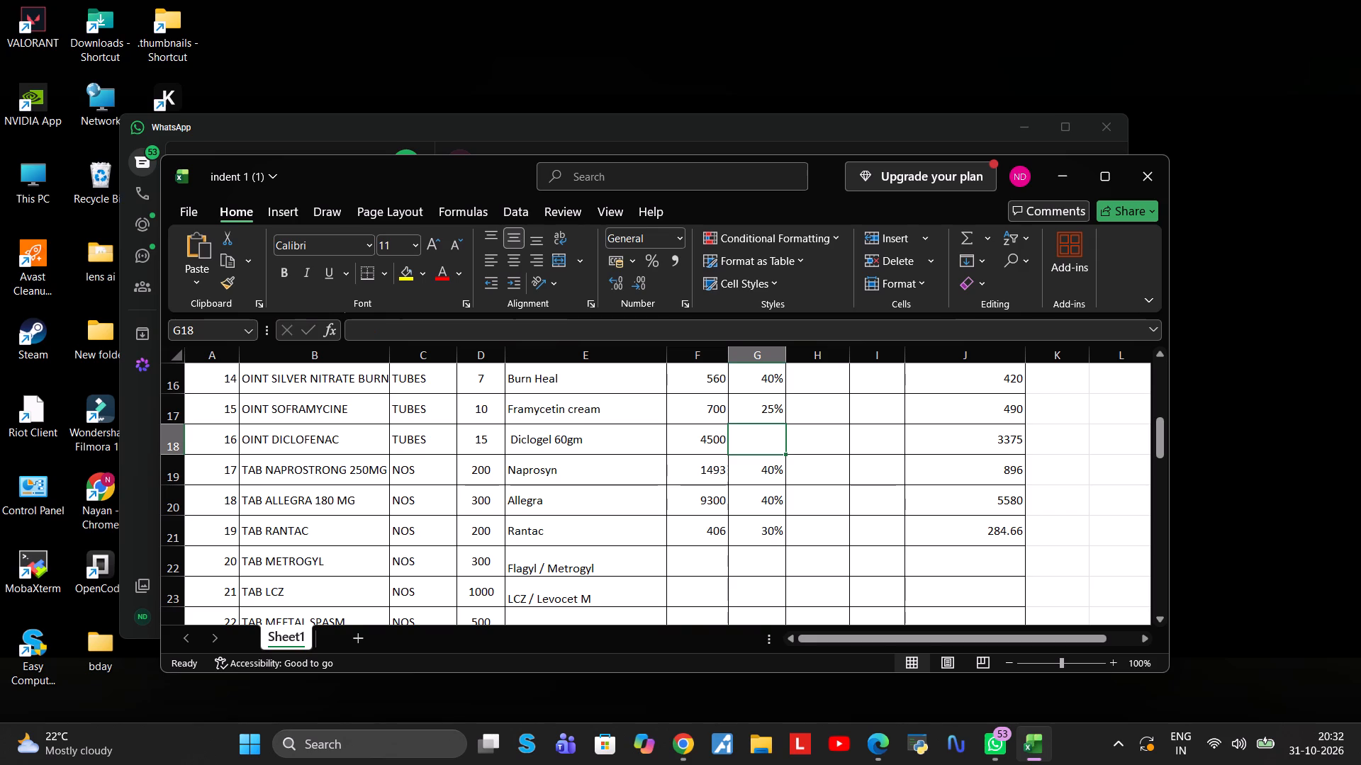
Set the discounts to 25% for OINT DICLOFENAC, 30% for OINT SOFRAMYCINE and 25% for OINT SILVER NITRATE BURN.
text(25)
key(shift+percent)
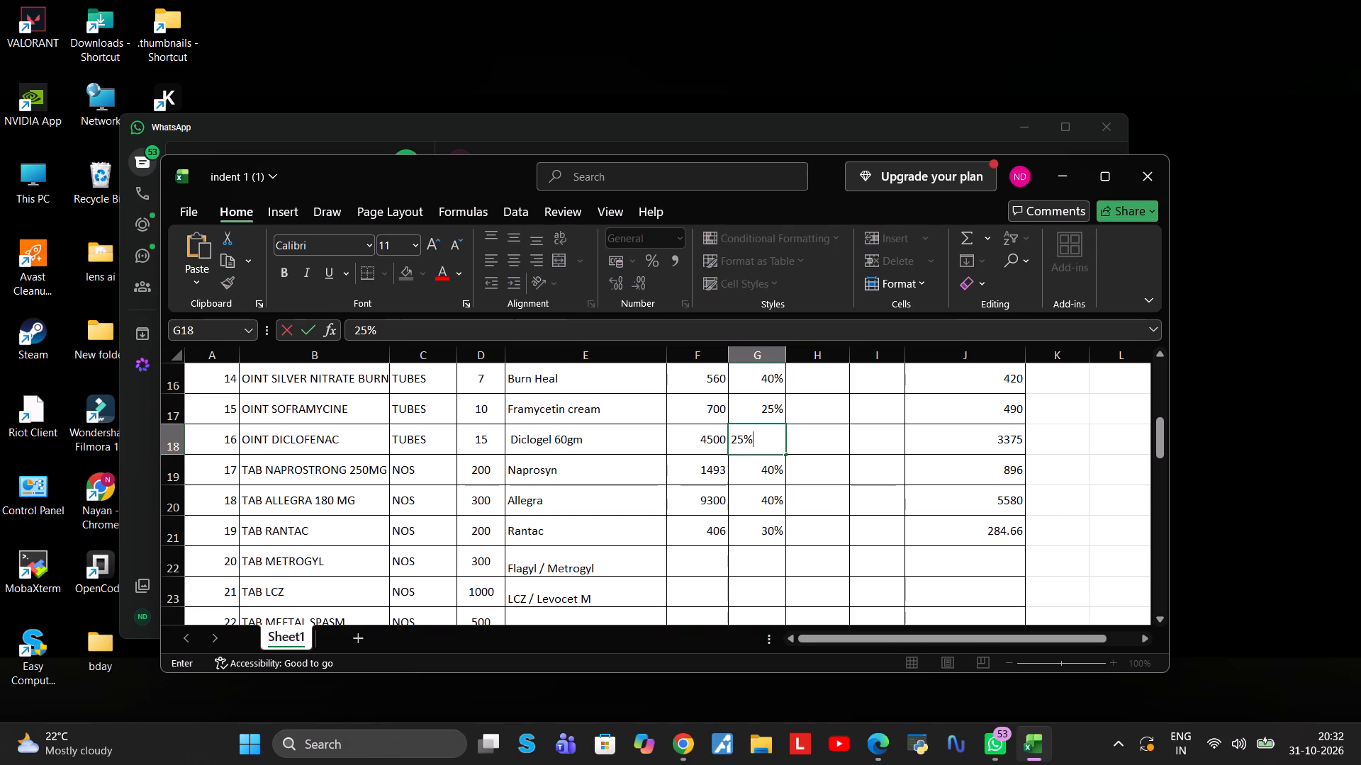
key(Up)
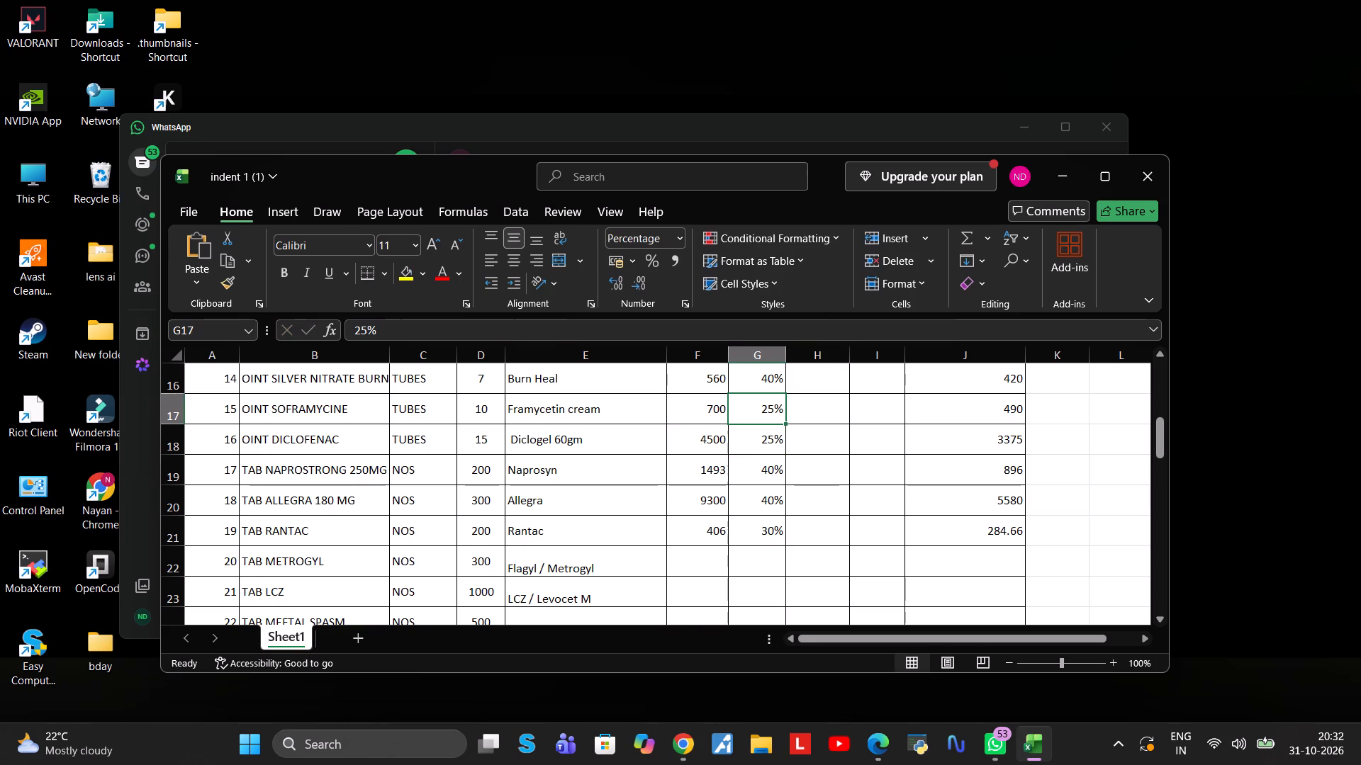
text(30)
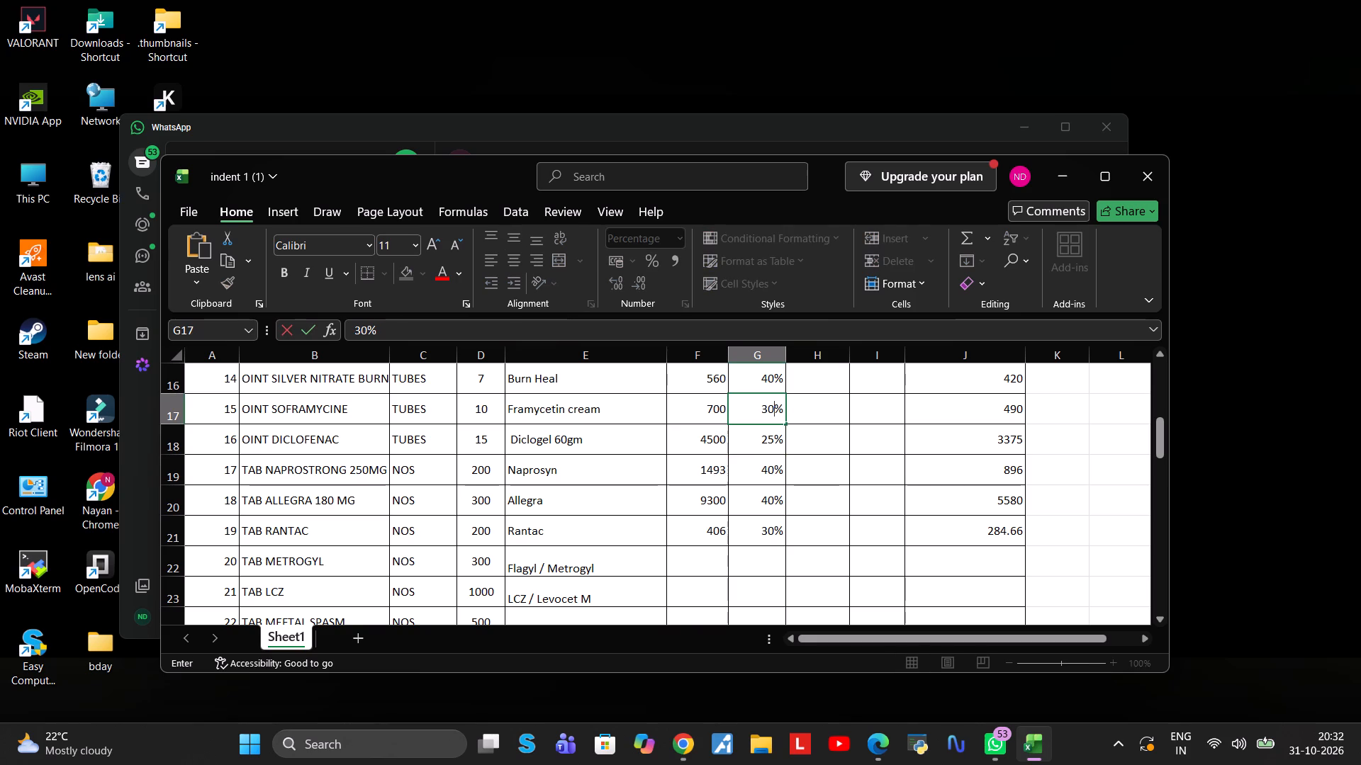
key(shift+percent)
key(Up)
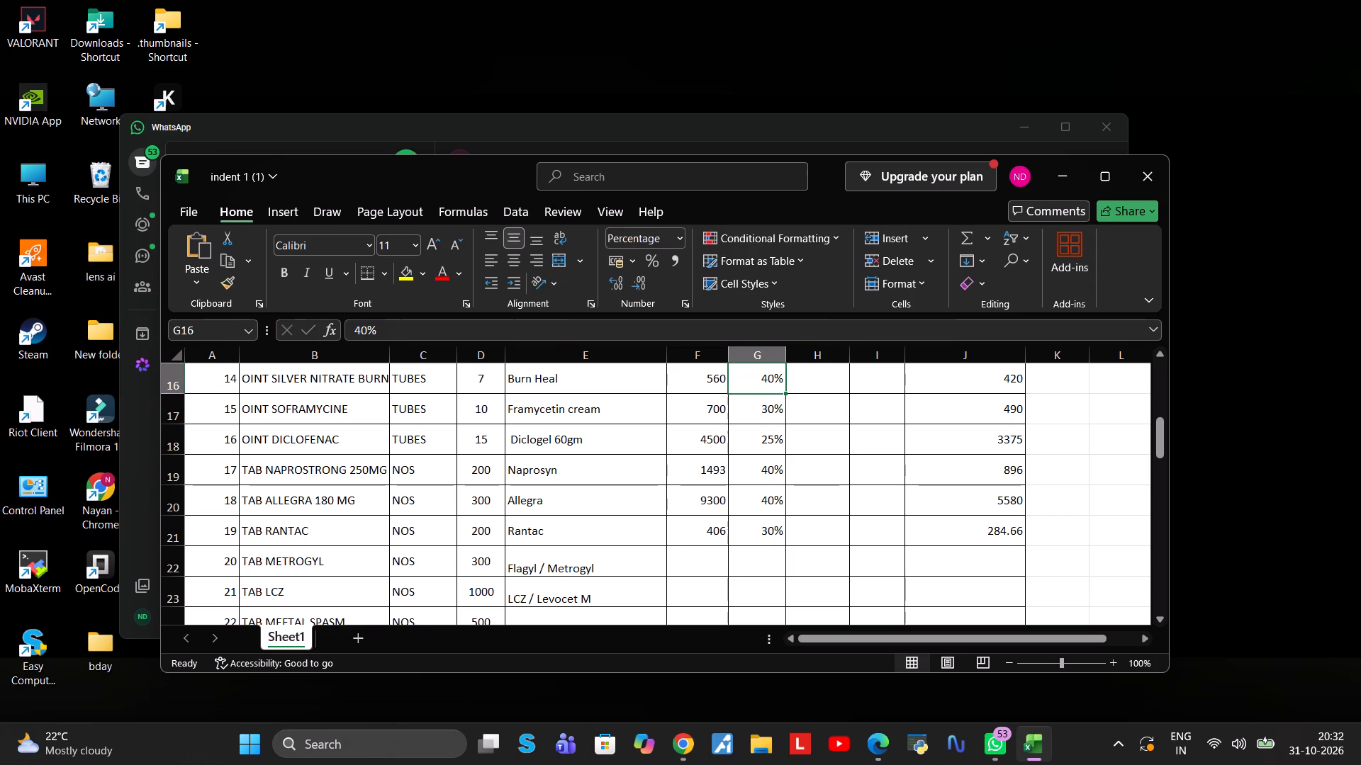
text(25)
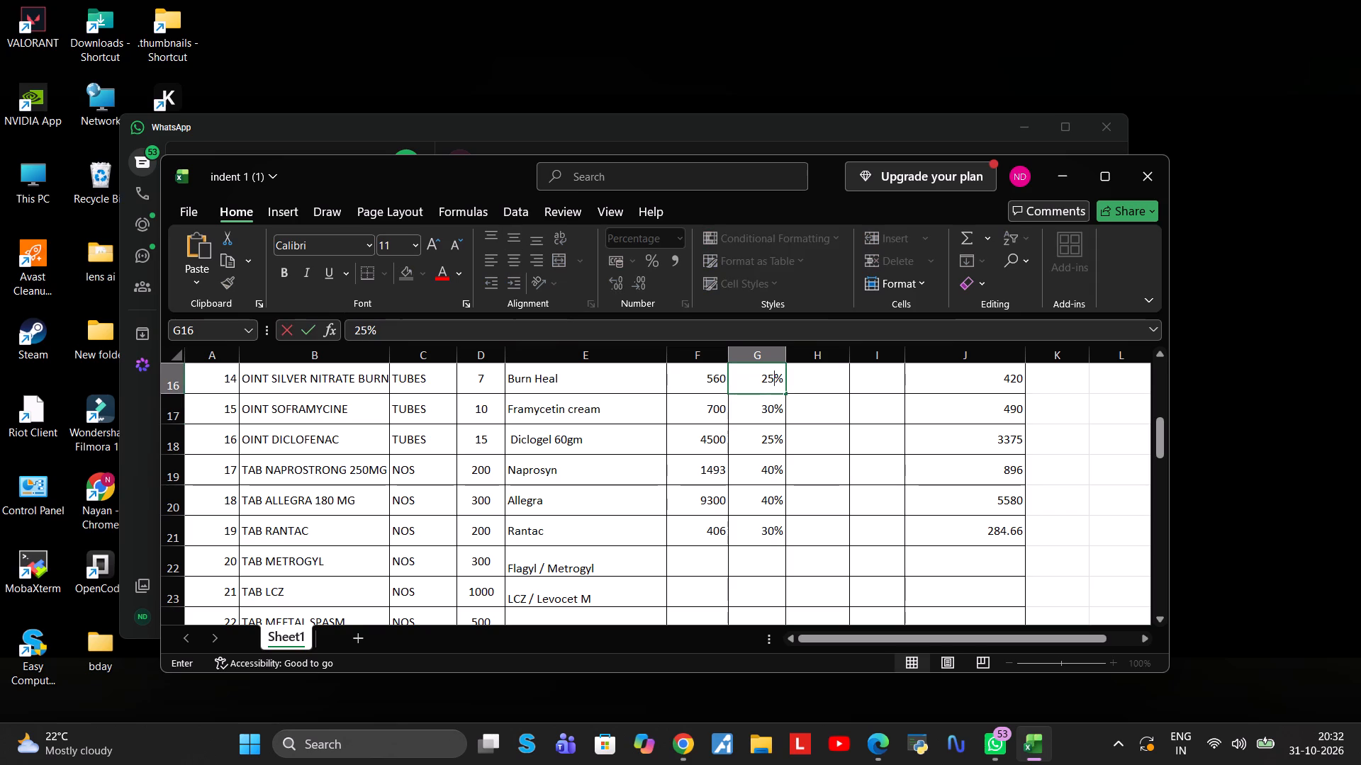
key(shift+percent)
scroll(754, 489, up, 1)
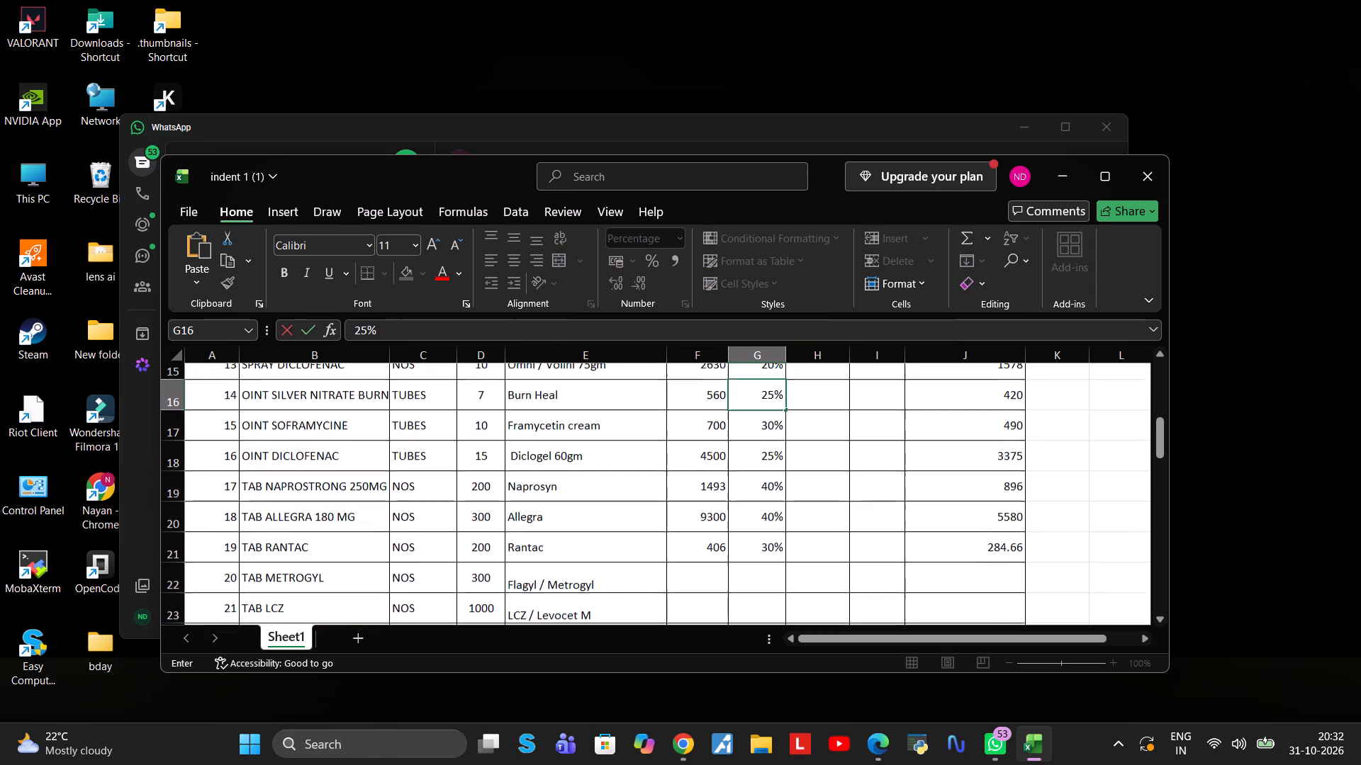
scroll(754, 489, up, 1)
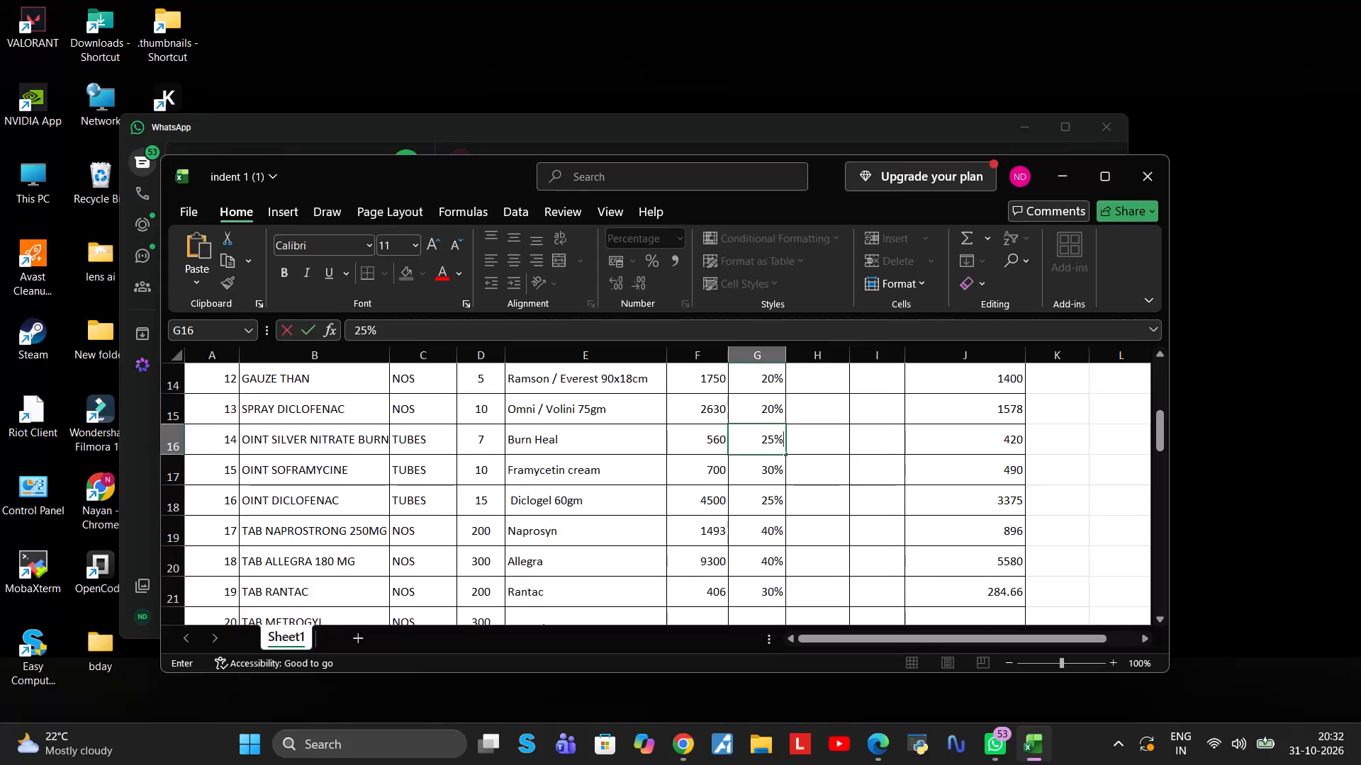
key(Up)
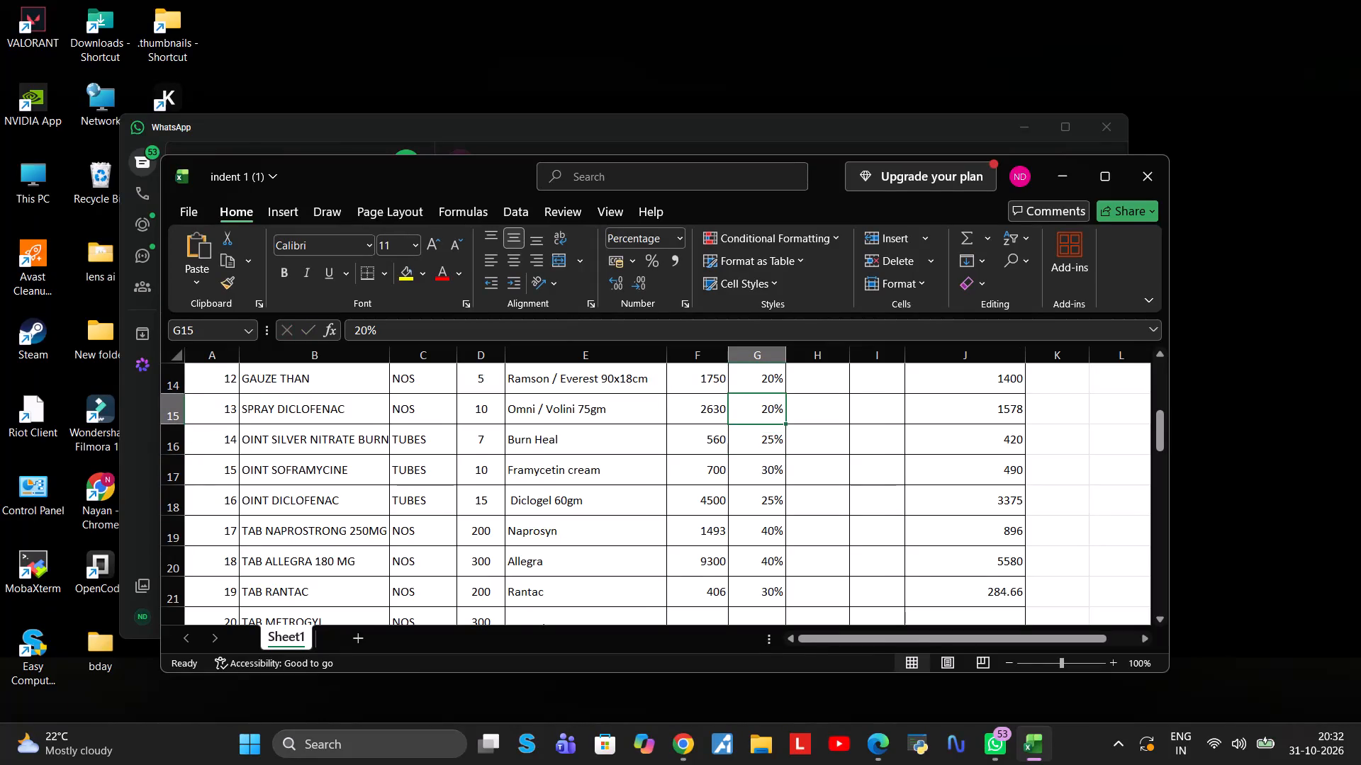
Set the discounts to 40% for SPRAY DICLOFENAC and 20% for GAUZE THAN, and check the discounts back up to LANCETS.
text(40)
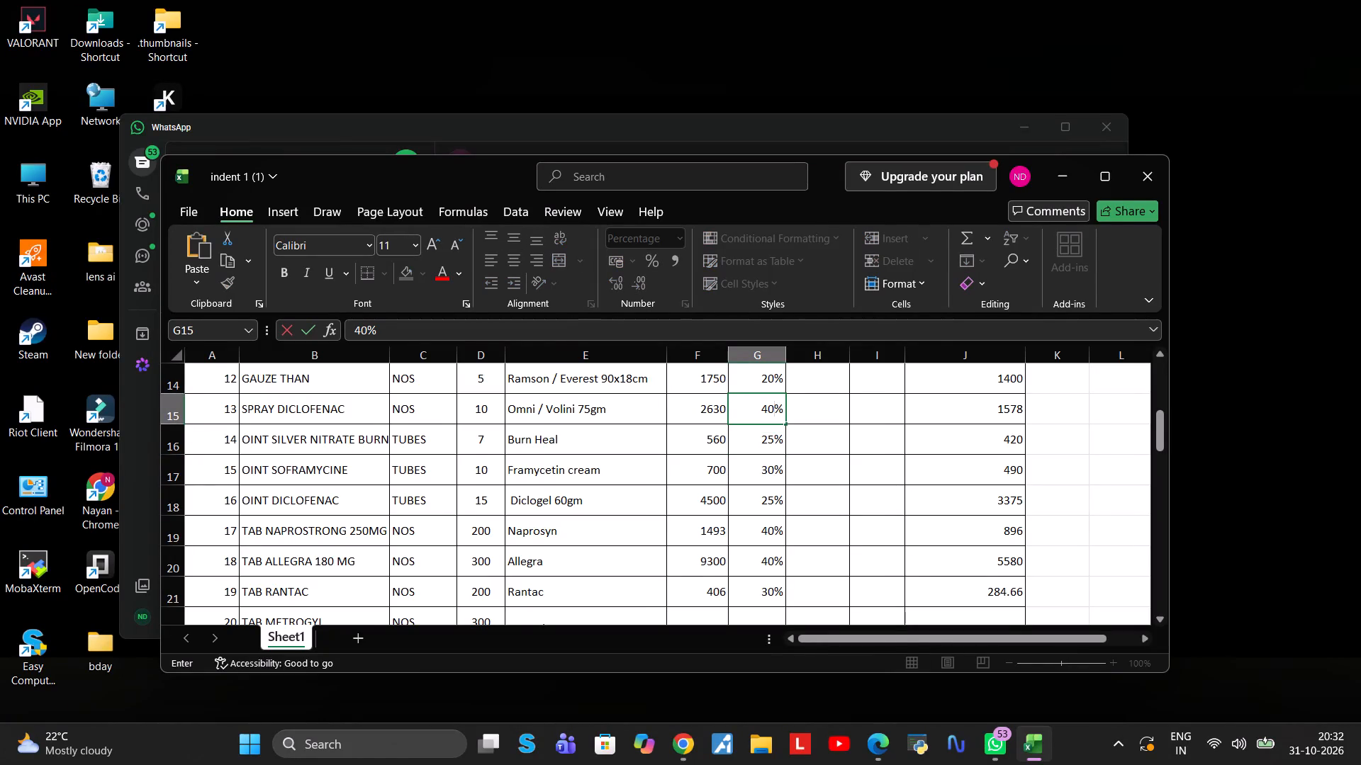
key(shift+percent)
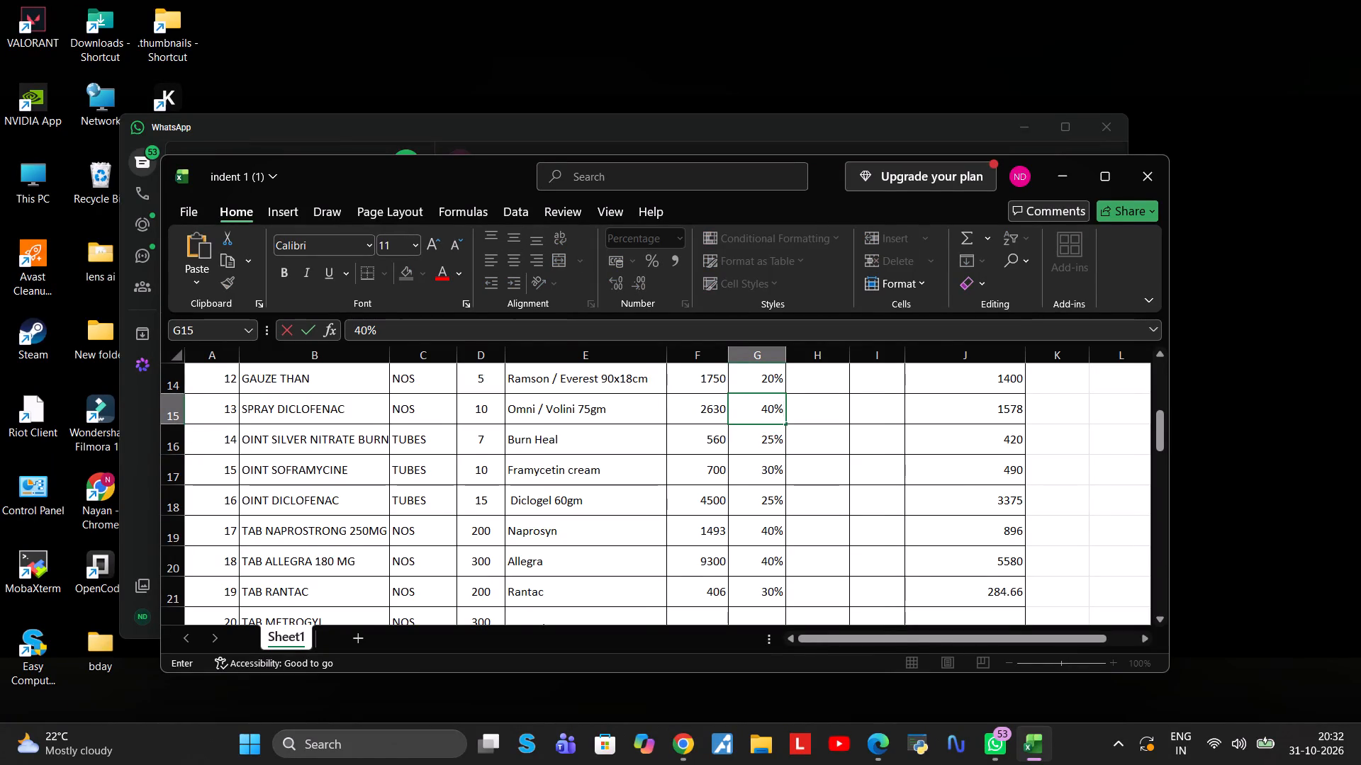
key(Up)
text(20)
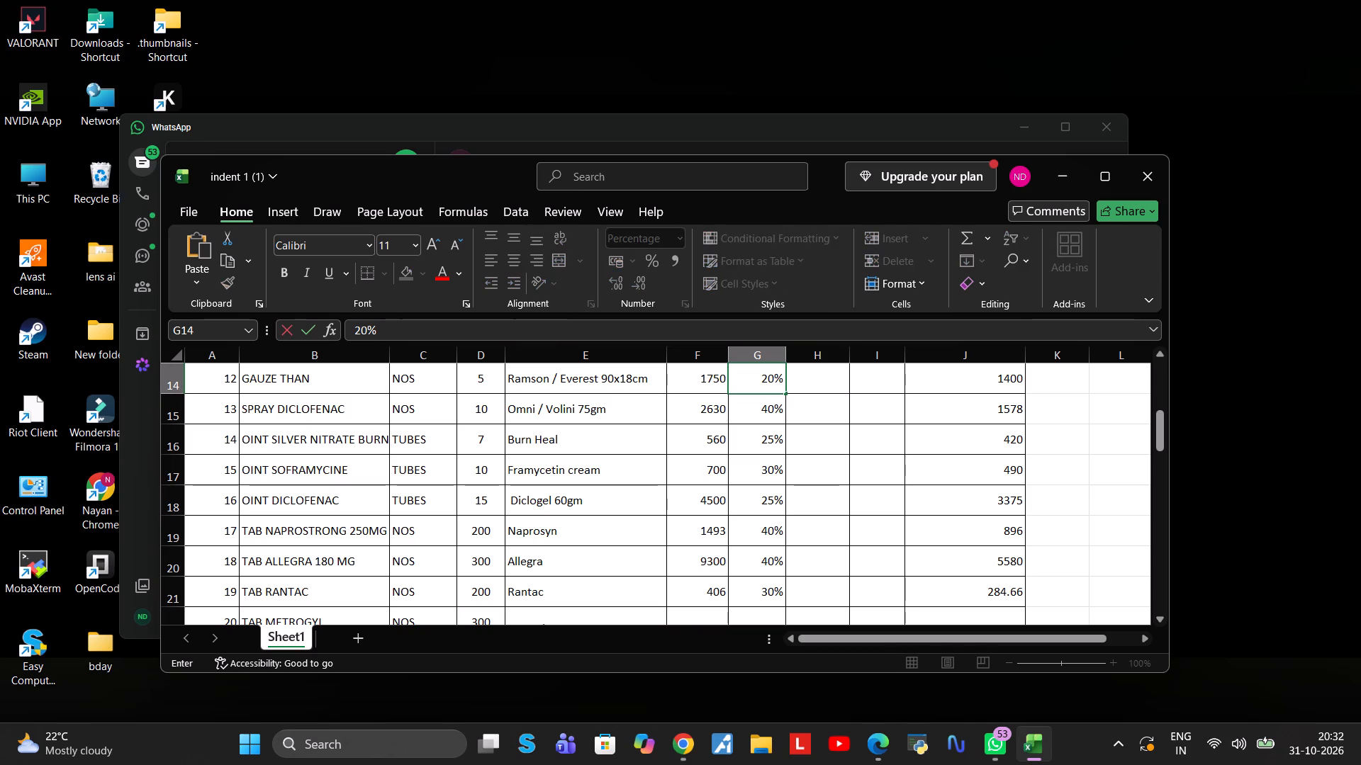
key(shift+percent)
key(Up)
key(Up)
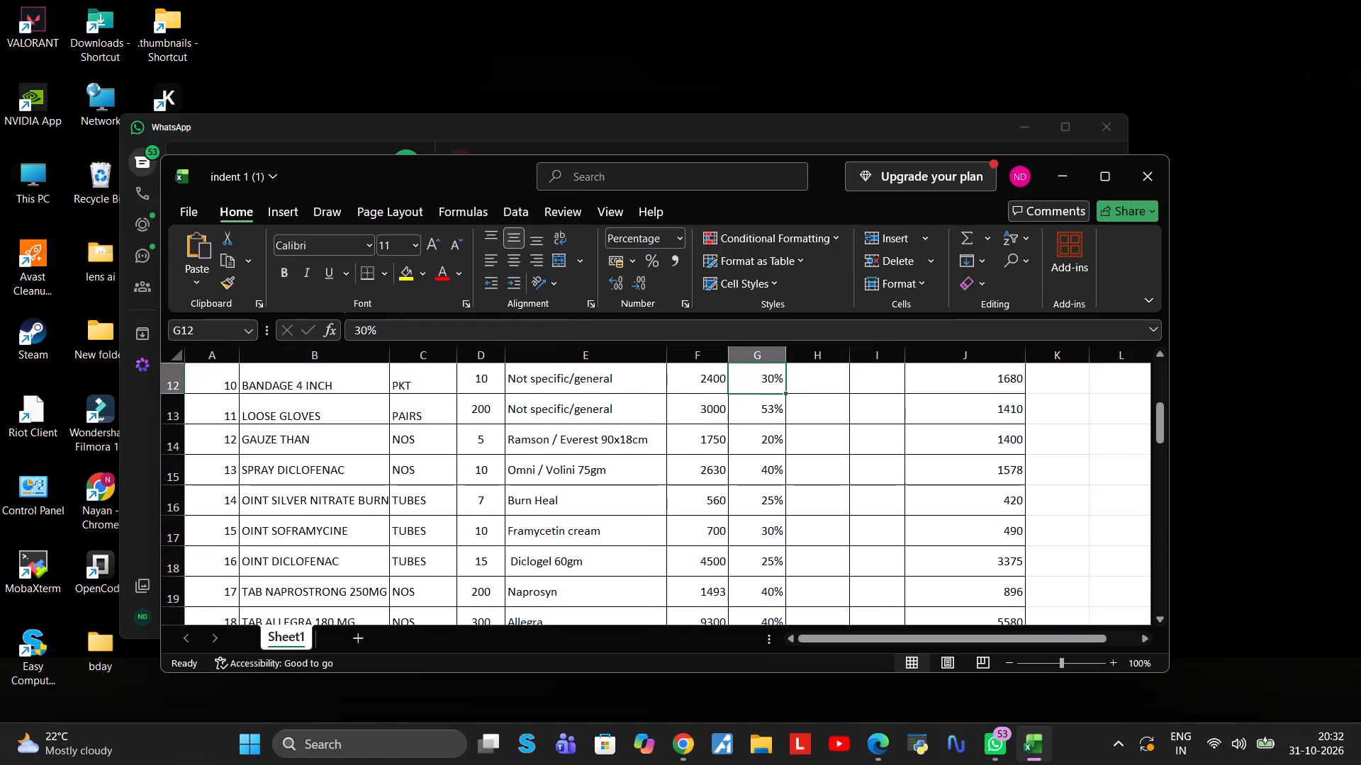
key(Up)
key(Up)
key(Up)
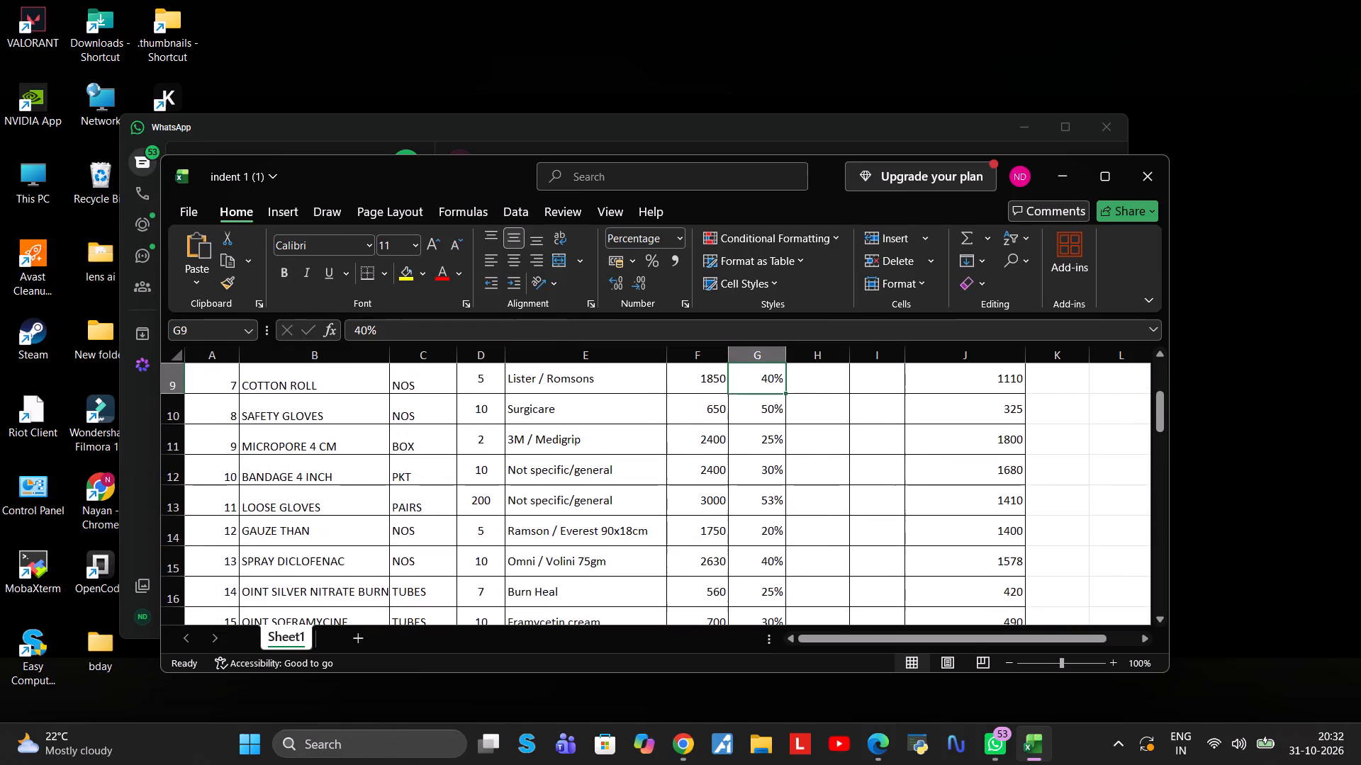
key(Up)
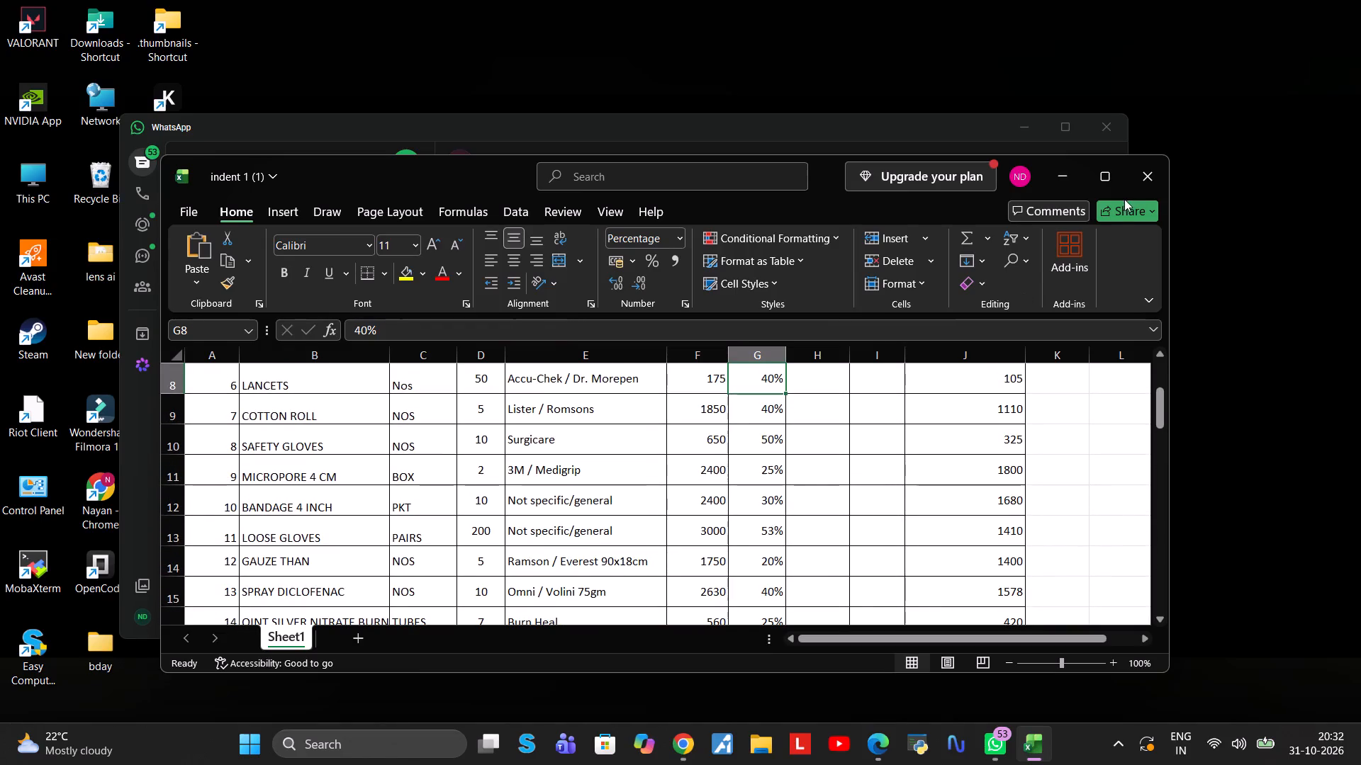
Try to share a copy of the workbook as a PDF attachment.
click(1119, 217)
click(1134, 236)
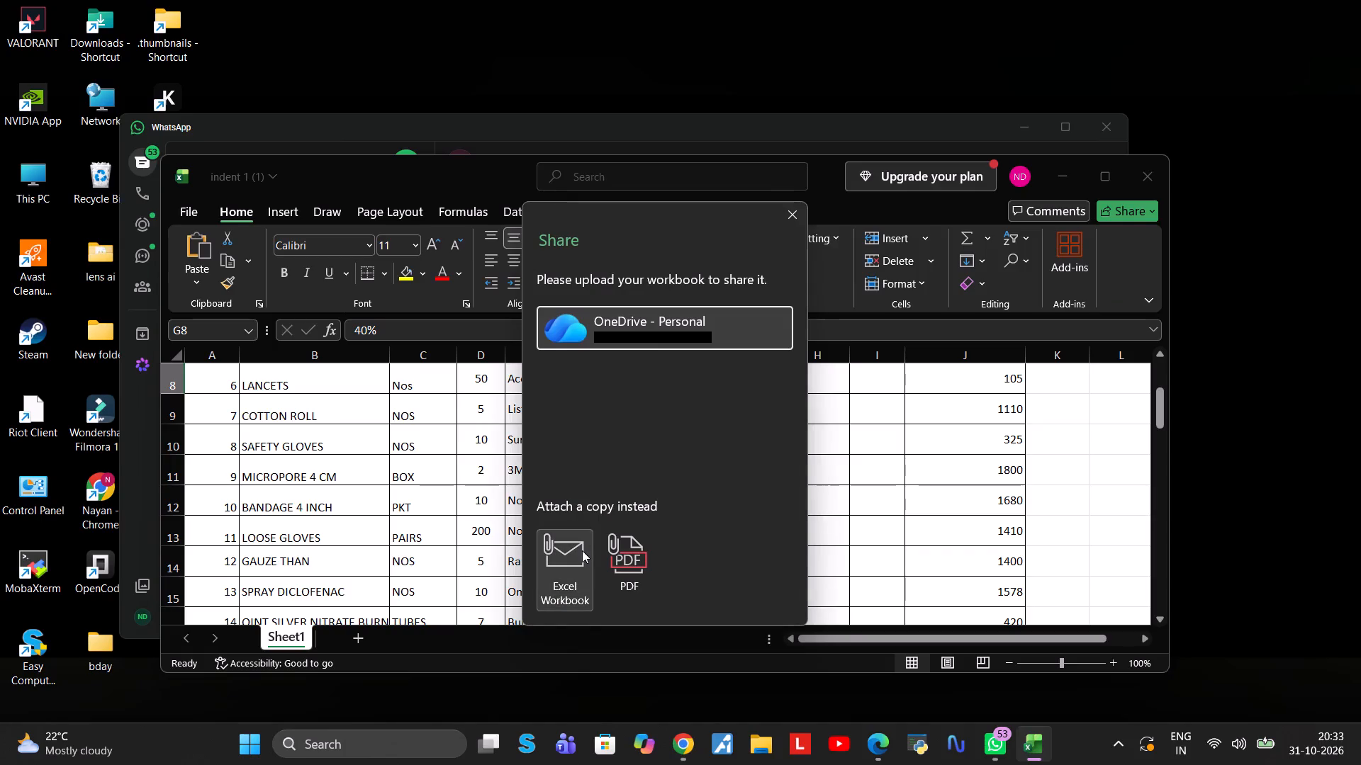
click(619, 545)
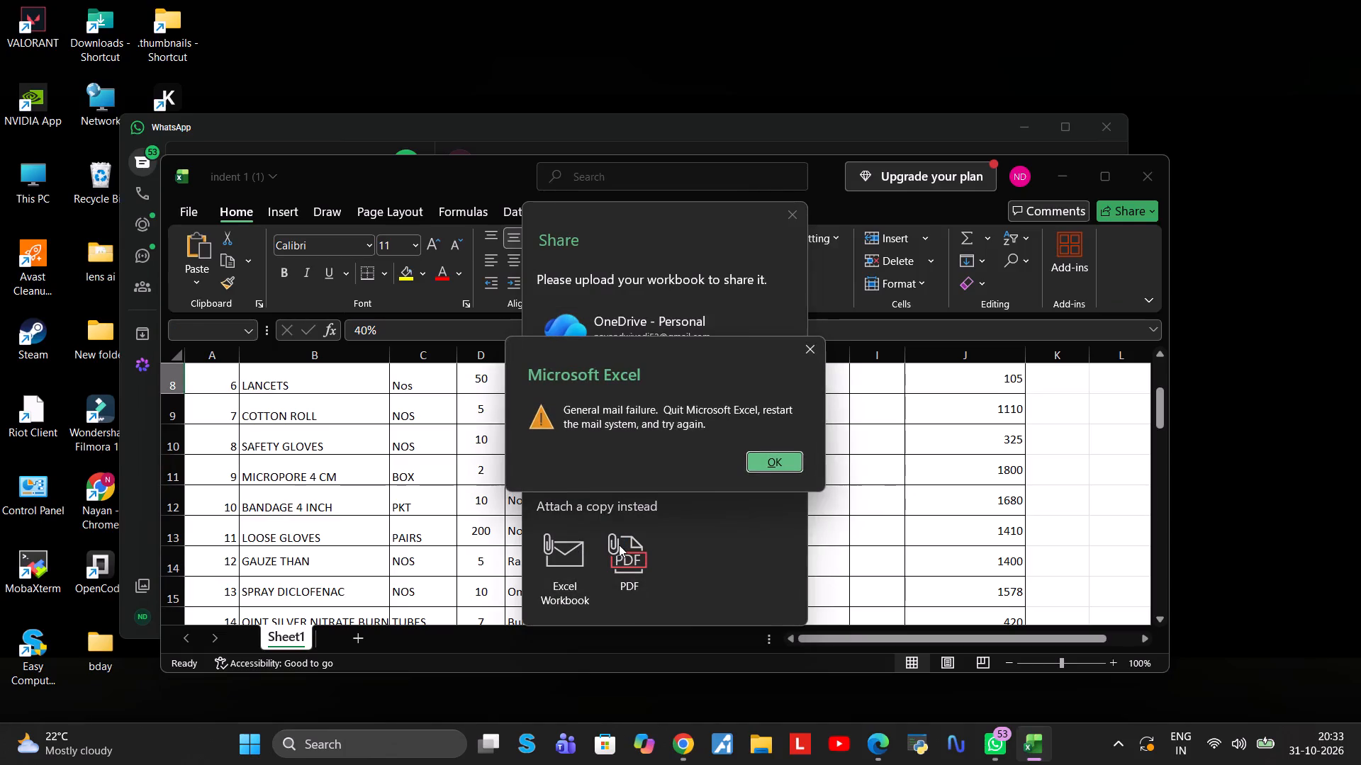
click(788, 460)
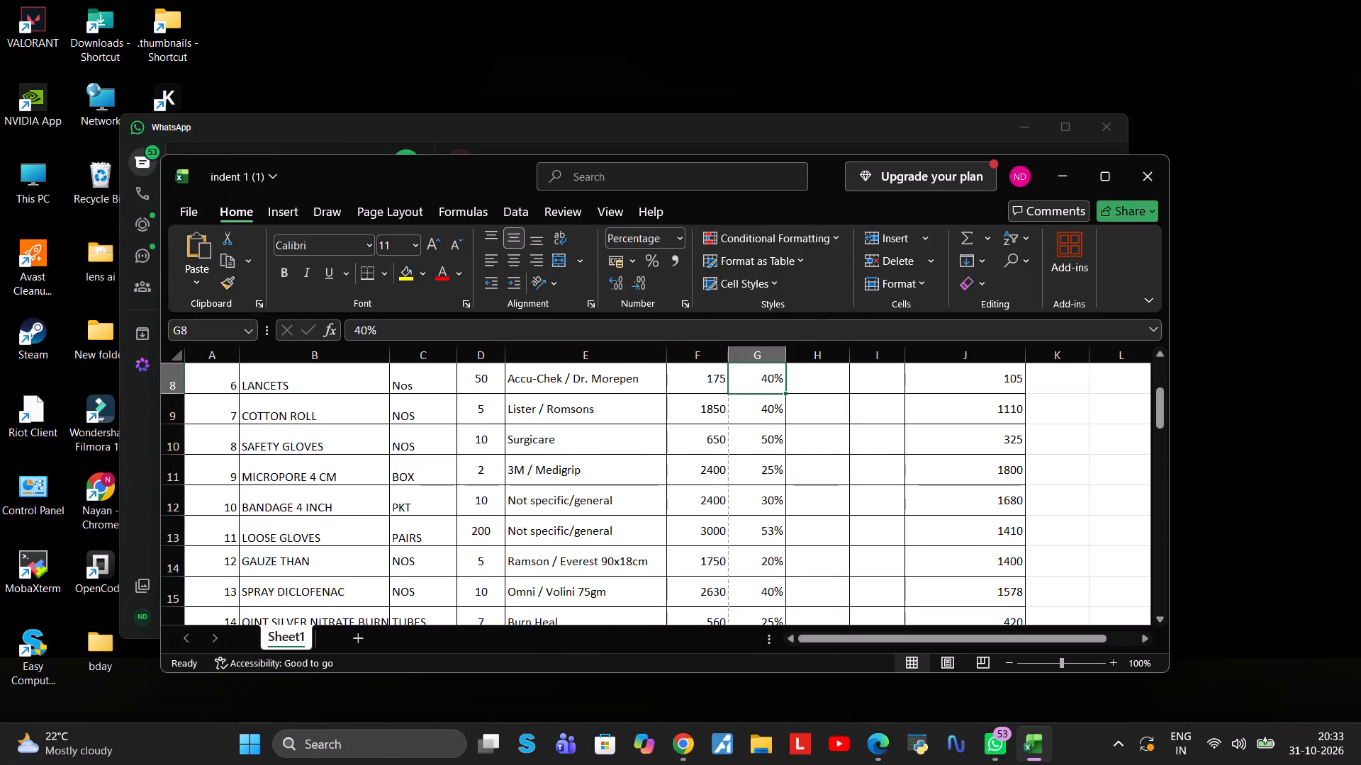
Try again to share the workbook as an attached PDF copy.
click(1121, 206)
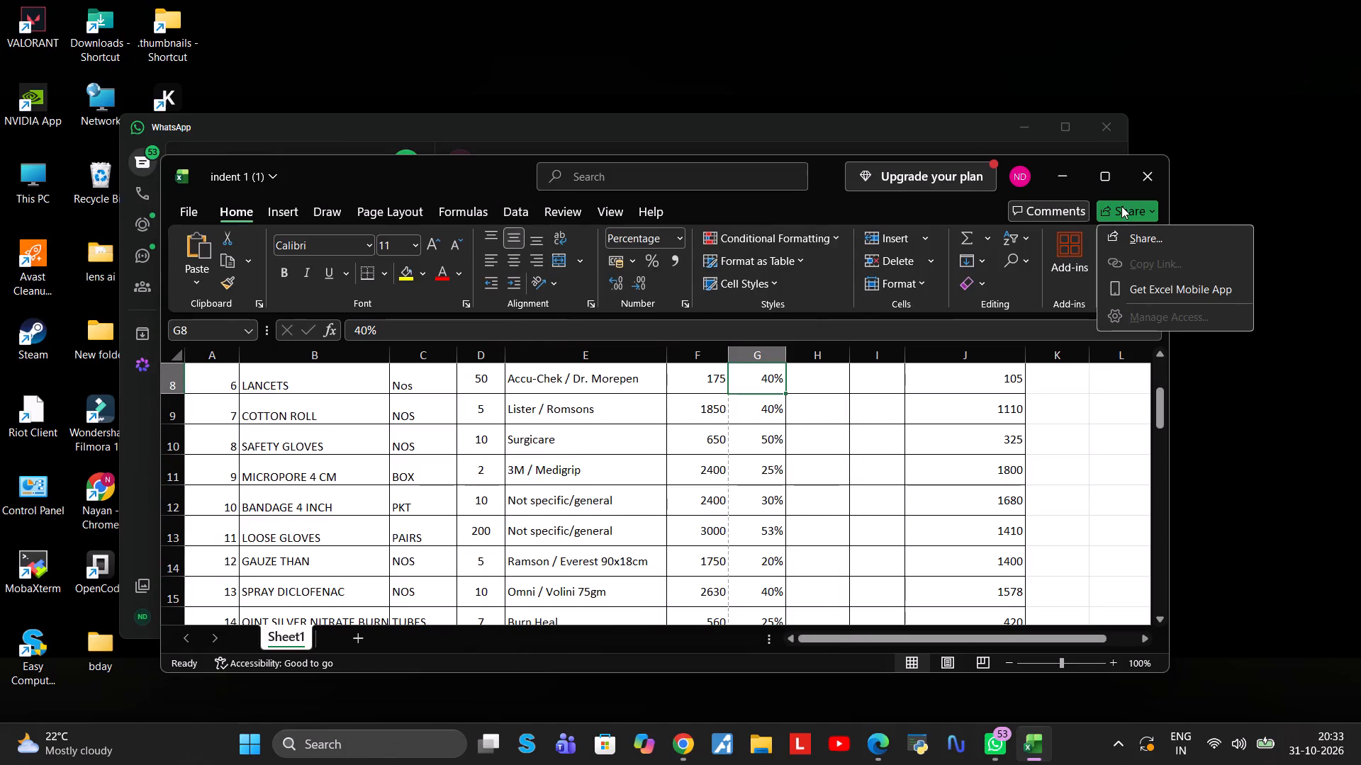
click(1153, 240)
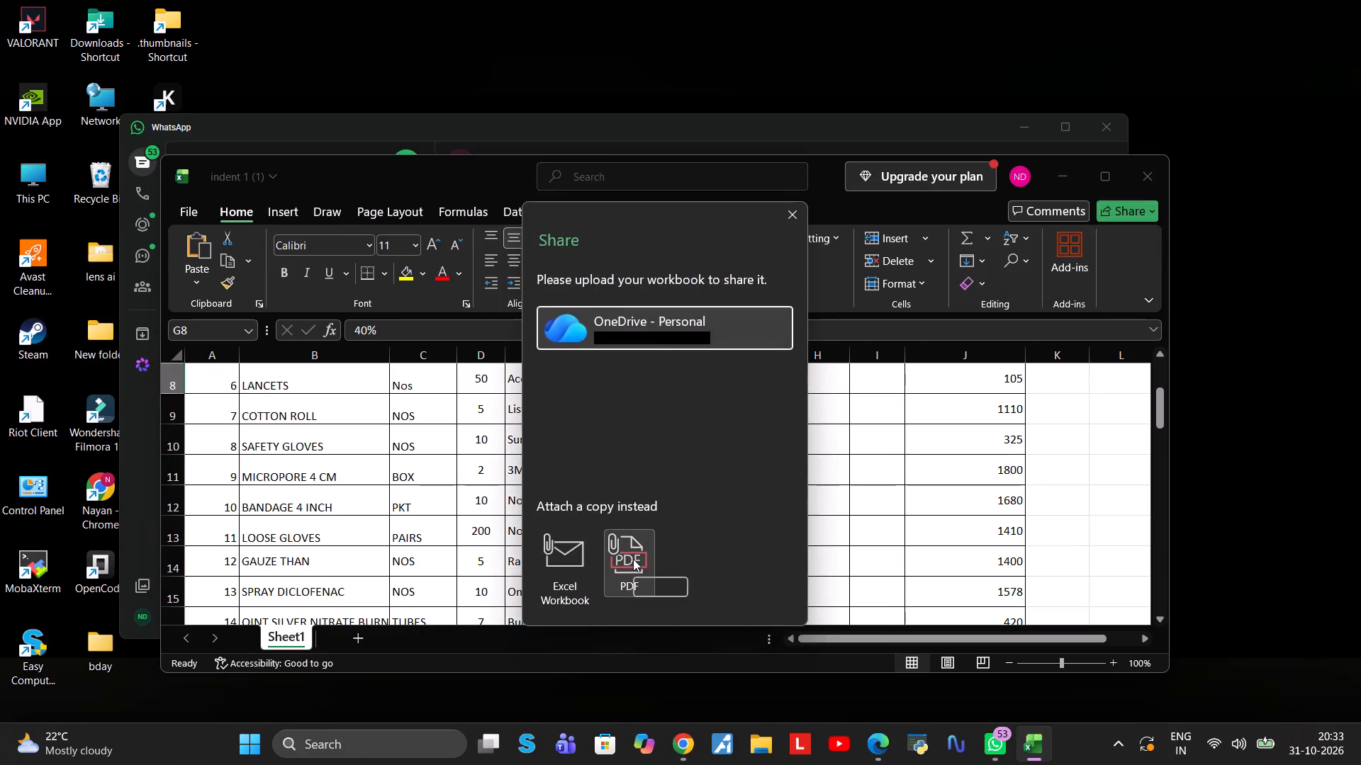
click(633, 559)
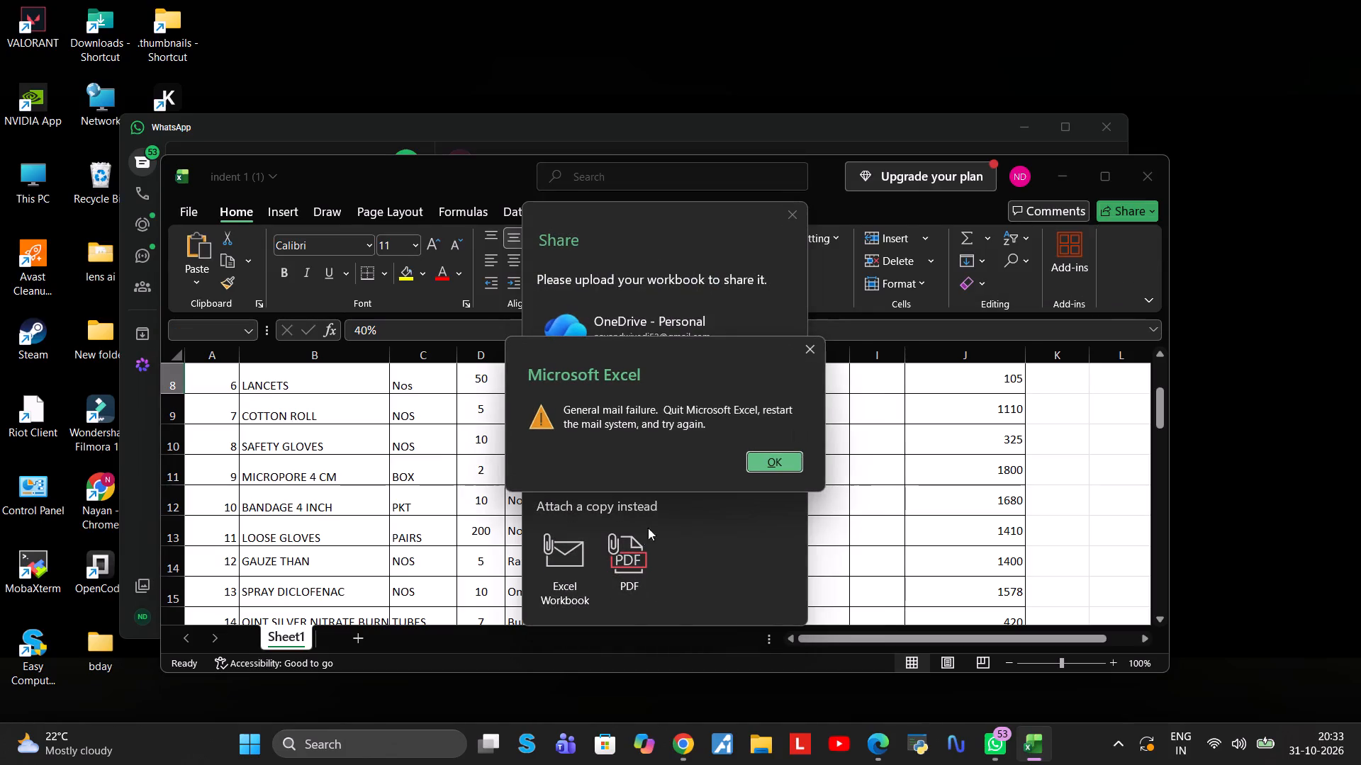
Leave the sharing options and save the indent 1 (1) workbook with the entered rates and discounts.
click(774, 462)
click(1132, 210)
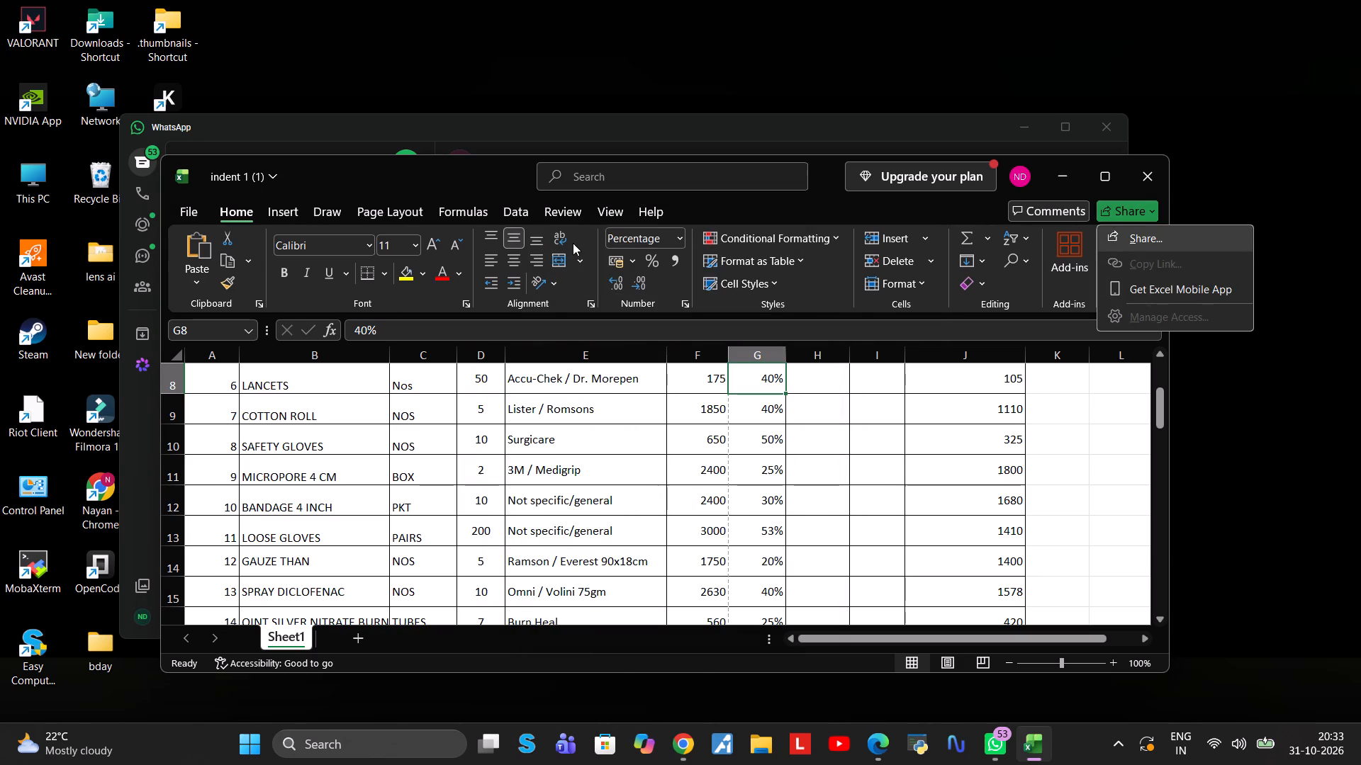
click(310, 183)
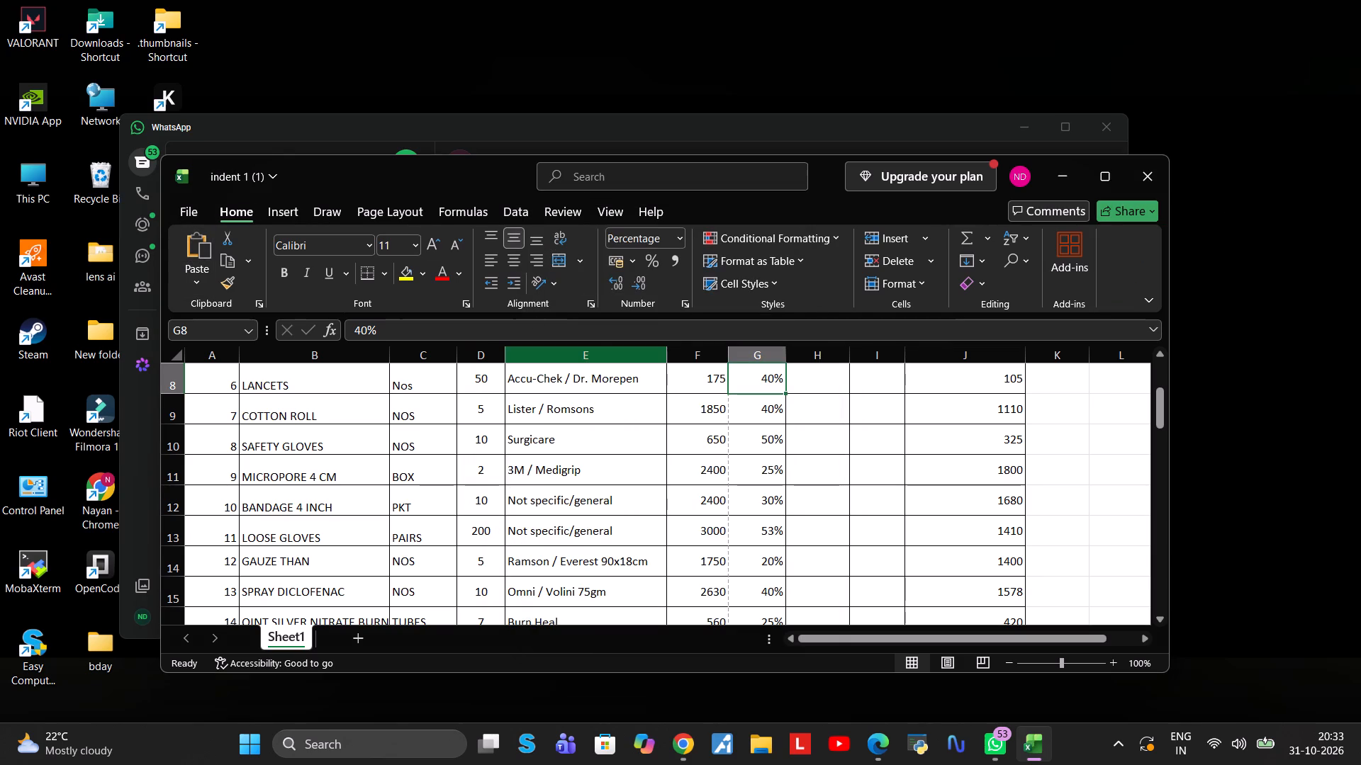
key(ctrl+s)
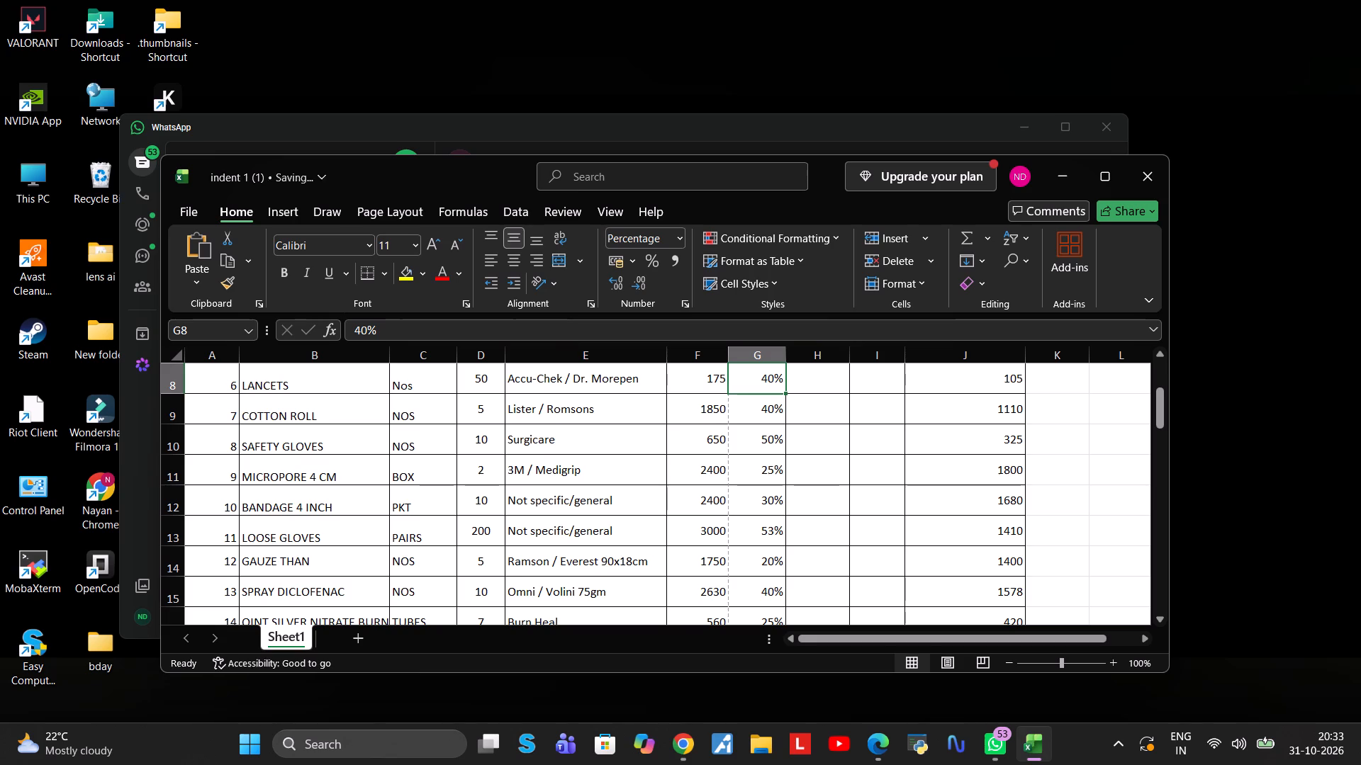
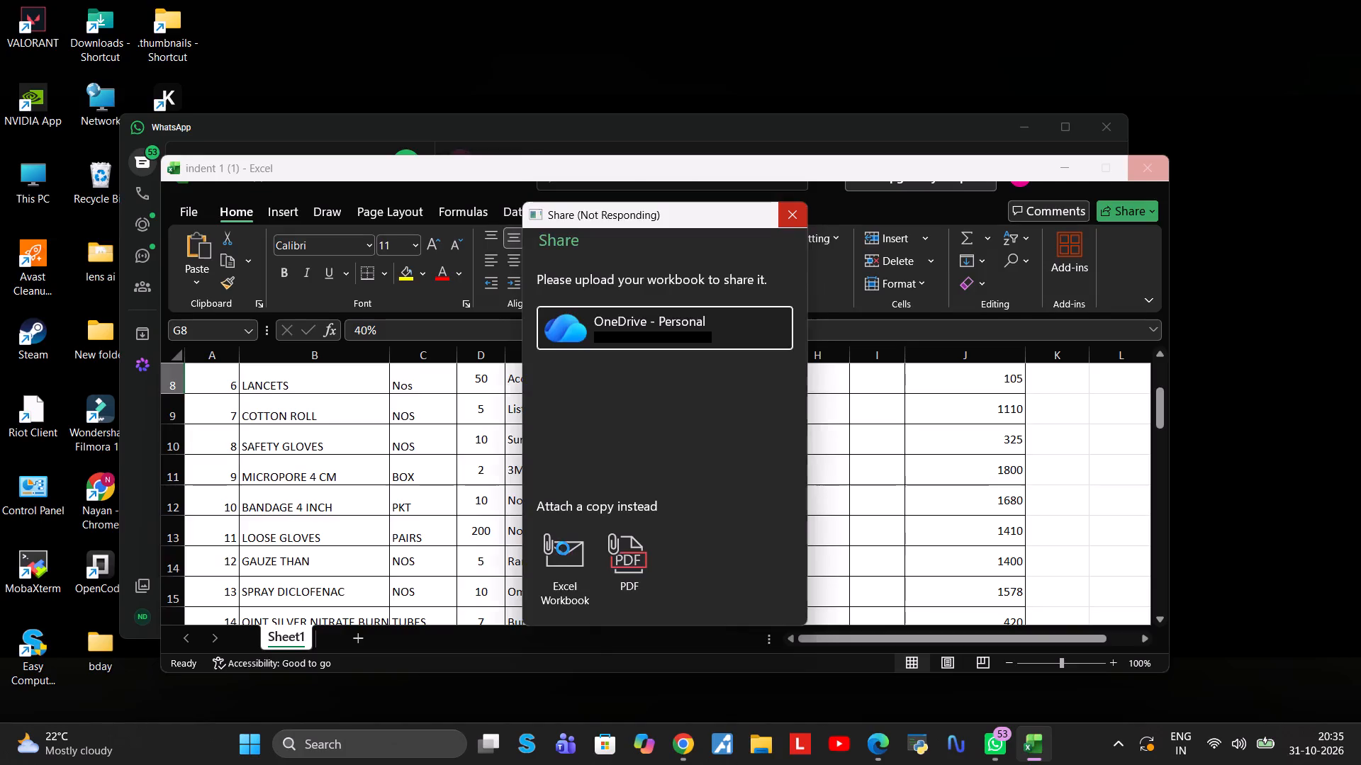
double_click(696, 338)
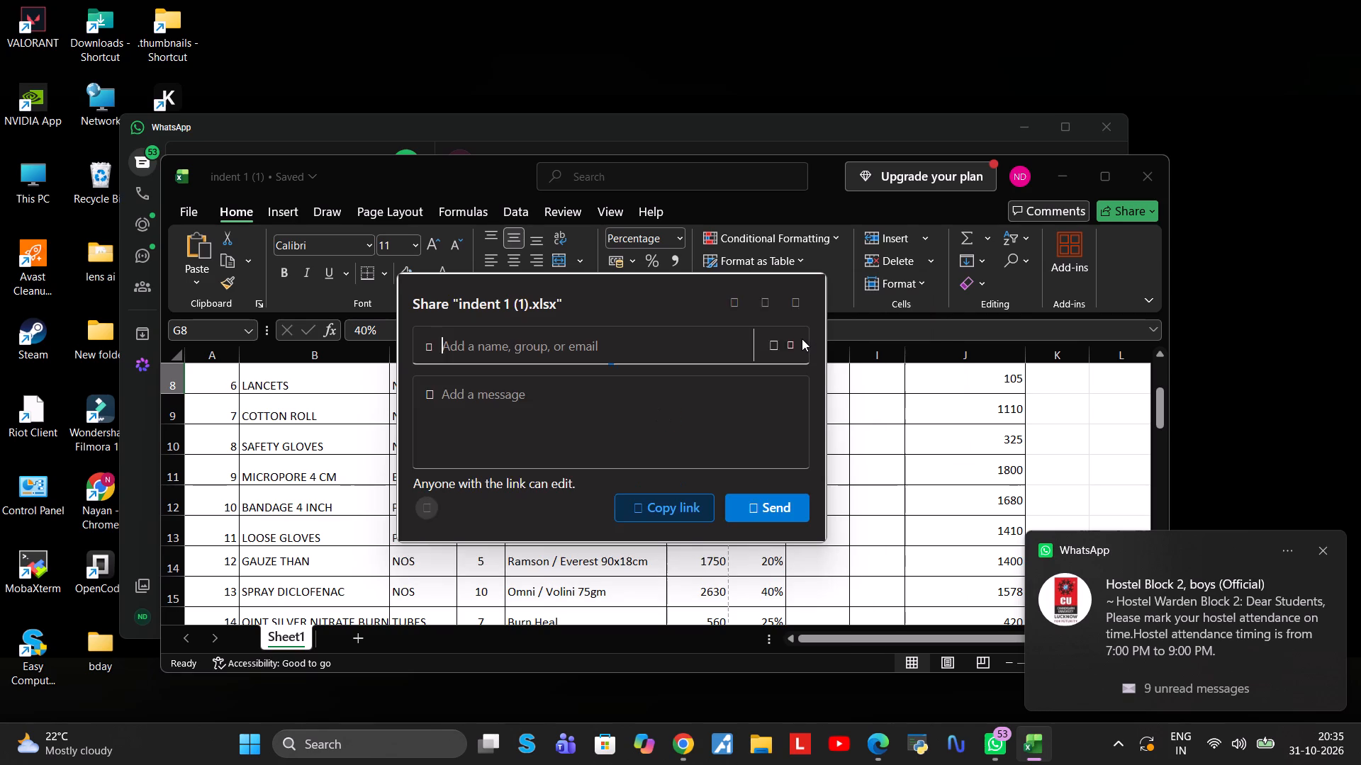
Copy a sharing link for the indent 1 (1).xlsx workbook that lets anyone with the link edit.
click(523, 341)
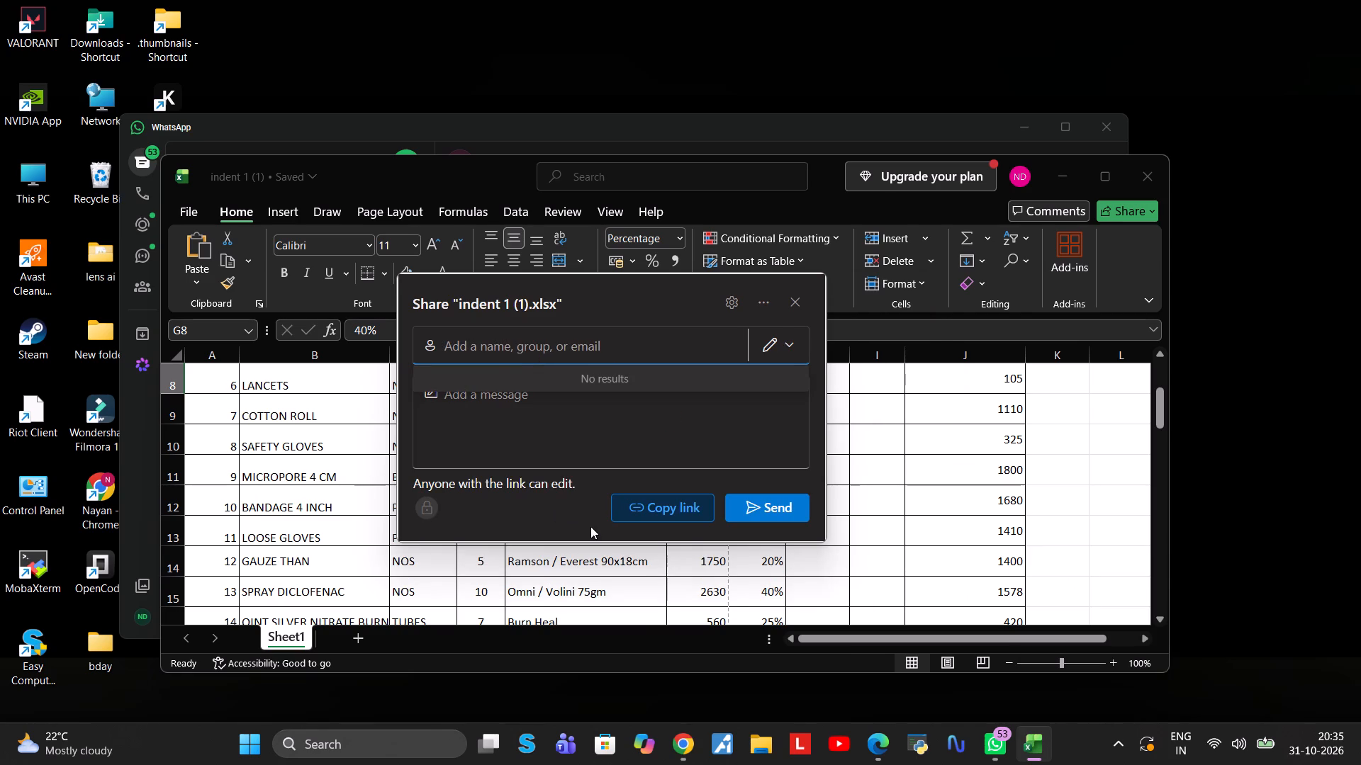
click(654, 513)
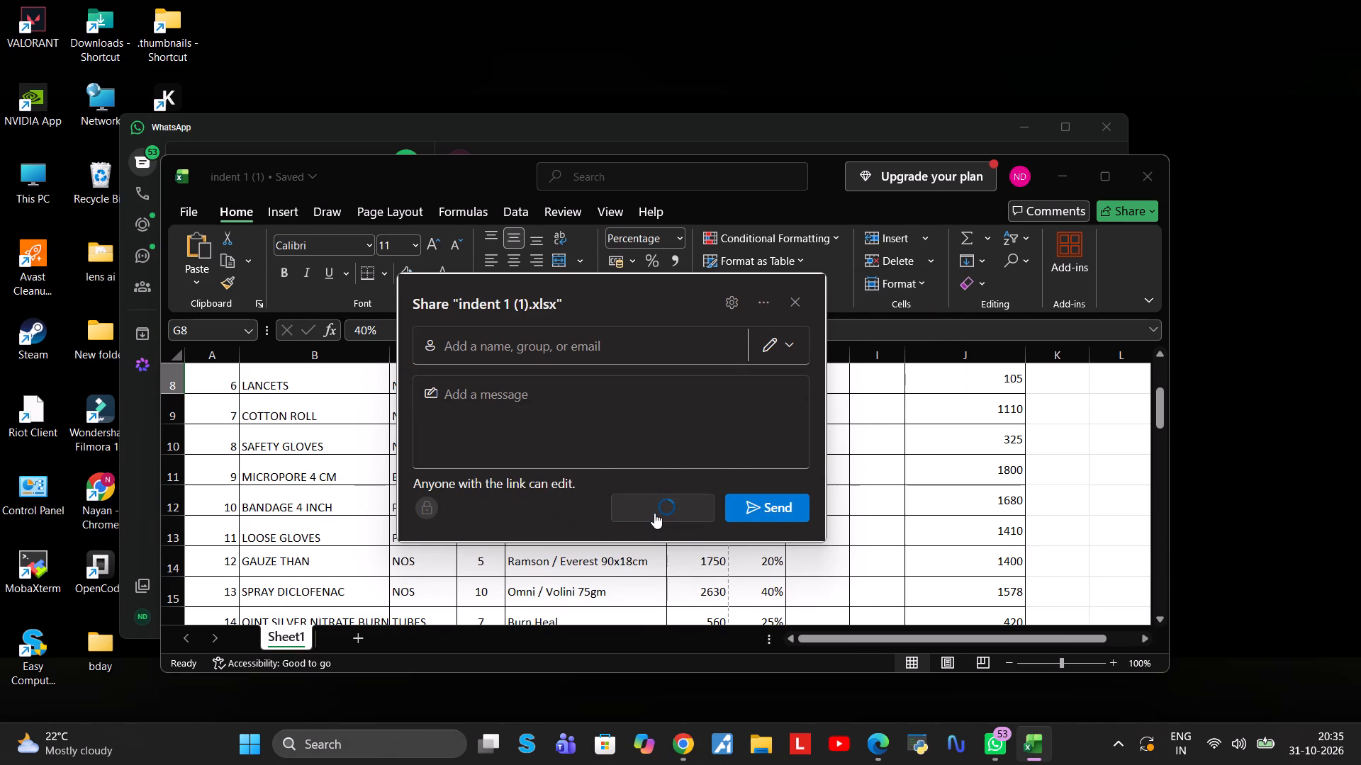
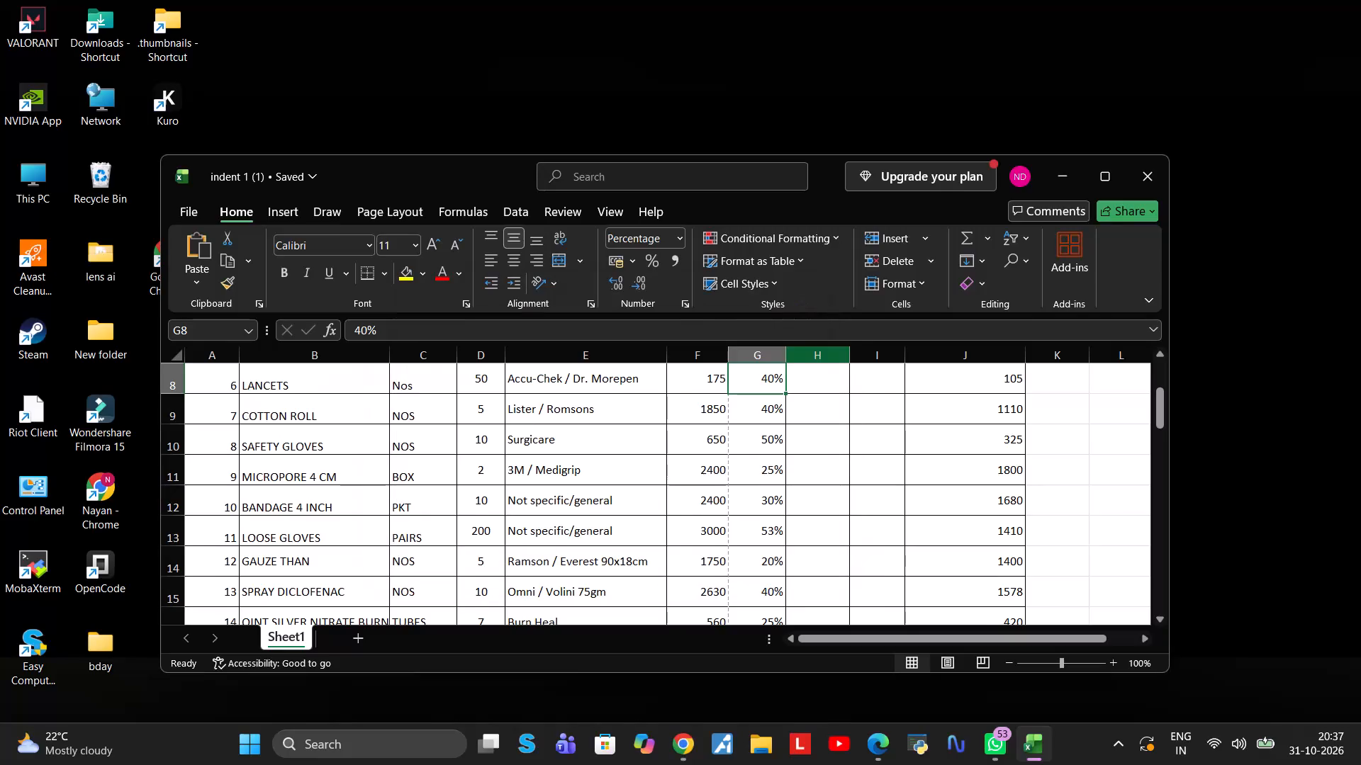
Enter the column F rates for TAB METROGYL as 9300 and TAB LCZ as 406.
scroll(874, 520, down, 3)
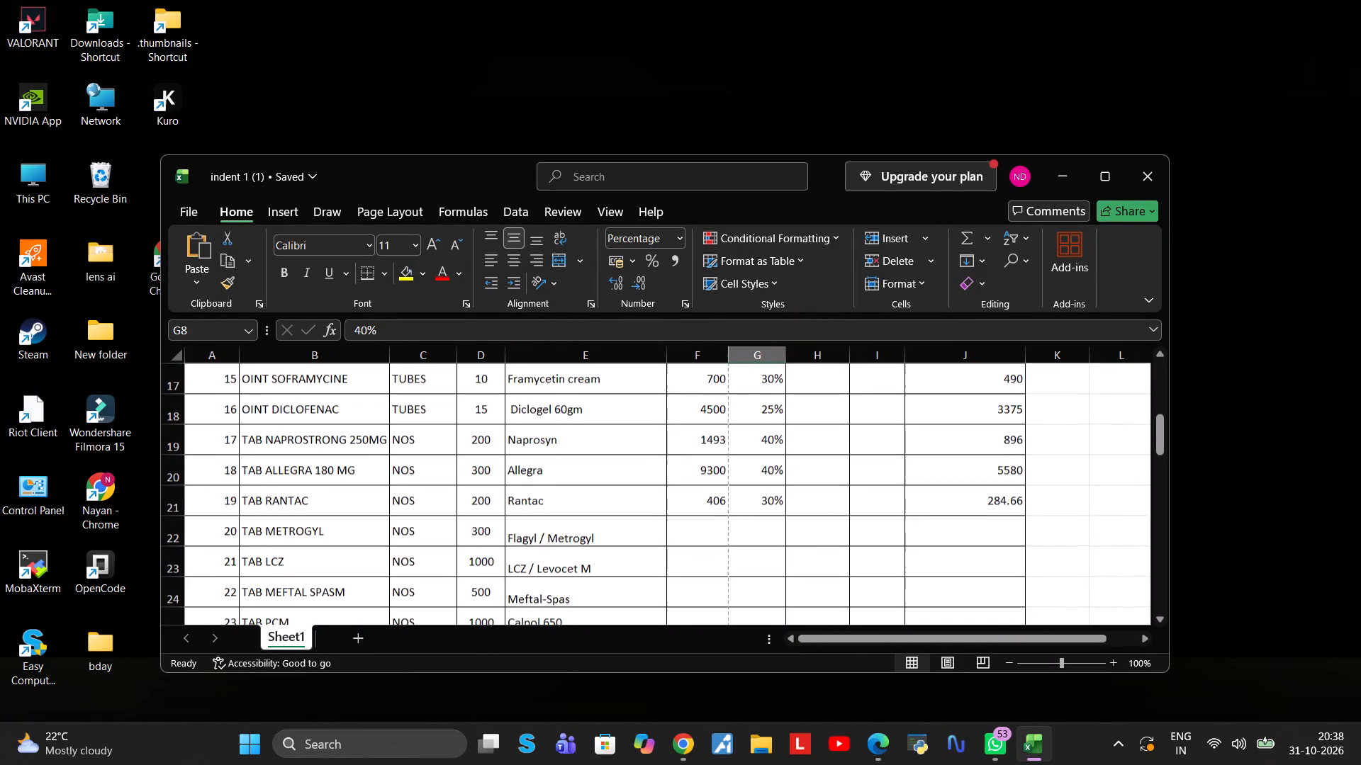
click(707, 533)
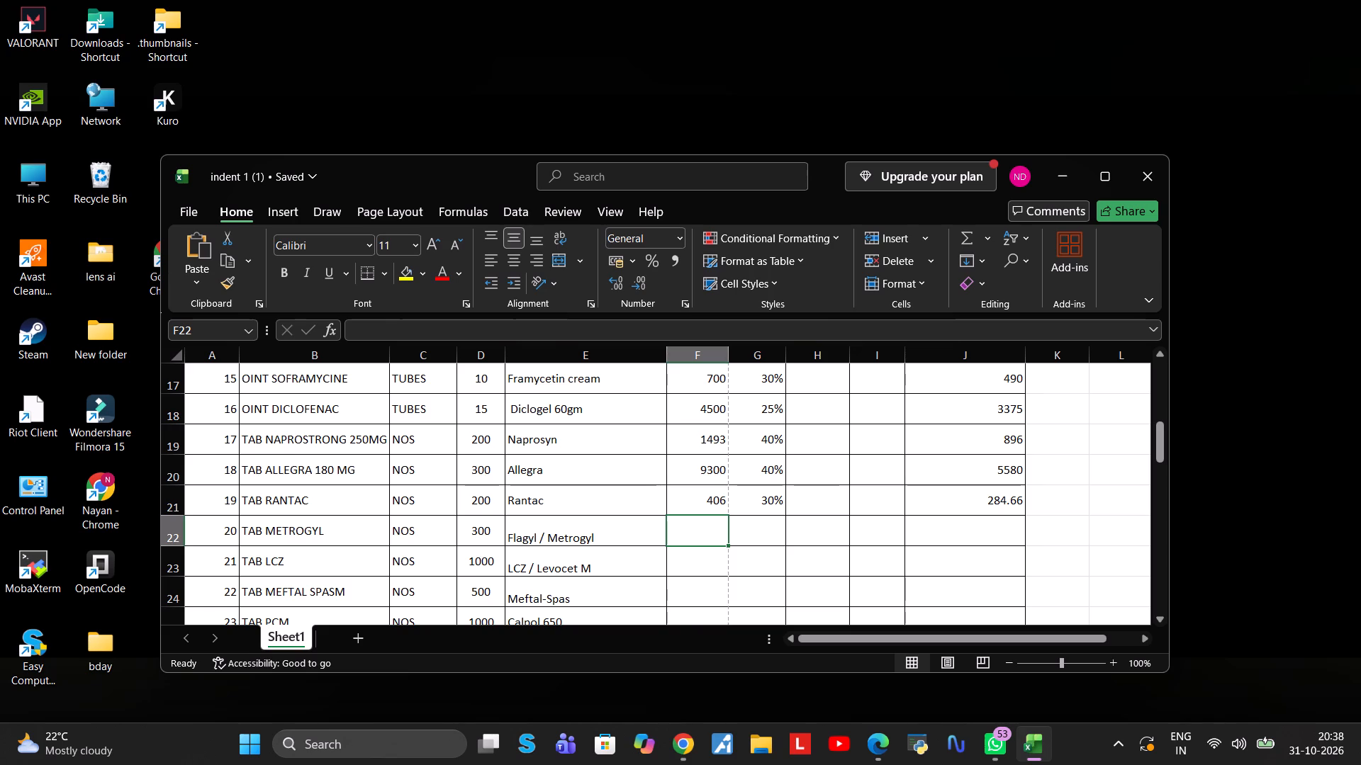
click(707, 533)
key(9)
key(3)
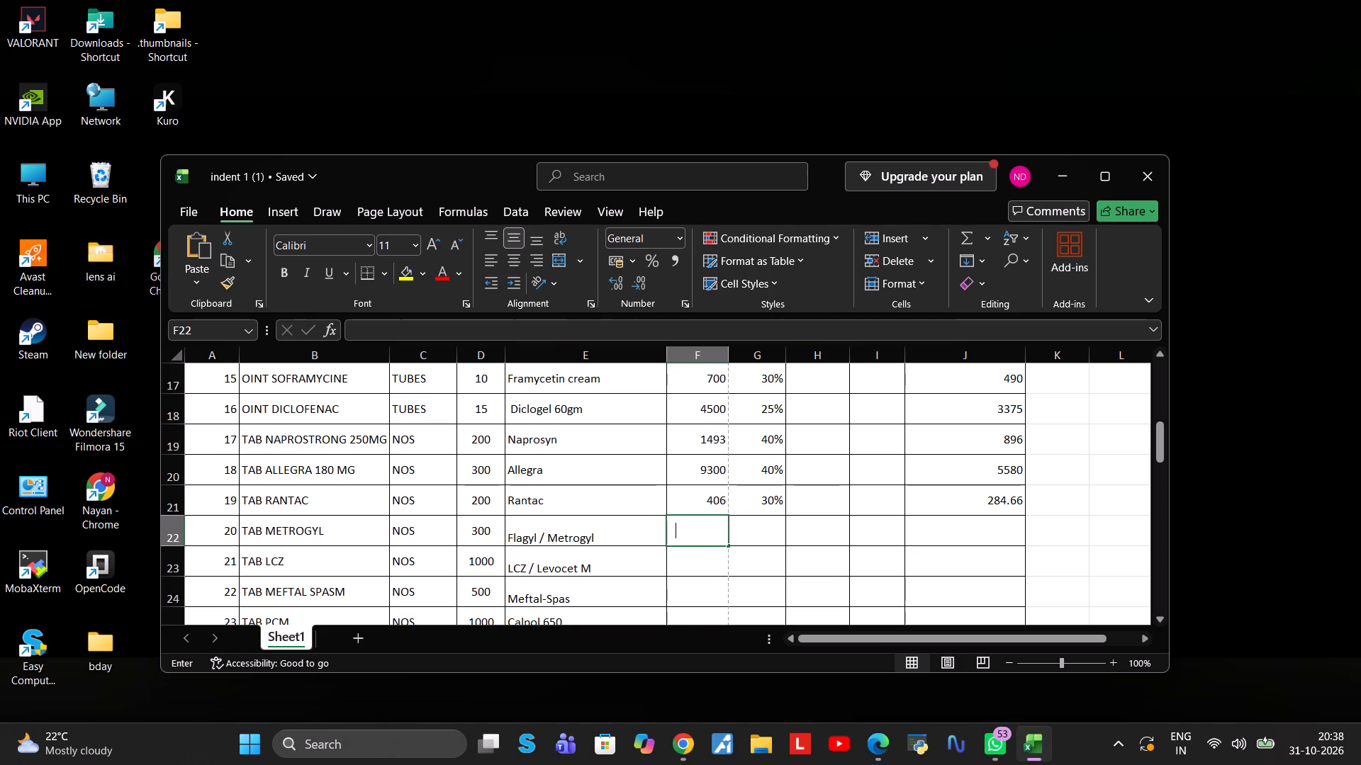
key(BackSpace)
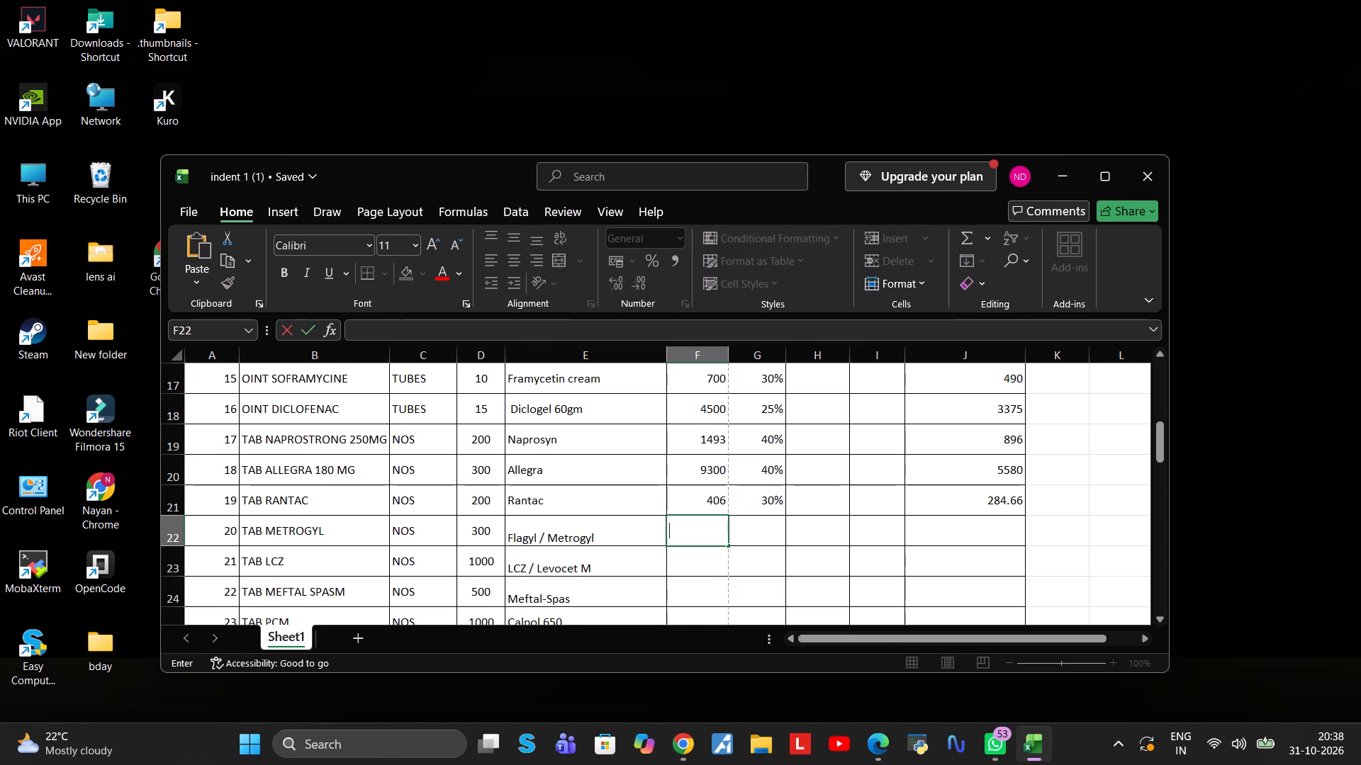
text(9300)
key(Down)
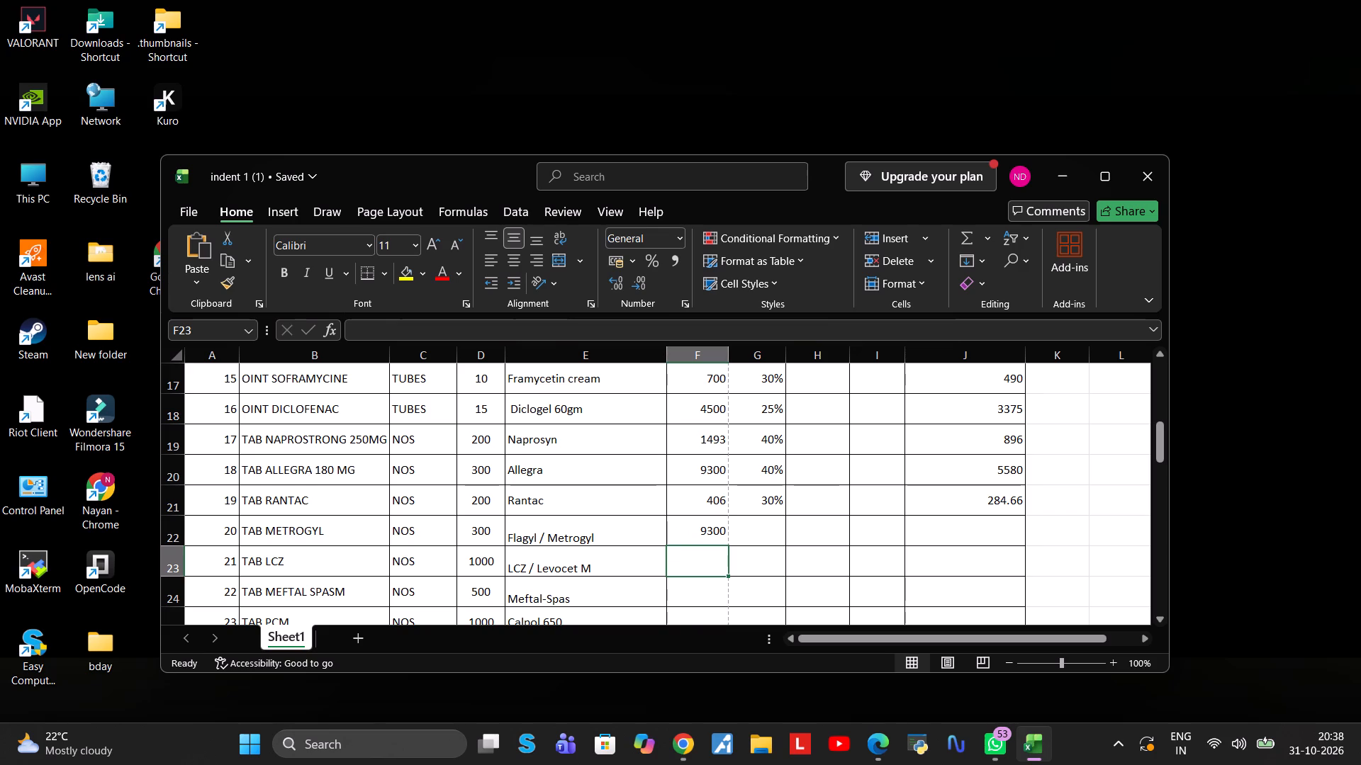
text(406)
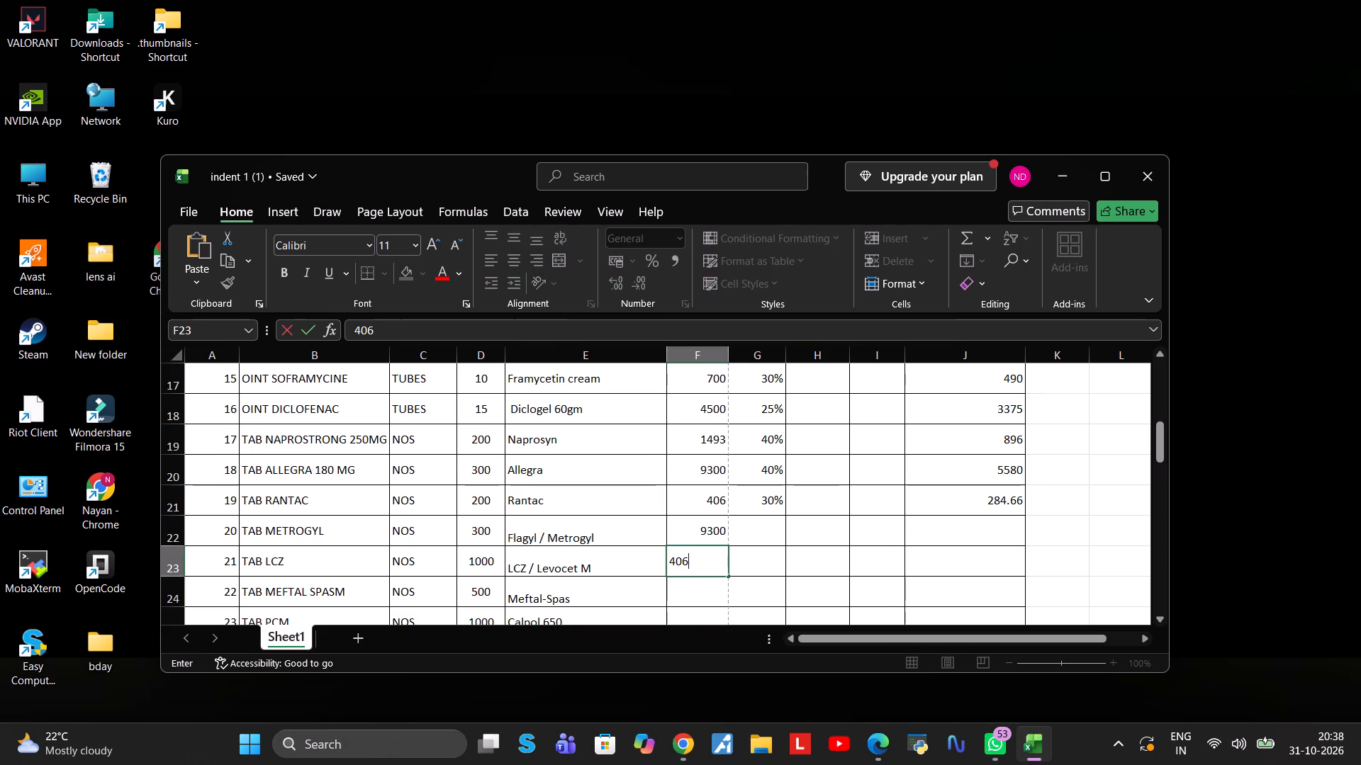
key(Down)
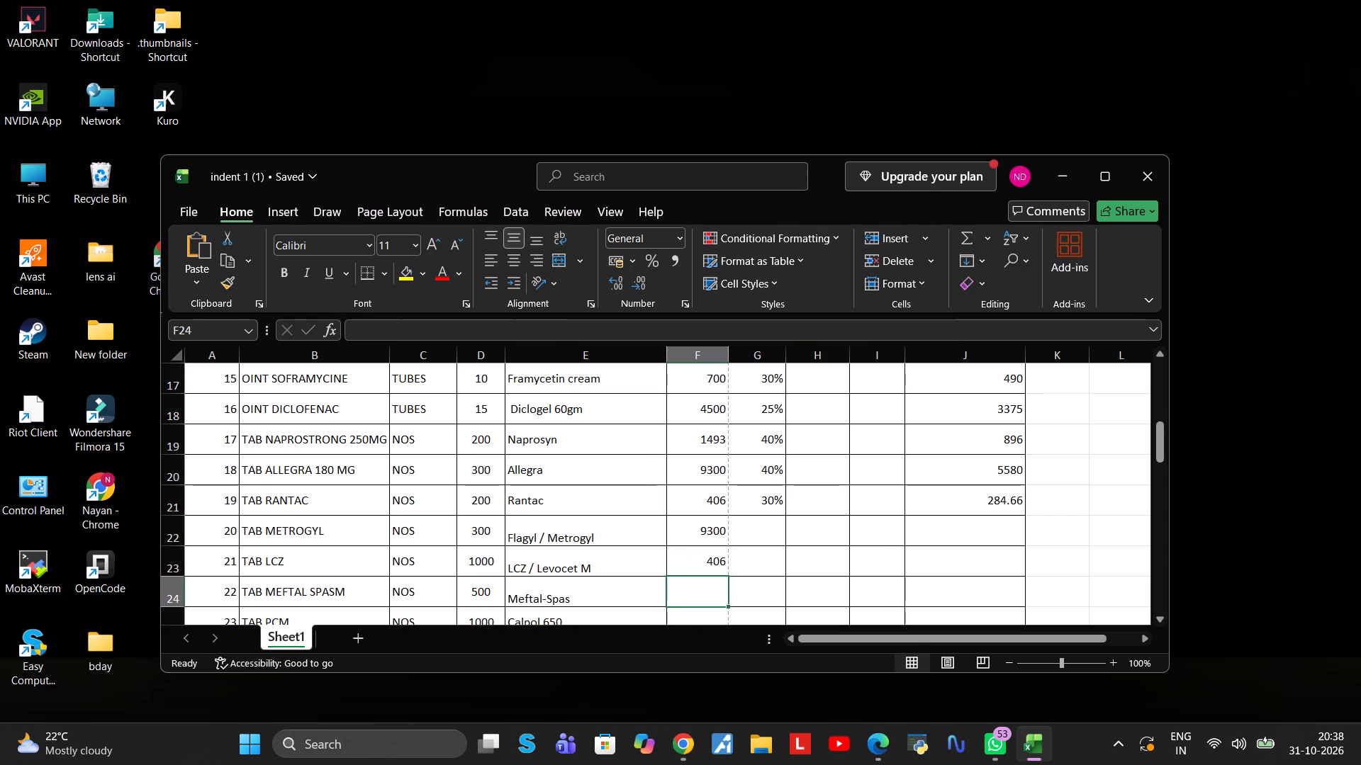
Enter the column F rates: TAB MEFTAL SPASM 480, TAB PCM 9000, TAB IBUPROFEN PLUS 2500 and IVF RL 500ML 2000.
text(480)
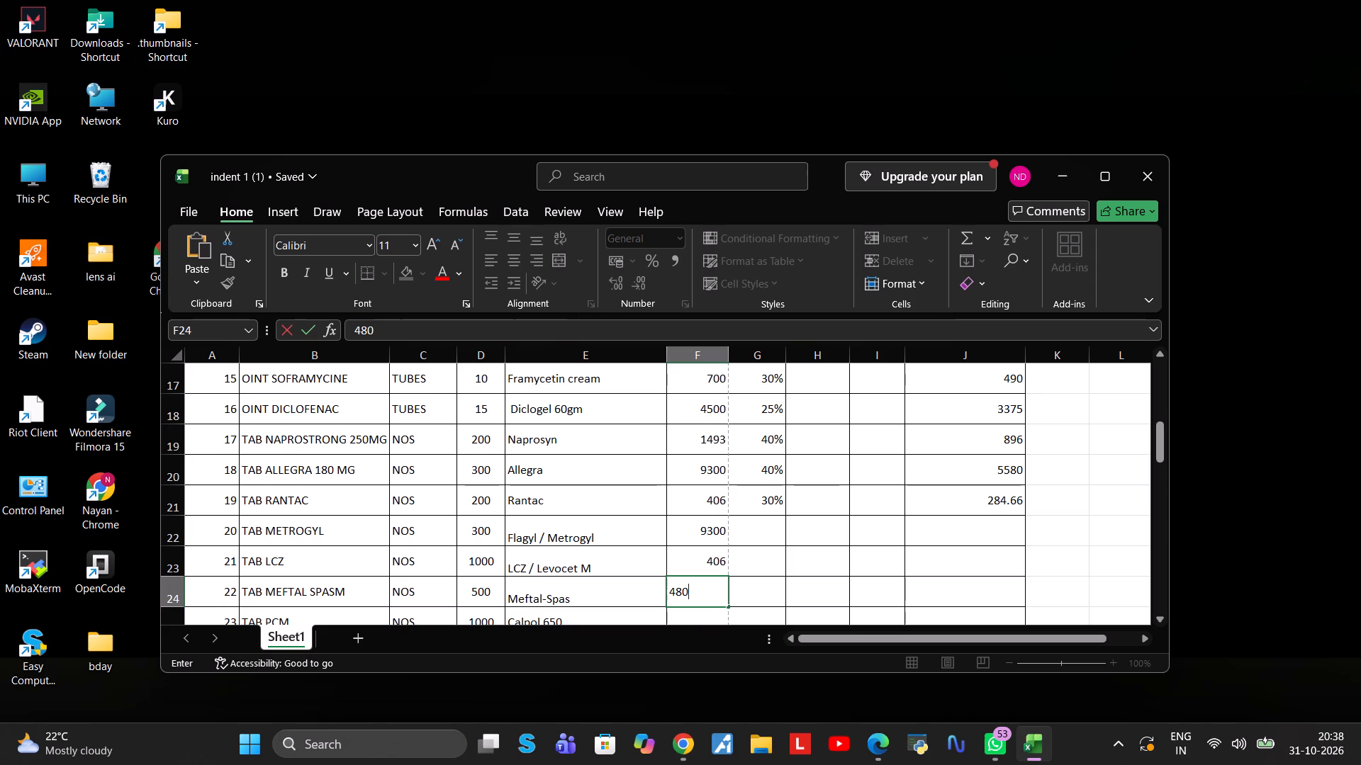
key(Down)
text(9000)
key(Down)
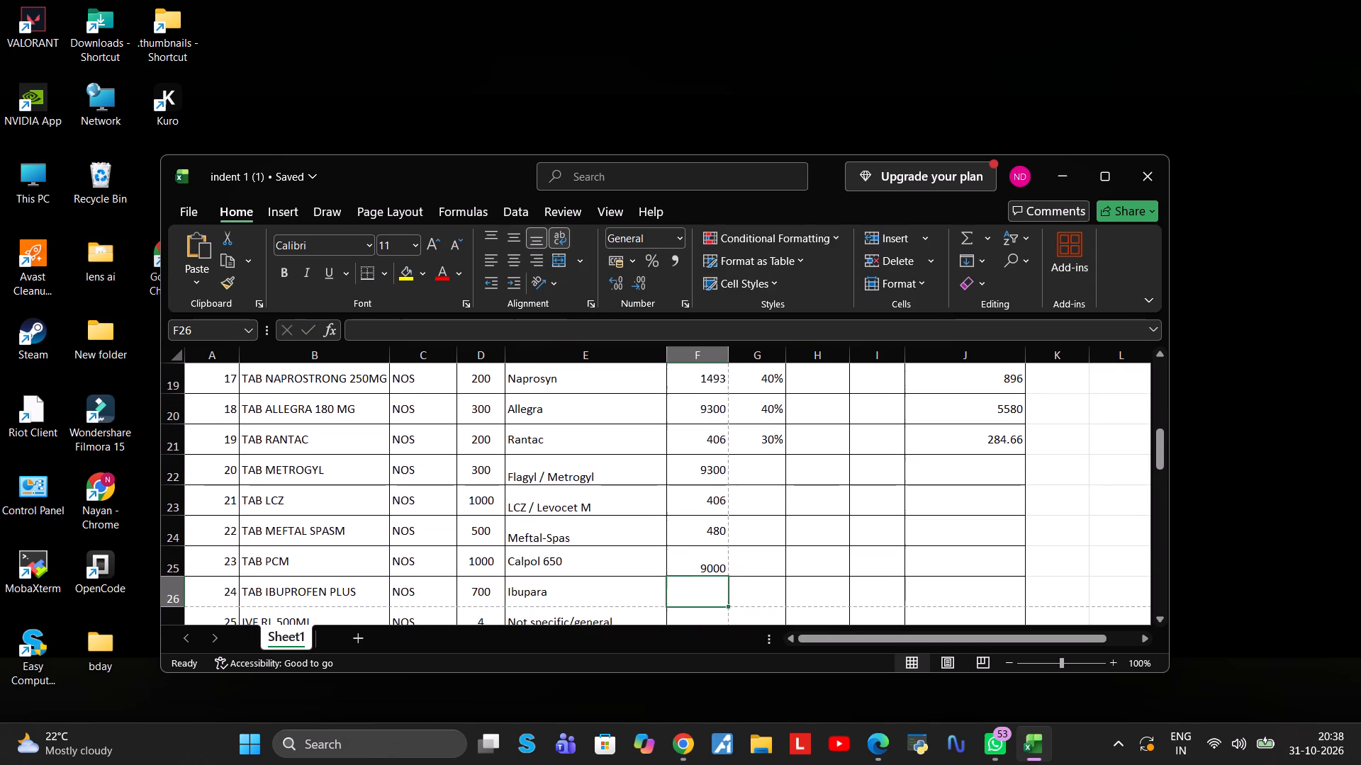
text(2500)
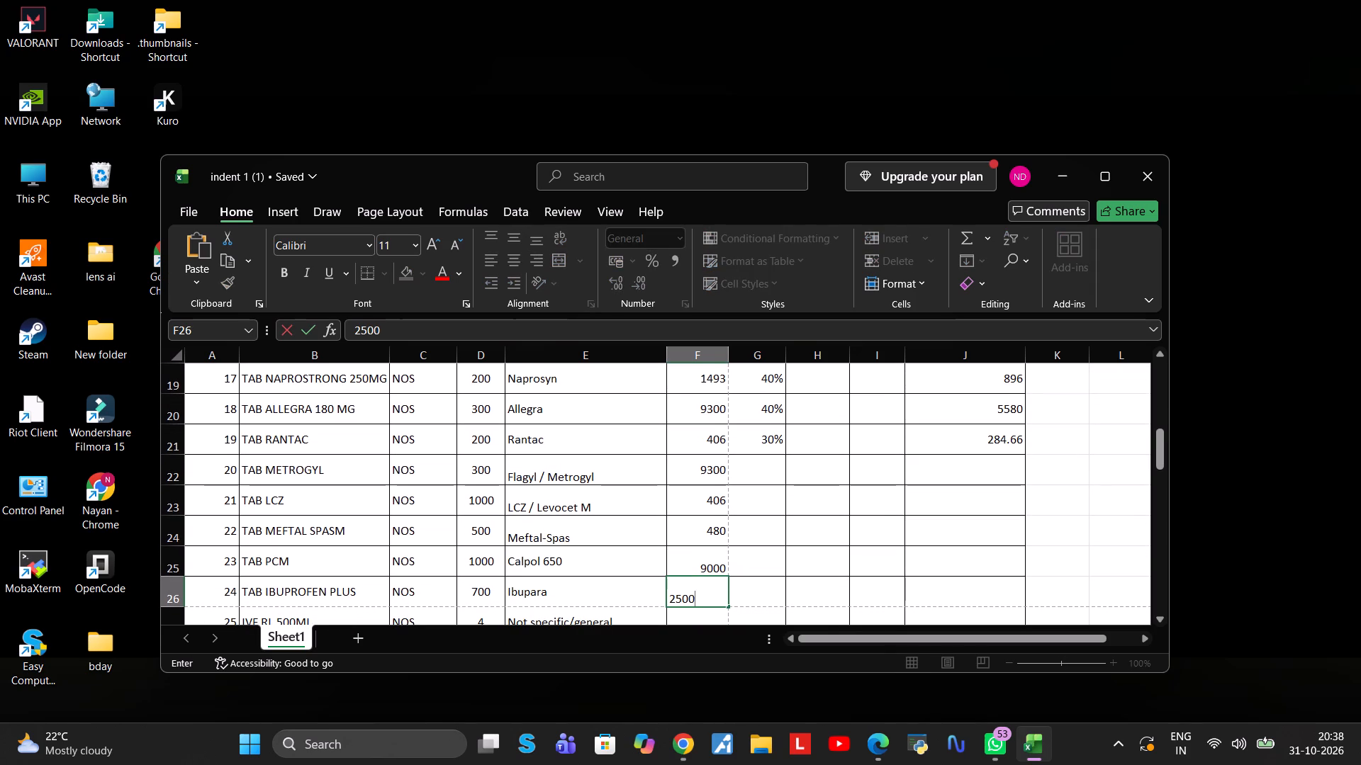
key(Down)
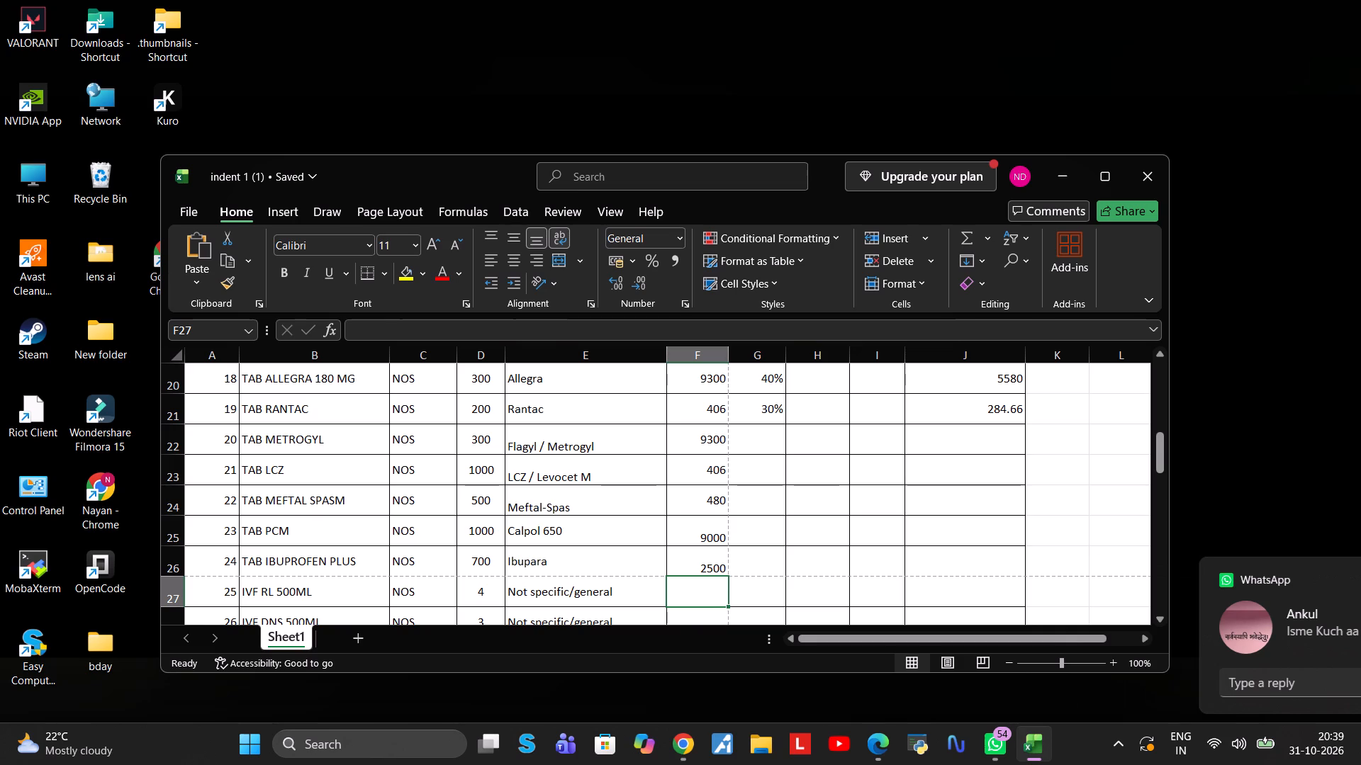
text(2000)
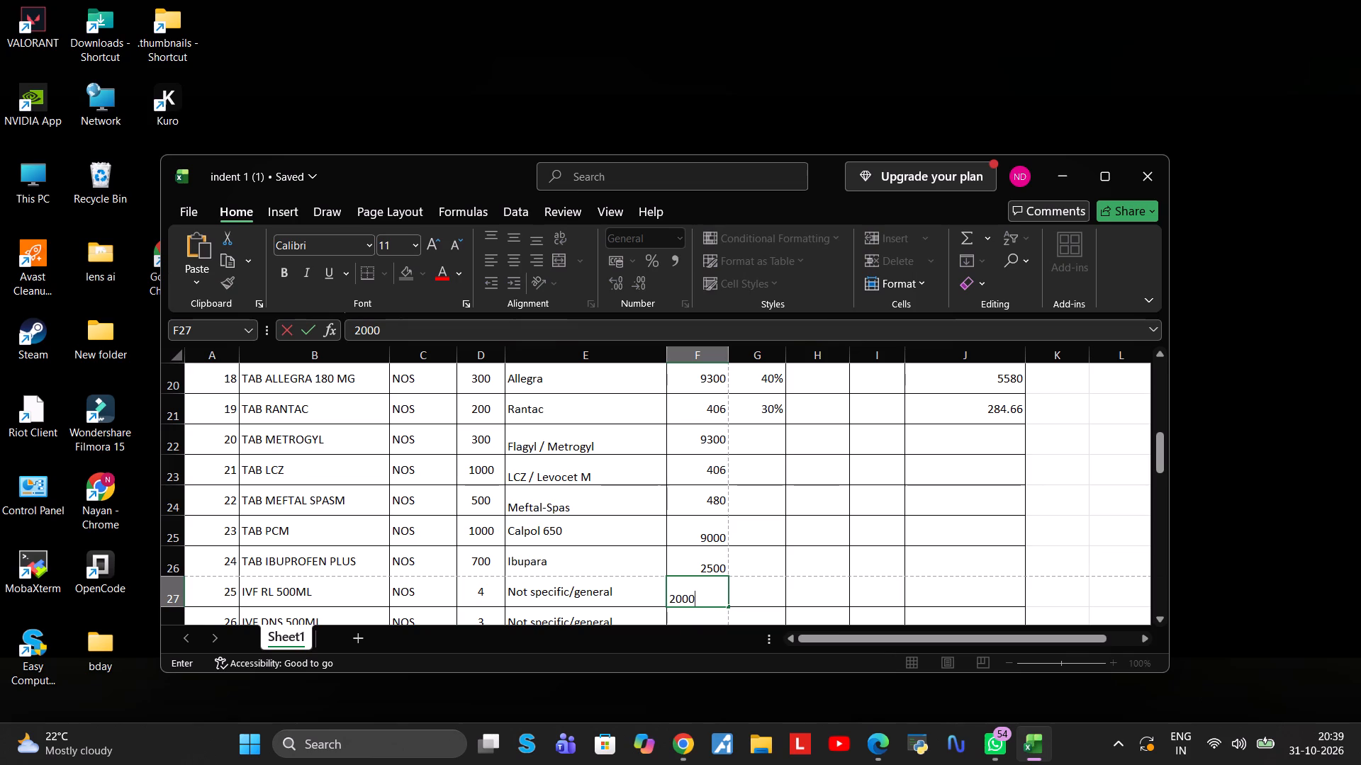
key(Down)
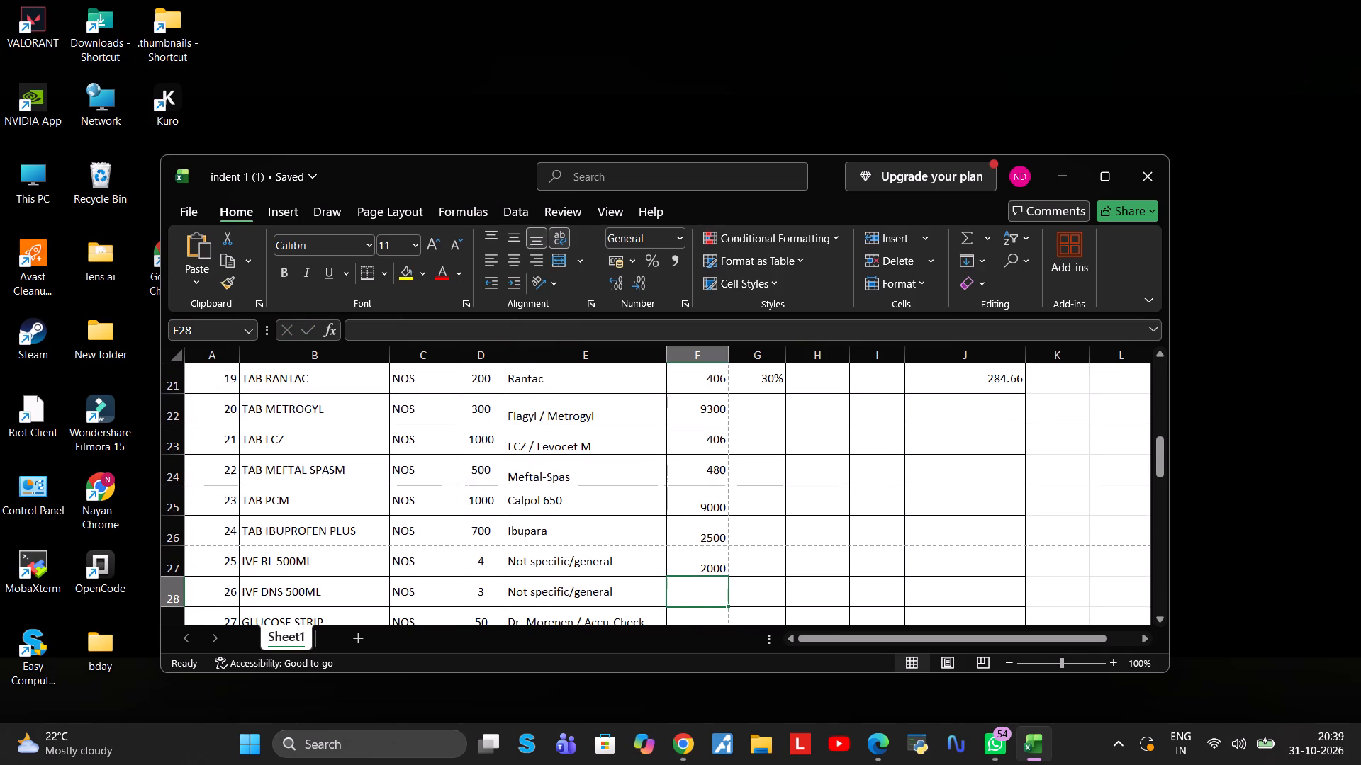
Enter the column F rates: 4900 for IVF DNS 500ML, 208 for GLUCOSE STRIP, 135 for TAB DICLOFENAC and 795 for TAB NOR -TZ.
text(4900)
key(Down)
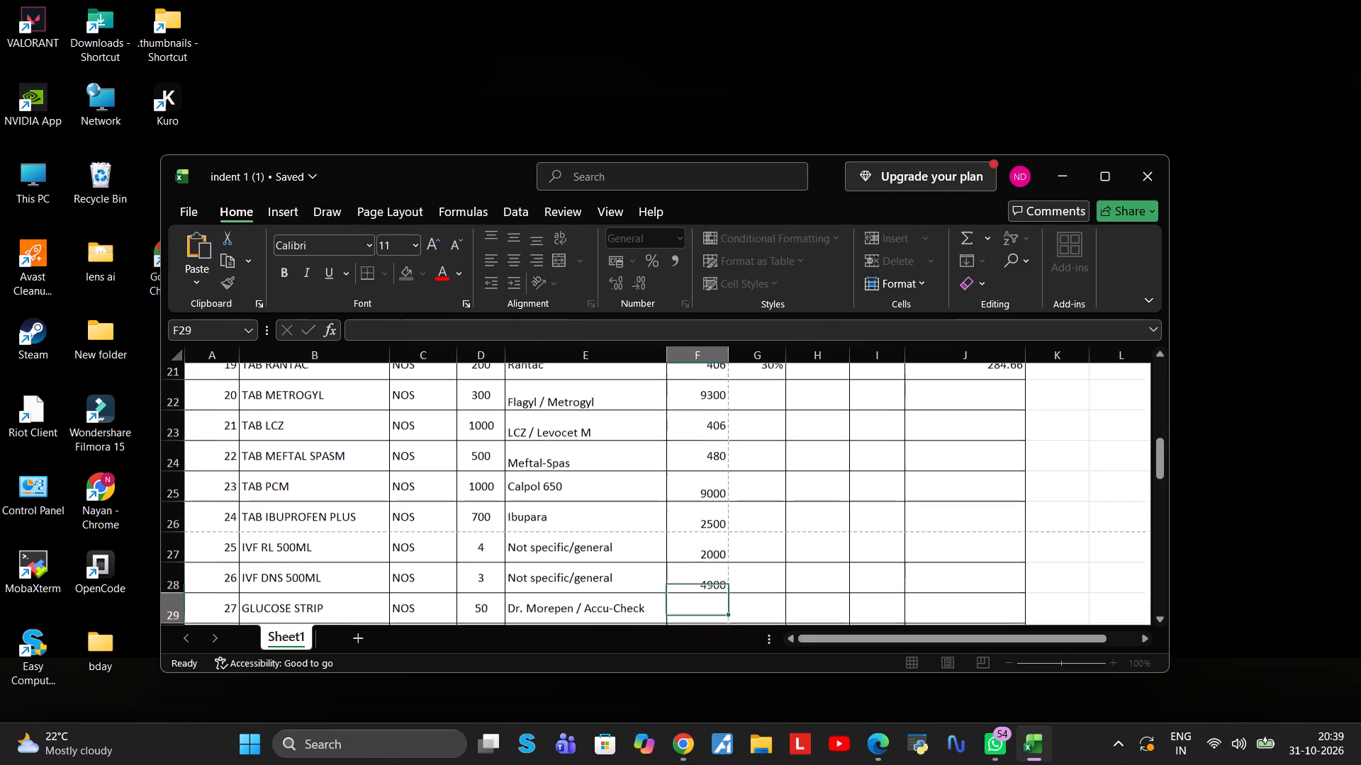
text(208)
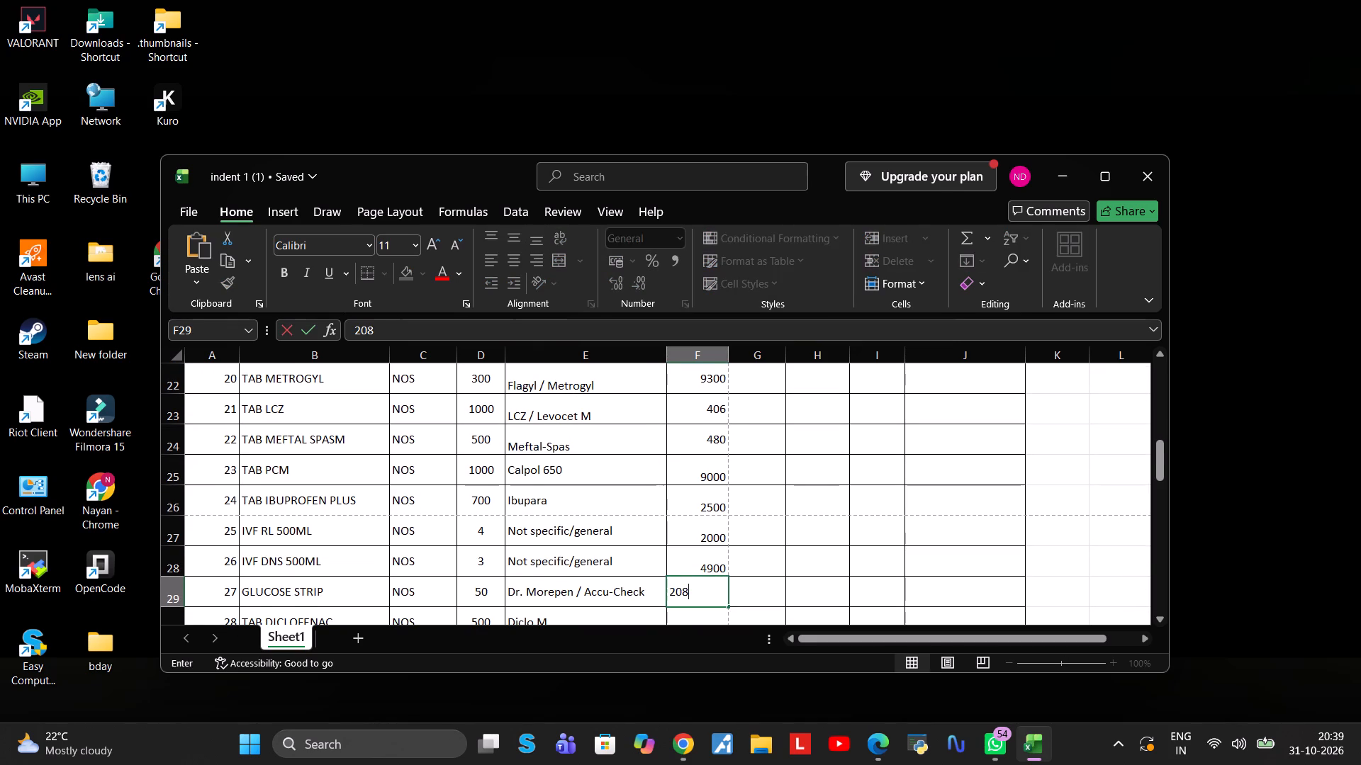
key(Down)
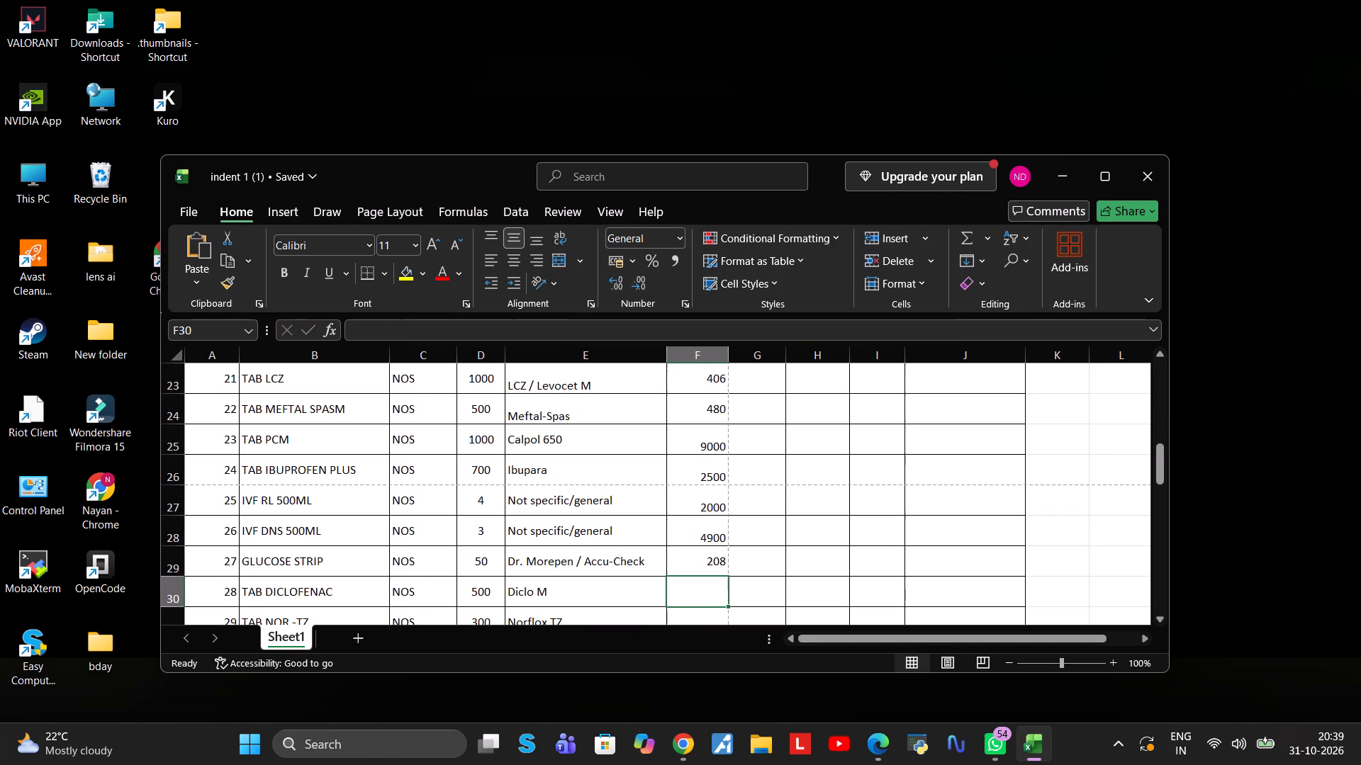
key(1)
text(35)
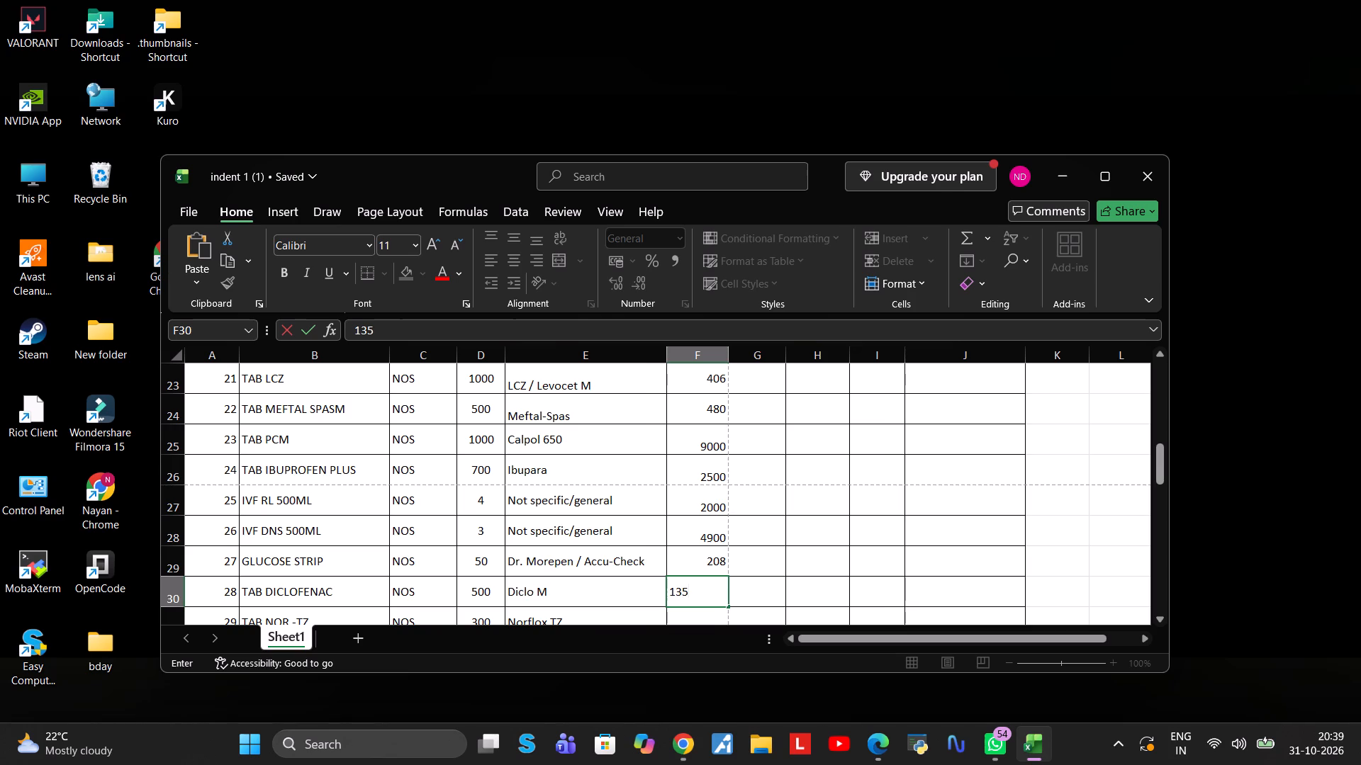
key(Down)
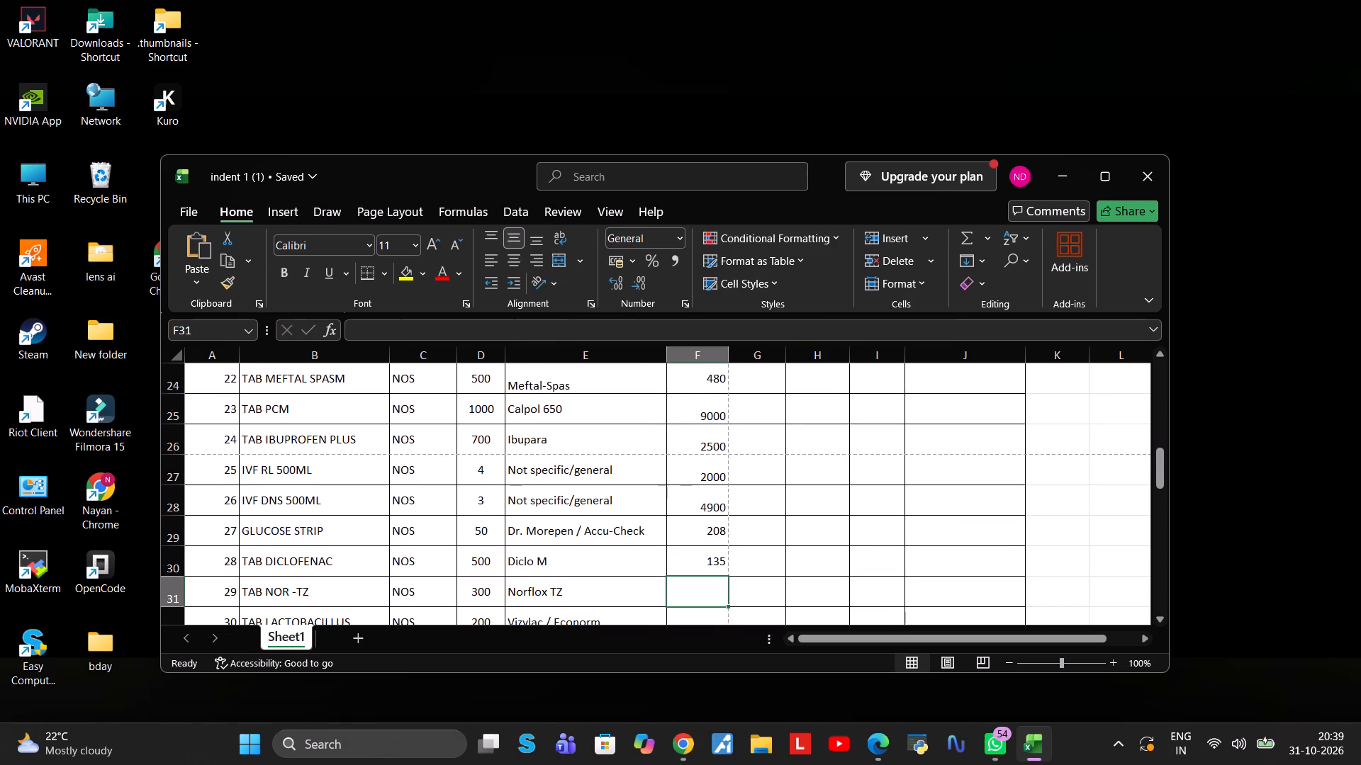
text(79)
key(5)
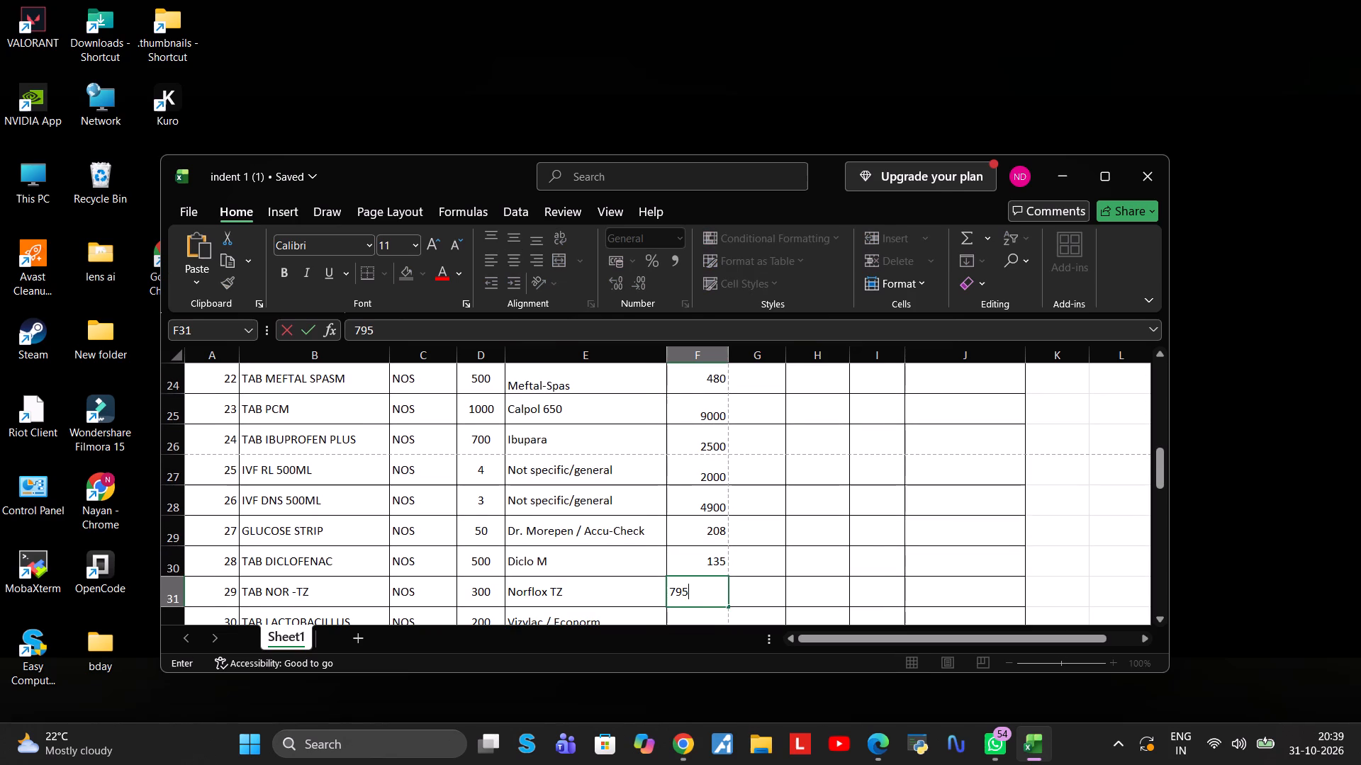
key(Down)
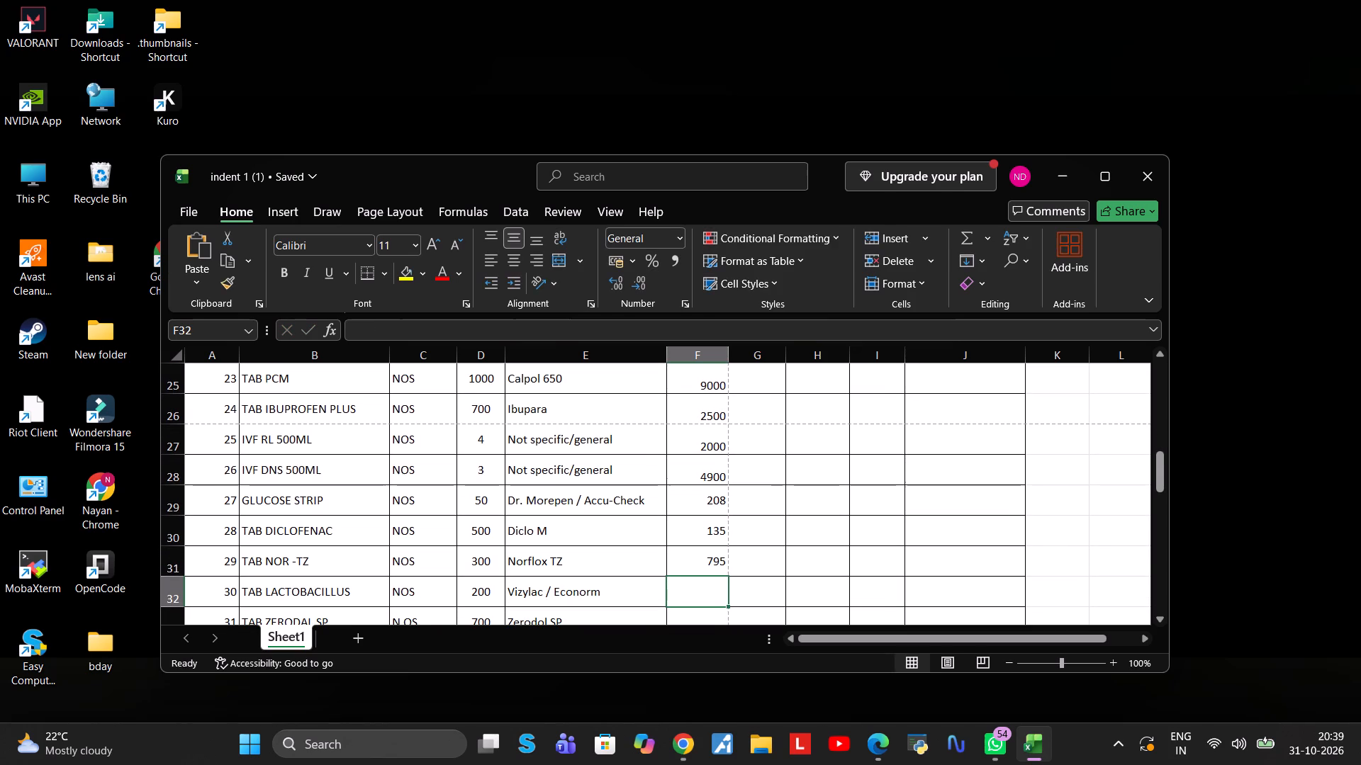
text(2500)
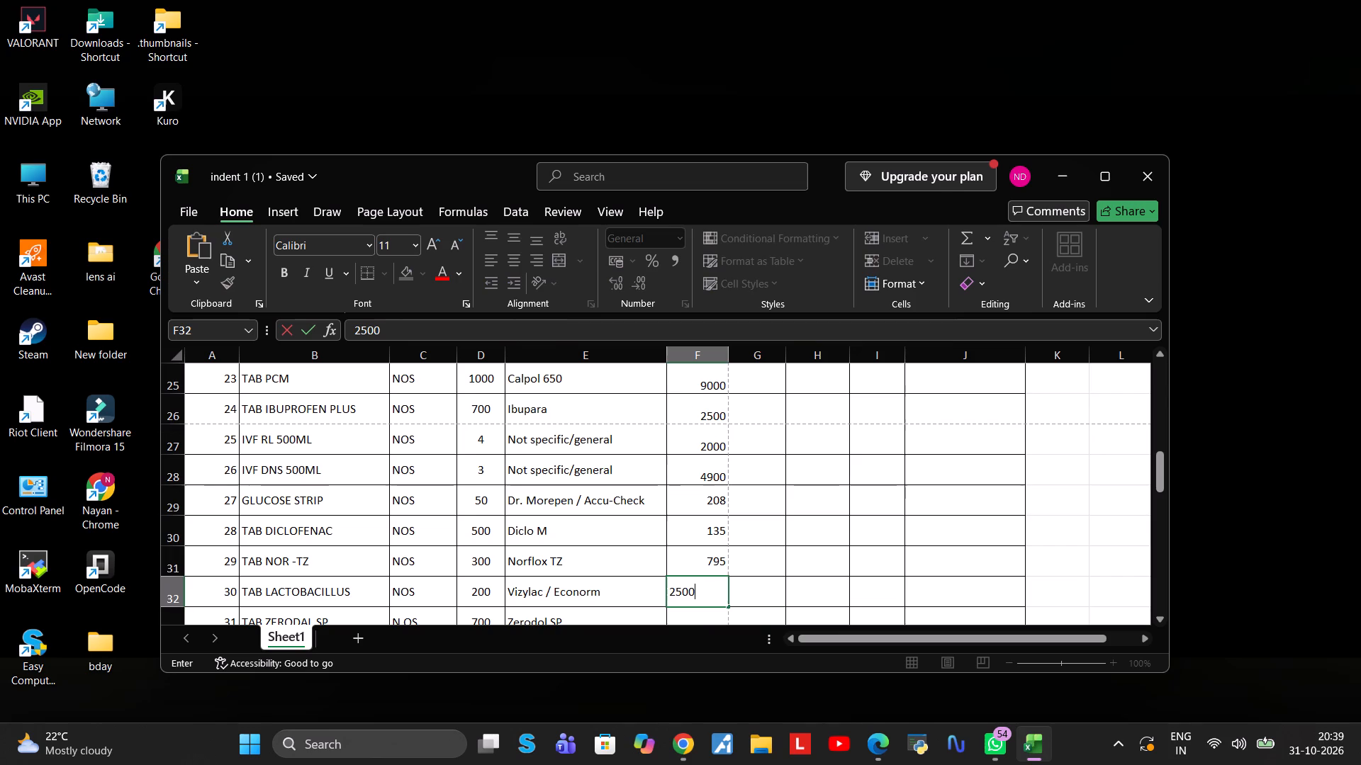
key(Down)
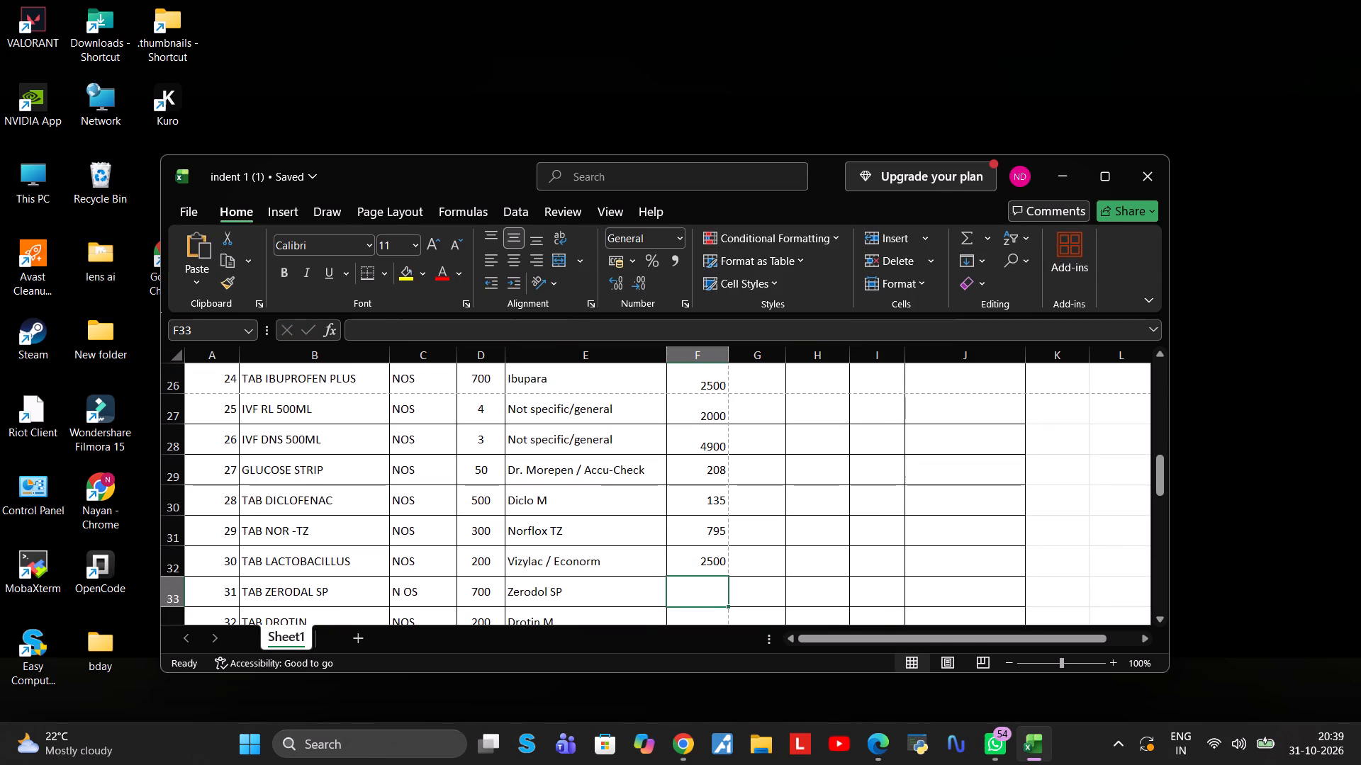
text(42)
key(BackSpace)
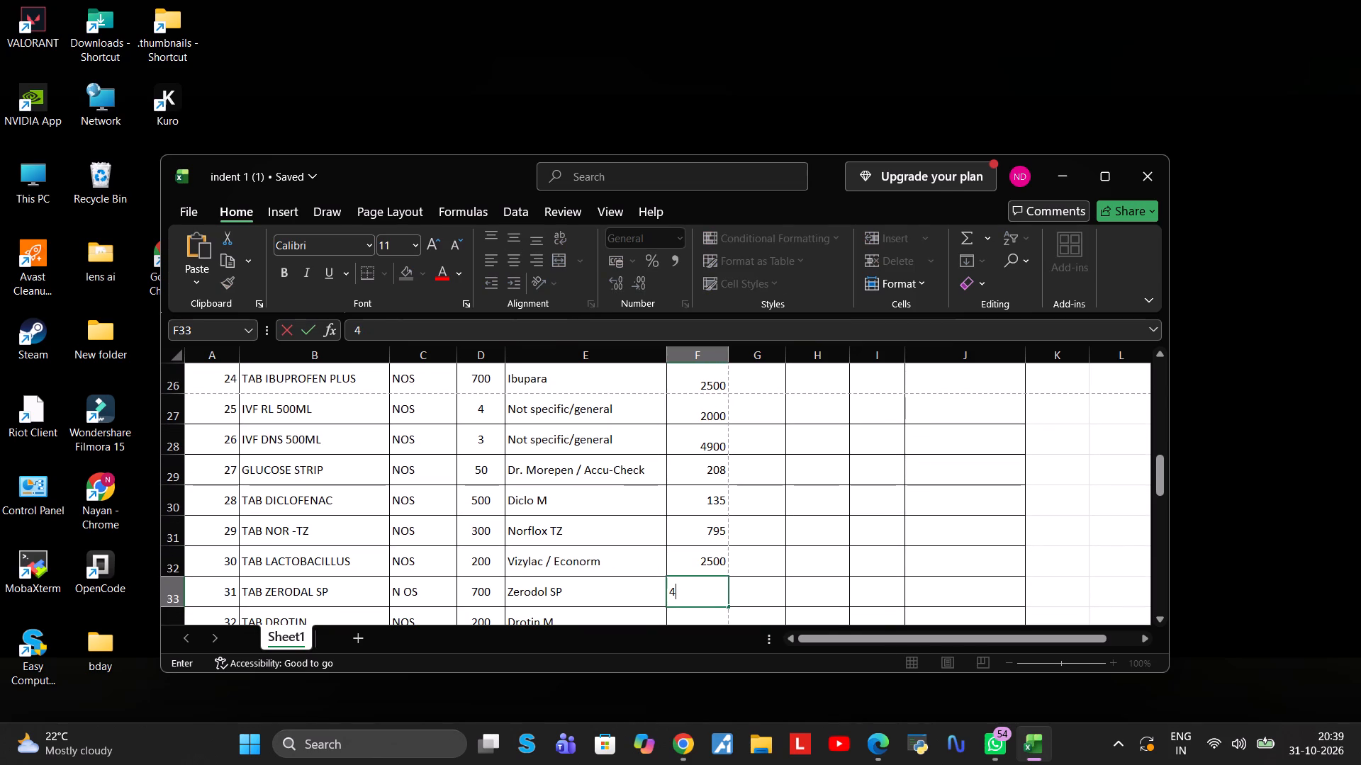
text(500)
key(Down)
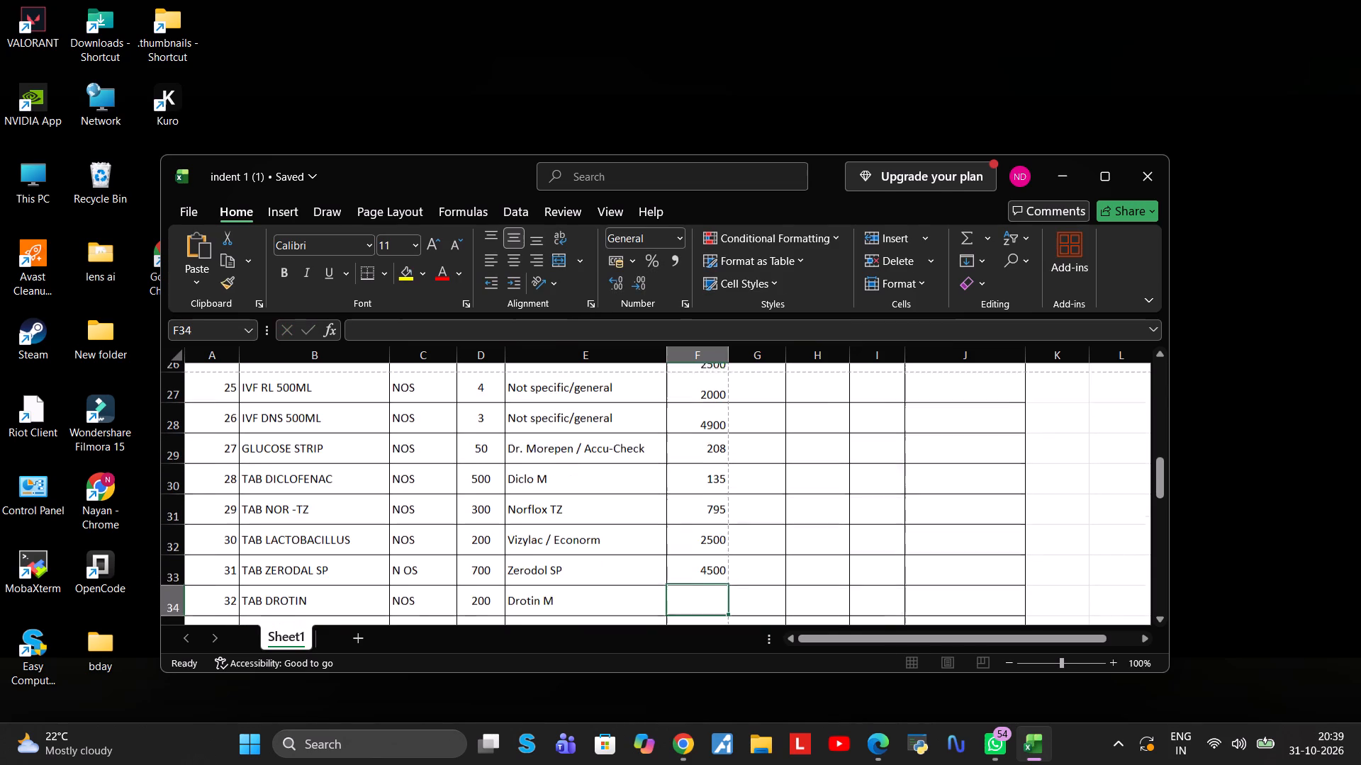
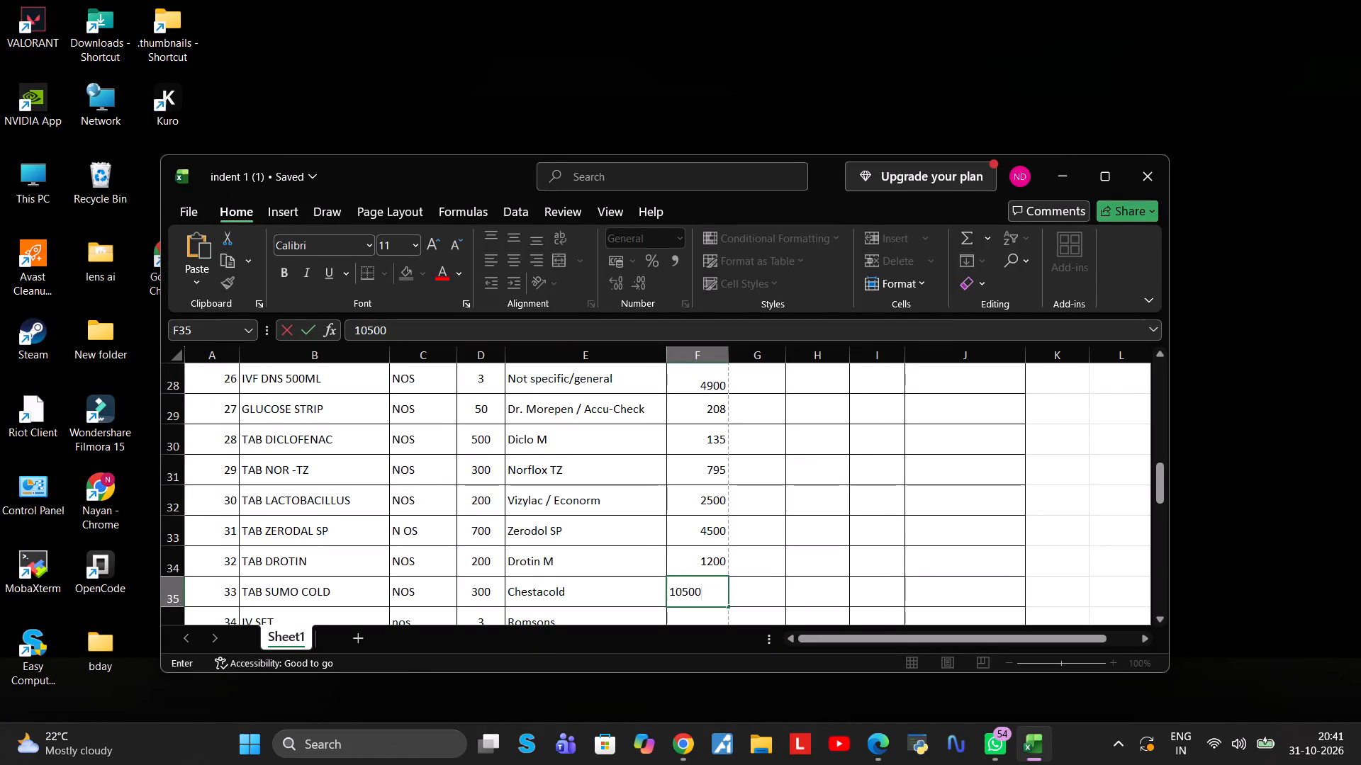
Enter 560 as the column F rate for IV SET, directly below the TAB SUMO COLD rate.
key(Down)
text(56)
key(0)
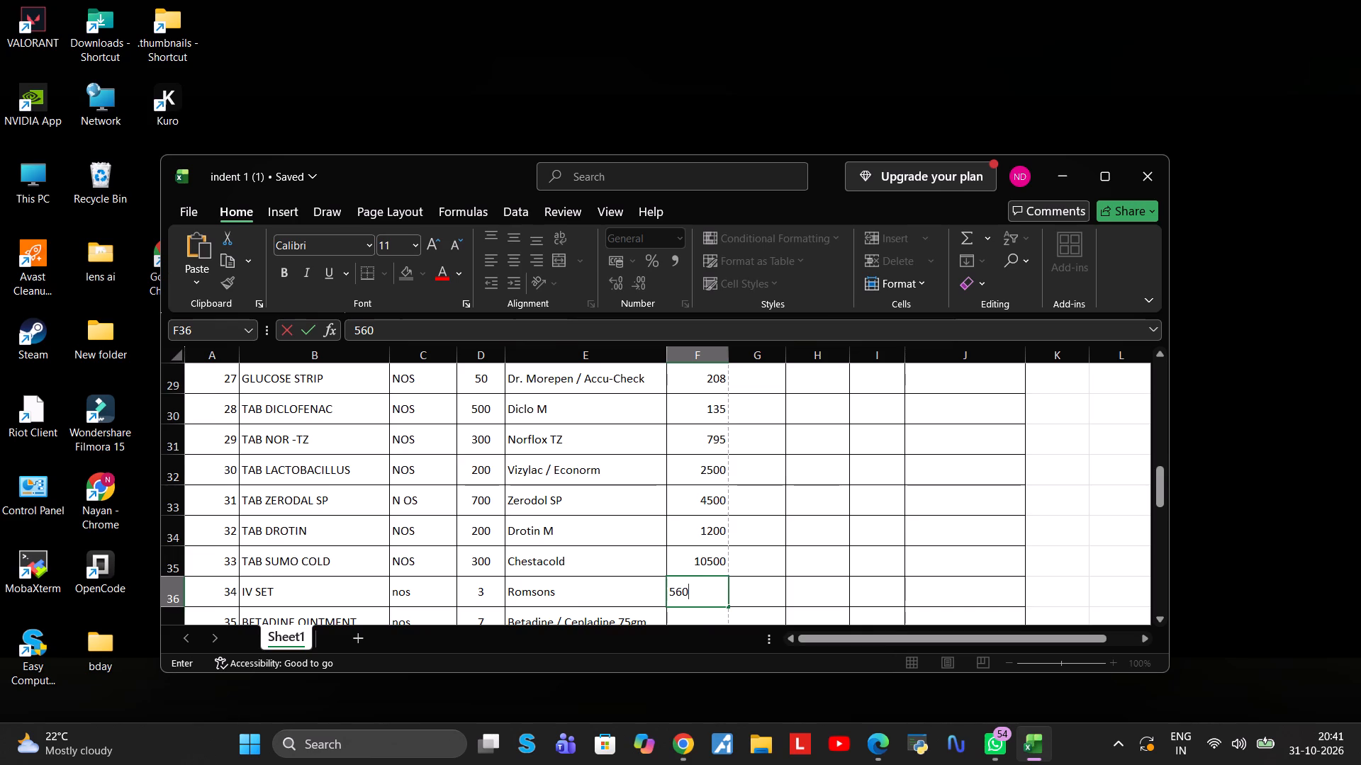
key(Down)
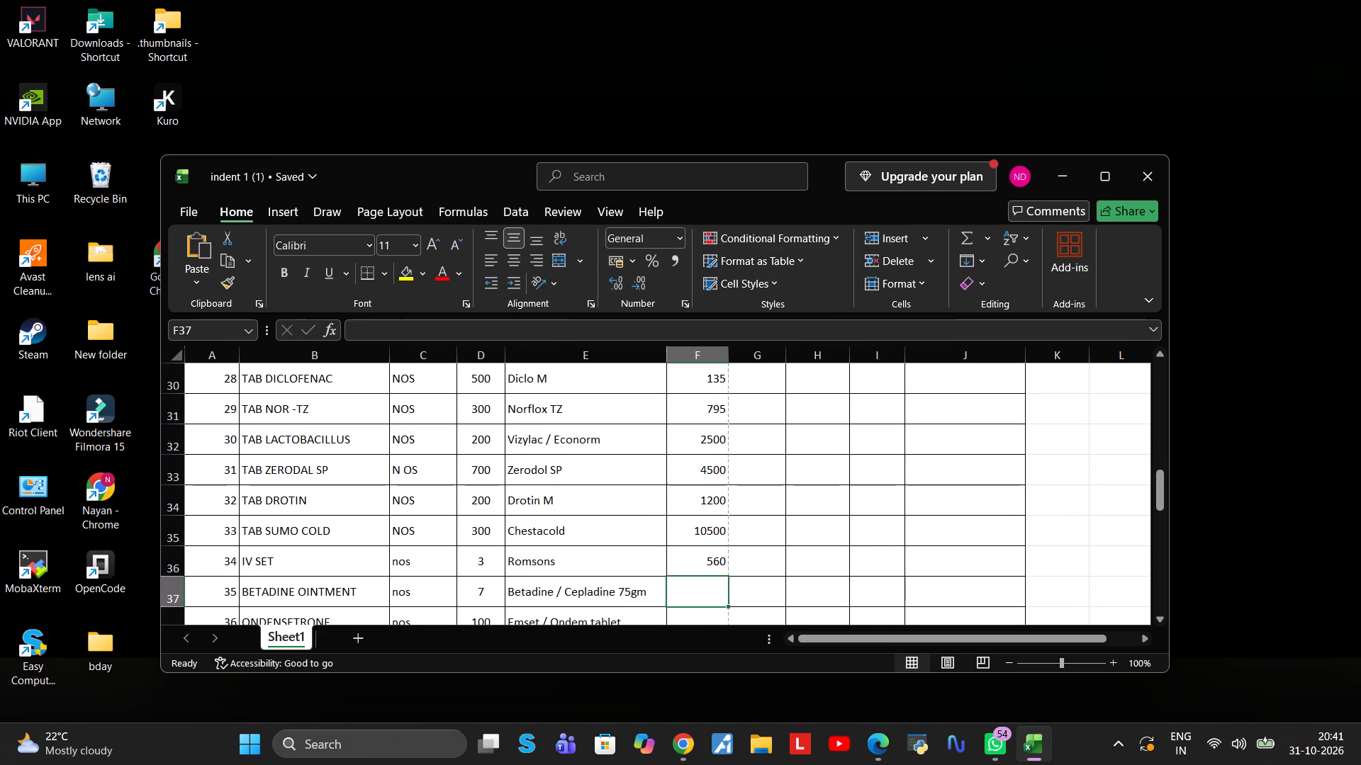
Enter the column F rates: 2100 for BETADINE OINTMENT, 591 for ONDENSETRONE, 1015 for AZITHROMYCIN and 600 for CEFIXIME.
text(21)
text(00)
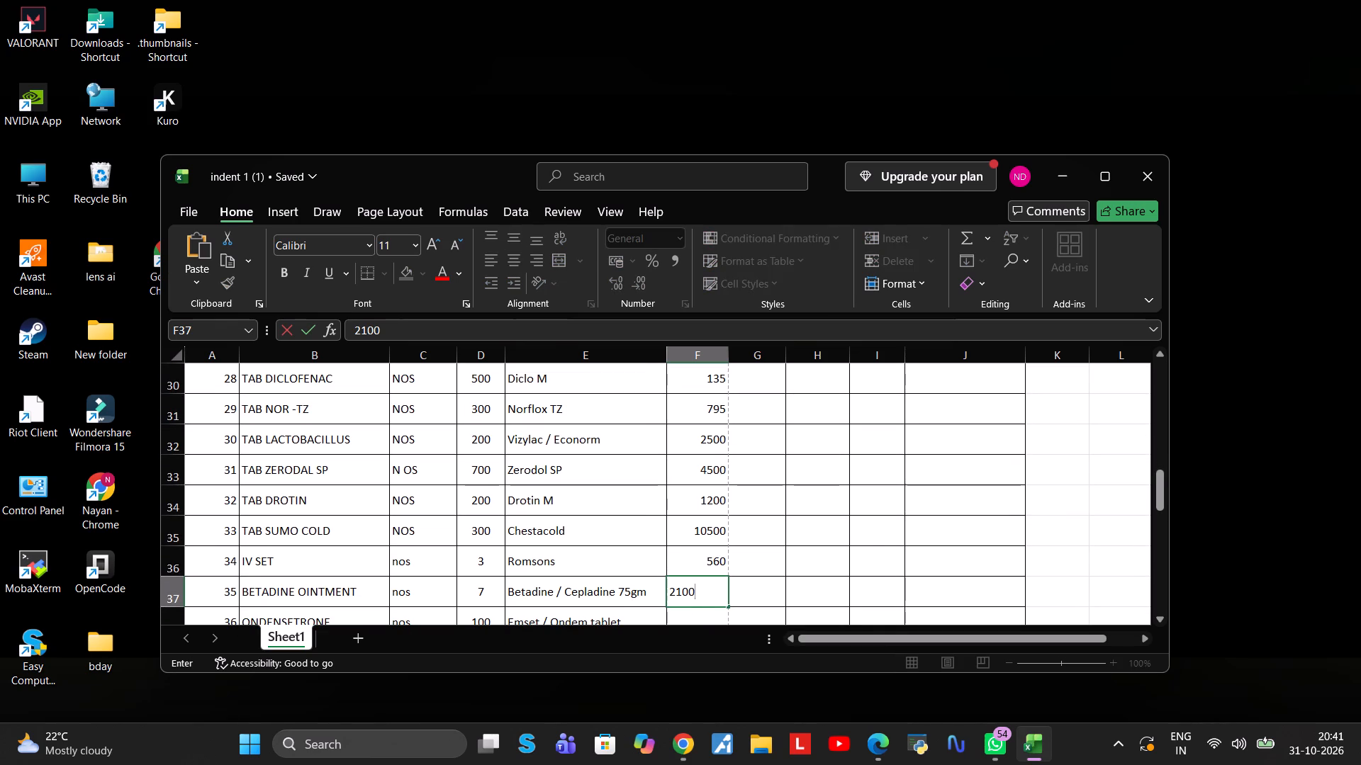
key(Down)
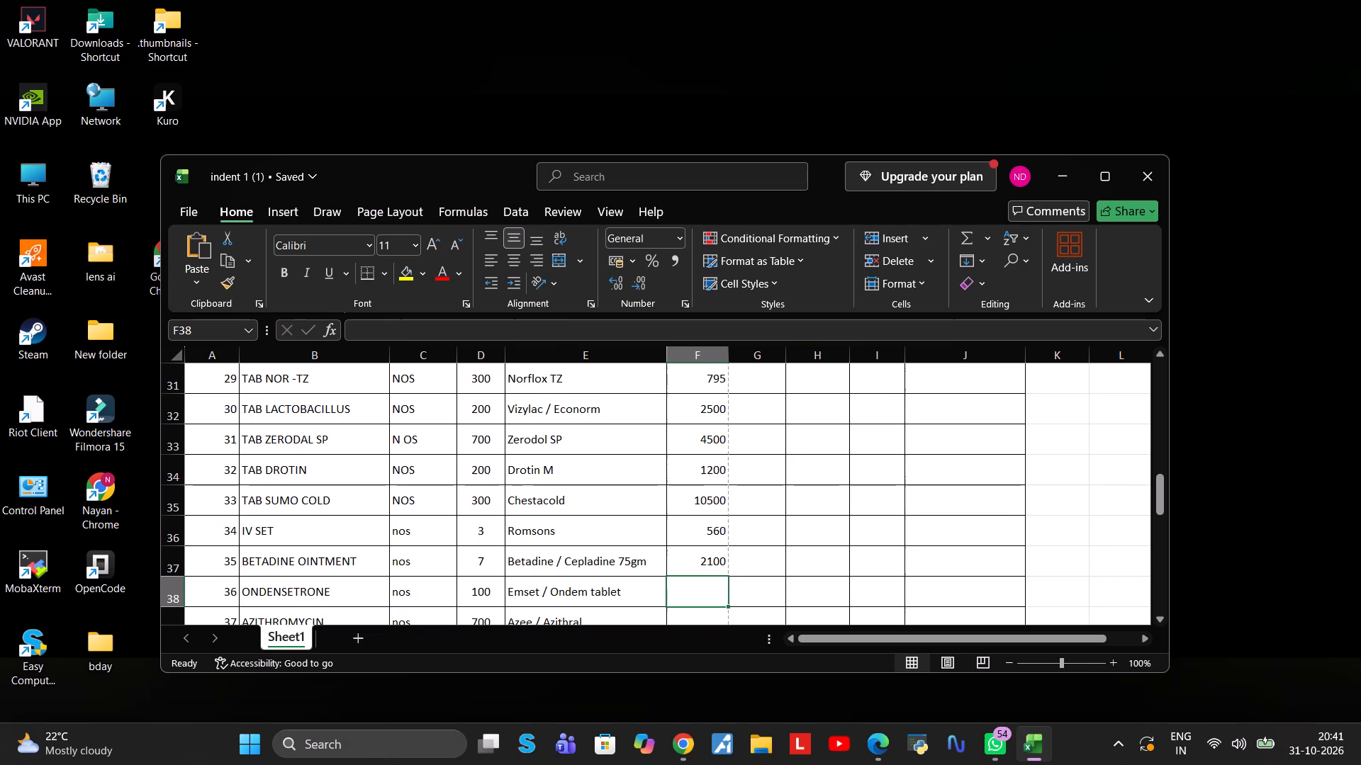
text(591)
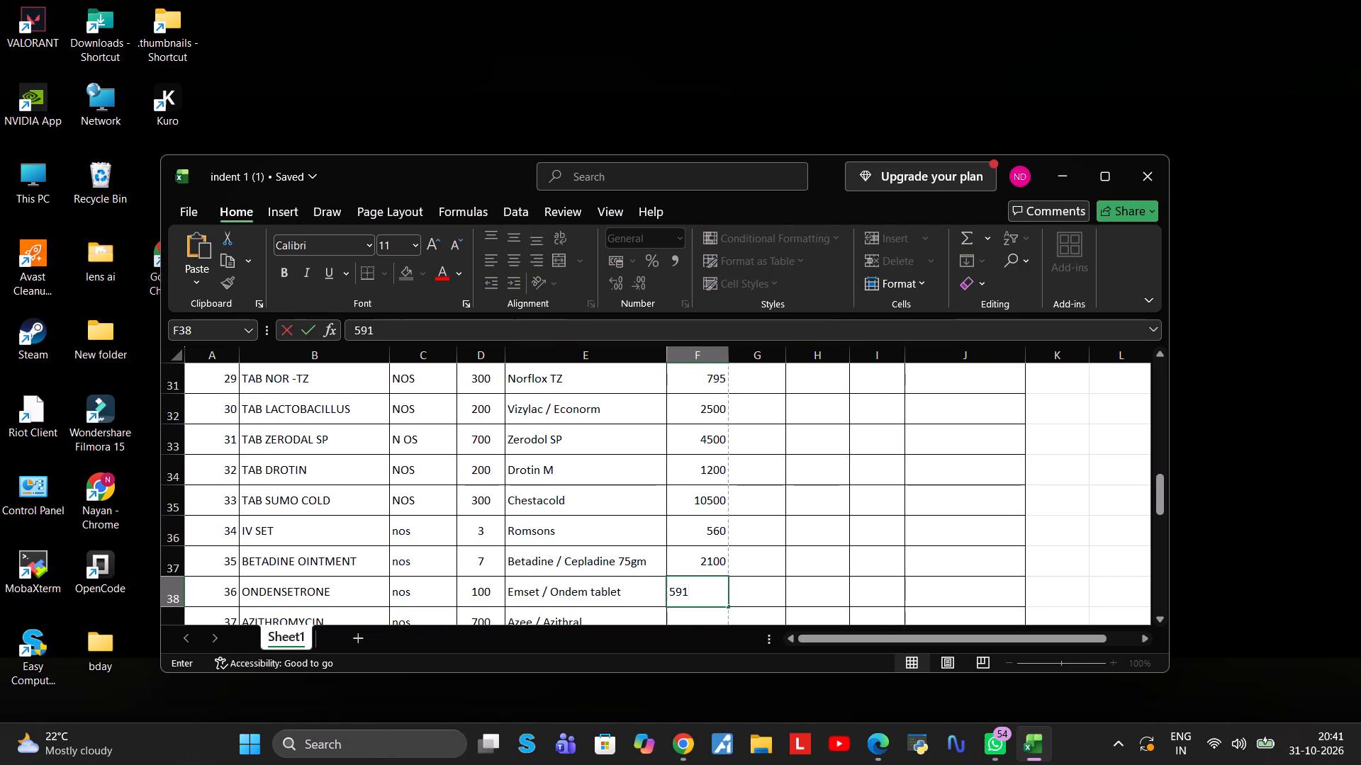
key(Down)
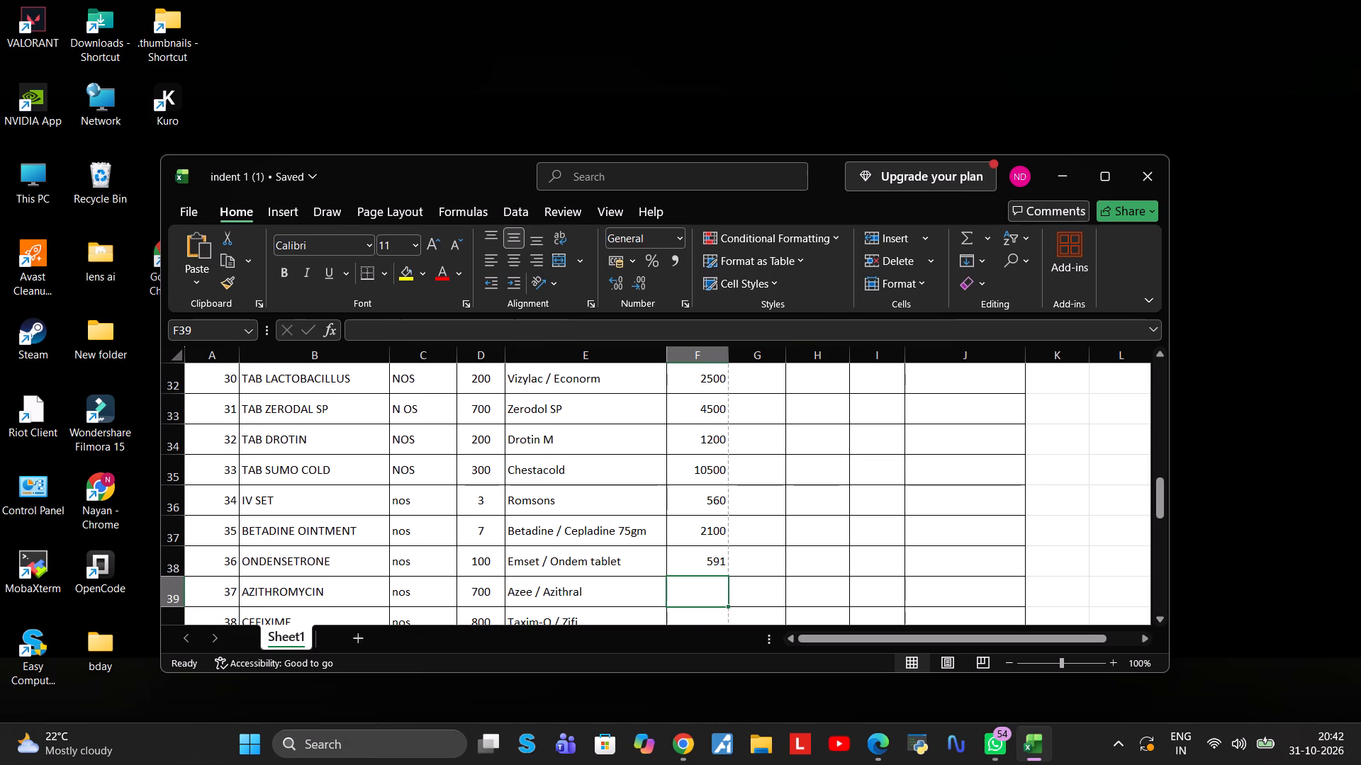
text(1015)
key(Down)
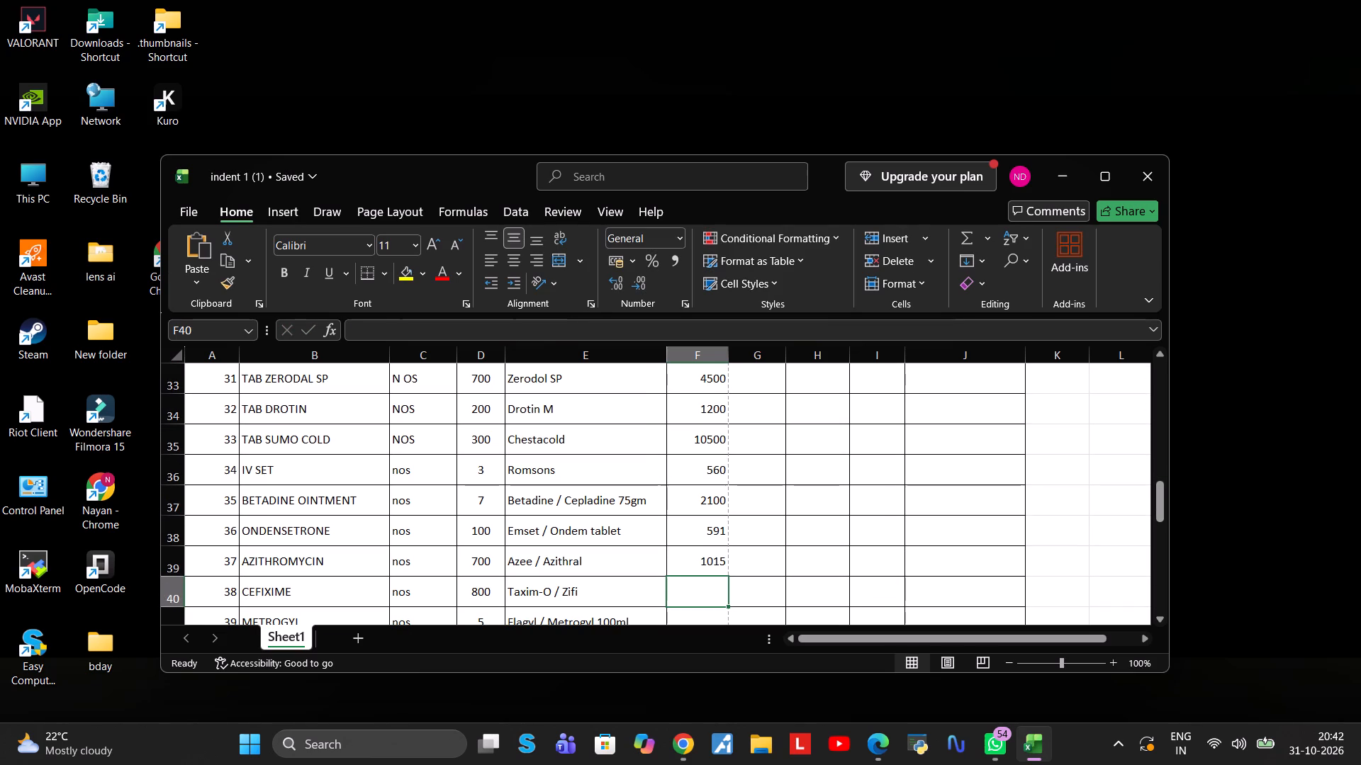
text(600)
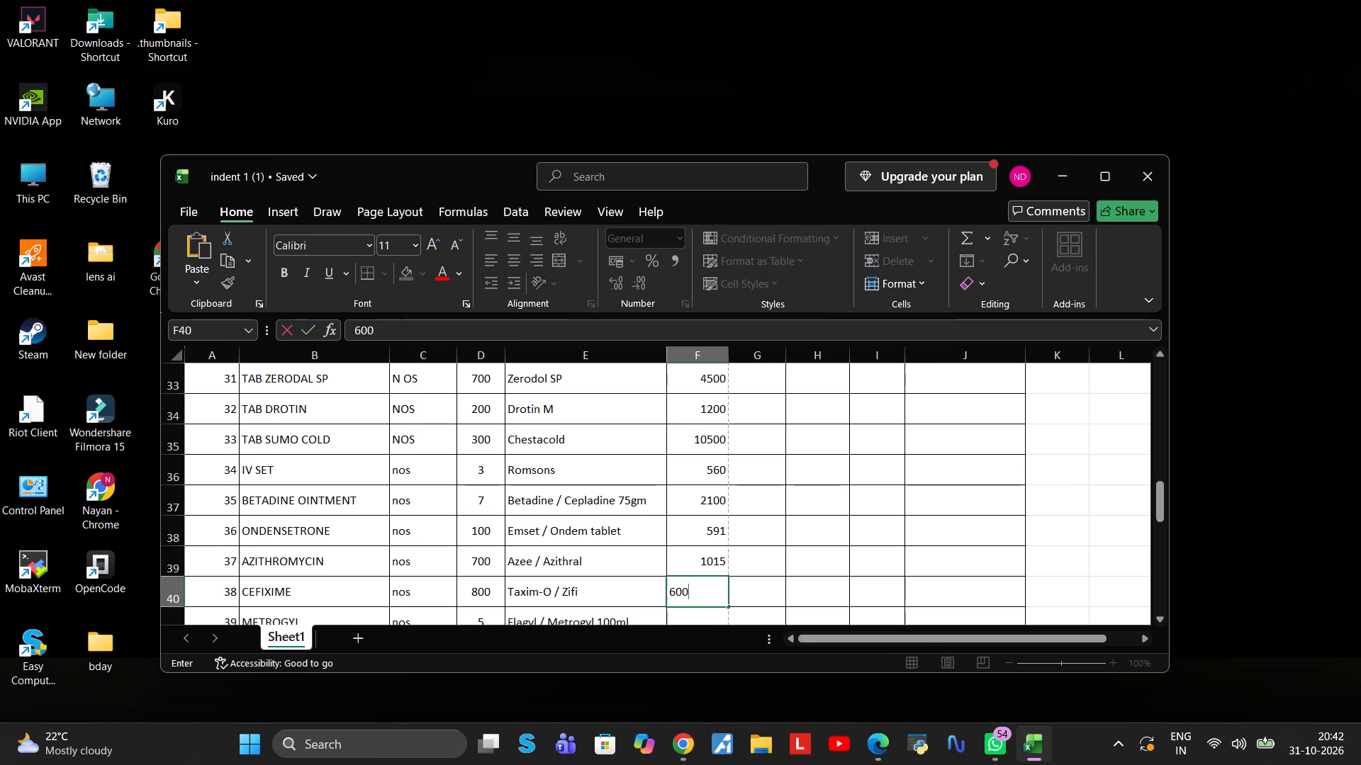
key(Down)
Enter the column F rates: 18200 for METROGYL 100ml, 8800 for DEXAMETHASONE, 110 for DISPO SYRINGE 10ML and 150 for AVIL.
key(1)
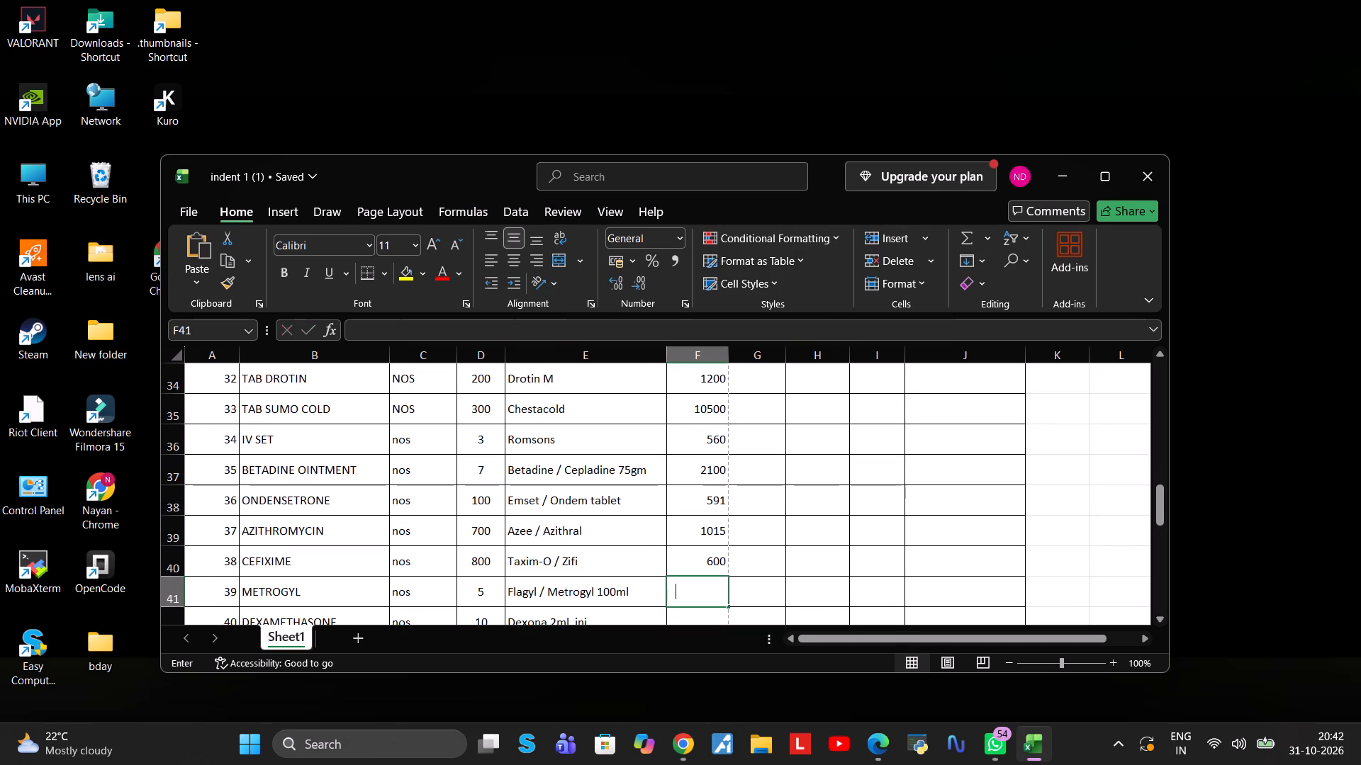
text(8200)
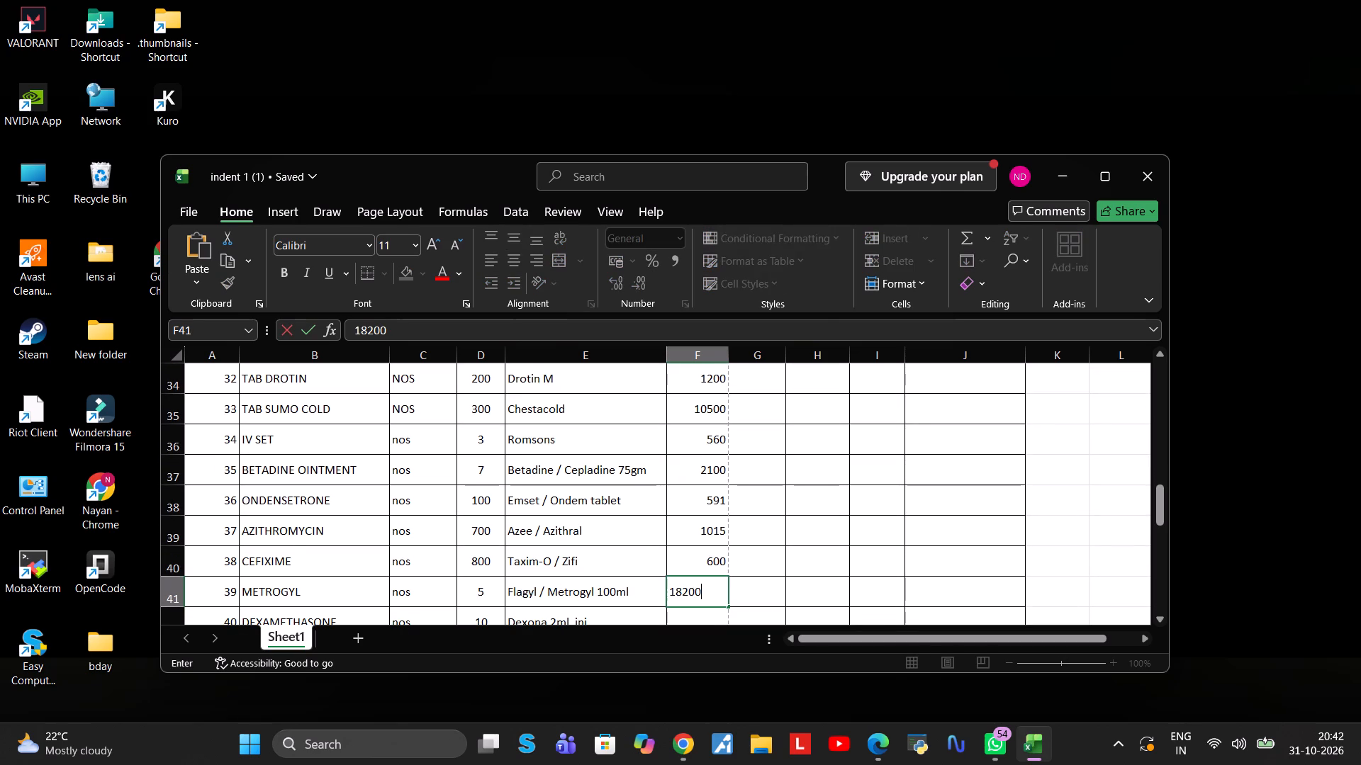
key(Down)
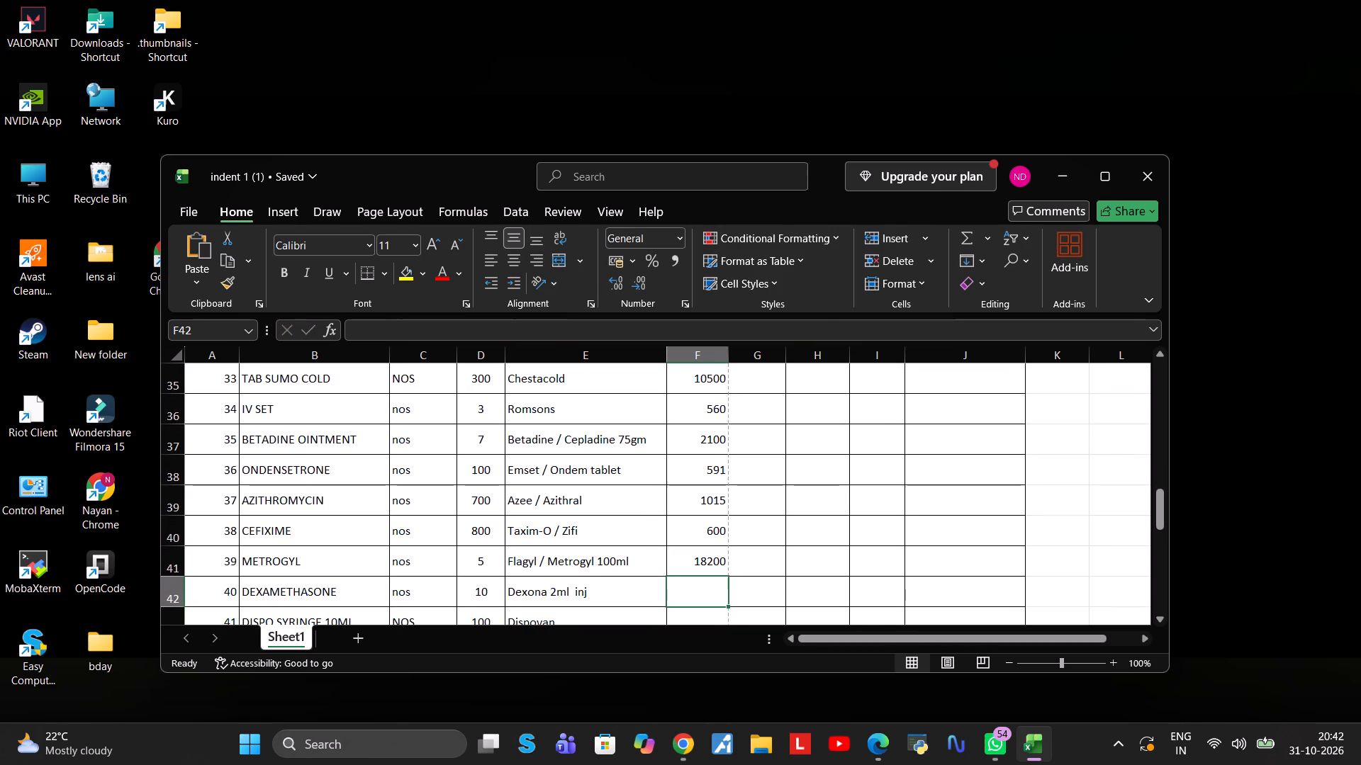
text(8800)
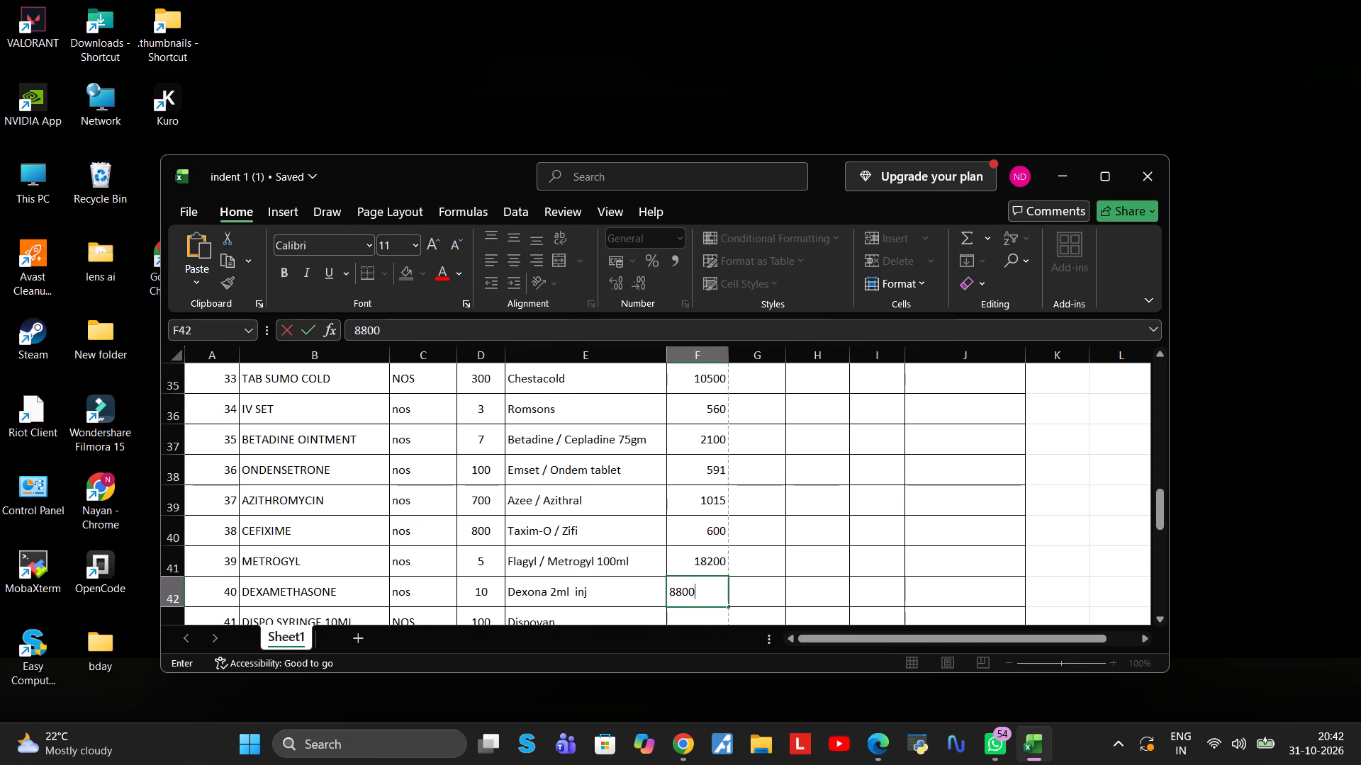
key(Down)
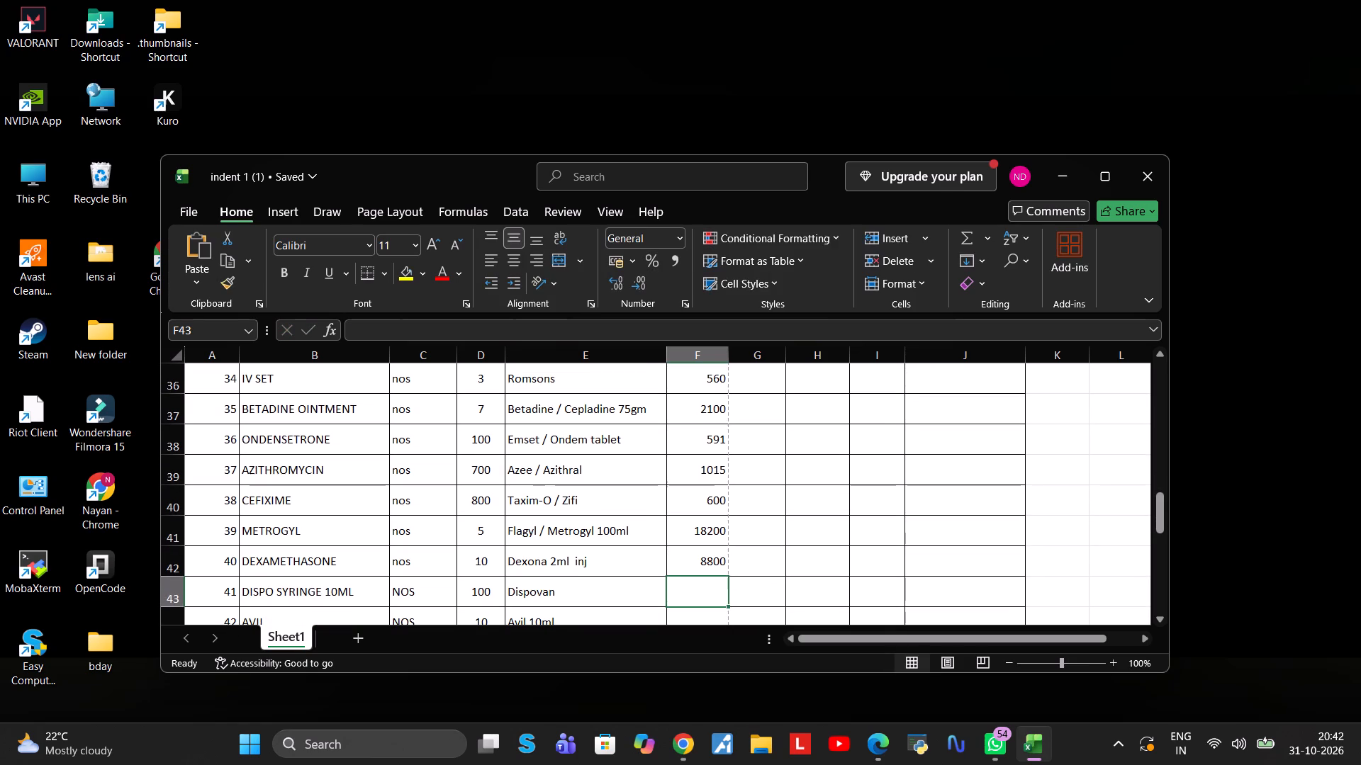
text(110)
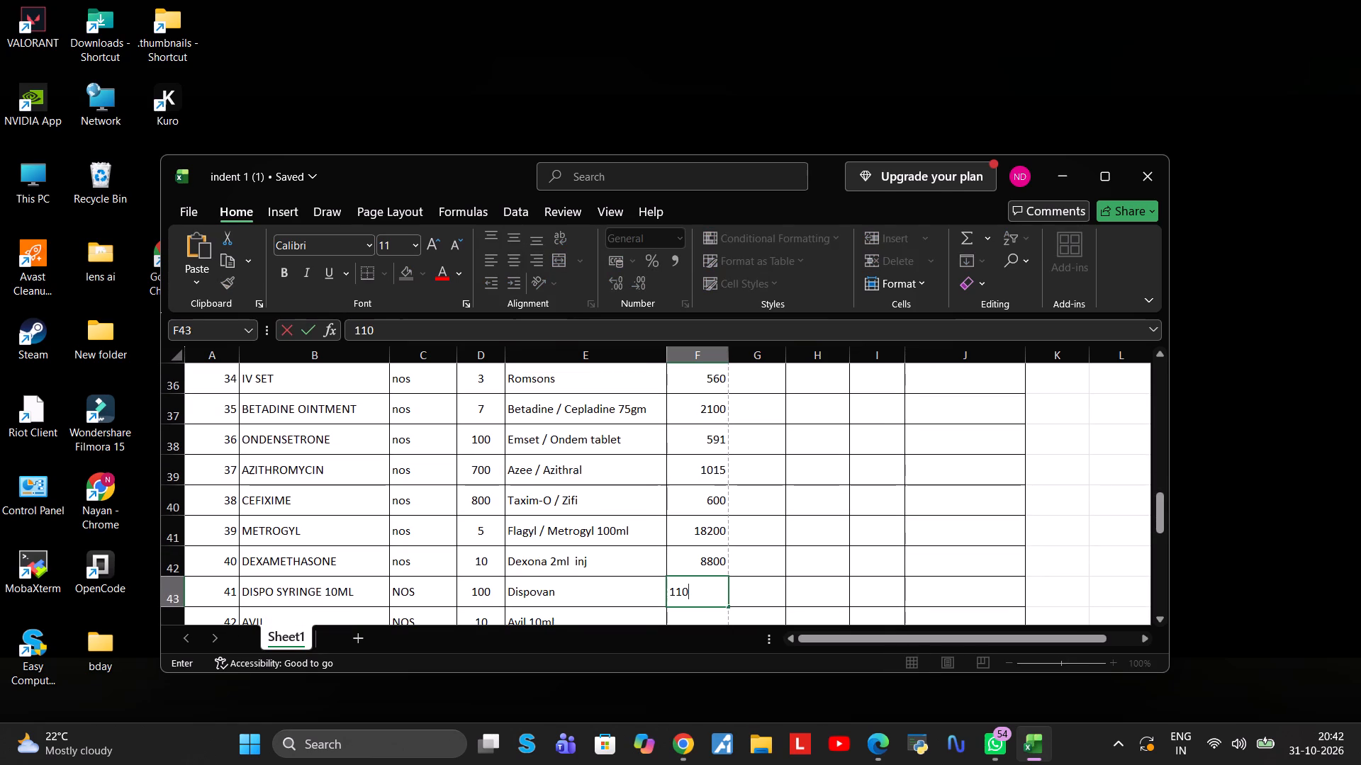
key(Down)
key(1)
text(50)
key(Down)
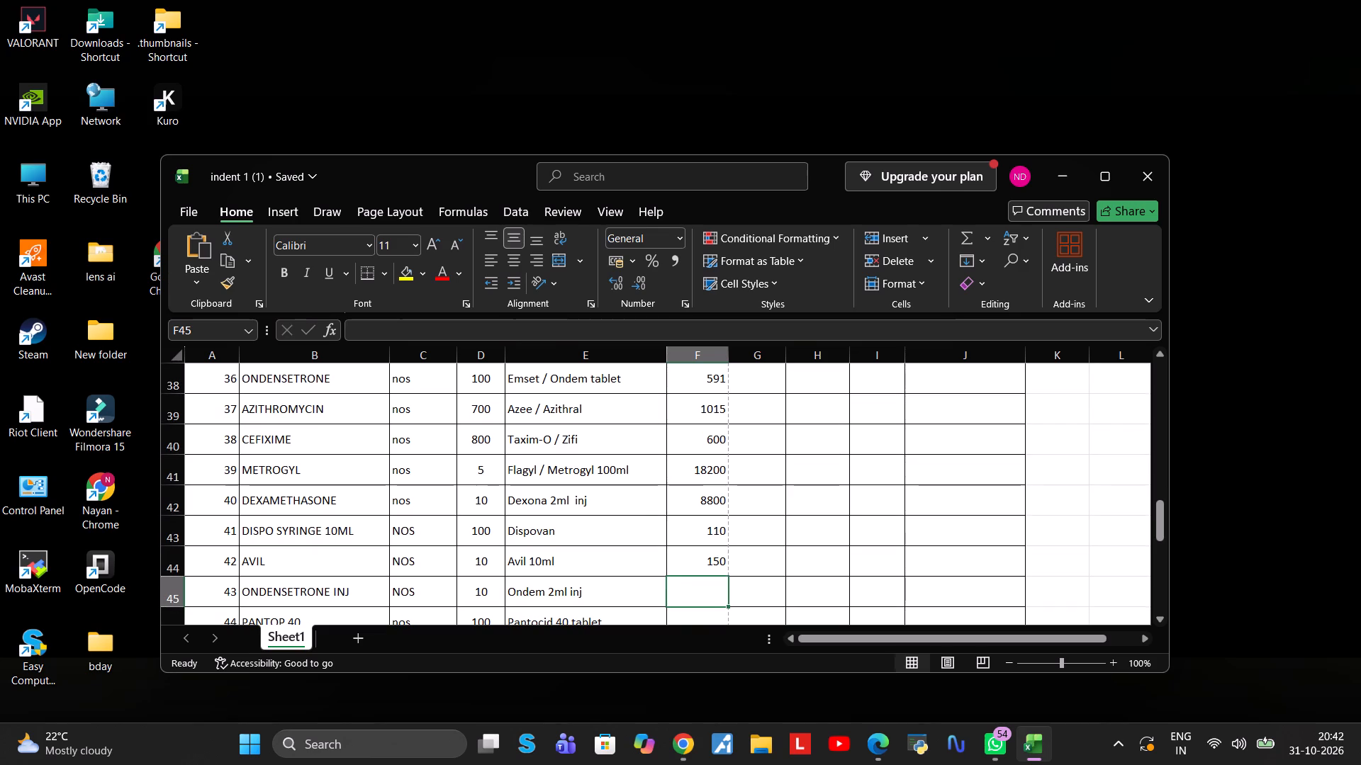
Enter the column G discounts, working upward: 25% for AVIL, 25% for DISPO SYRINGE 10ML and 30% for DEXAMETHASONE.
key(Right)
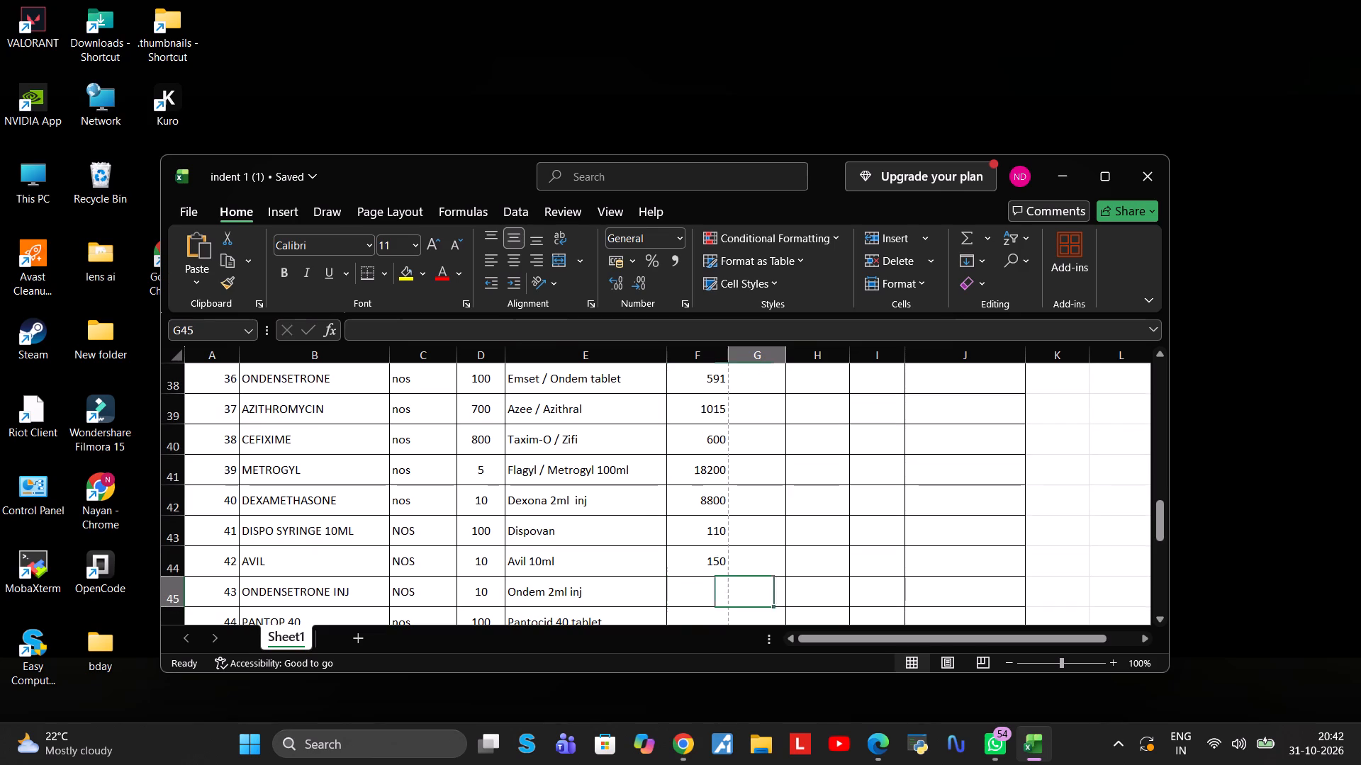
key(Up)
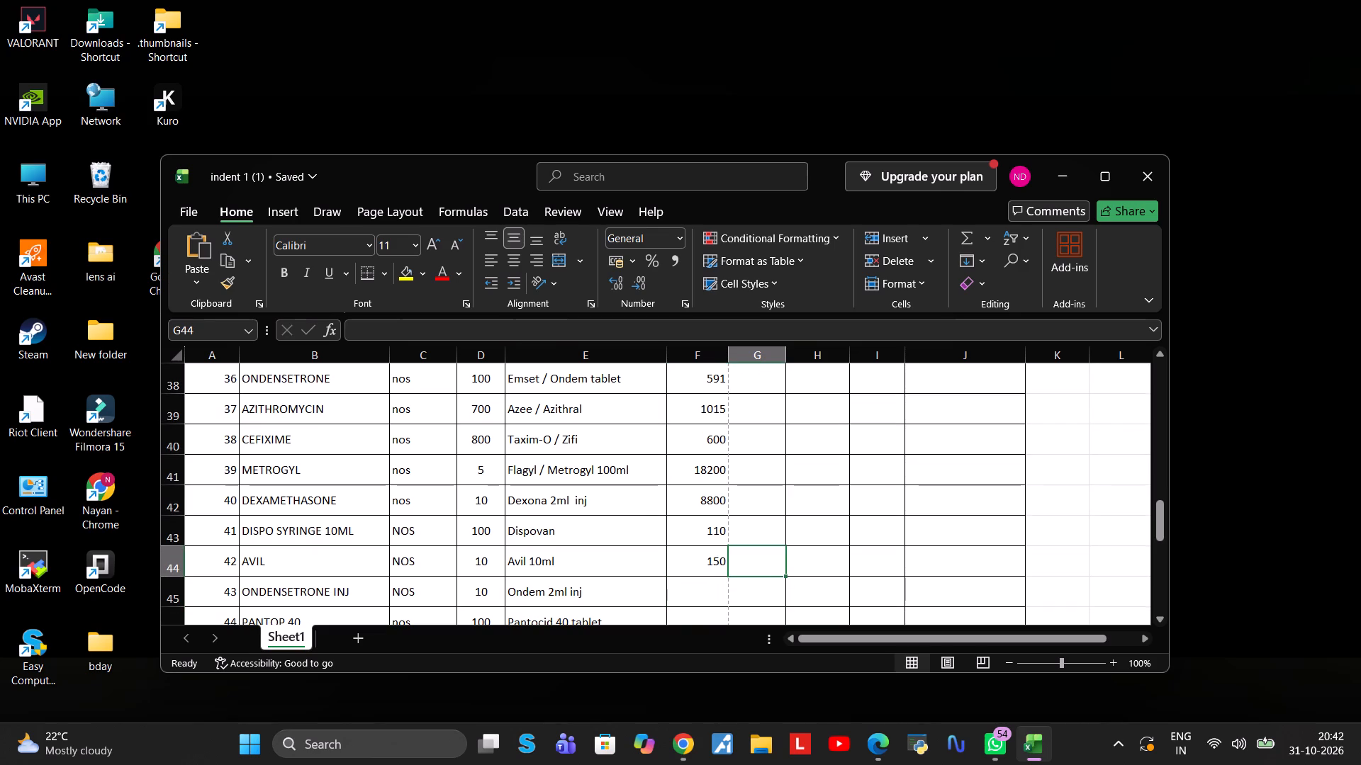
text(25%)
key(Up)
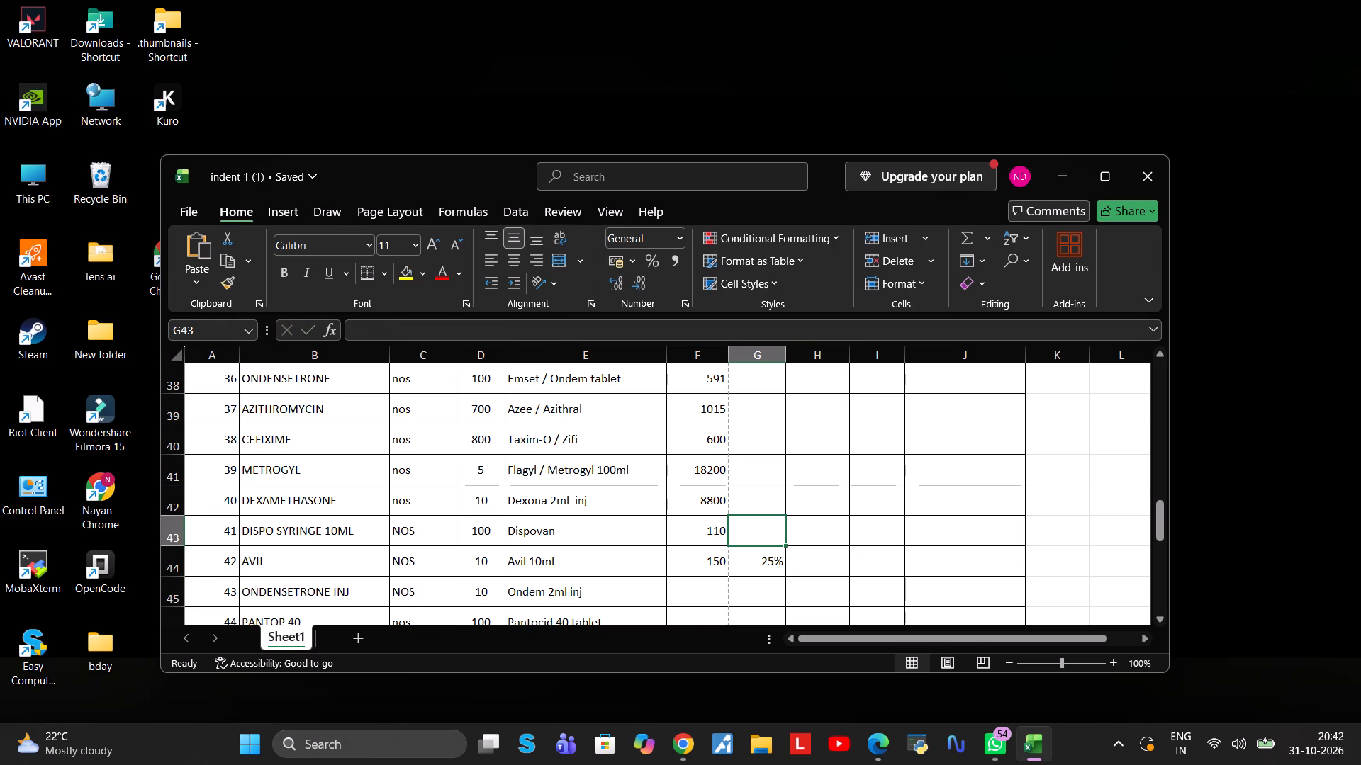
text(25%)
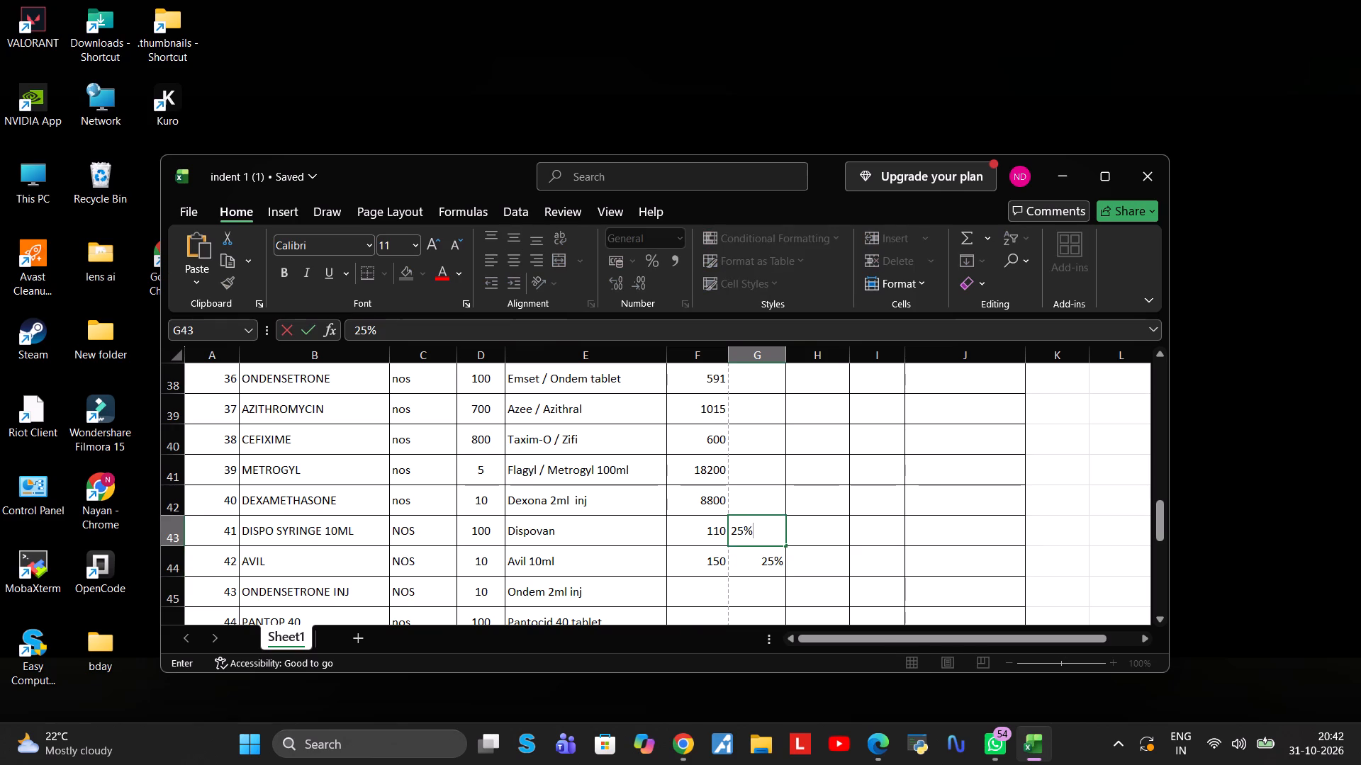
key(Up)
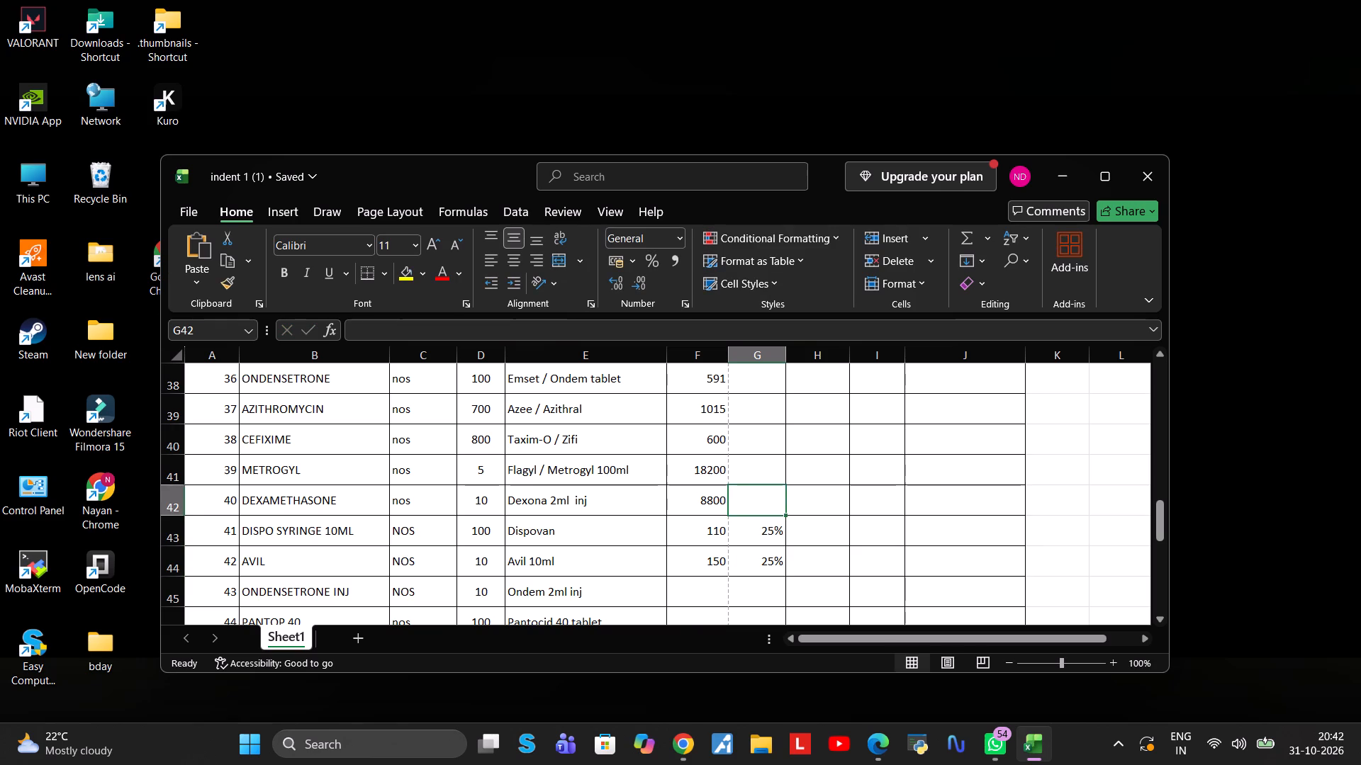
text(30o)
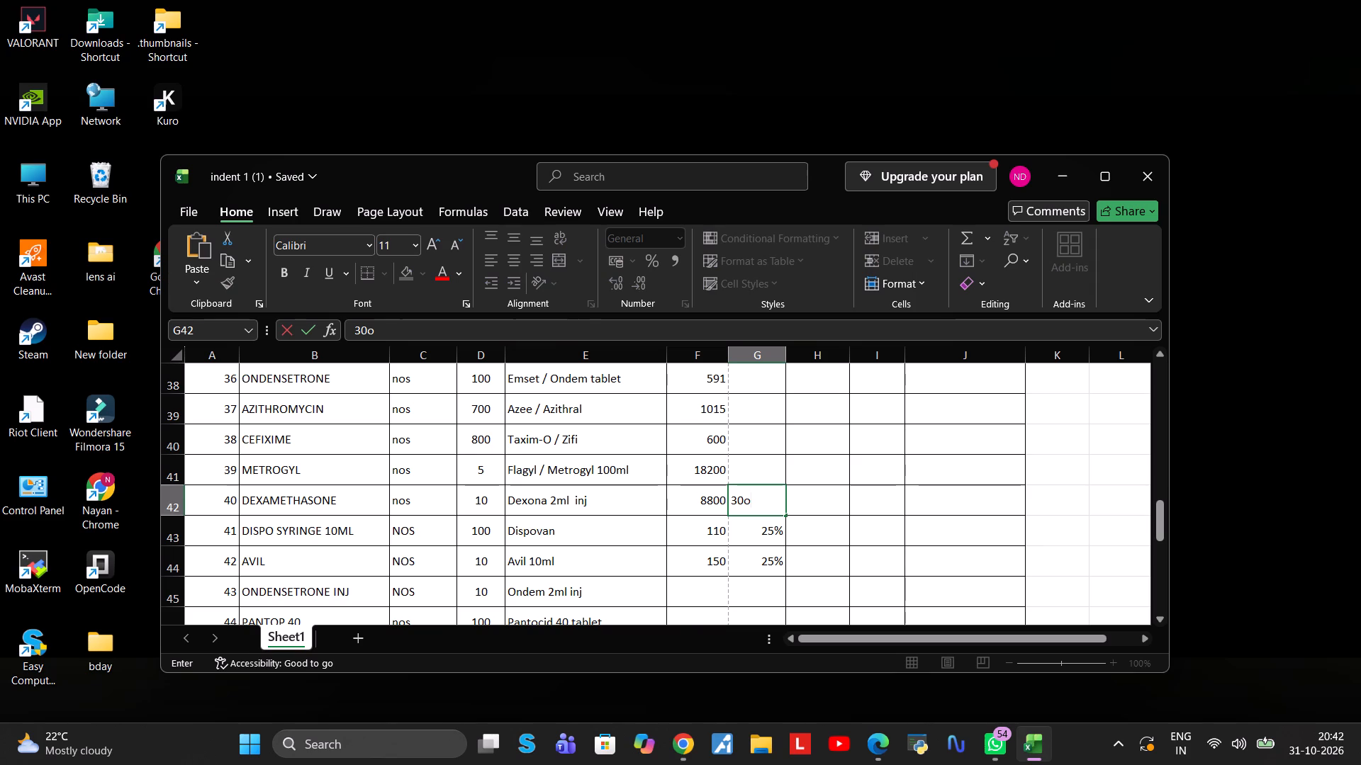
key(BackSpace)
key(shift+percent)
key(Up)
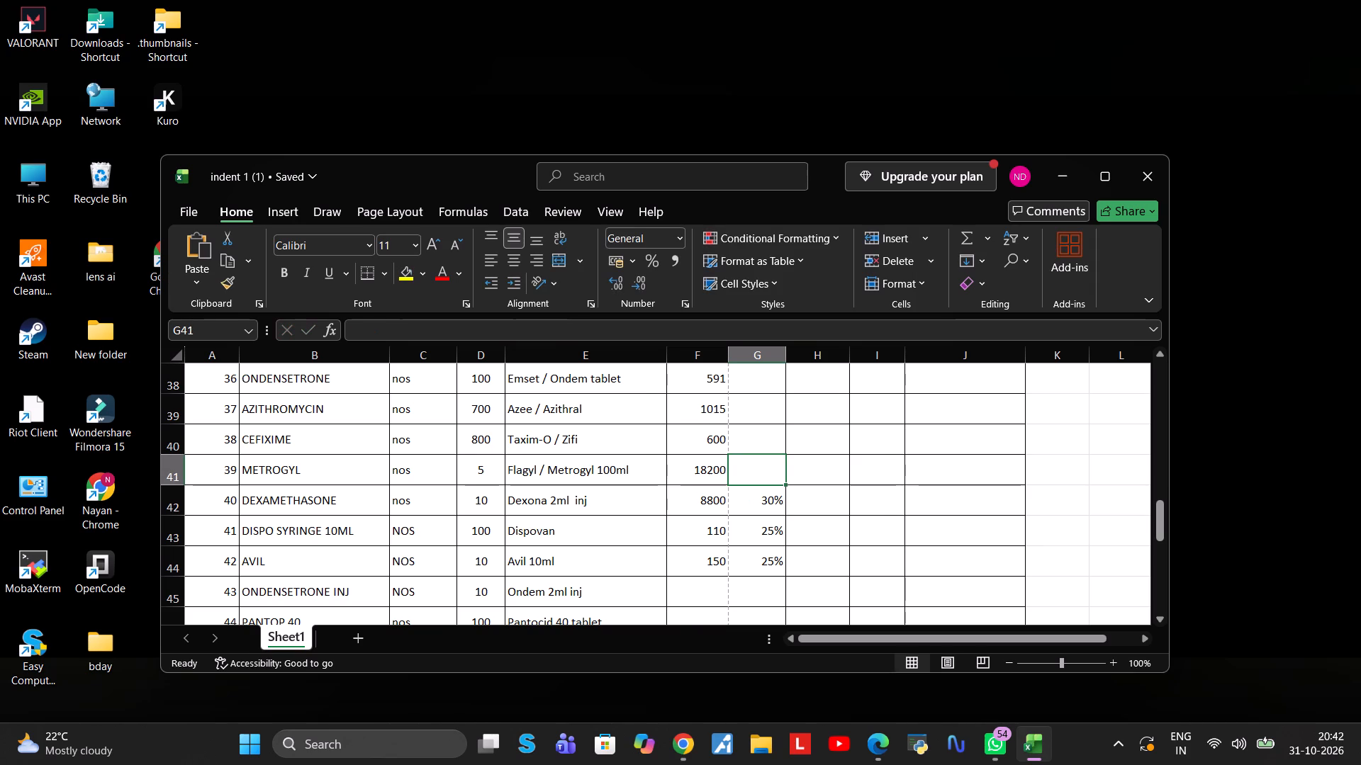
Enter the column G discounts, working upward: 35% for METROGYL, 30% for CEFIXIME, 30% for AZITHROMYCIN and 50% for ONDENSETRONE.
text(35)
key(shift+percent)
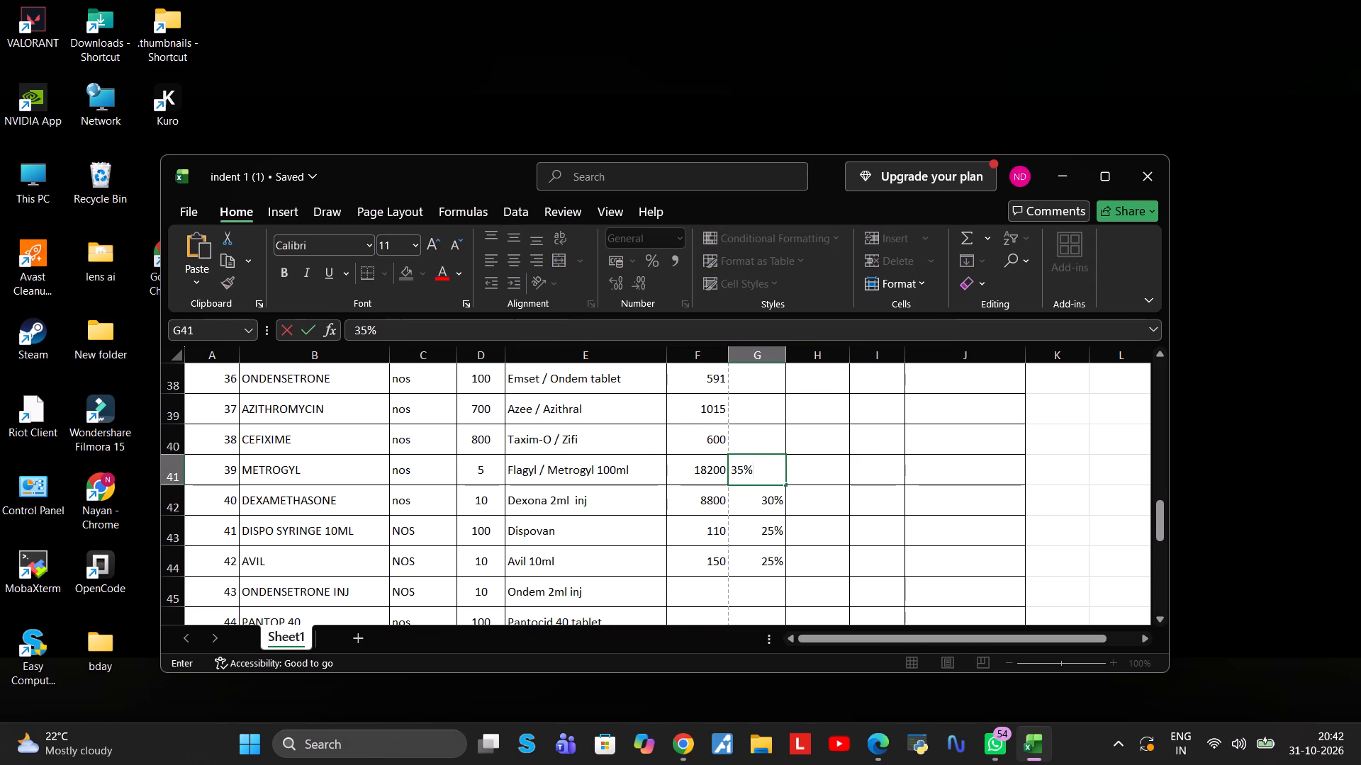
key(Up)
key(3)
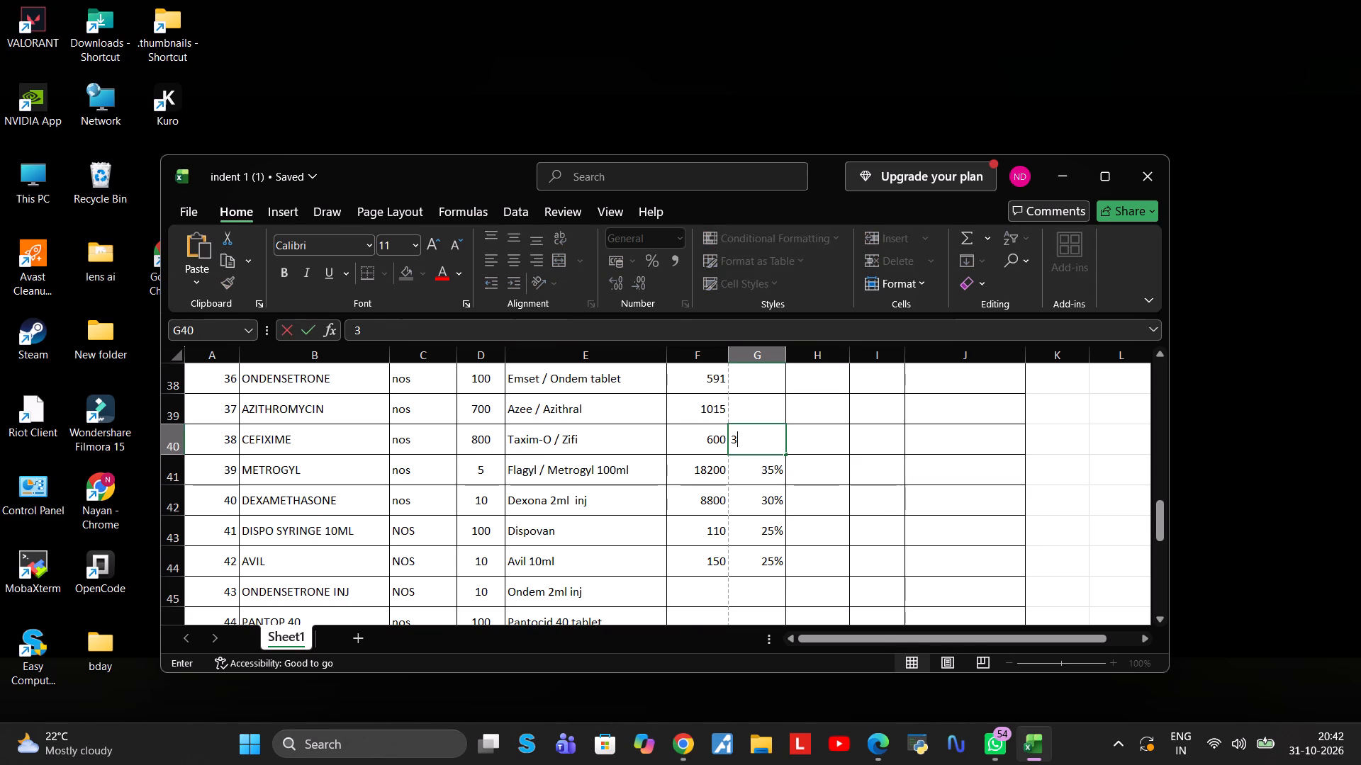
text(0%)
key(Up)
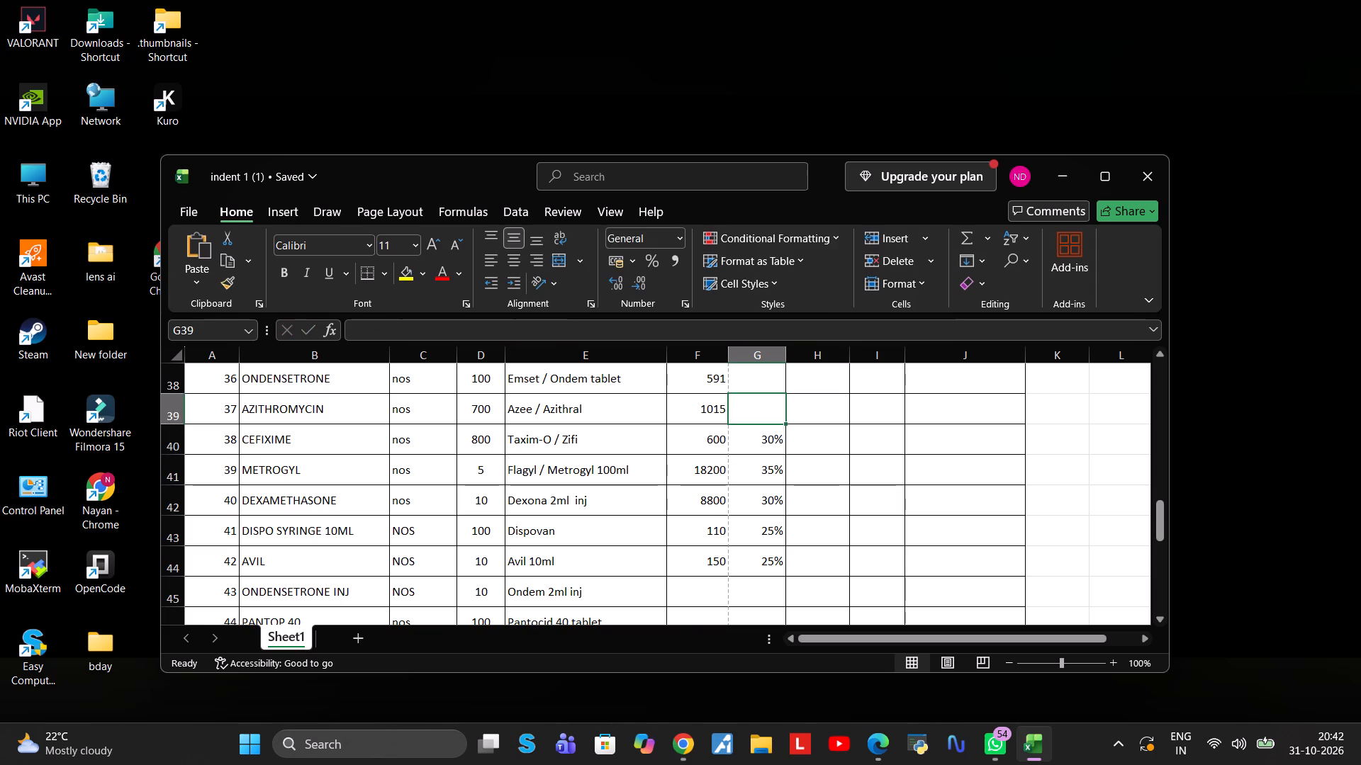
text(30%)
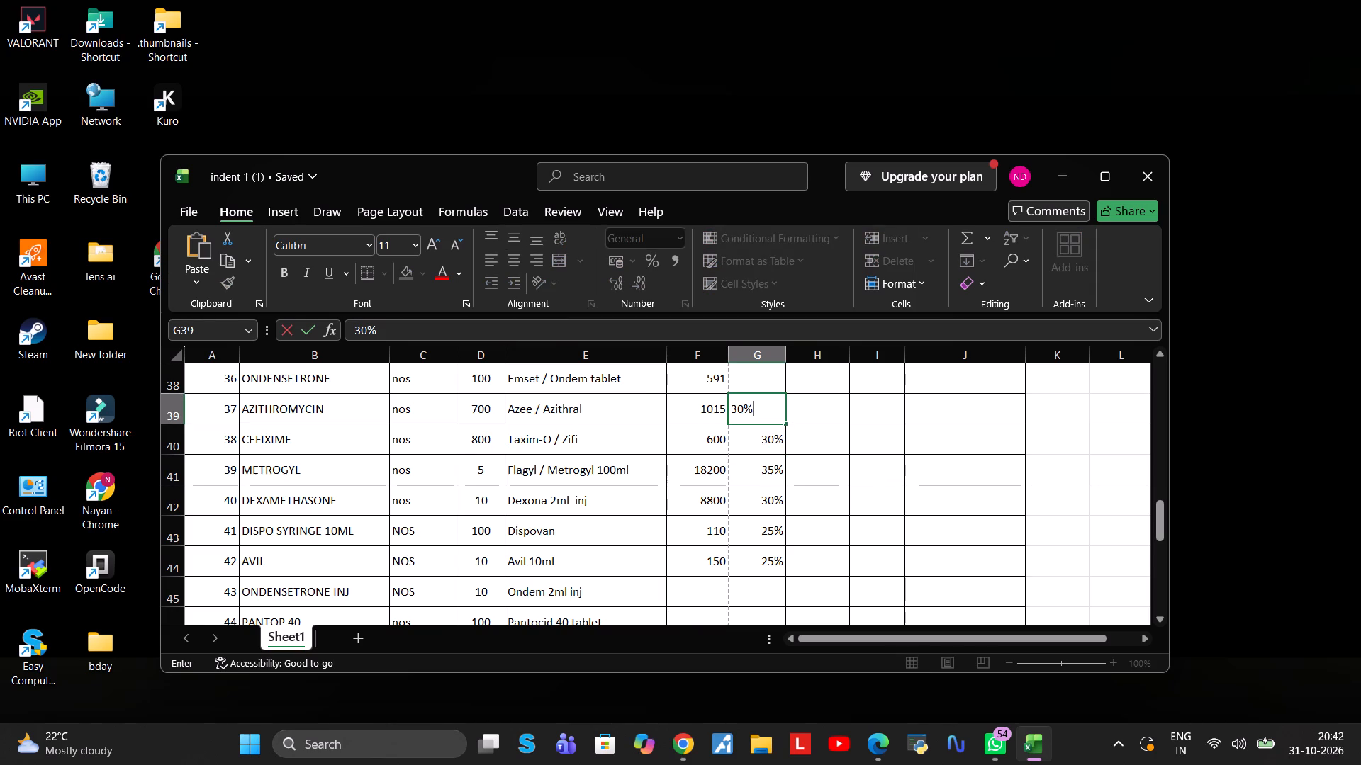
key(Up)
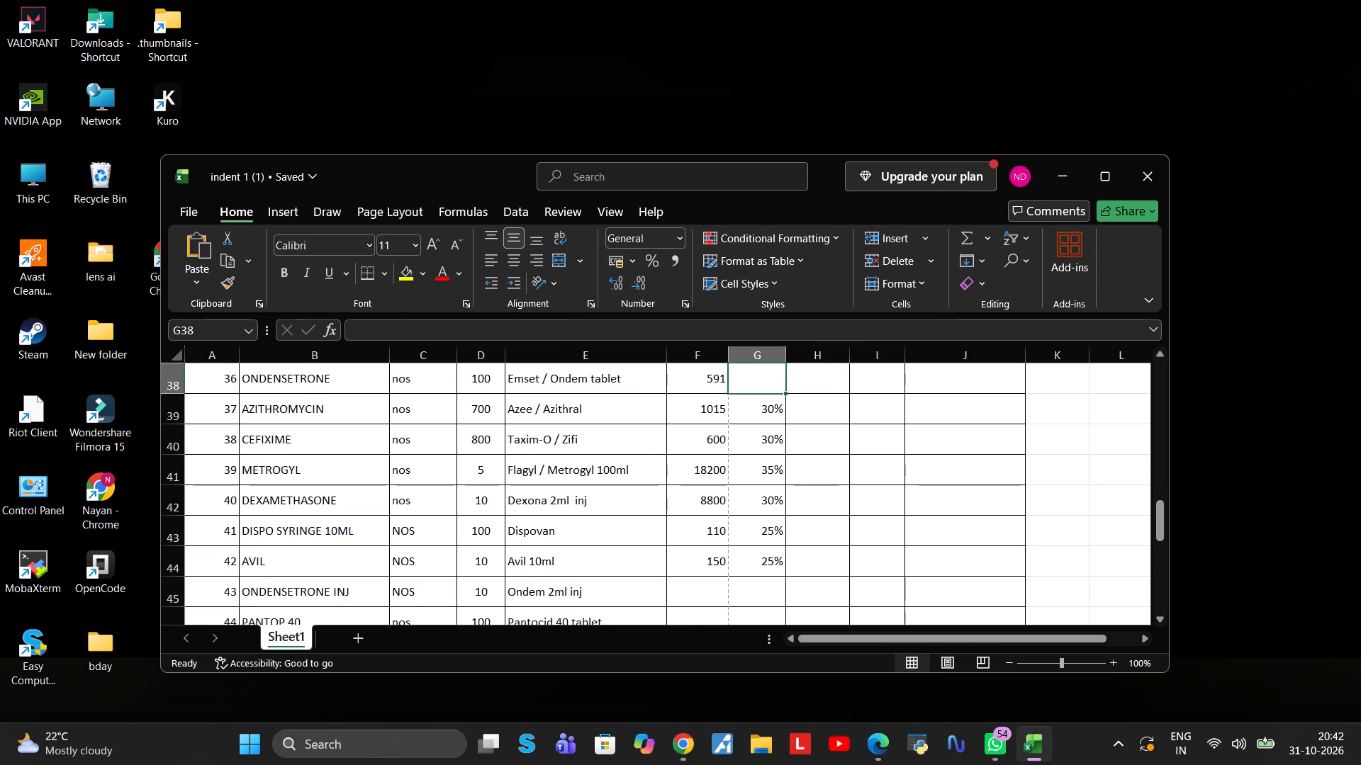
text(50)
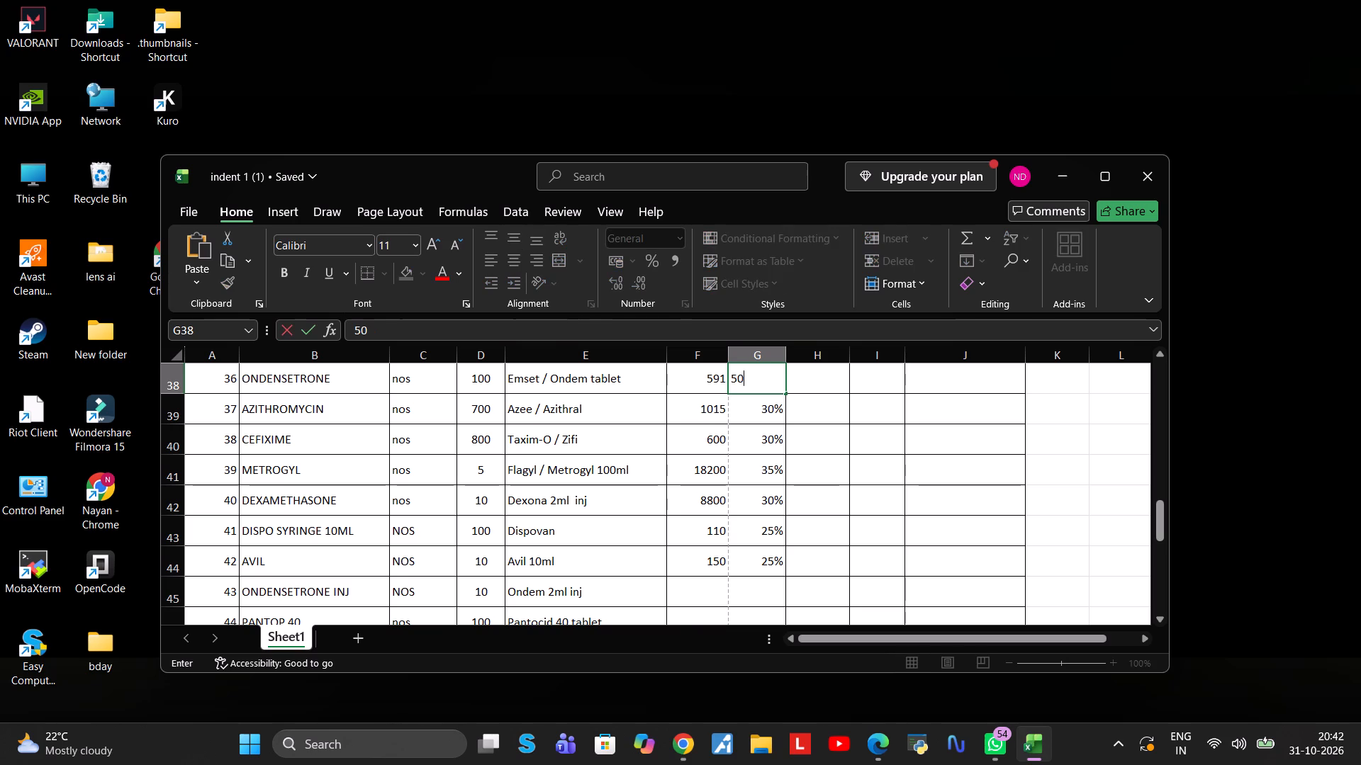
key(shift+percent)
key(Up)
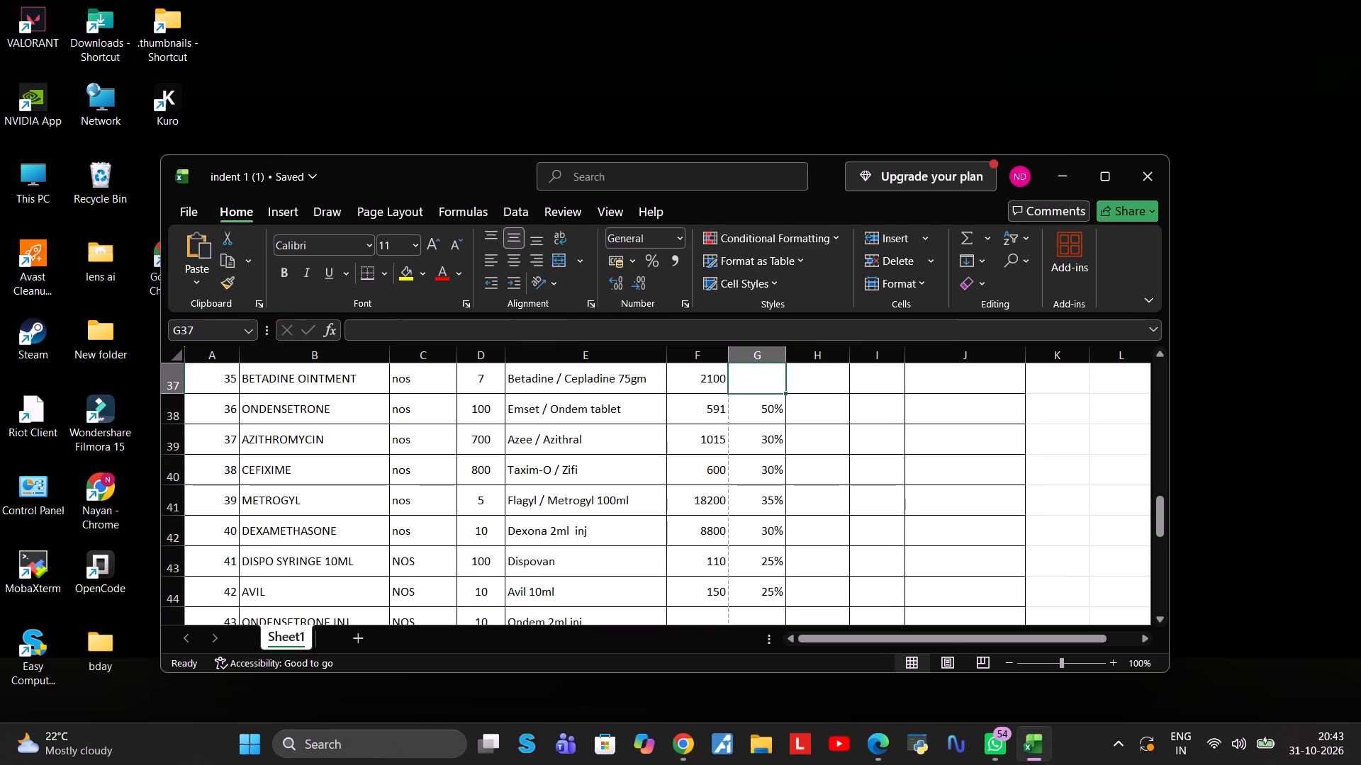
Enter the column G discounts, working upward: 35% each for BETADINE OINTMENT, IV SET and TAB SUMO COLD, and 30% for TAB DROTIN.
text(35)
key(shift+percent)
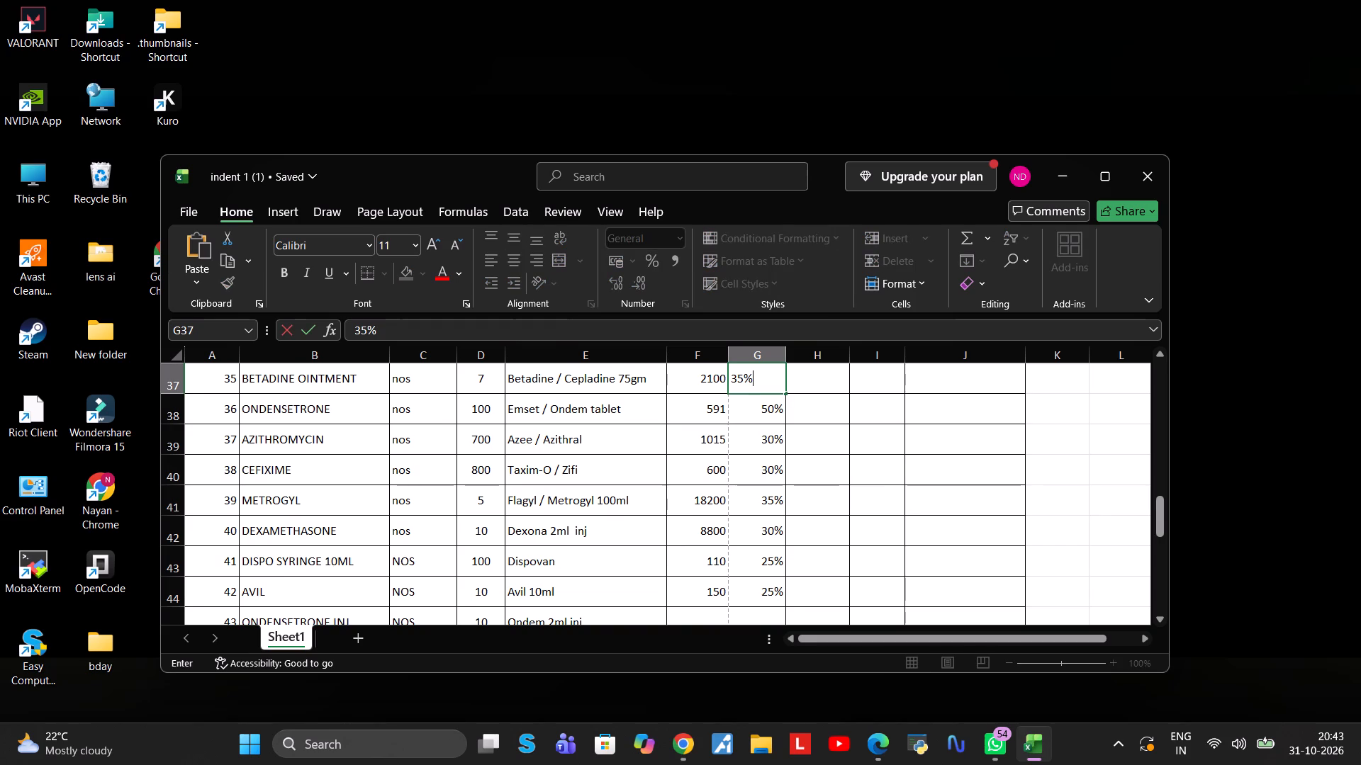
key(Up)
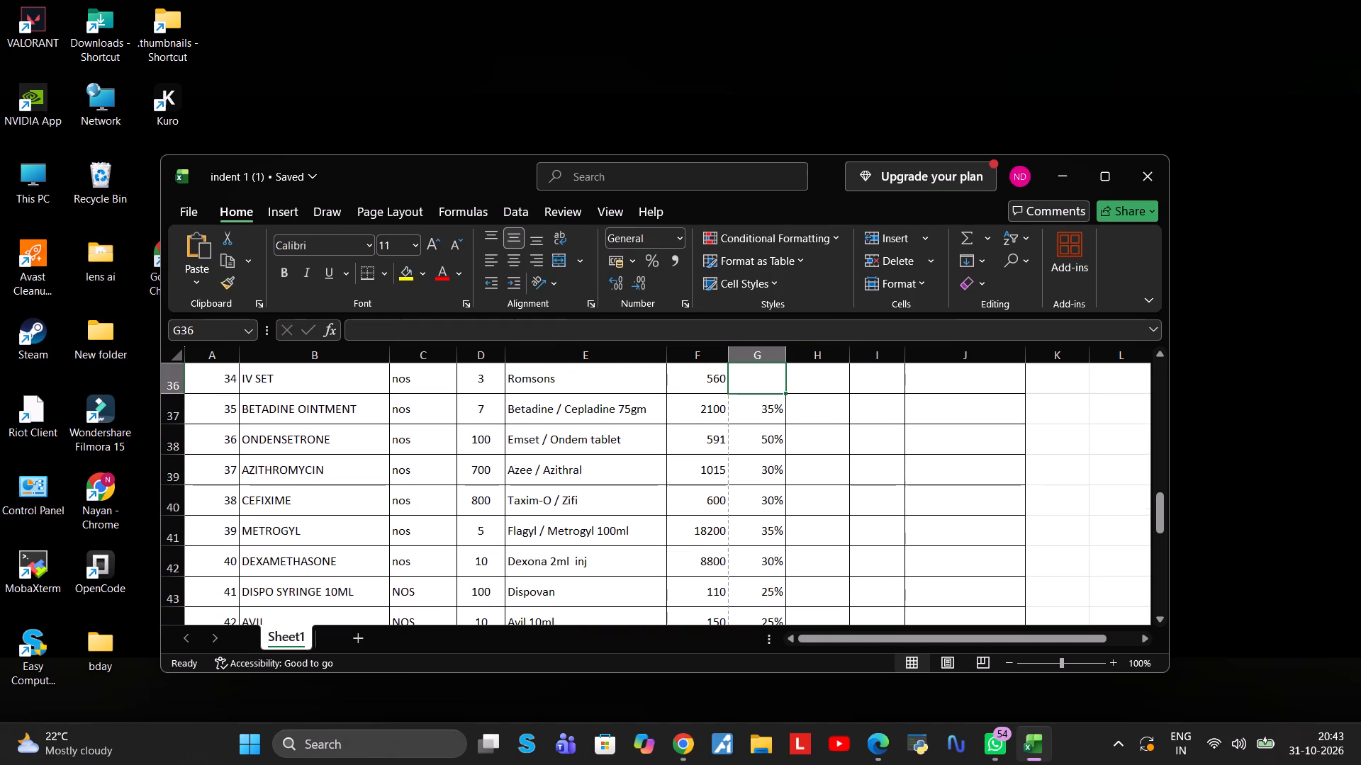
text(35)
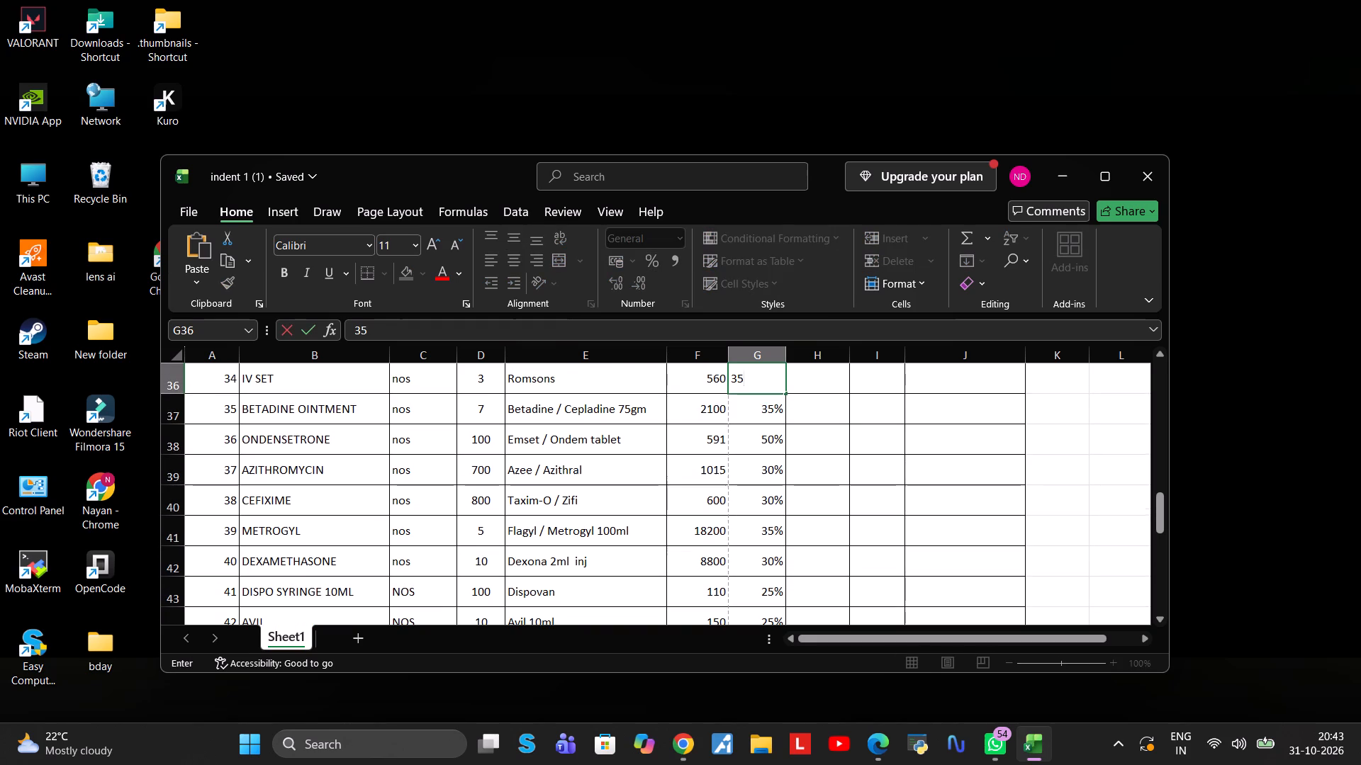
key(shift+percent)
key(Up)
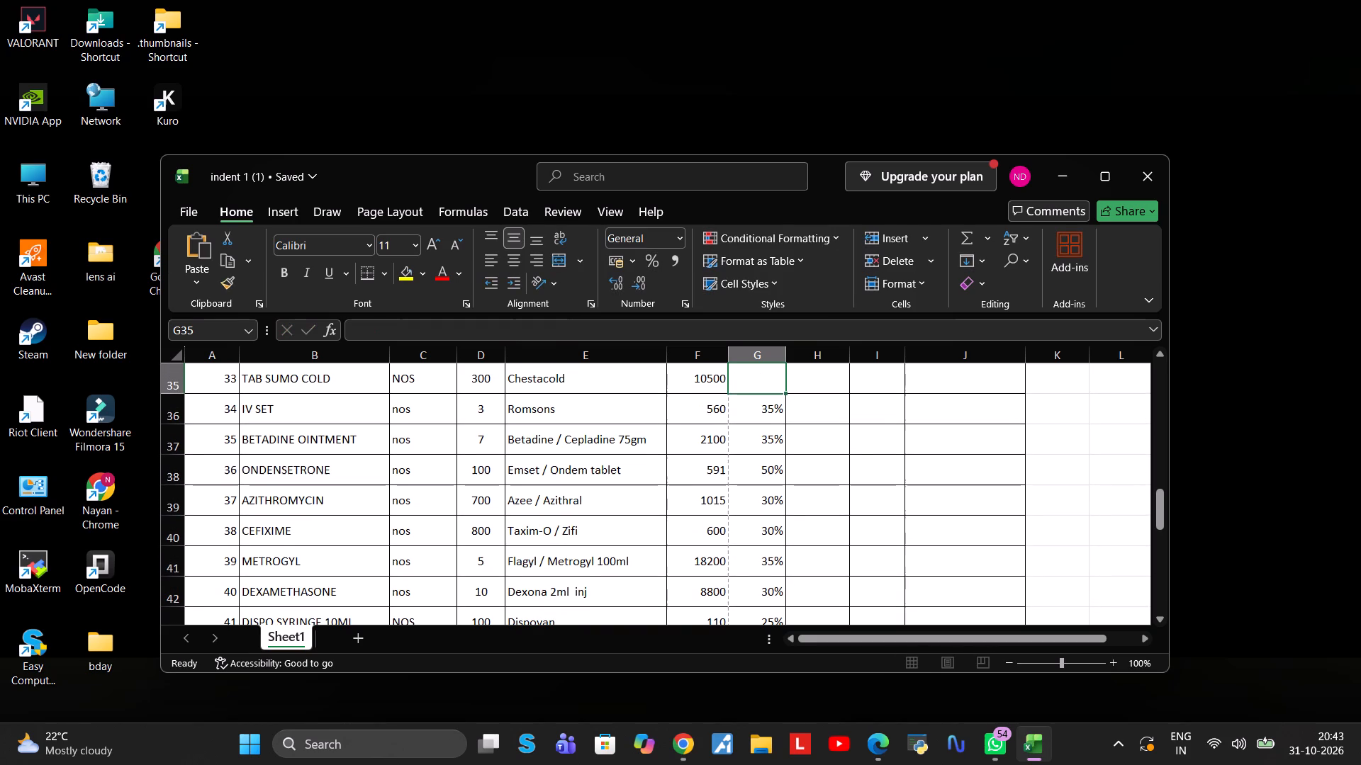
text(35)
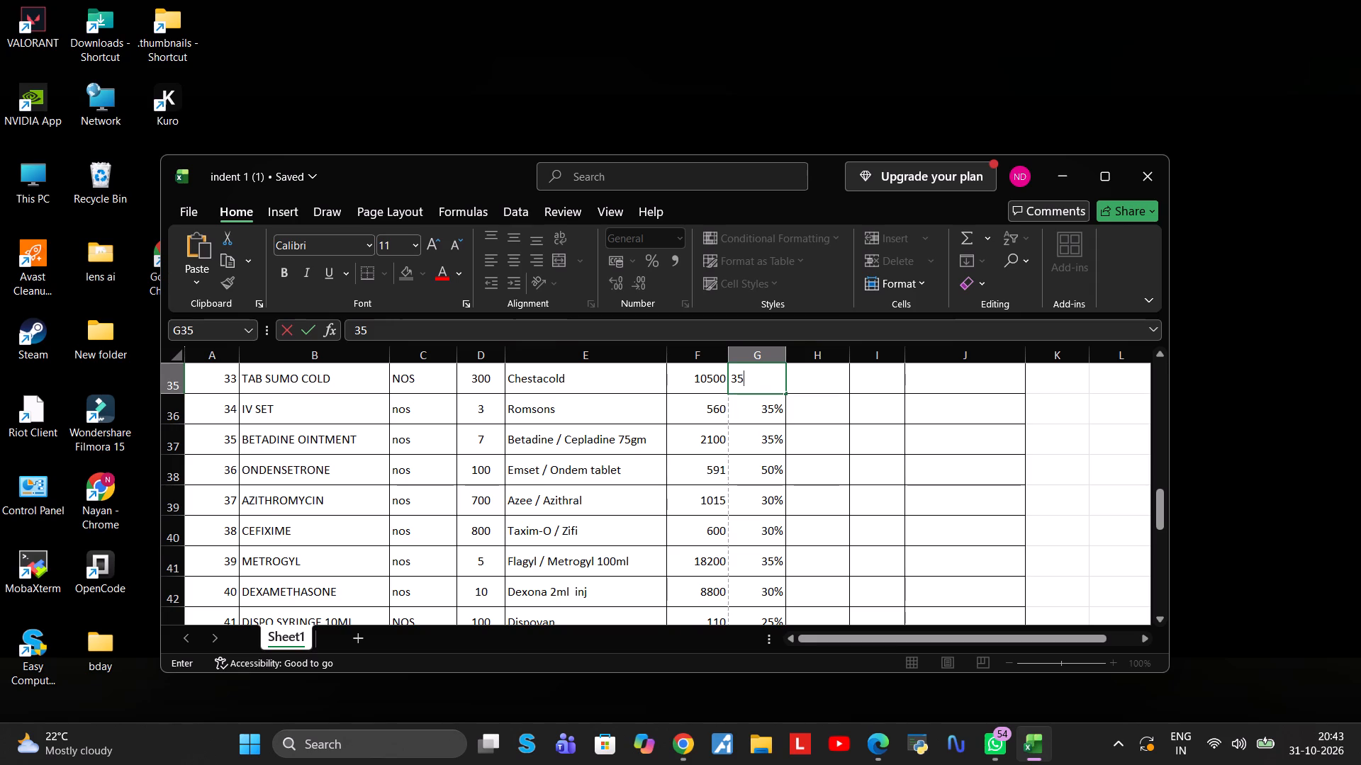
key(shift+percent)
key(Up)
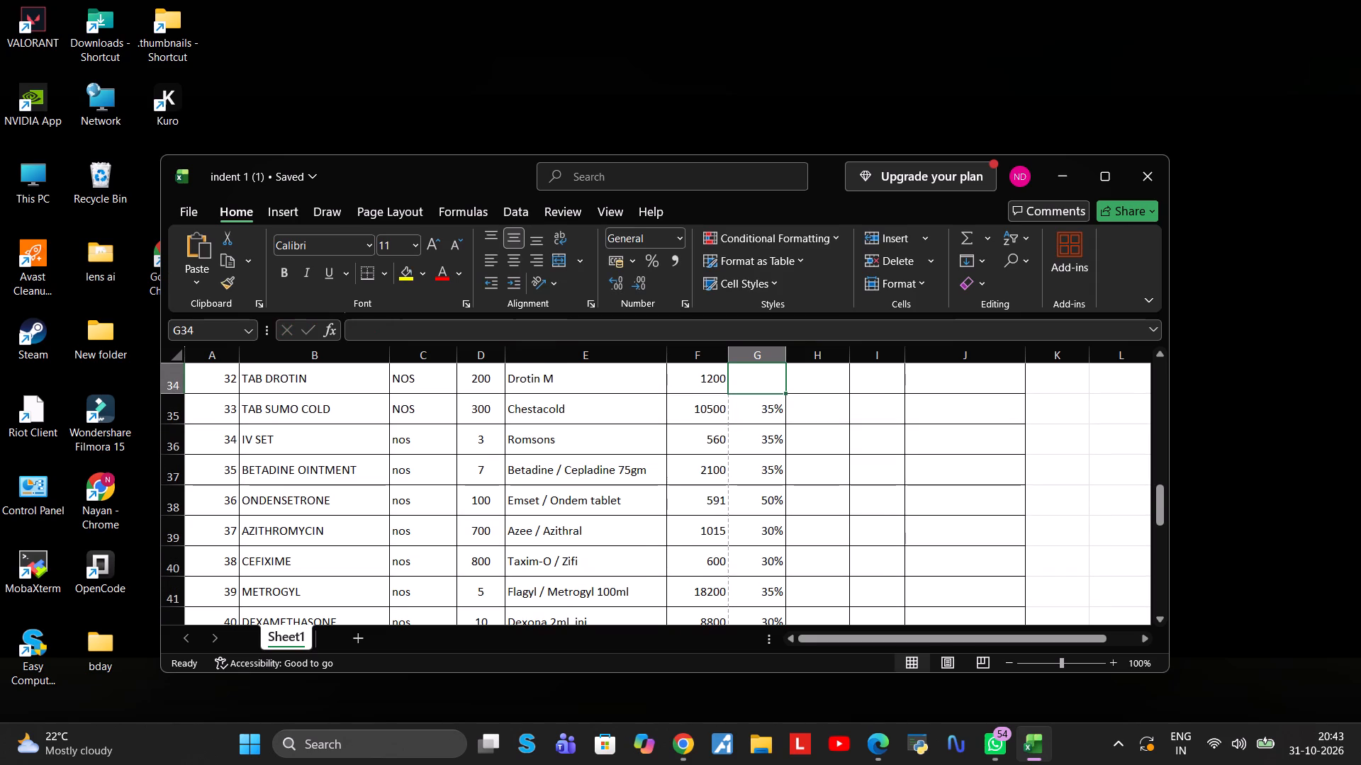
text(30)
key(shift+percent)
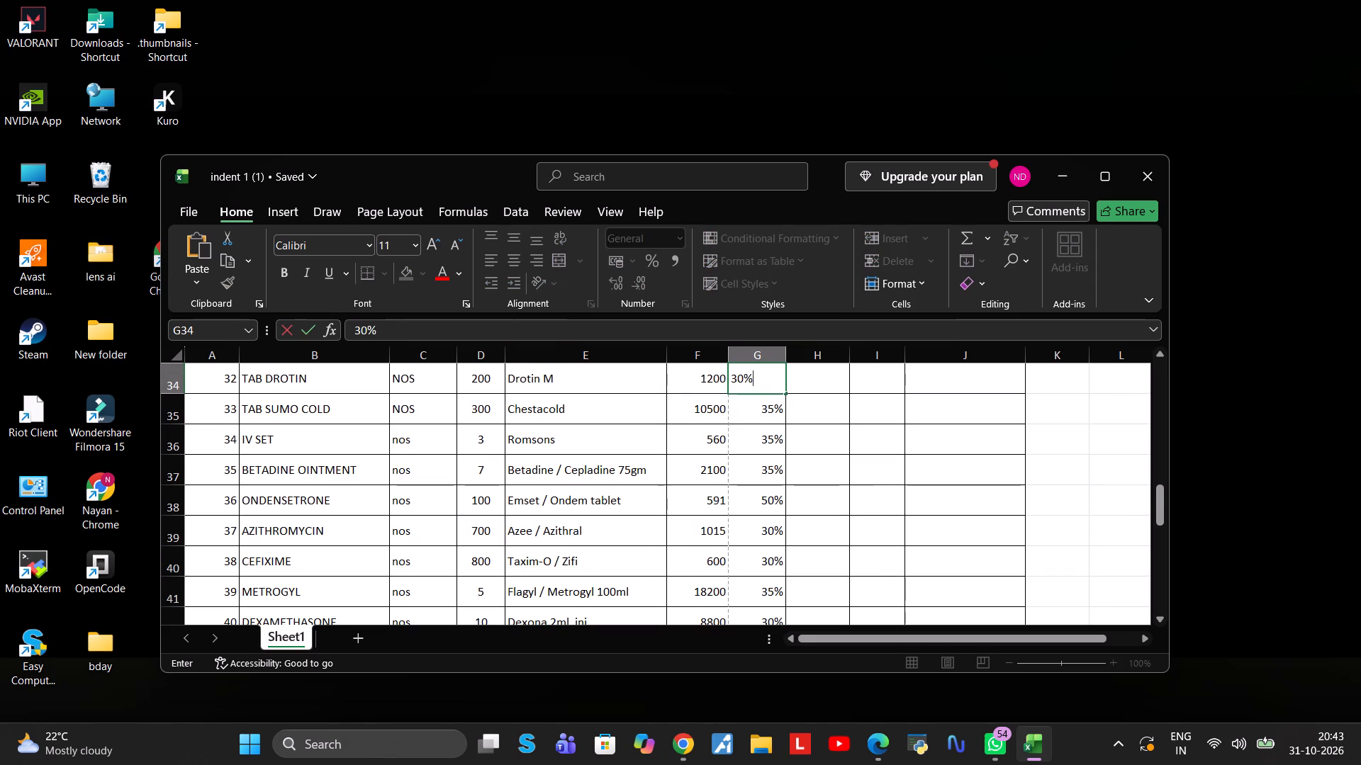
key(Up)
Enter the column G discounts, working upward: 30% for TAB ZERODAL SP, 40% for TAB LACTOBACILLUS, 20% for TAB NOR -TZ and 25% for TAB DICLOFENAC.
text(30)
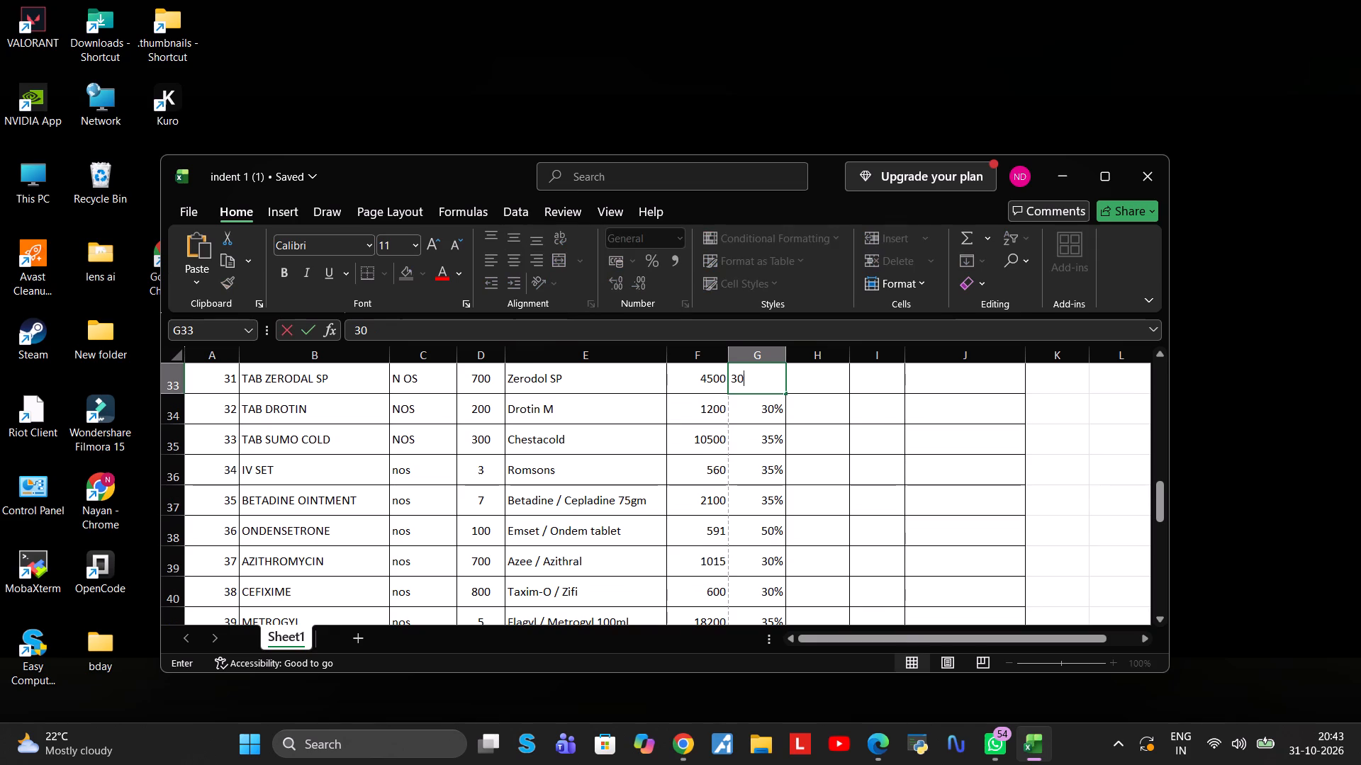
key(shift+percent)
key(Up)
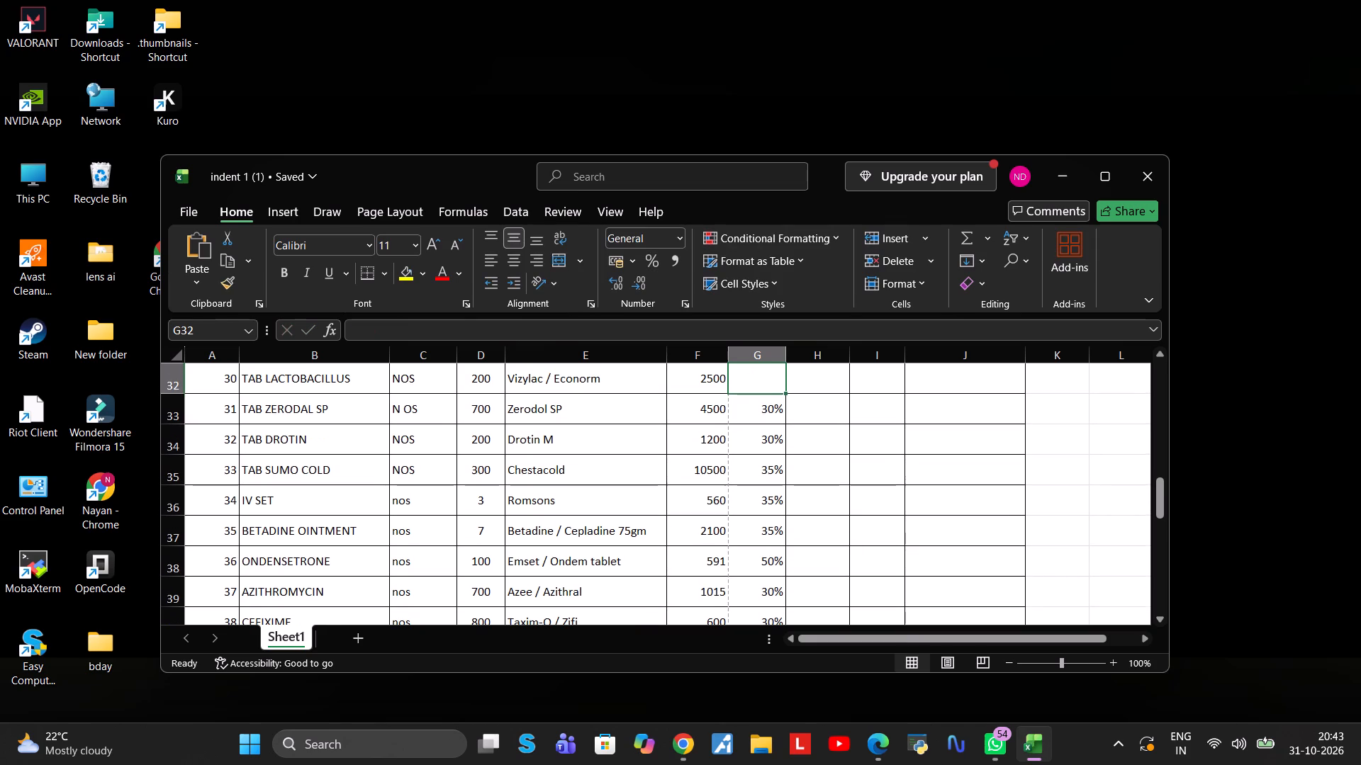
text(40)
key(shift+percent)
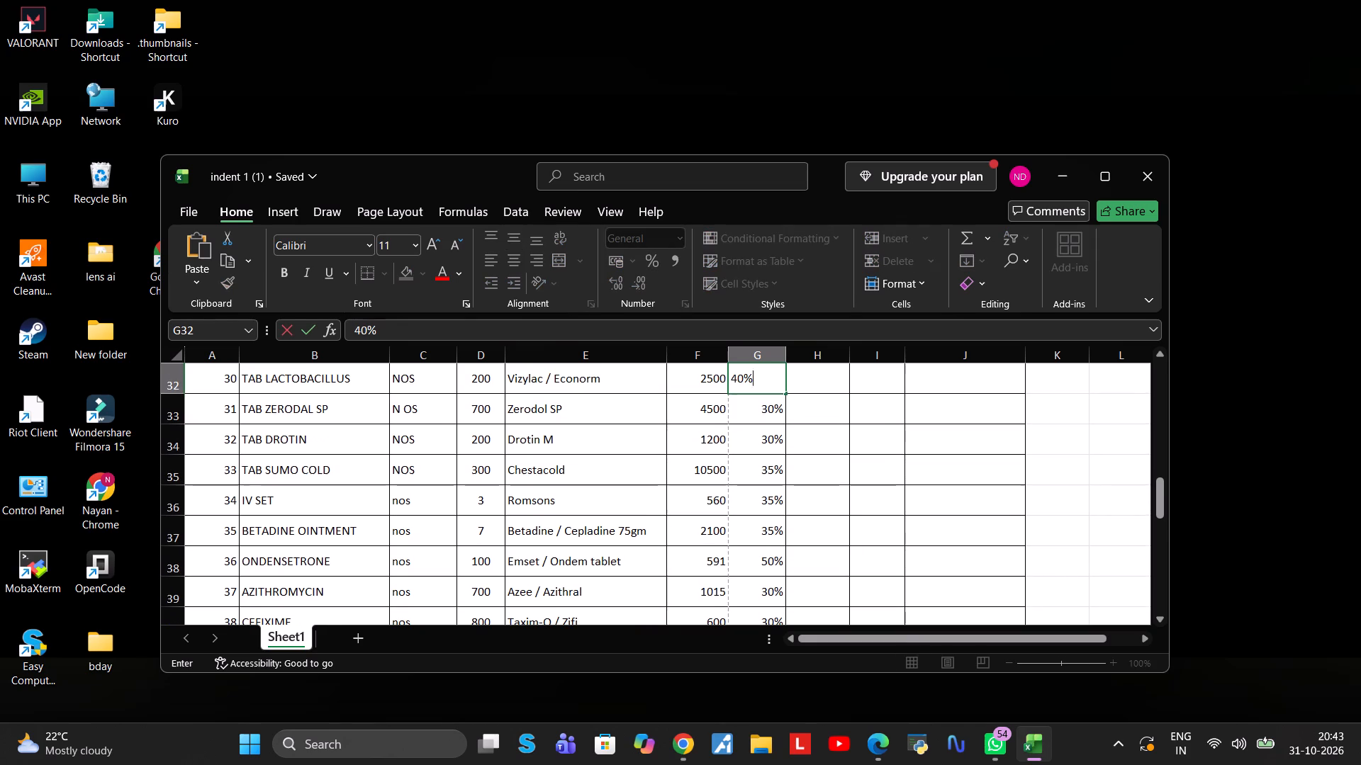
key(Up)
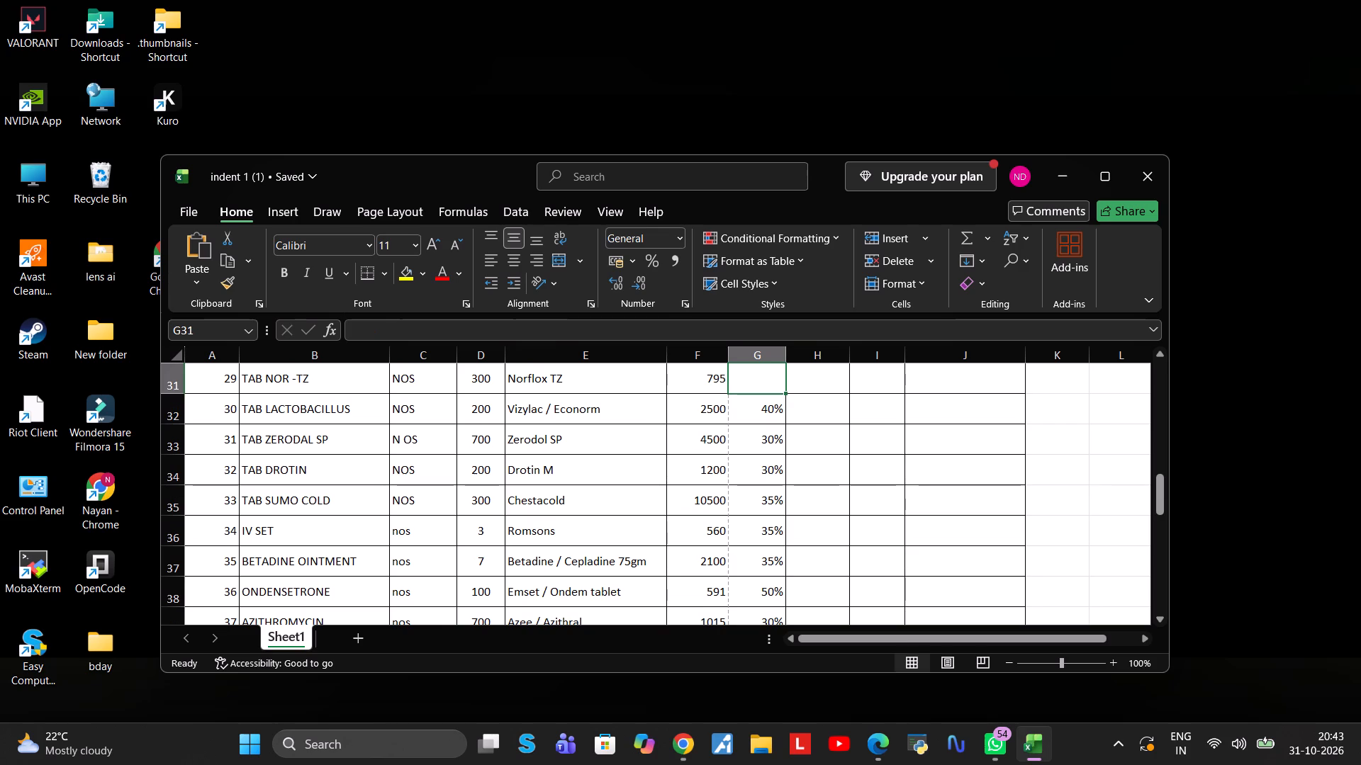
text(20%)
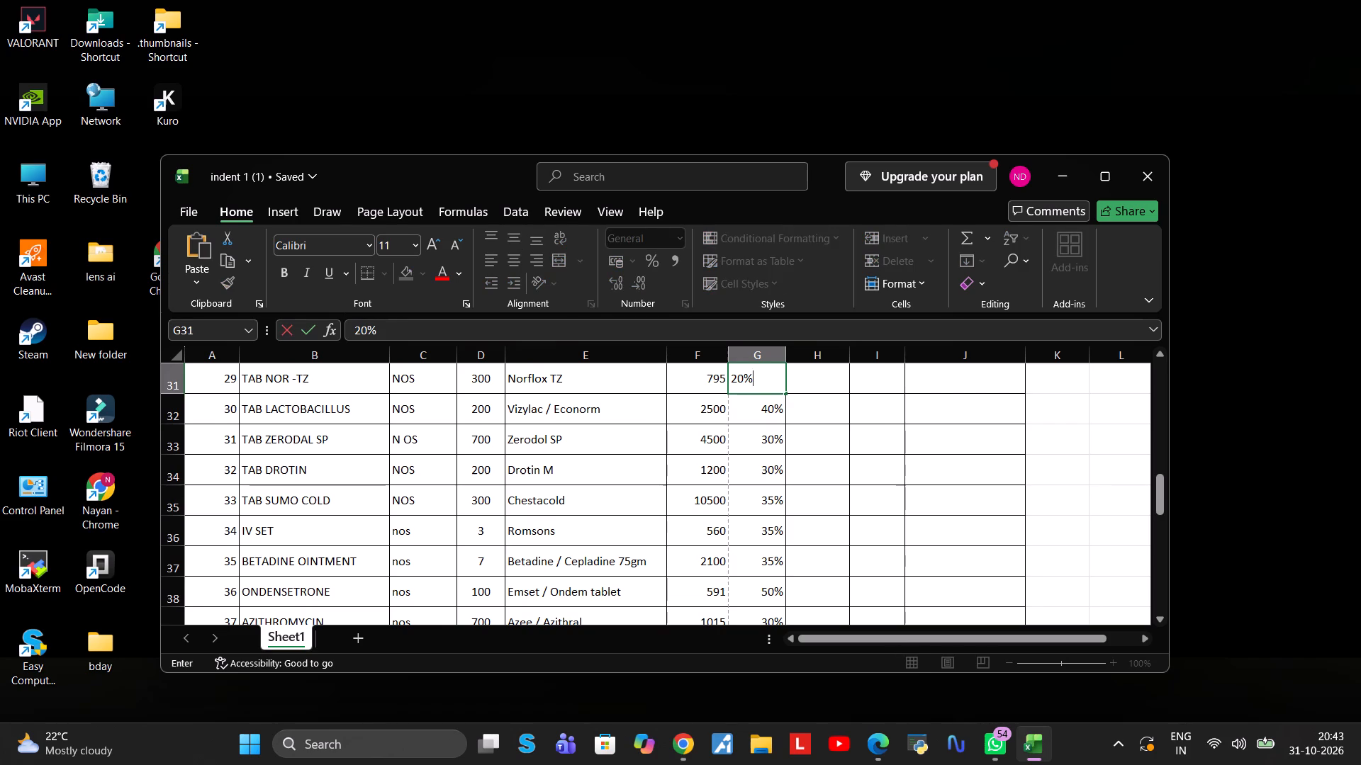
key(Up)
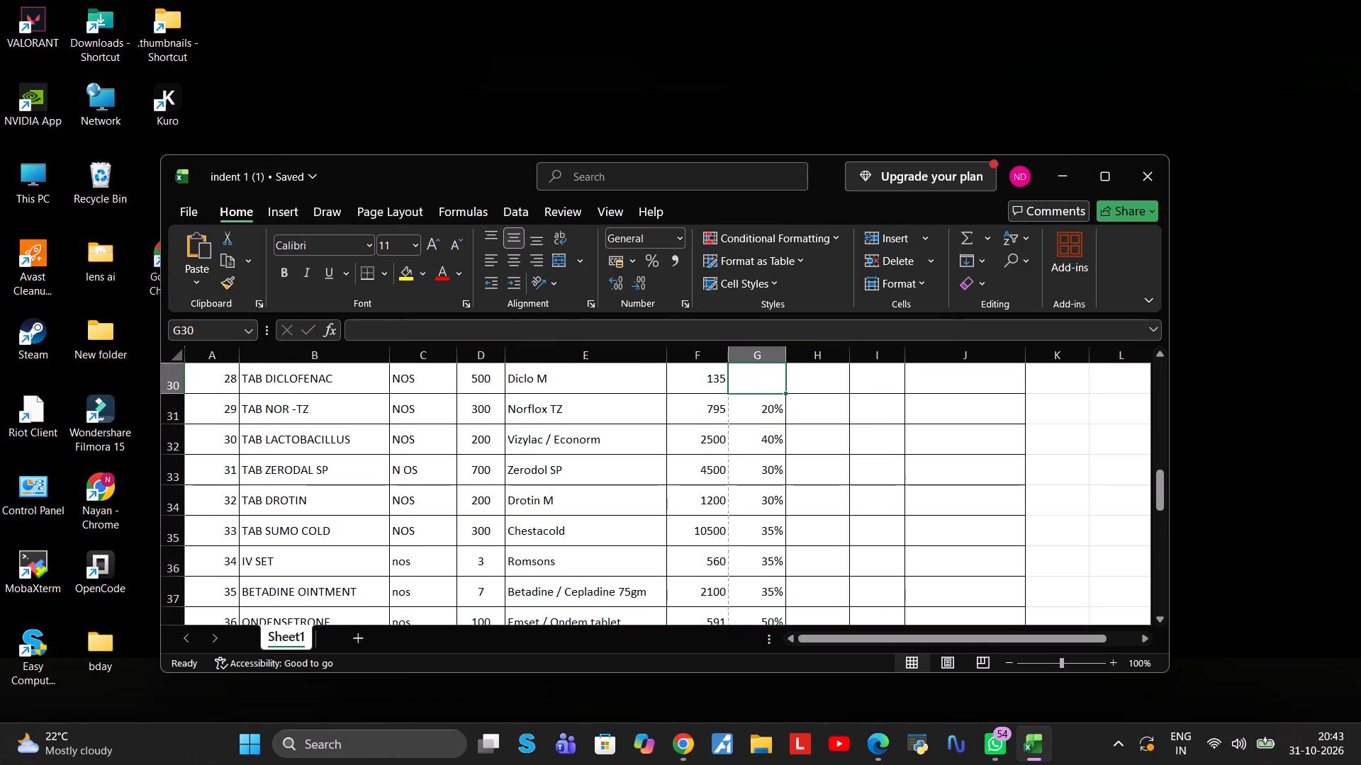
text(25%)
key(Up)
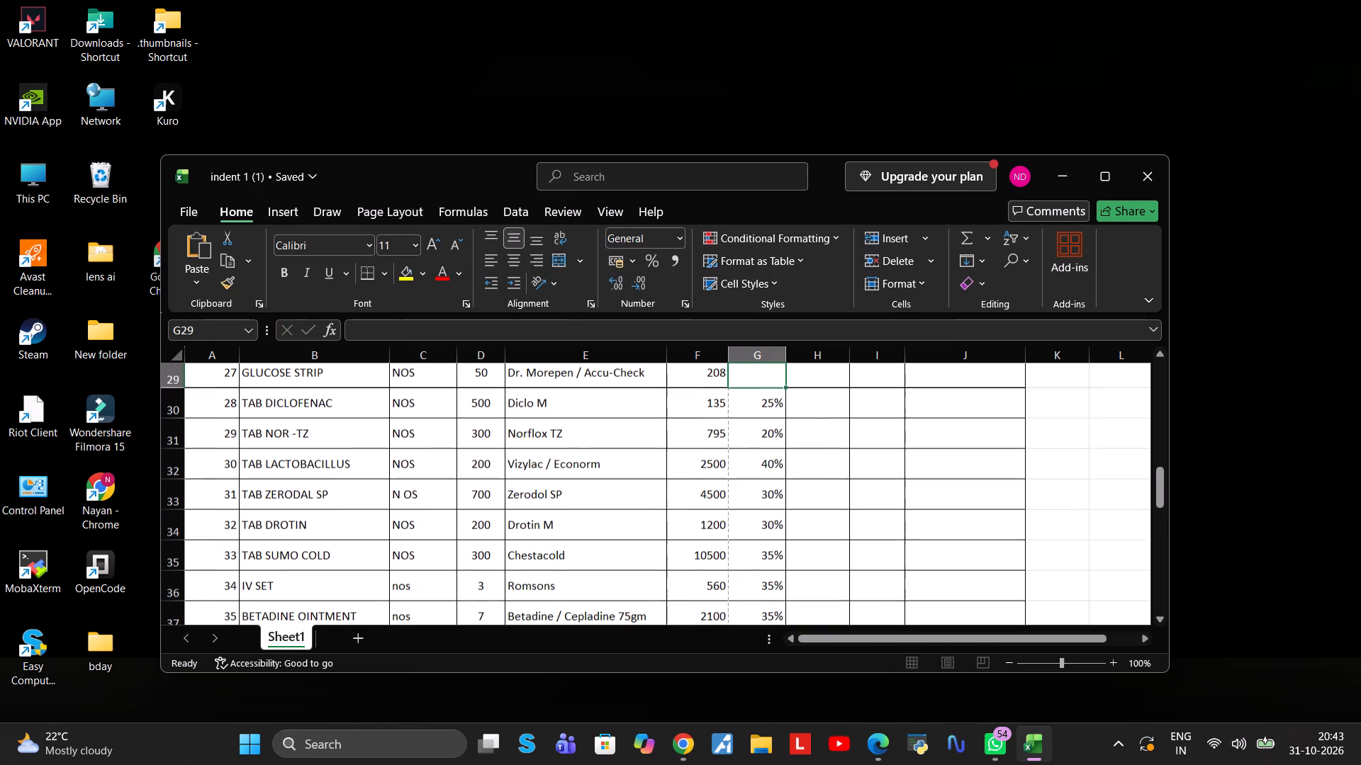
Enter the column G discounts, working upward: 25% for GLUCOSE STRIP, 35% for IVF DNS 500ML, 22% for IVF RL 500ML and 27 for TAB IBUPROFEN PLUS.
text(25%)
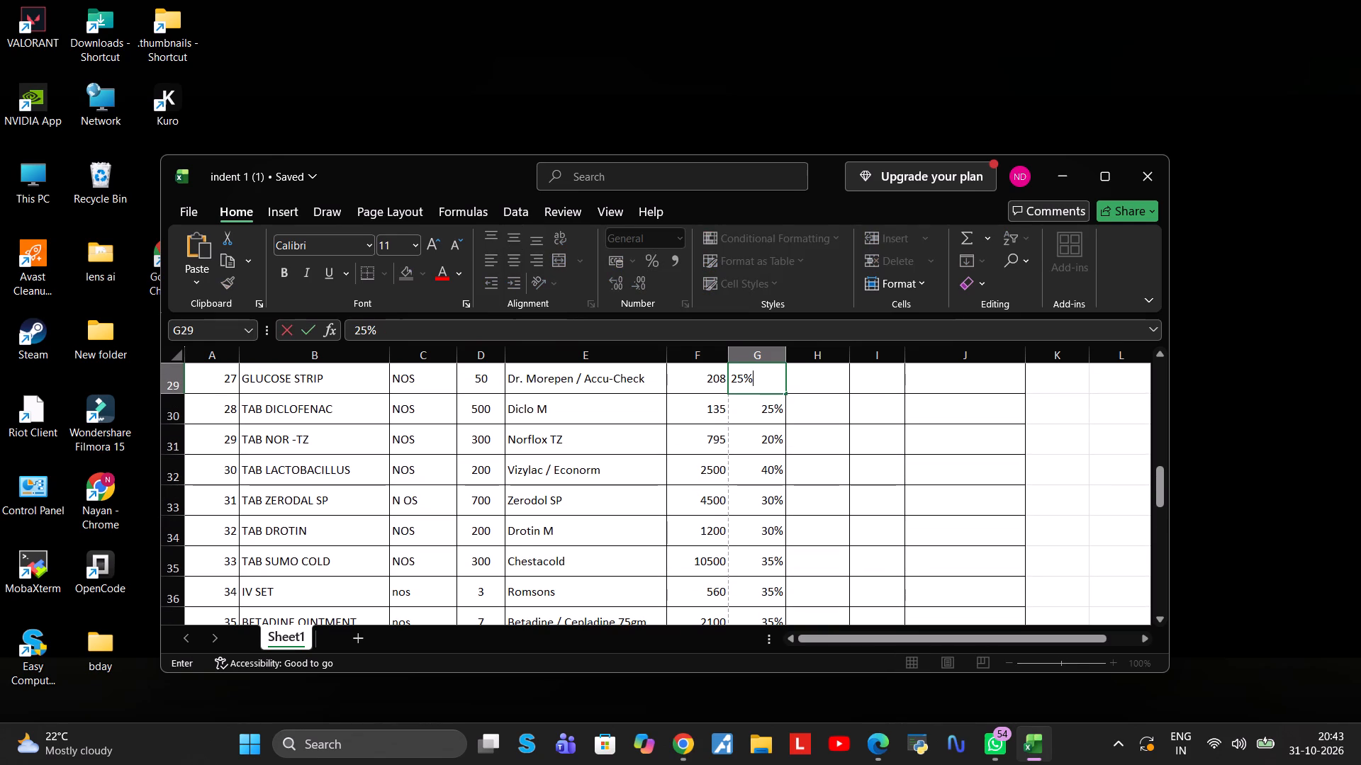
key(Up)
text(35%)
key(Up)
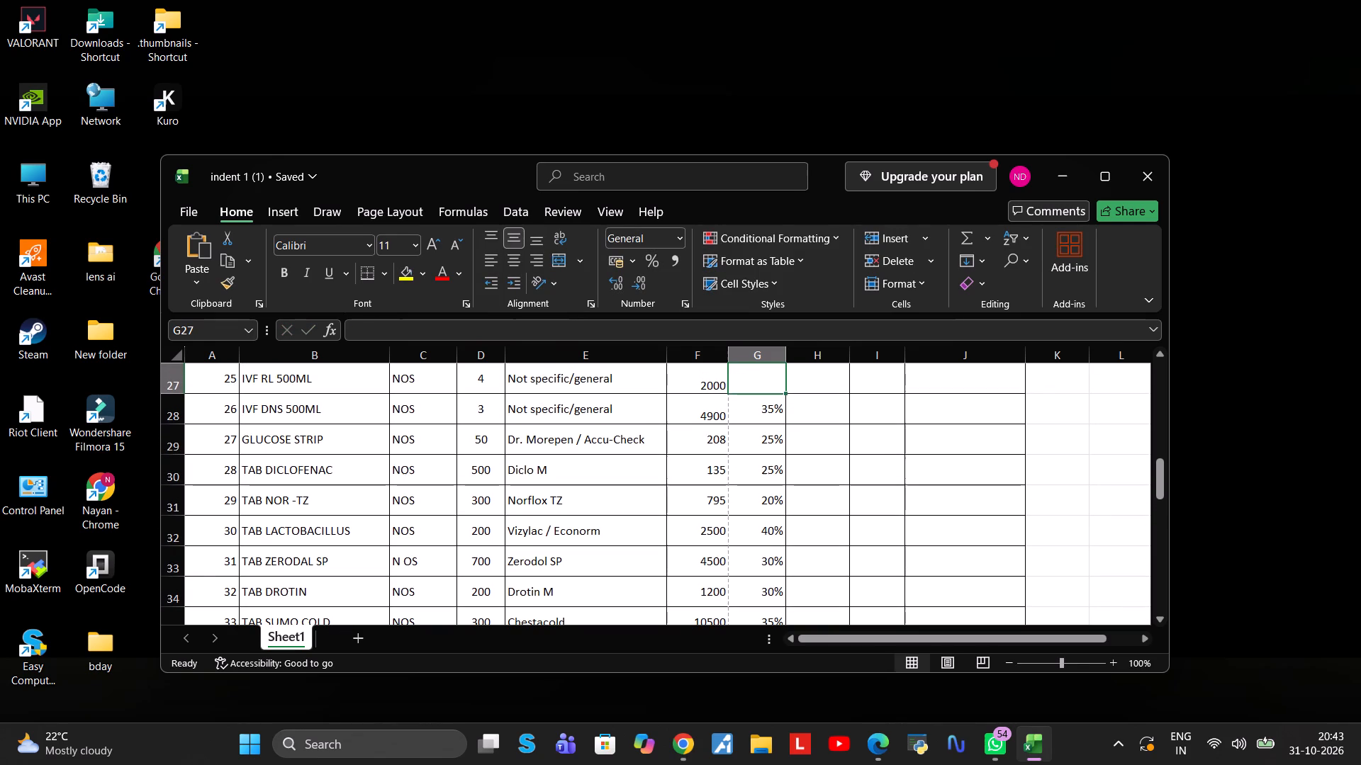
text(22)
key(shift+percent)
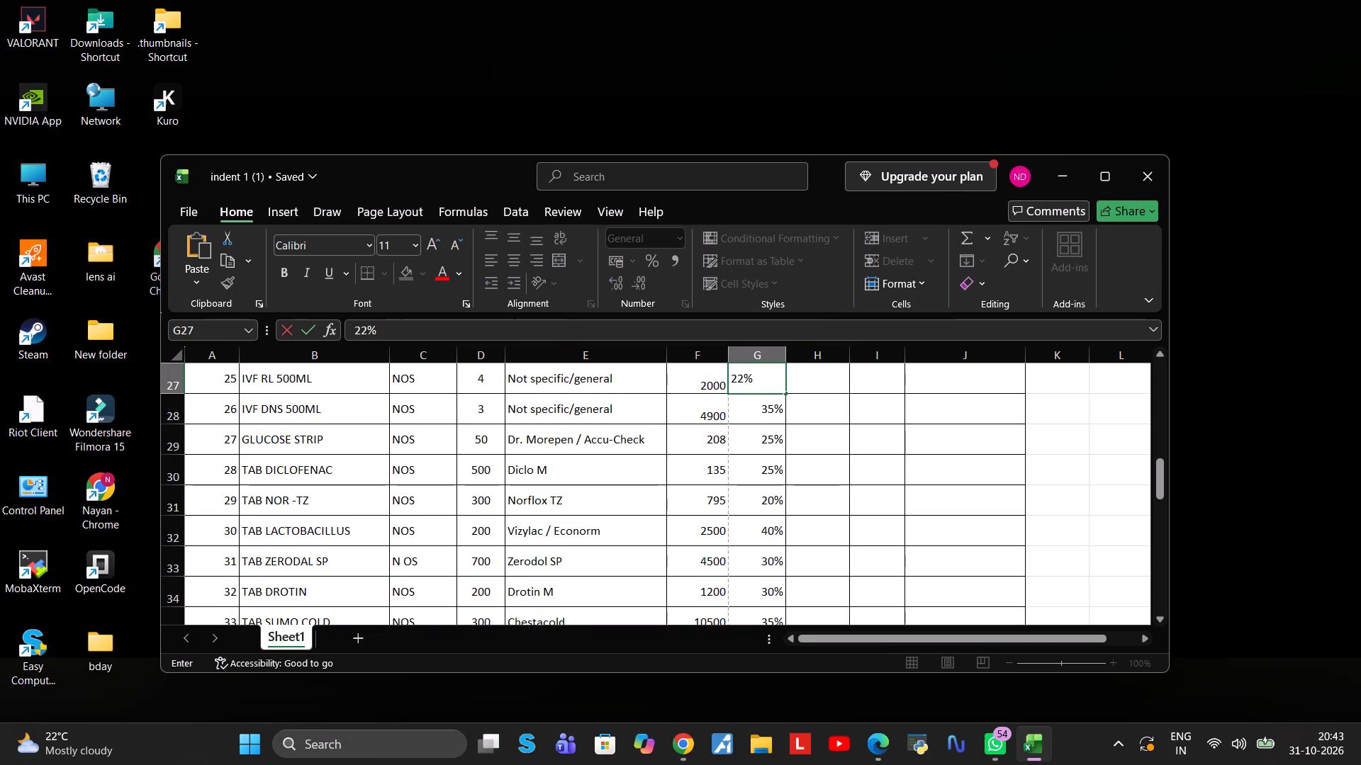
key(Up)
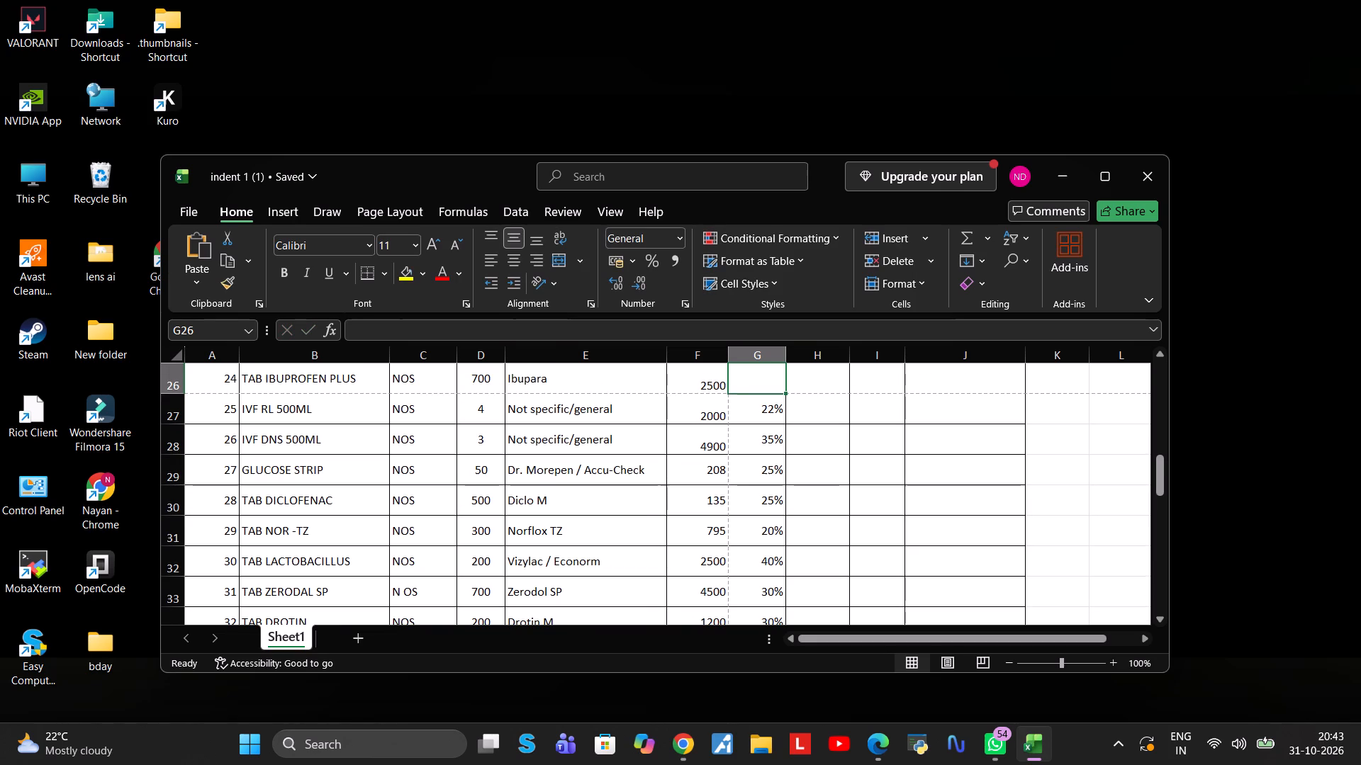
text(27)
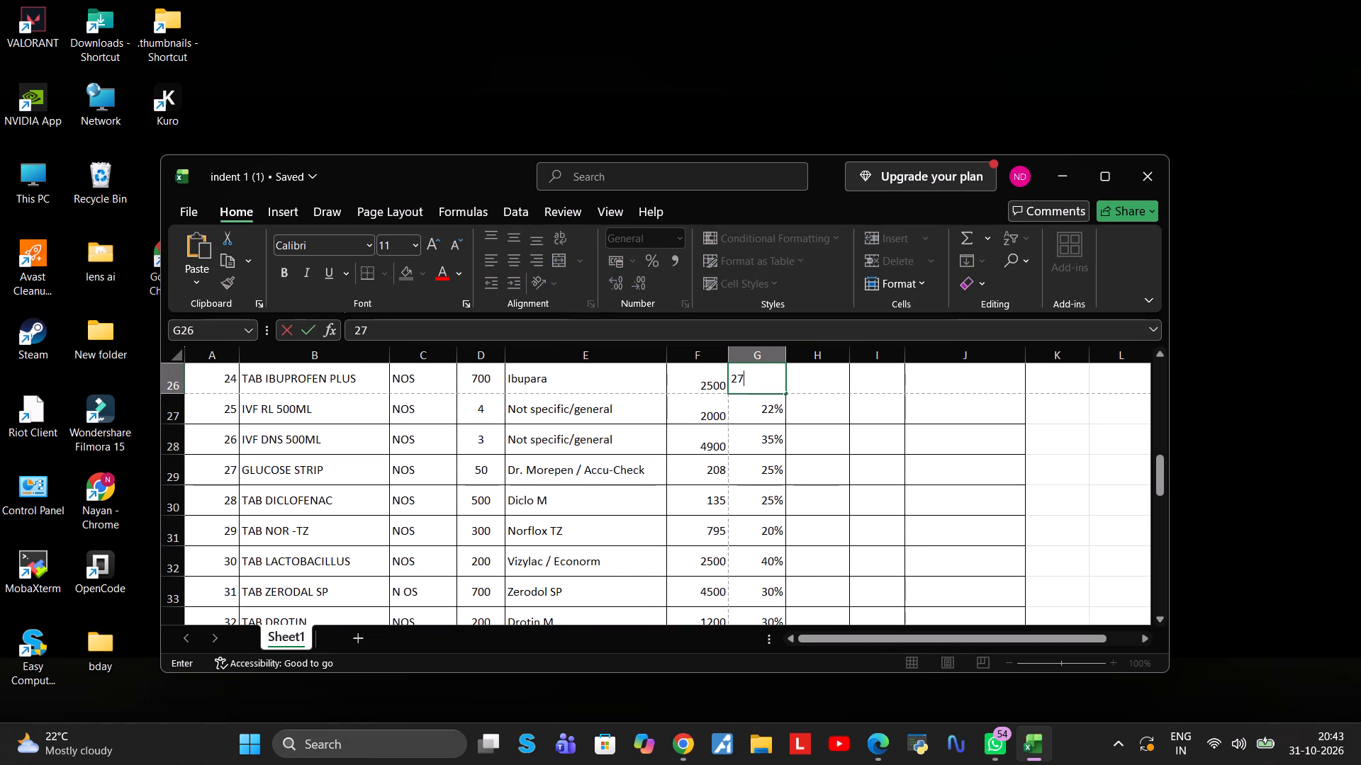
Complete the 27% discount for TAB IBUPROFEN PLUS in column G, and enter 30% each for TAB PCM and TAB MEFTAL SPASM above it.
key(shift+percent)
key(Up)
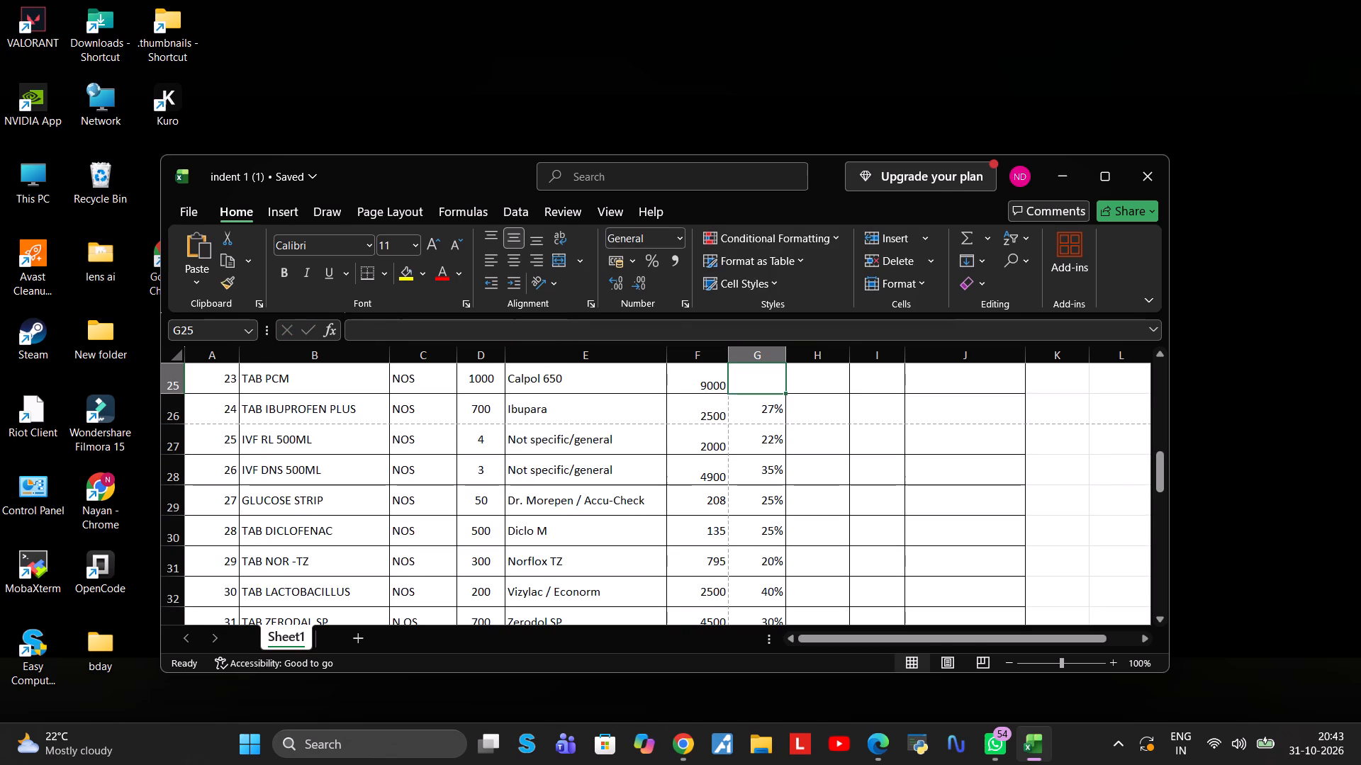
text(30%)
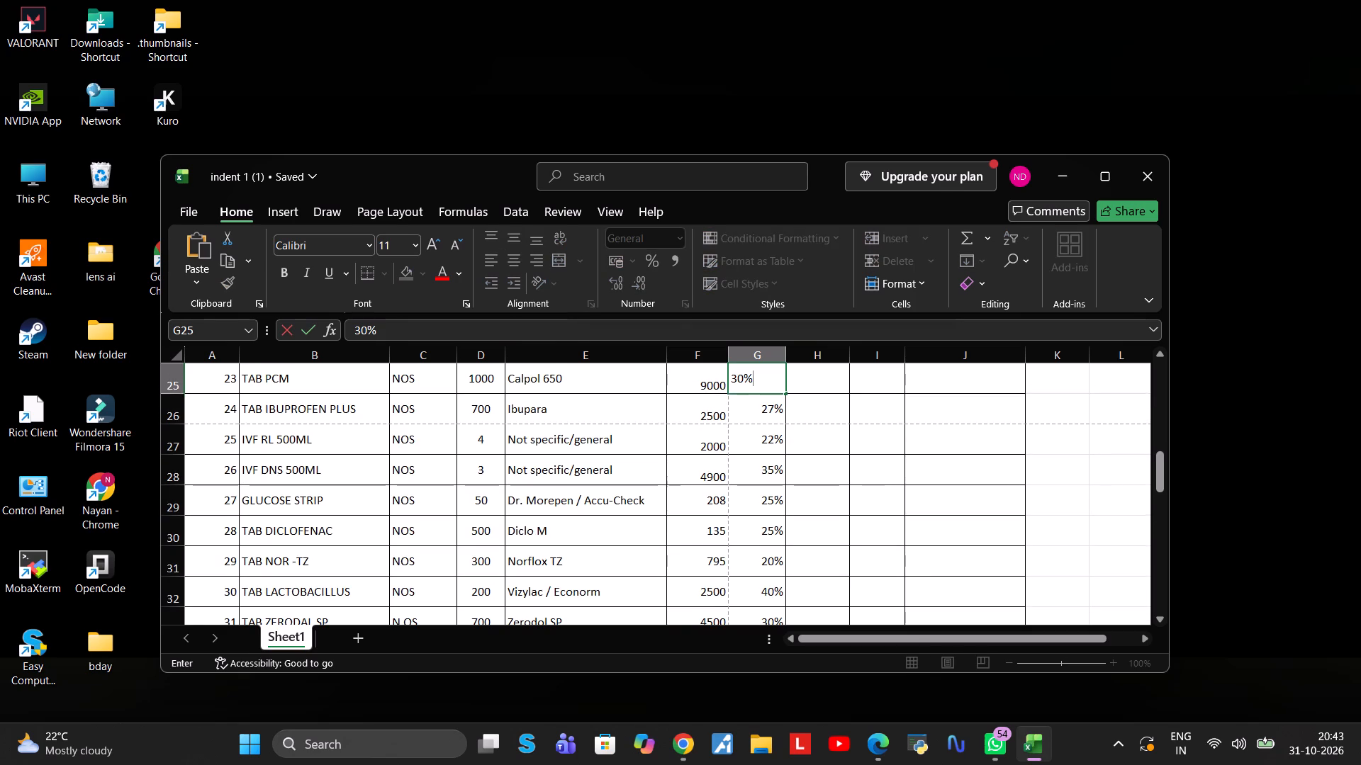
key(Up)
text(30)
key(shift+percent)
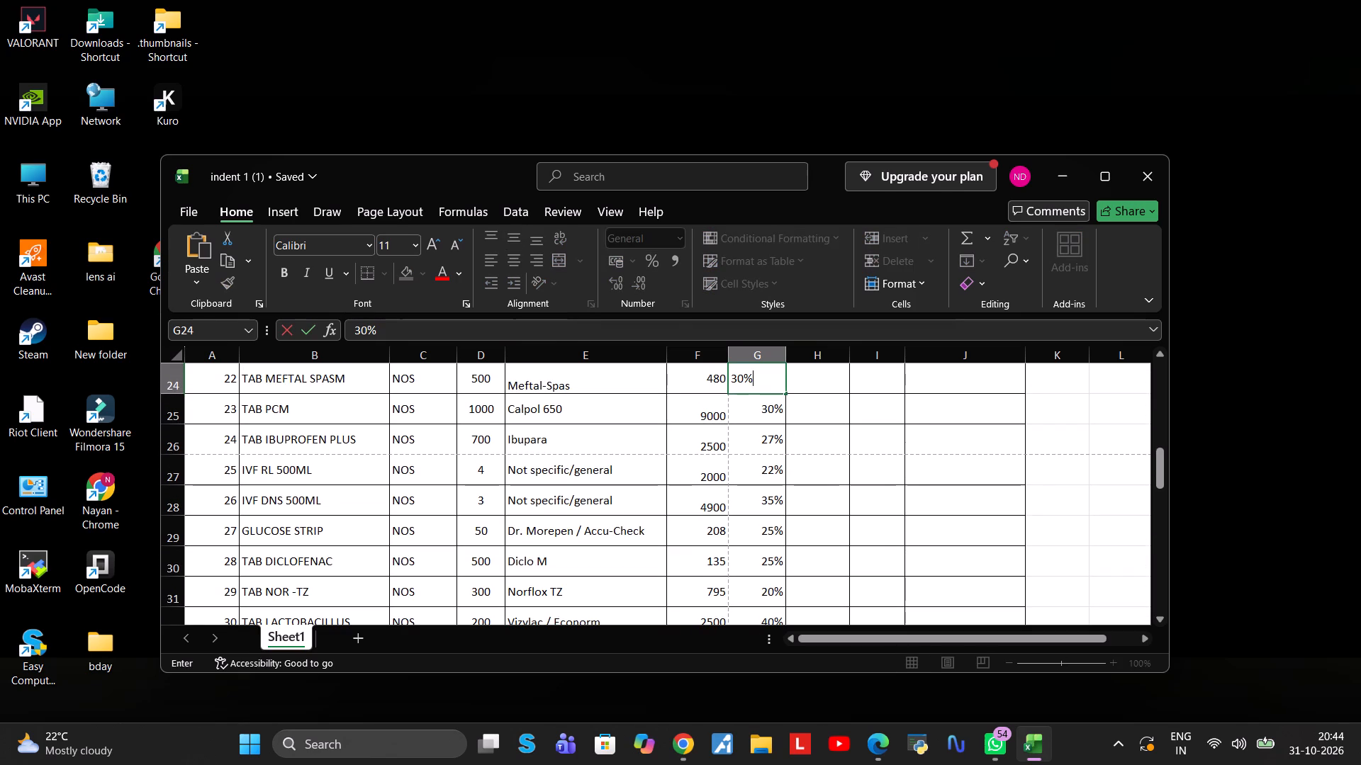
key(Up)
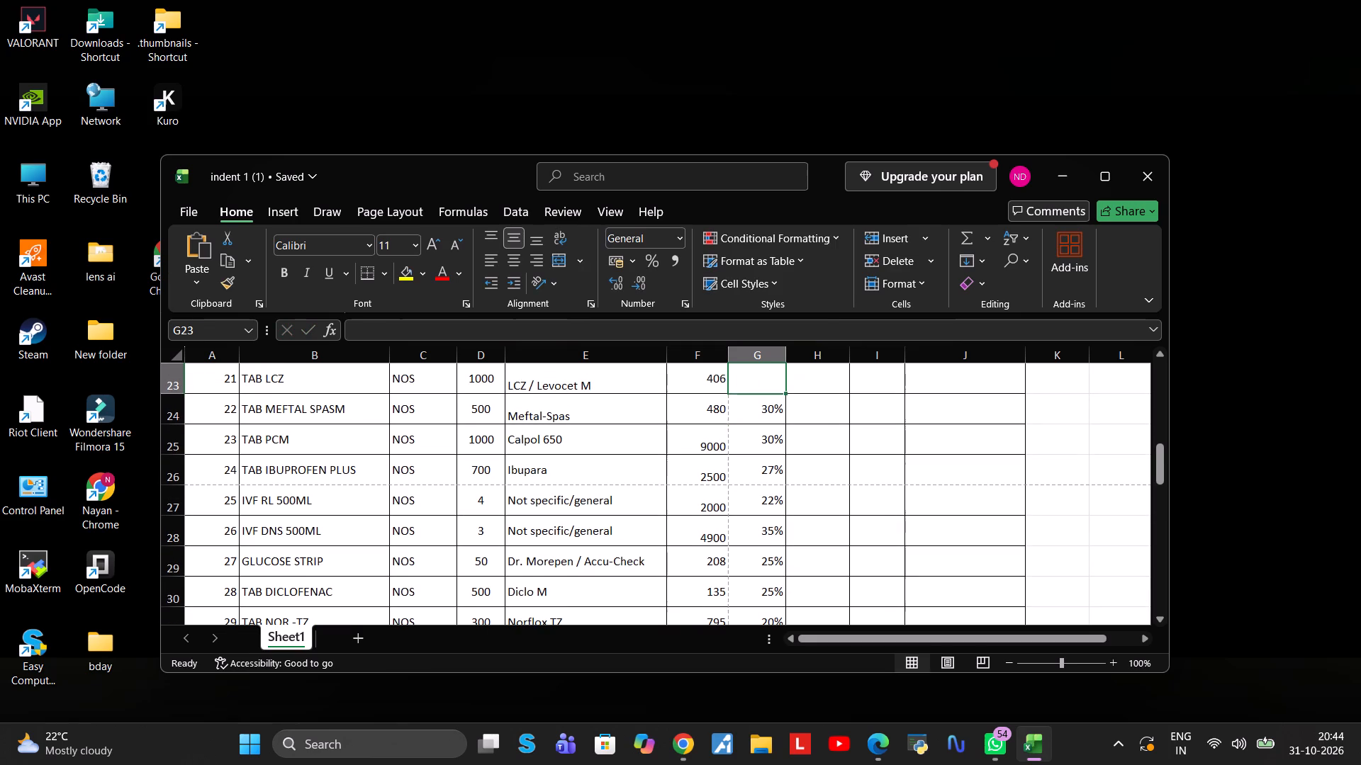
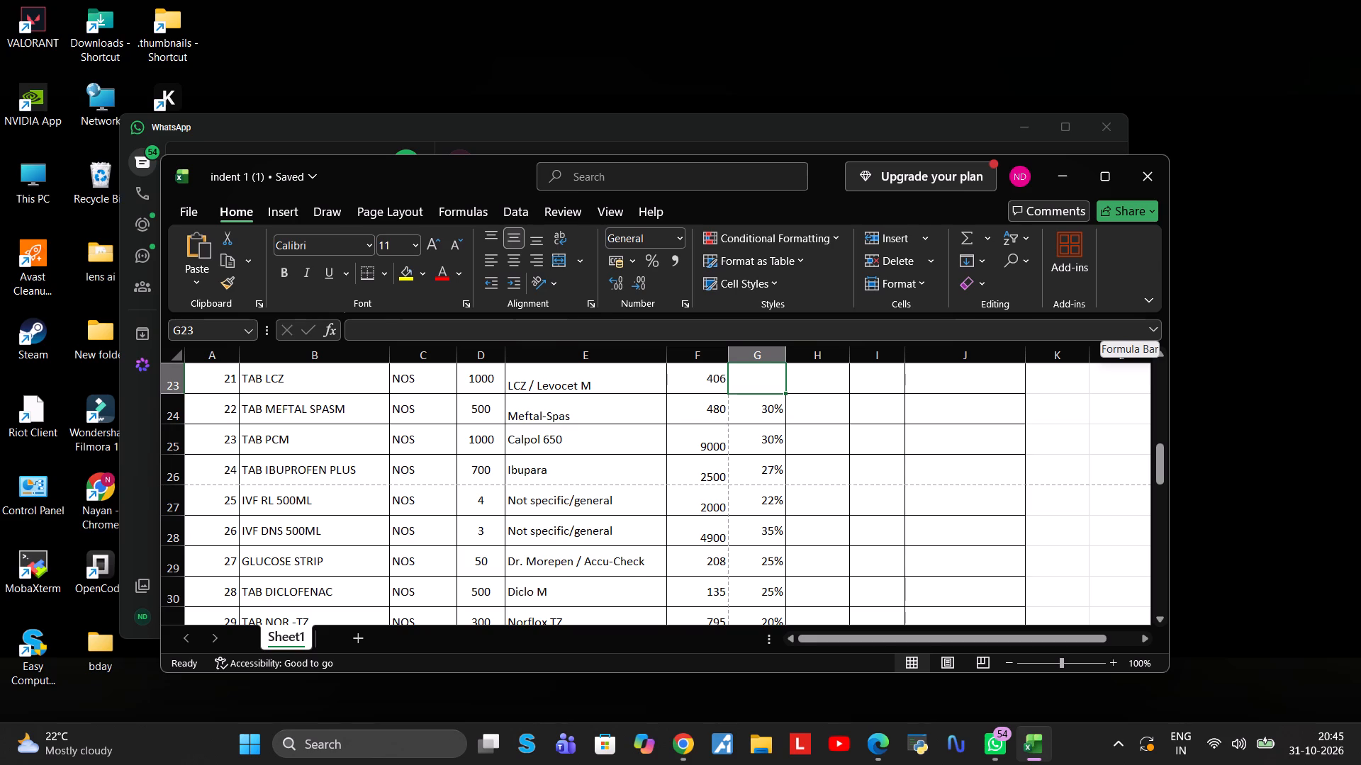
Enter the column G discounts, working upward: 30% for TAB LCZ and 40% for TAB METROGYL.
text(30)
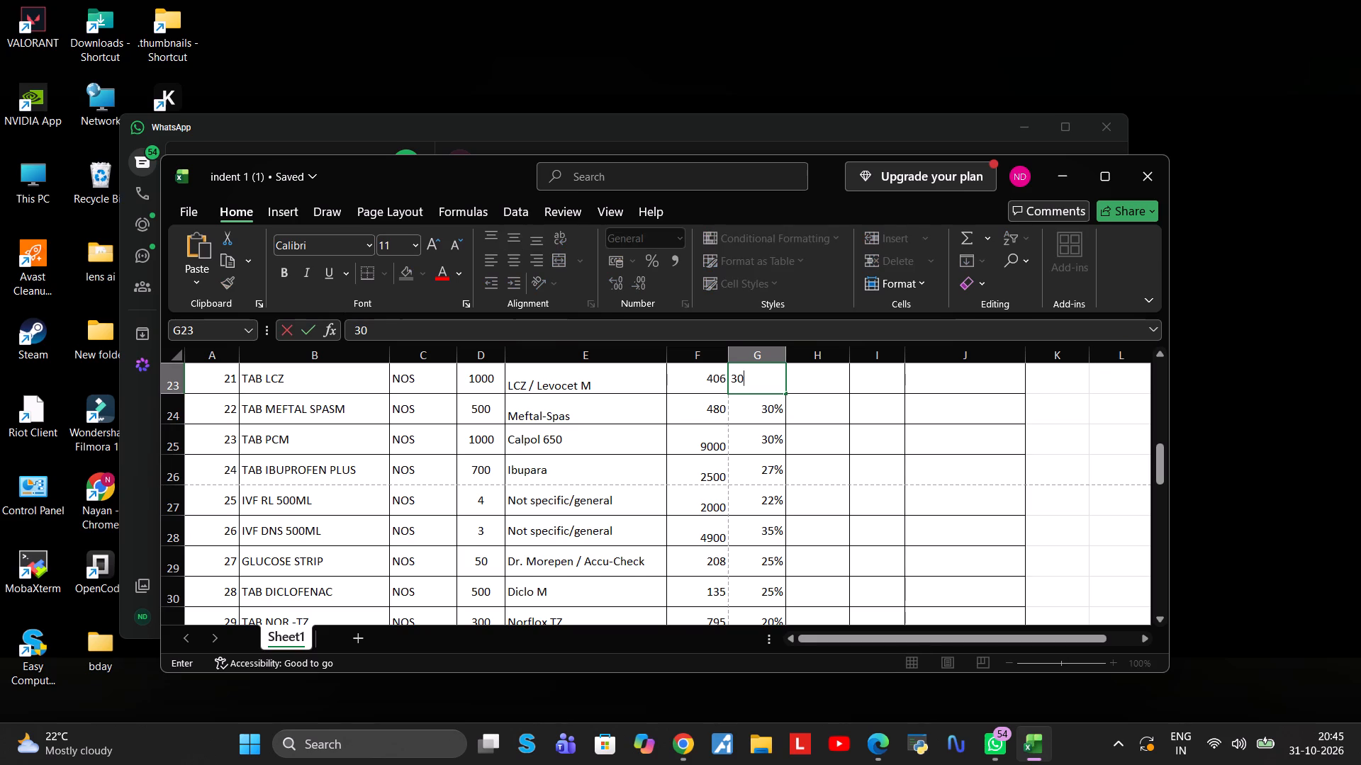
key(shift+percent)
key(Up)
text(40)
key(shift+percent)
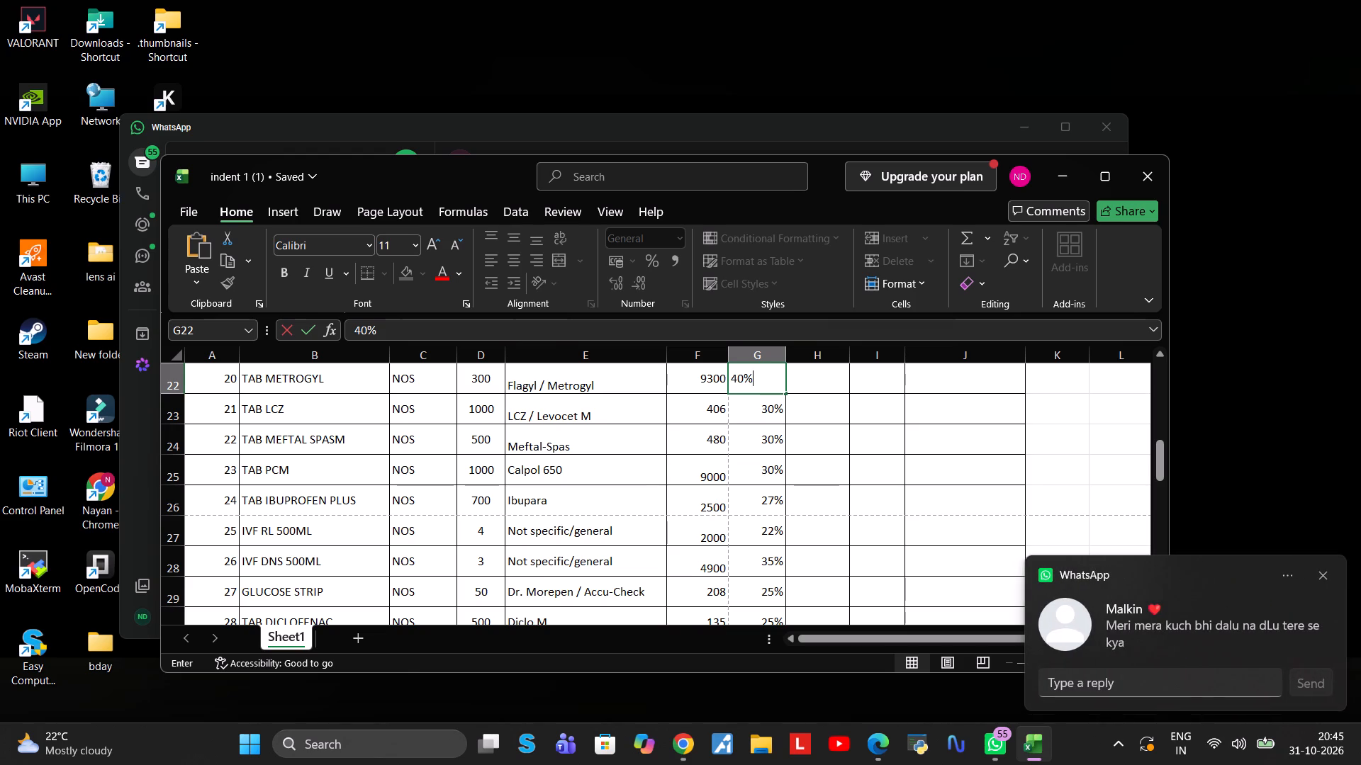
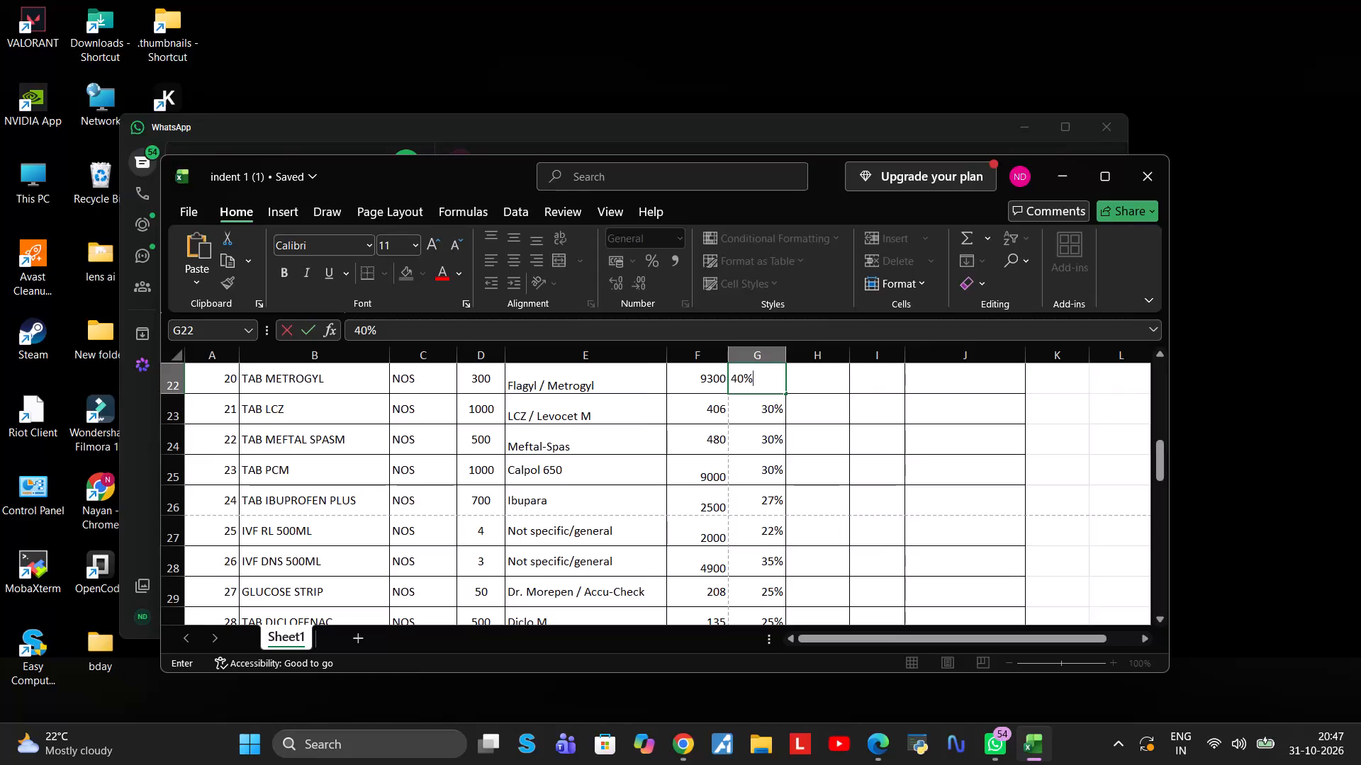
Complete the TAB METROGYL row with the 40% discount in column G and the discounted amount 5580 in column J.
key(Up)
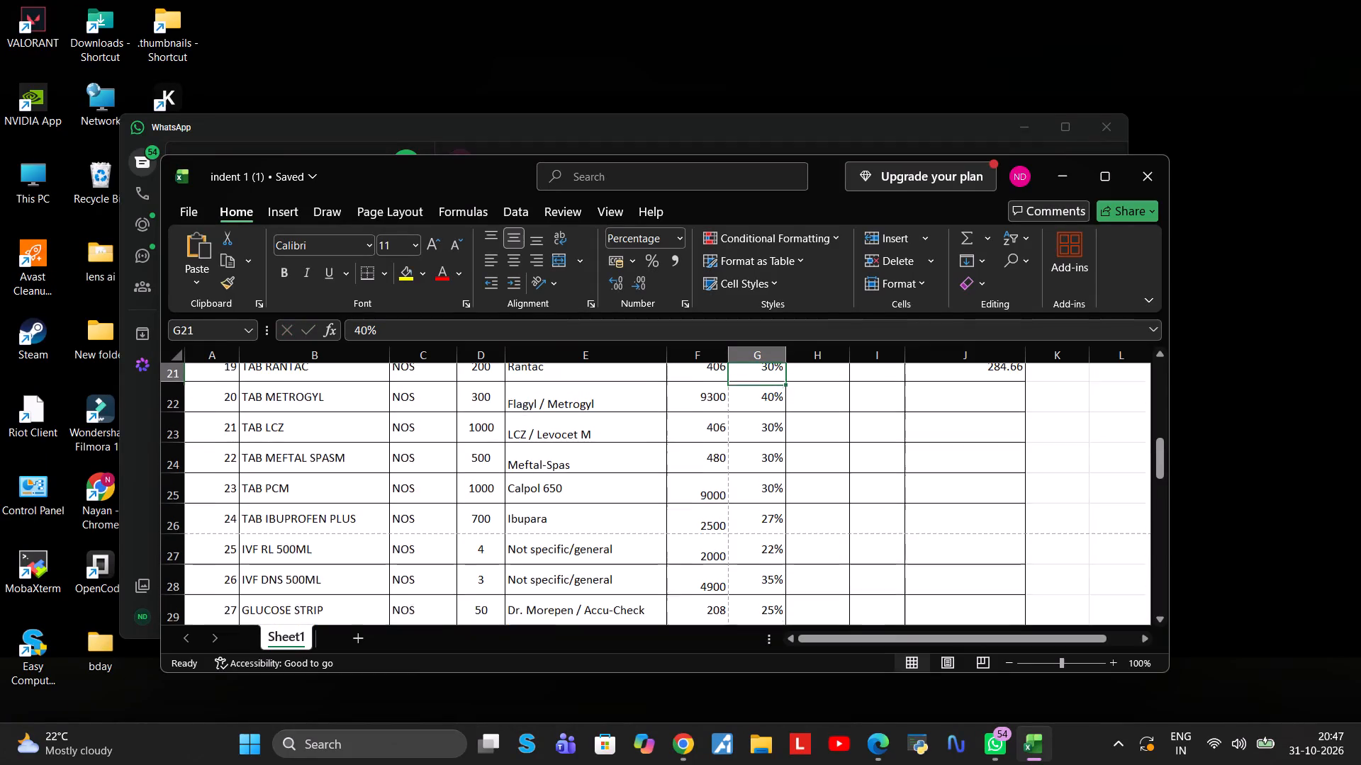
key(Down)
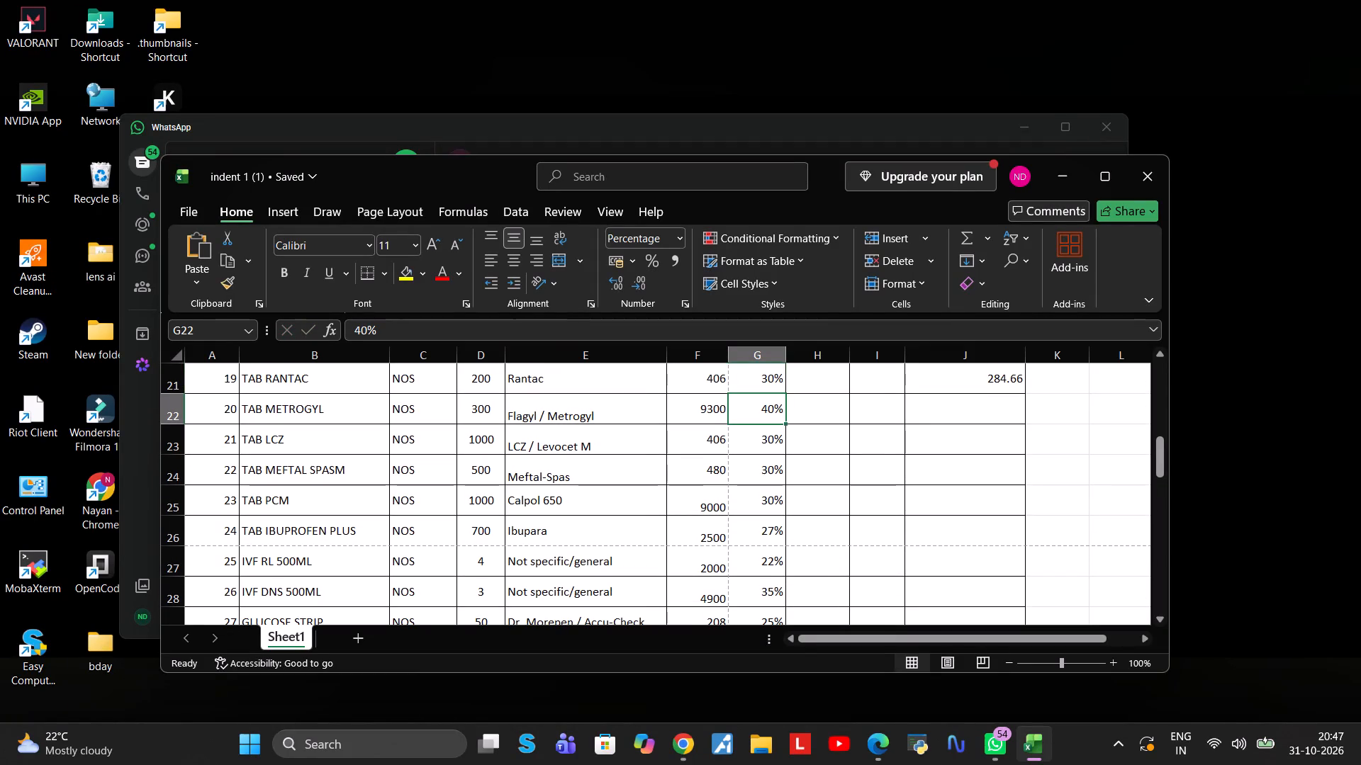
key(Right)
key(Right)
key(Right)
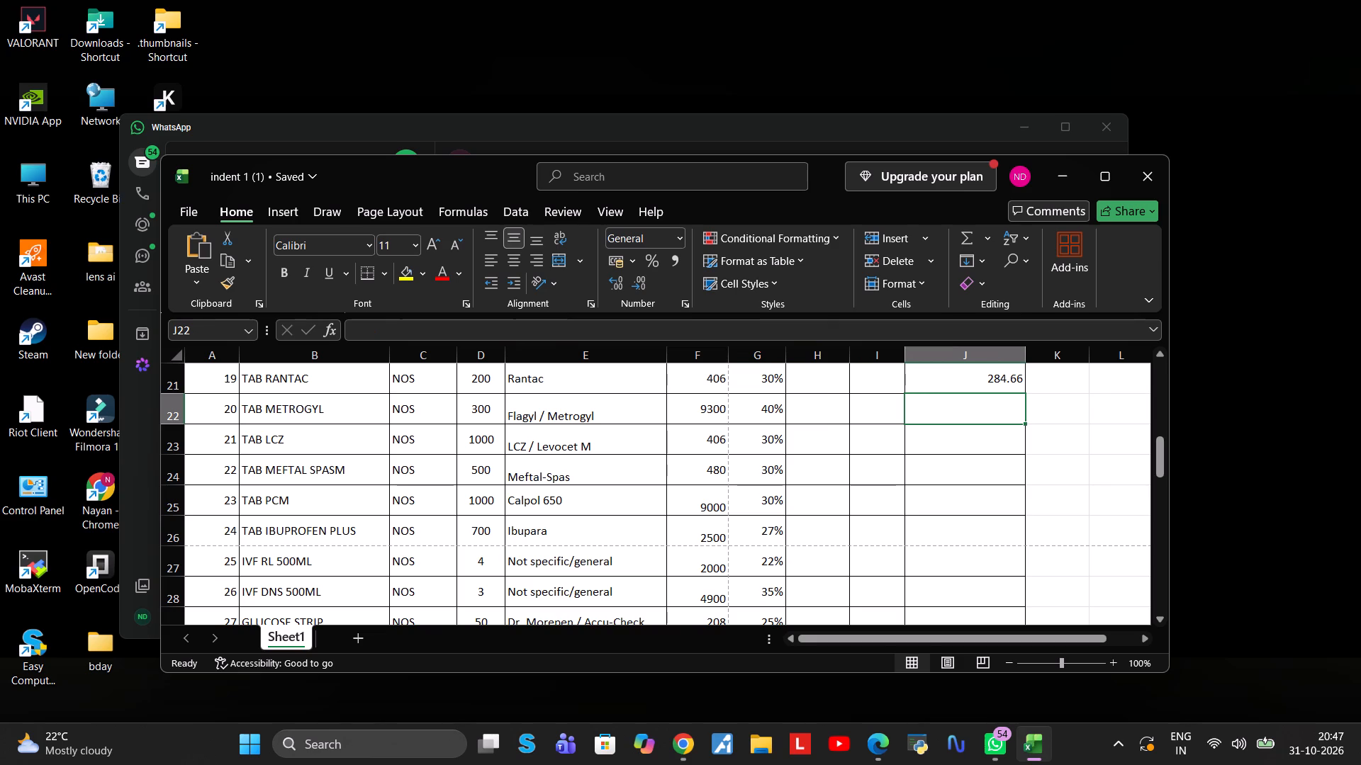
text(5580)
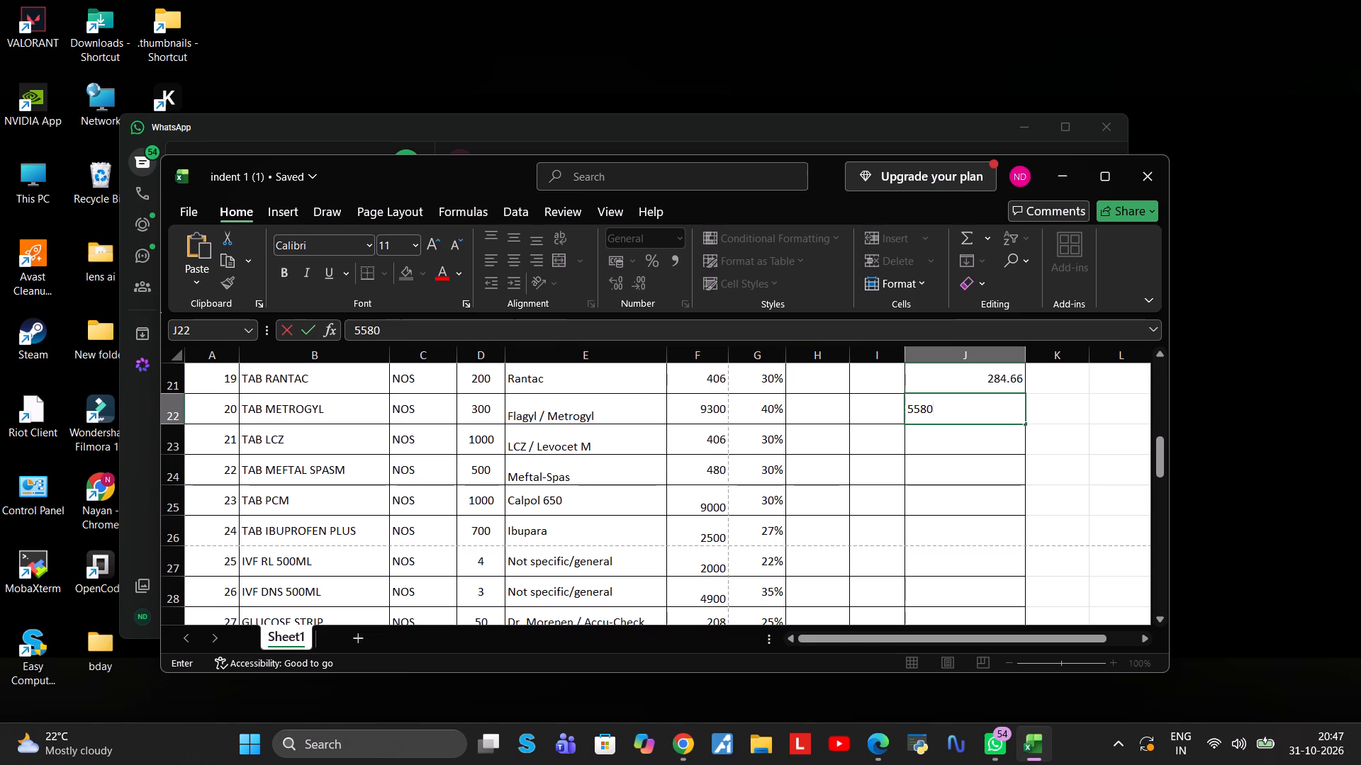
Enter the column J amounts, working downward: 5580 for TAB METROGYL, 284.66 for TAB LCZ, 336 for TAB MEFTAL SPASM and 6300 for TAB PCM.
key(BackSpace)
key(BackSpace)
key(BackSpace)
text(580)
key(Down)
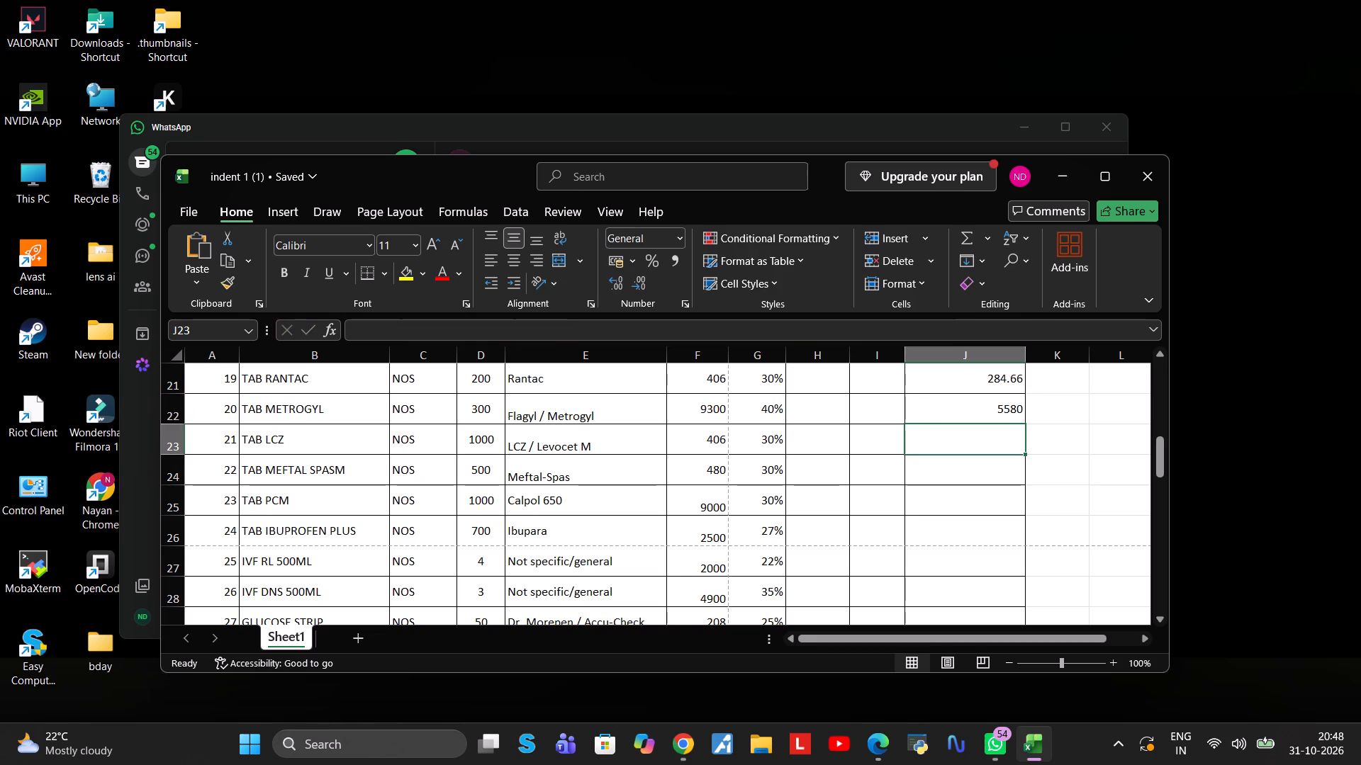
key(2)
text(84)
key(period)
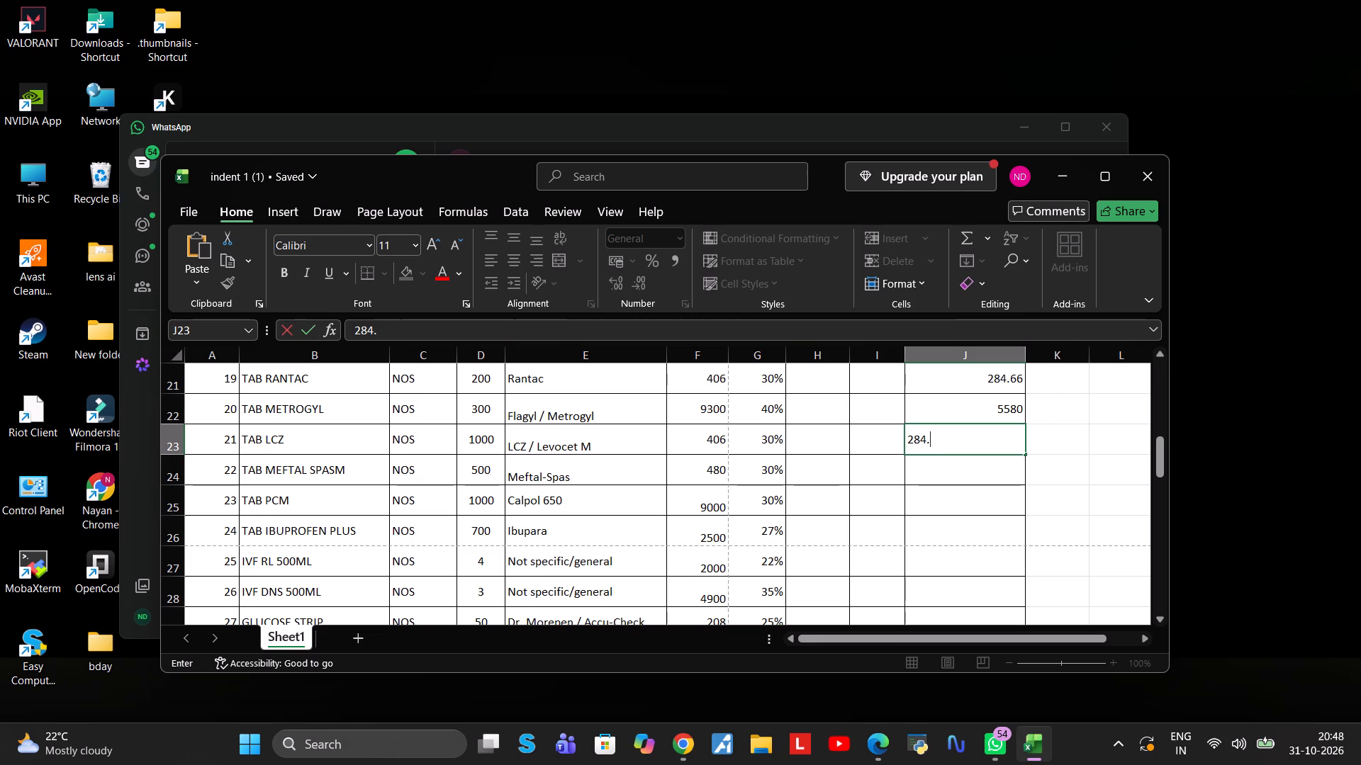
text(66)
key(Down)
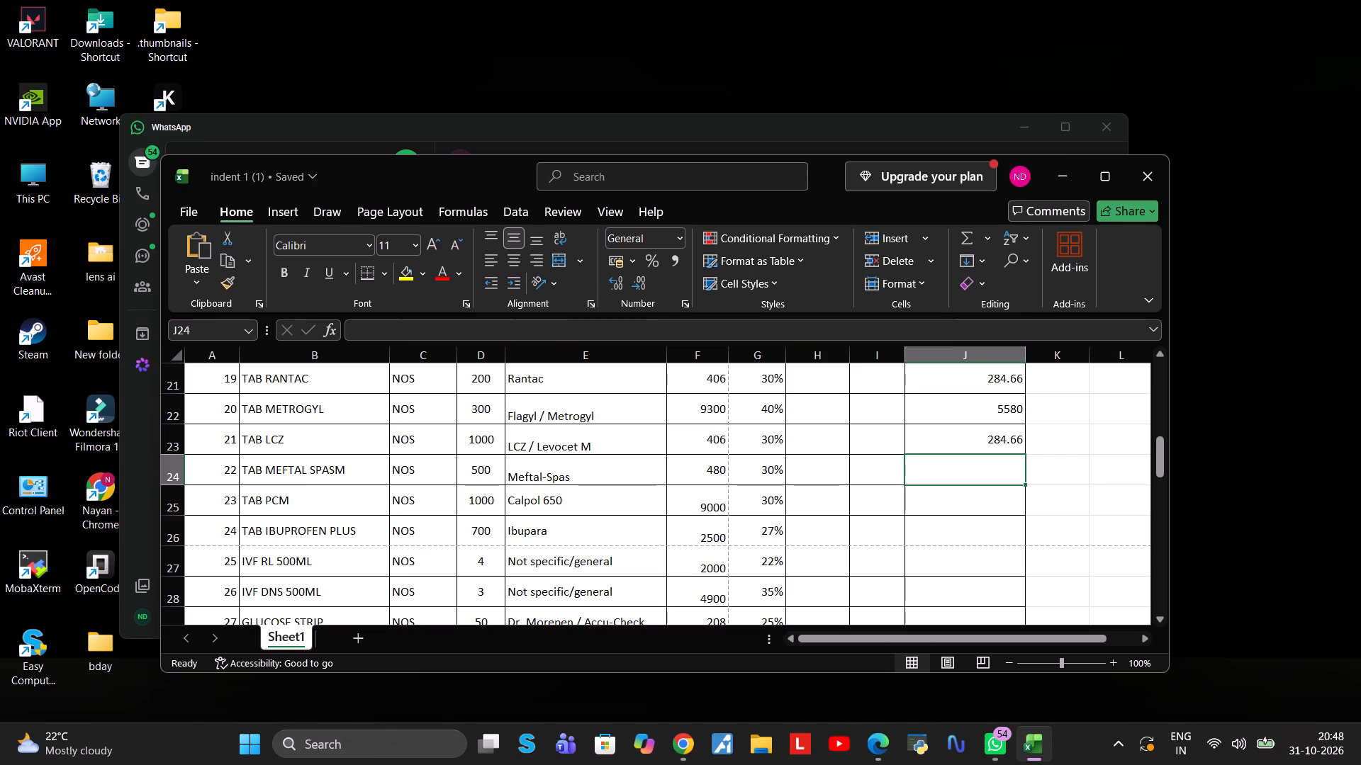
text(336)
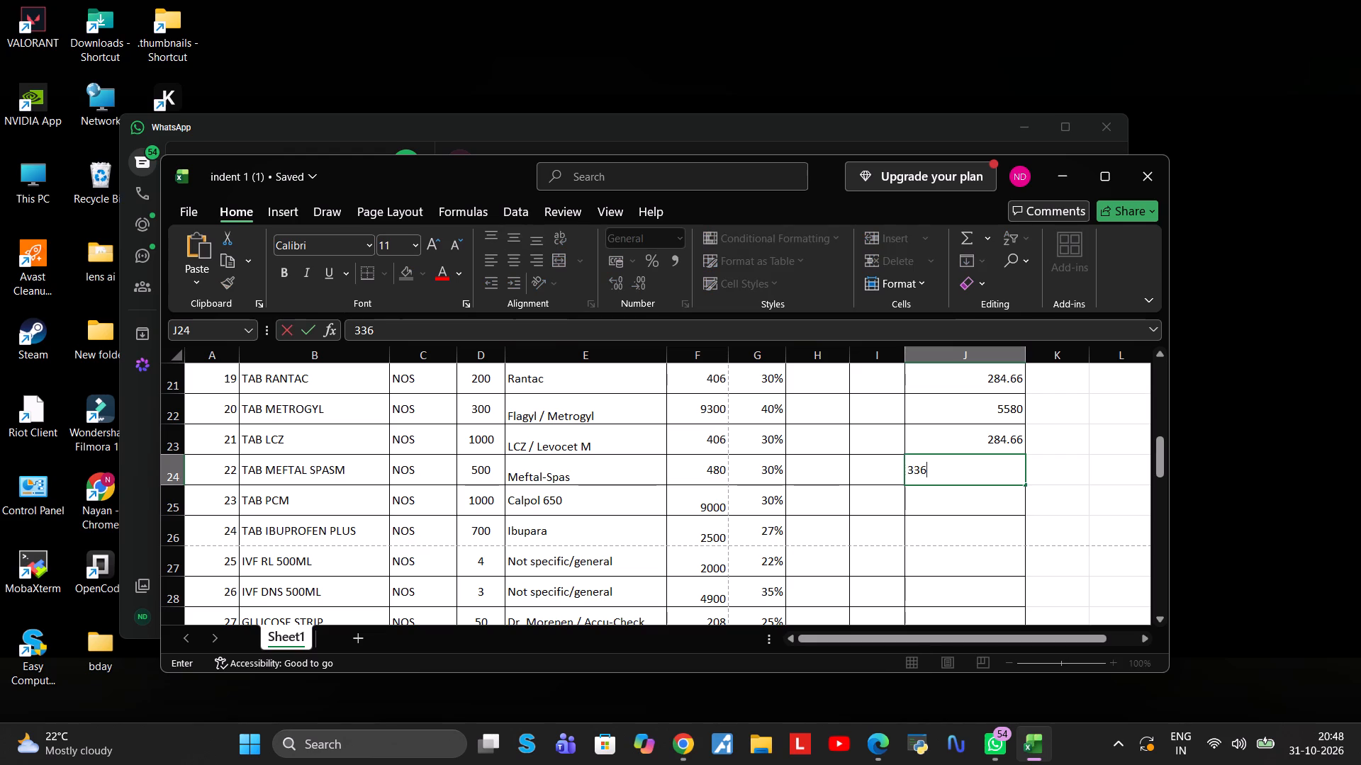
key(Down)
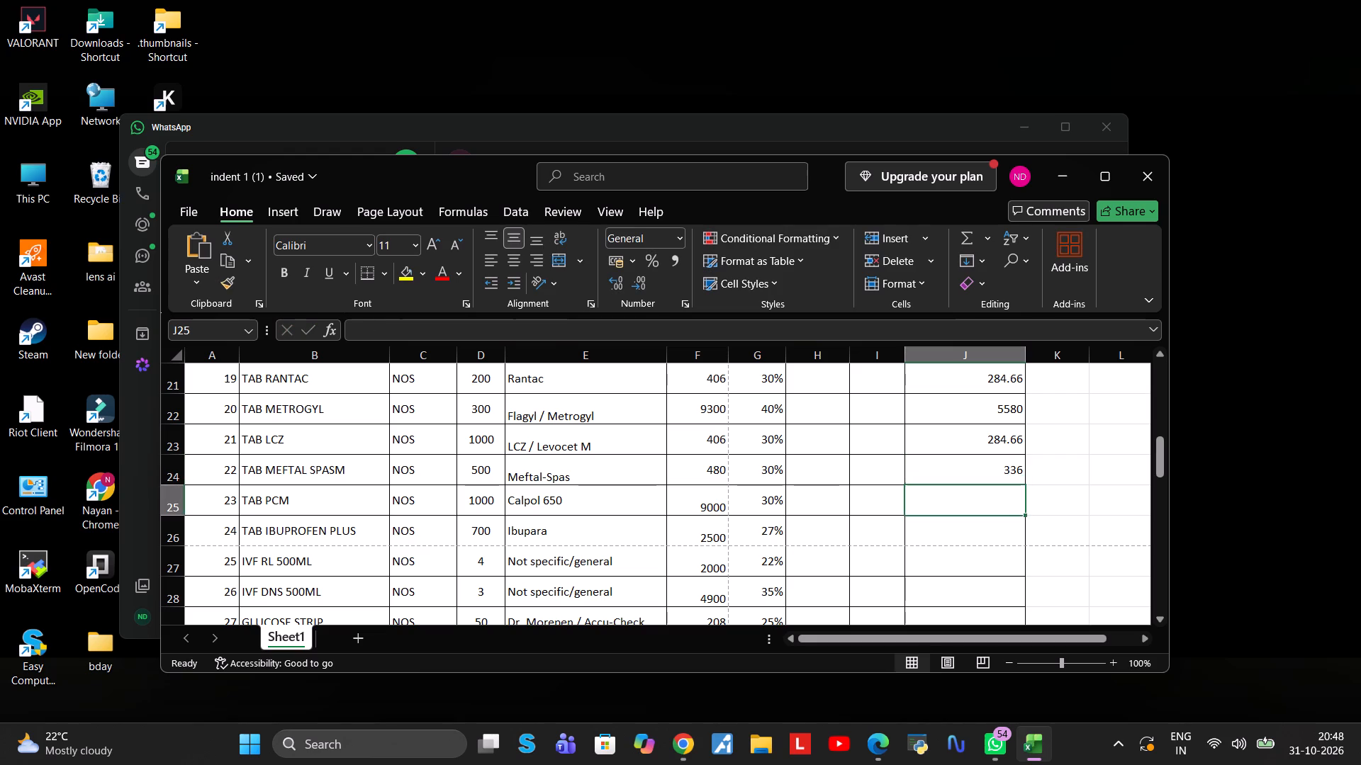
text(6300)
key(Down)
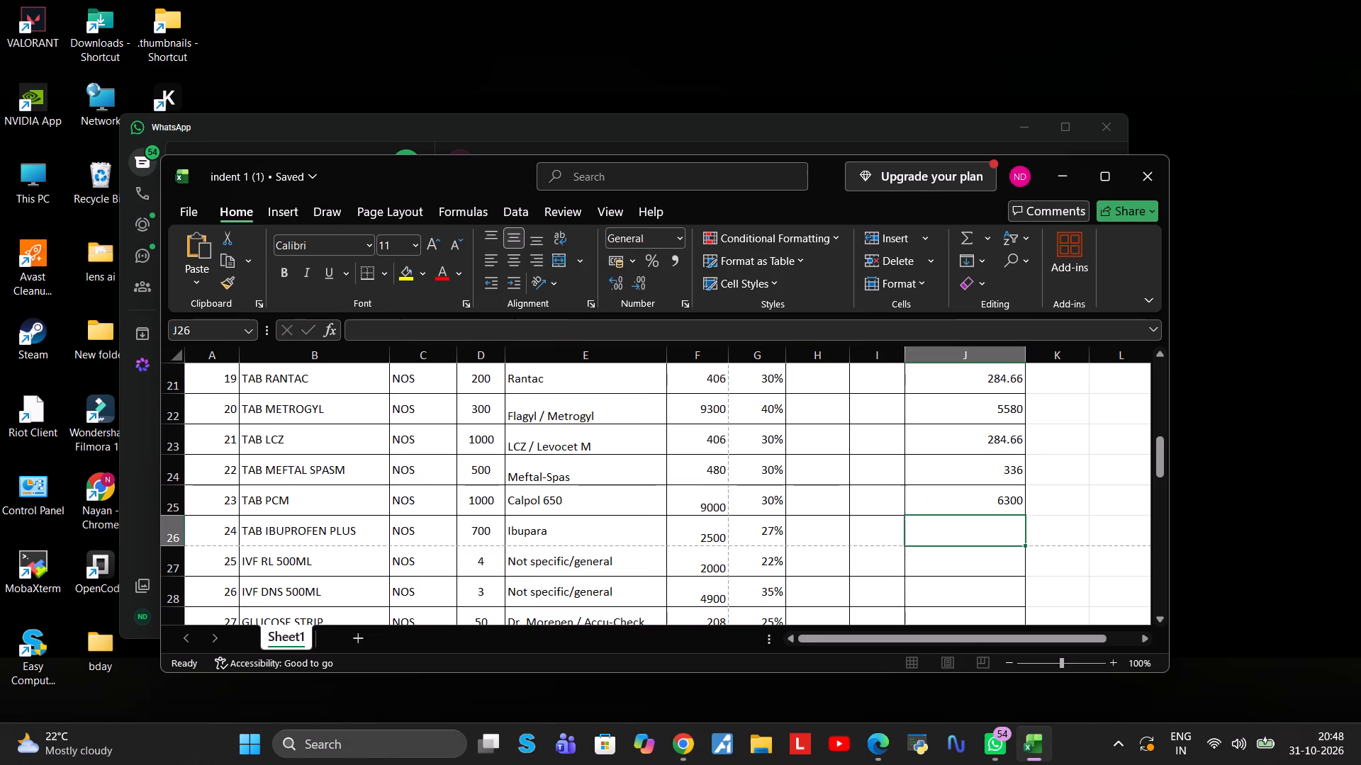
Enter the column J amounts: 1825 for TAB IBUPROFEN PLUS, 1560 for IVF RL 500ML, 3185 for IVF DNS 500ML and 156 for GLUCOSE STRIP.
key(1)
text(824)
key(BackSpace)
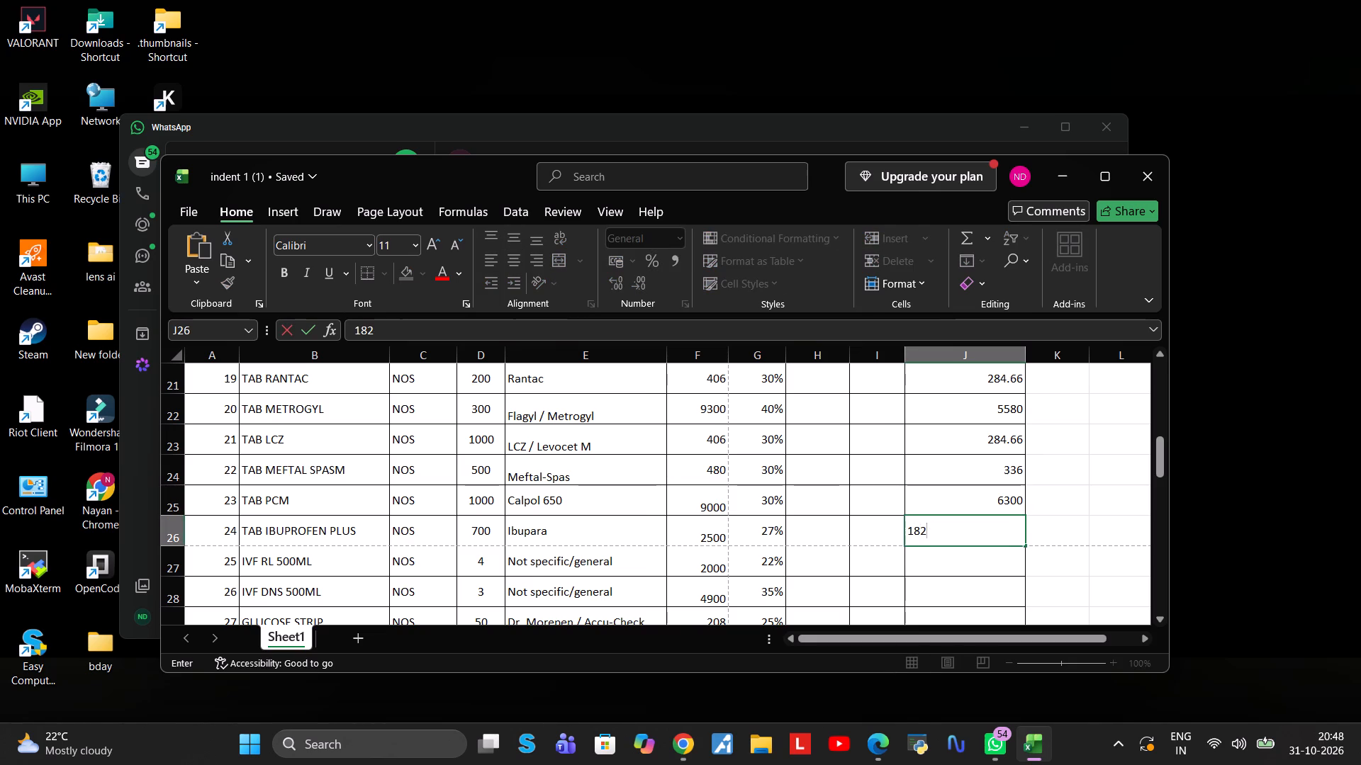
key(5)
key(Down)
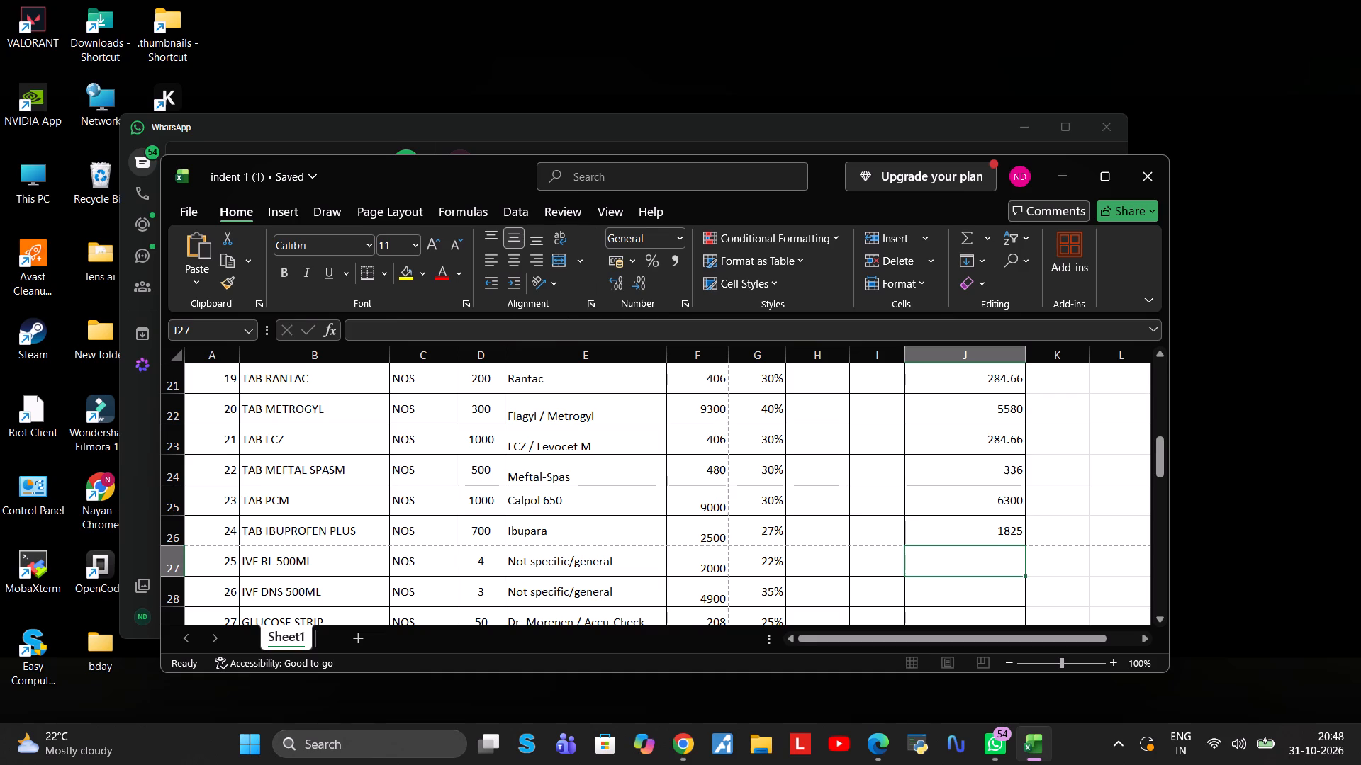
text(1560)
key(Down)
key(Up)
key(Down)
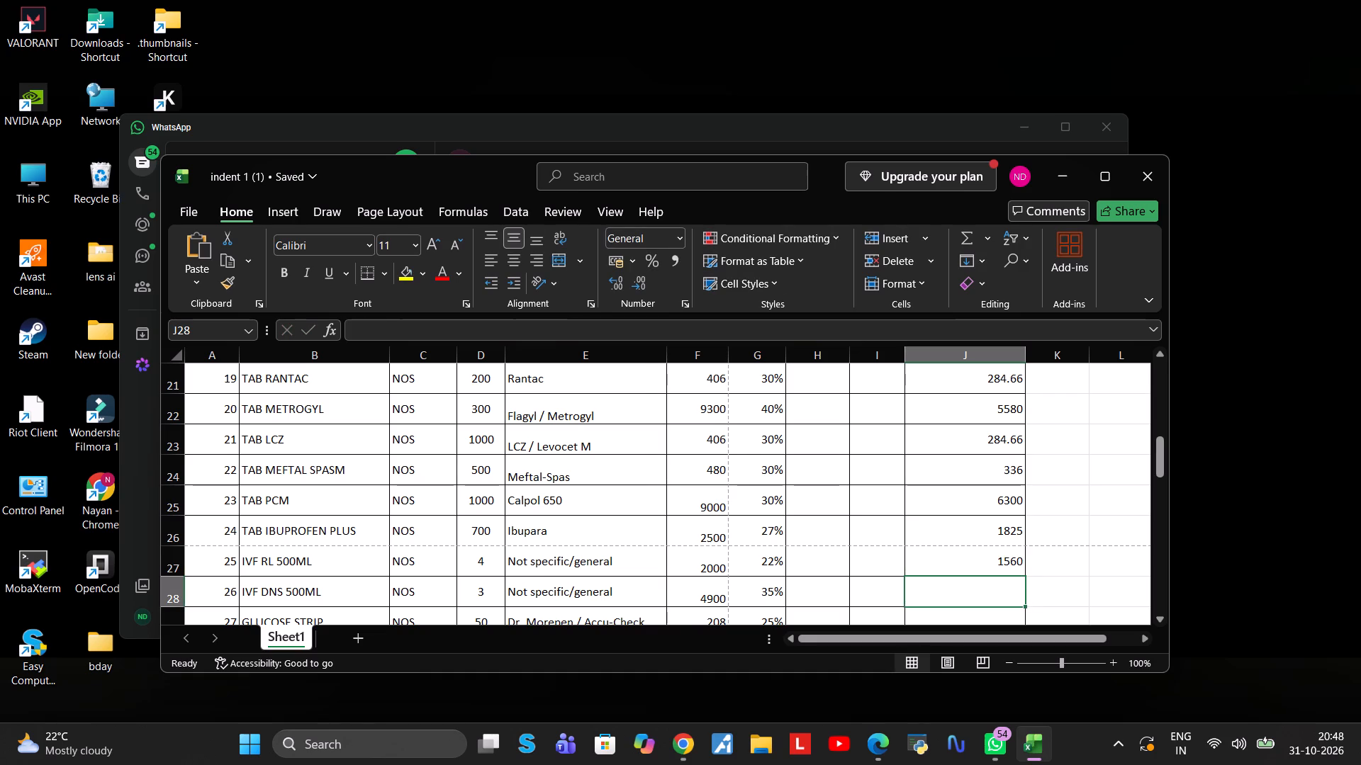
text(3185)
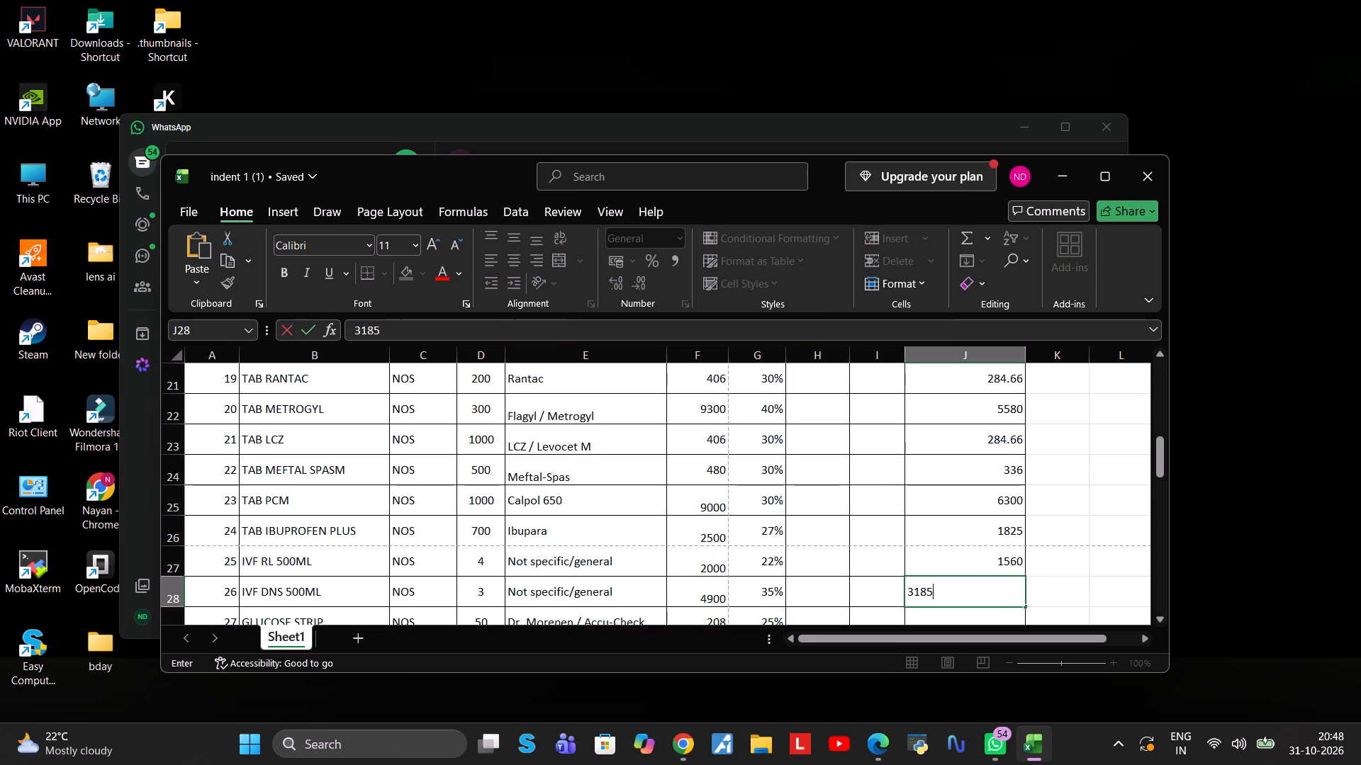
key(Down)
text(15)
key(6)
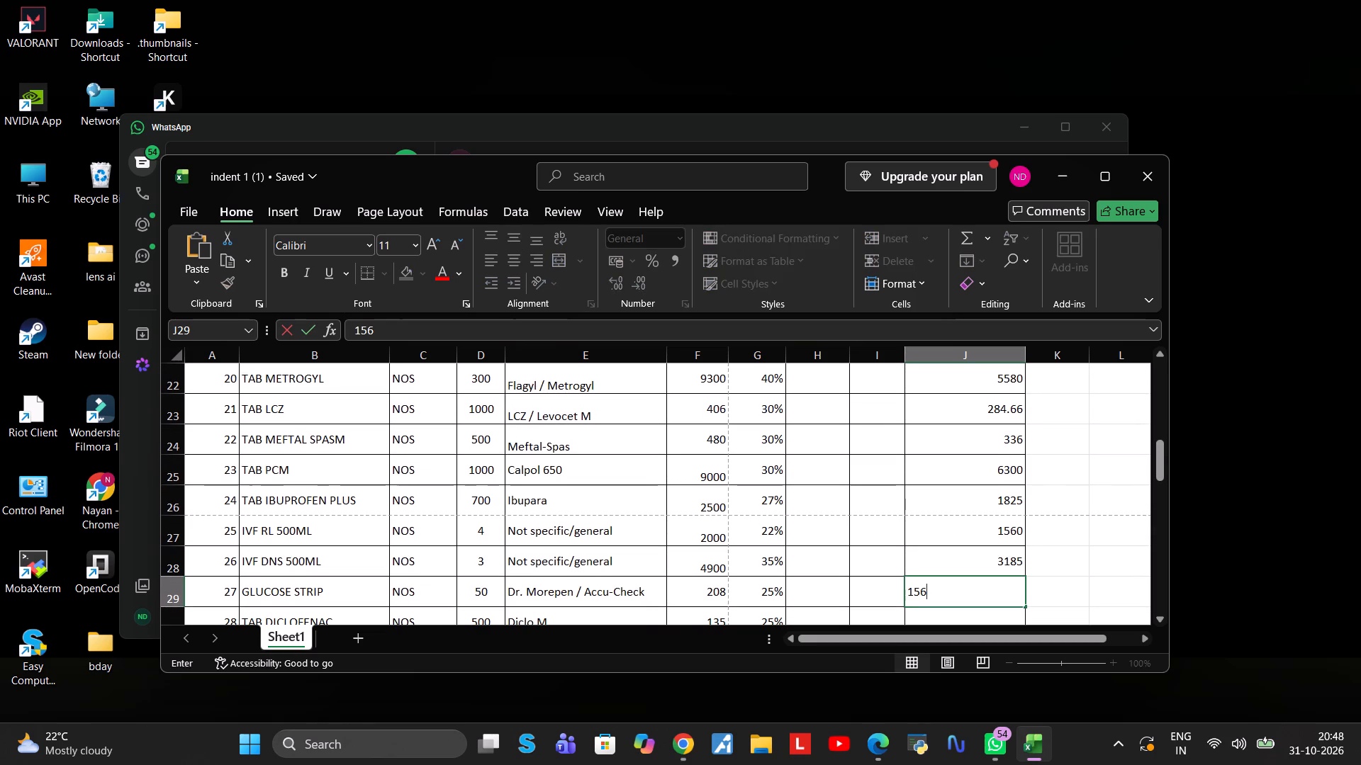
key(Down)
Enter the column J amounts: 101 for TAB DICLOFENAC, 636 for TAB NOR -TZ, 1500 for TAB LACTOBACILLUS and 3150 for TAB ZERODAL SP.
text(101)
key(Down)
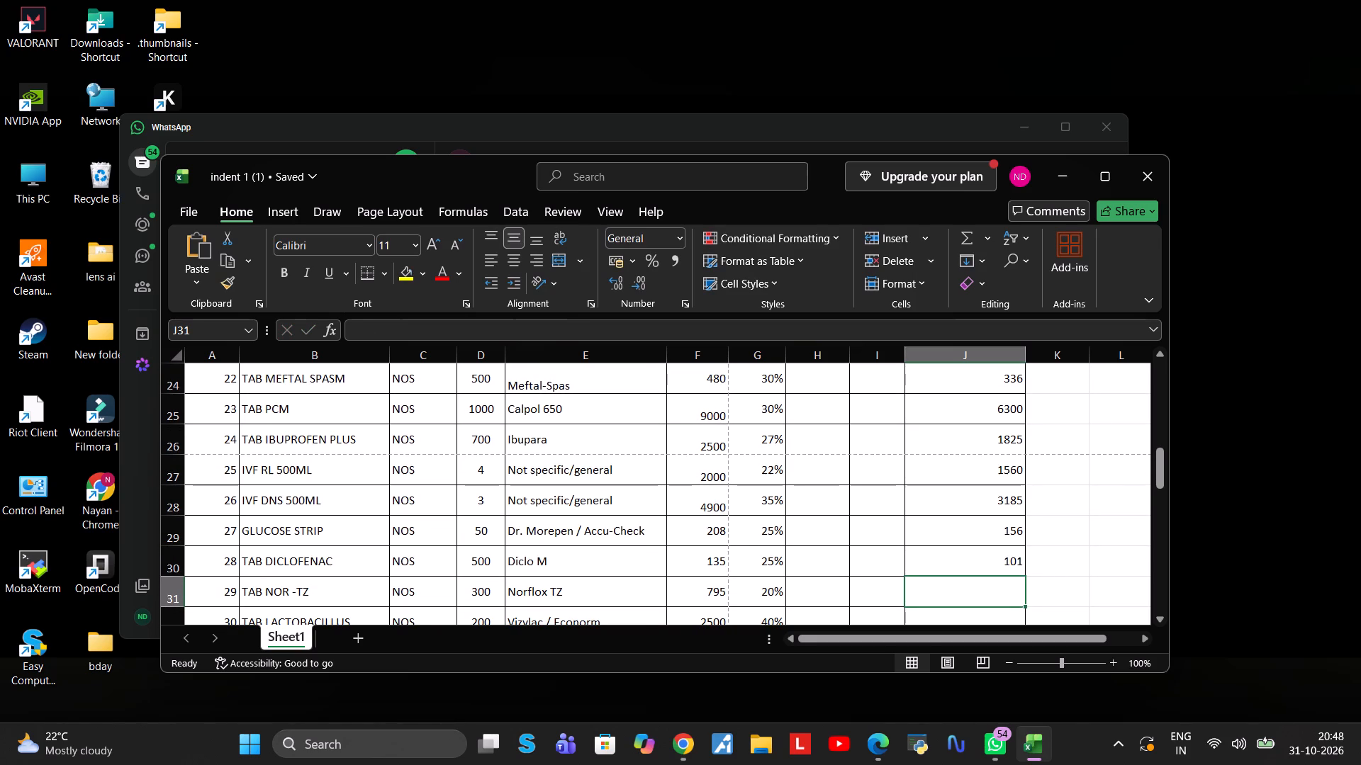
text(636)
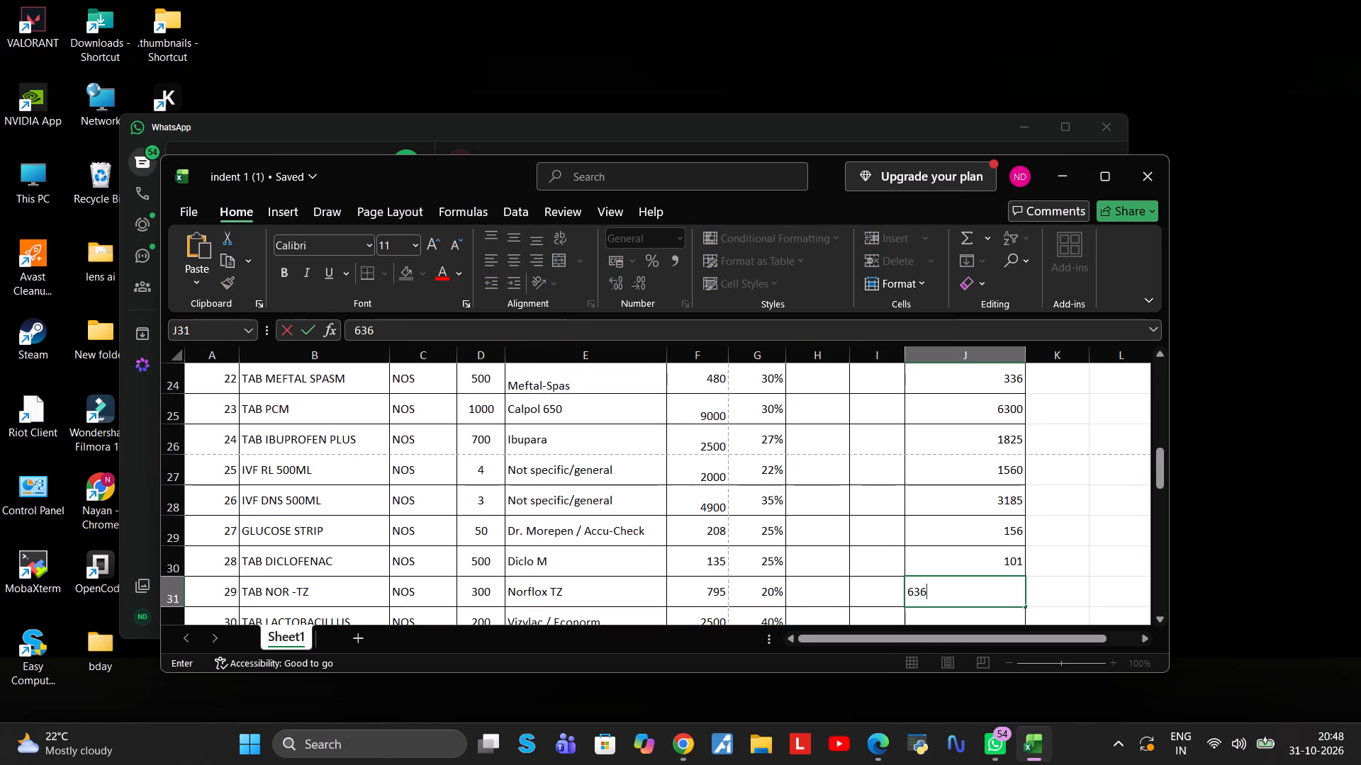
key(Down)
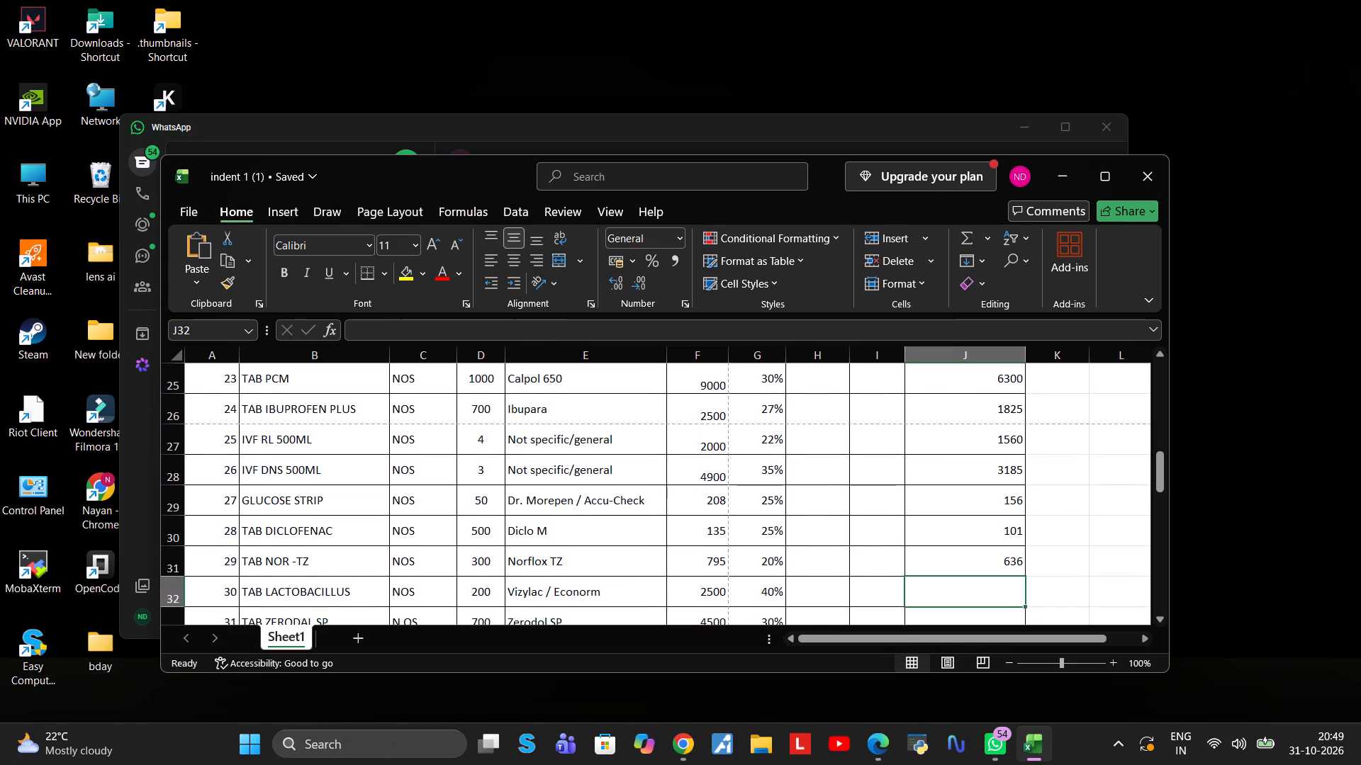
text(1500)
key(Down)
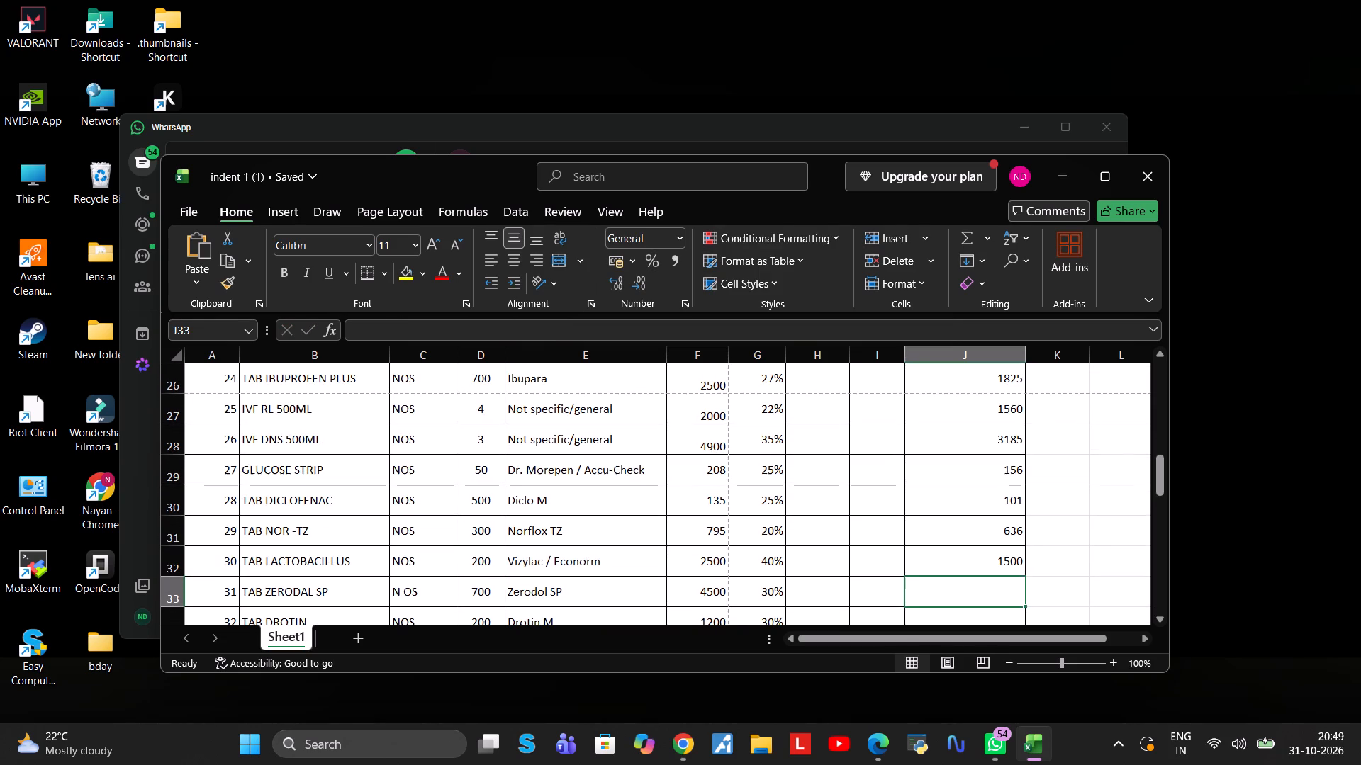
text(3150)
key(Right)
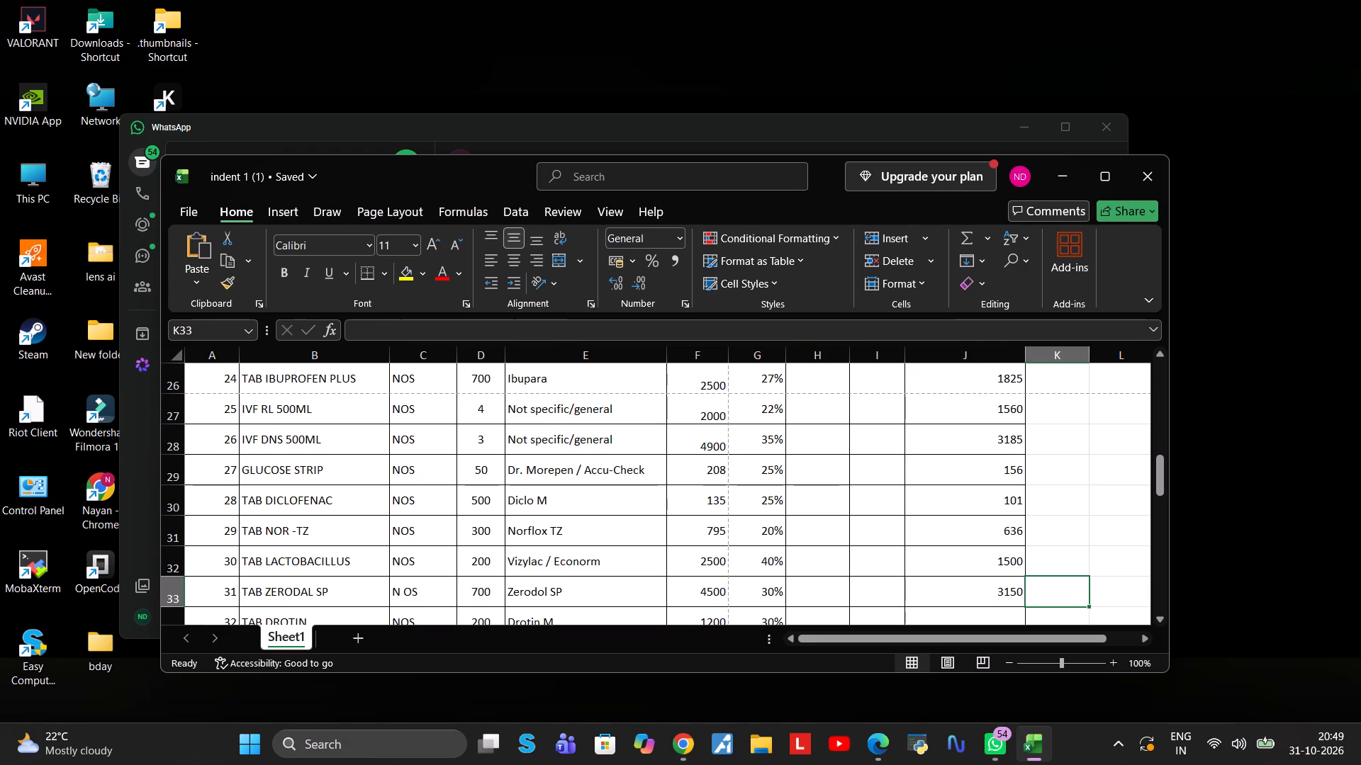
key(Left)
key(Down)
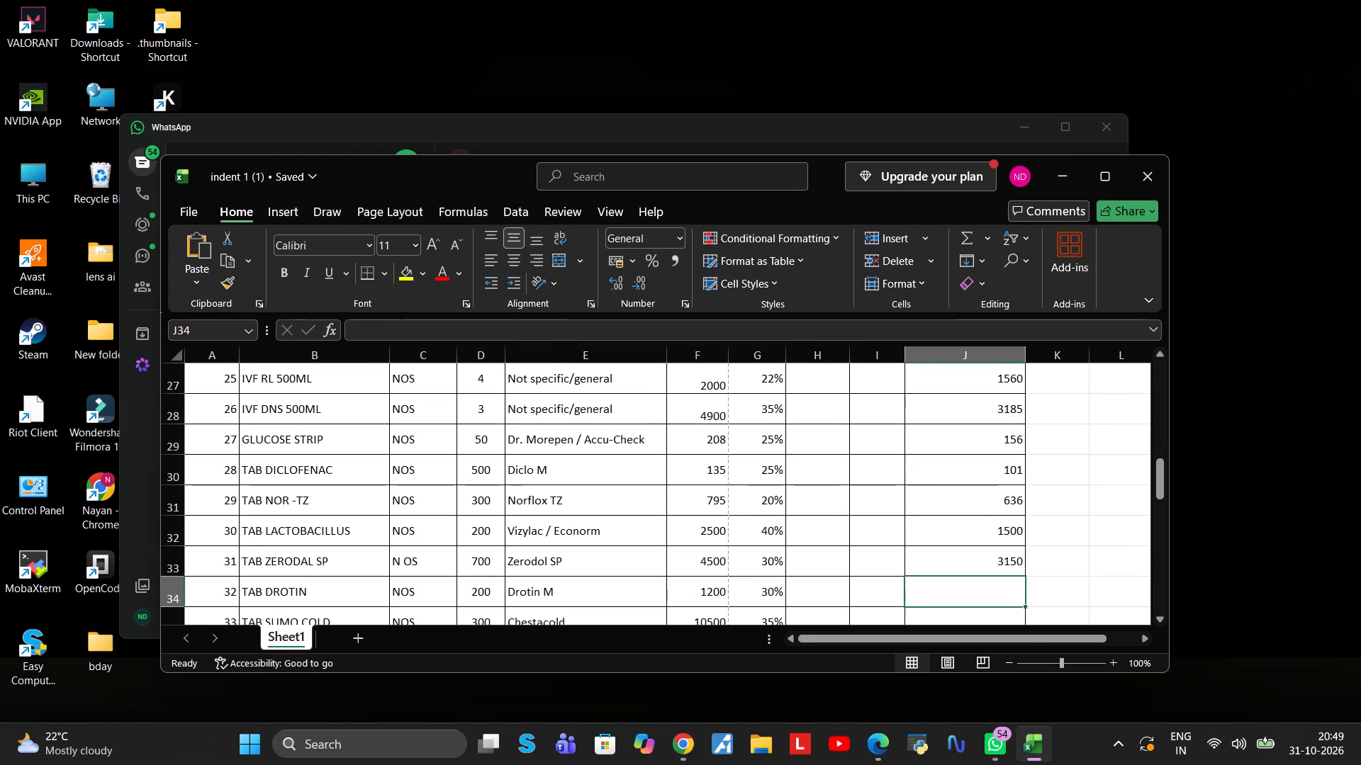
Enter the column J amounts, working downward: 840 for TAB DROTIN, 6825 for TAB SUMO COLD, 3640 for IV SET and 1365 for BETADINE OINTMENT.
text(840)
key(Down)
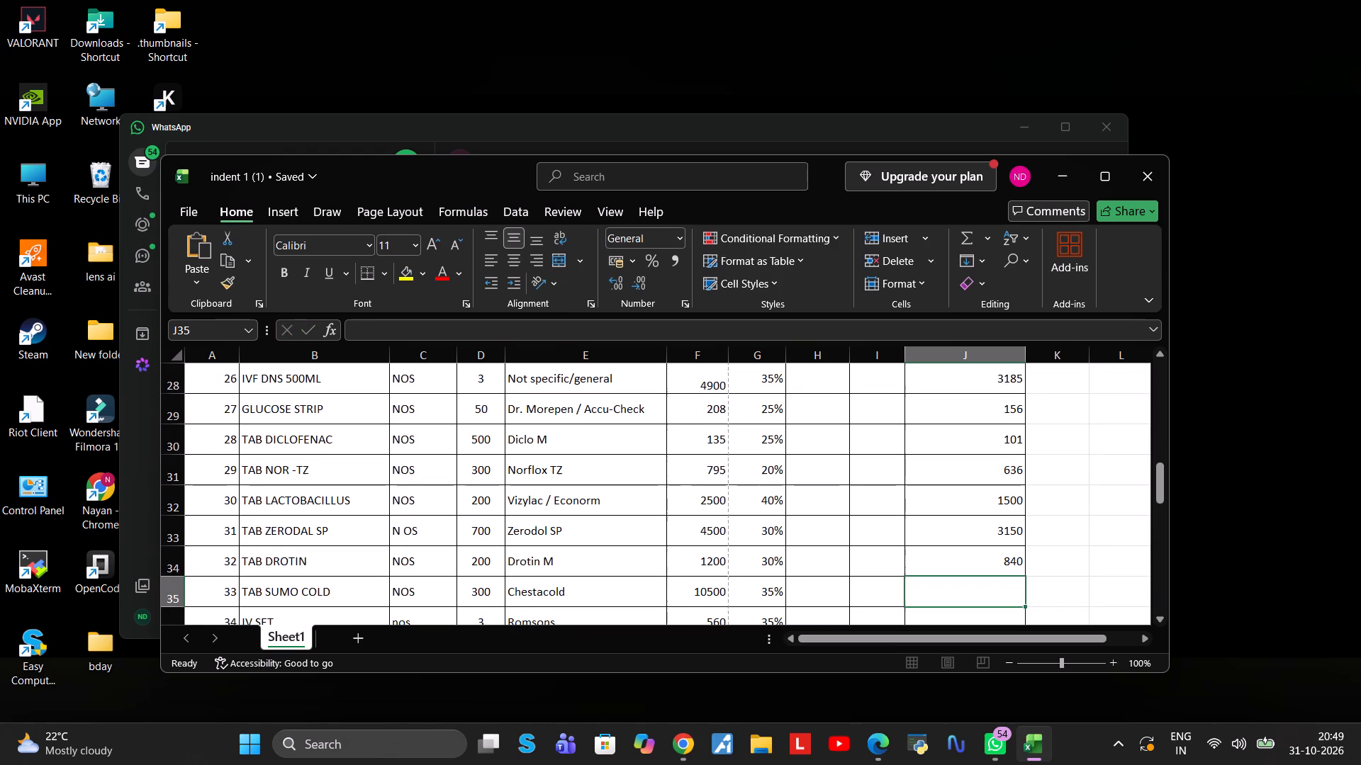
text(6825)
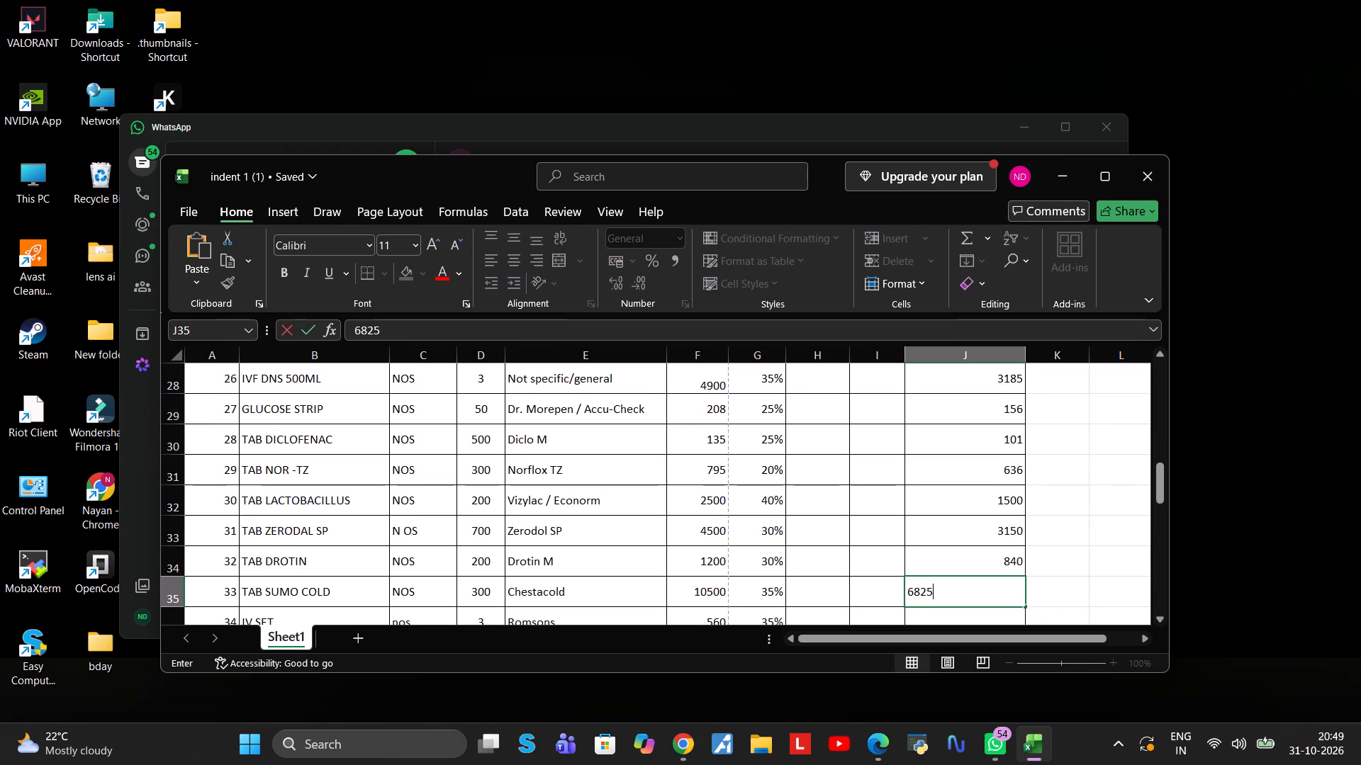
key(Down)
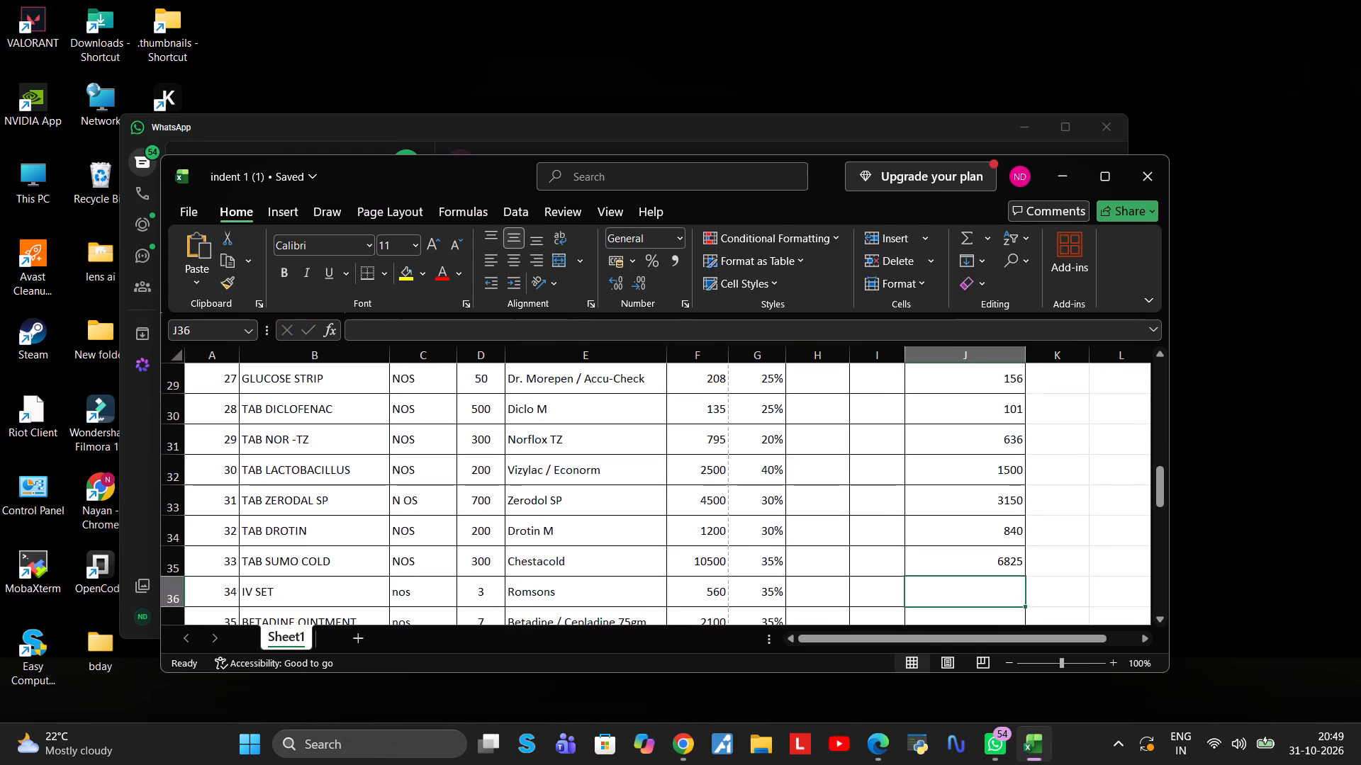
text(35)
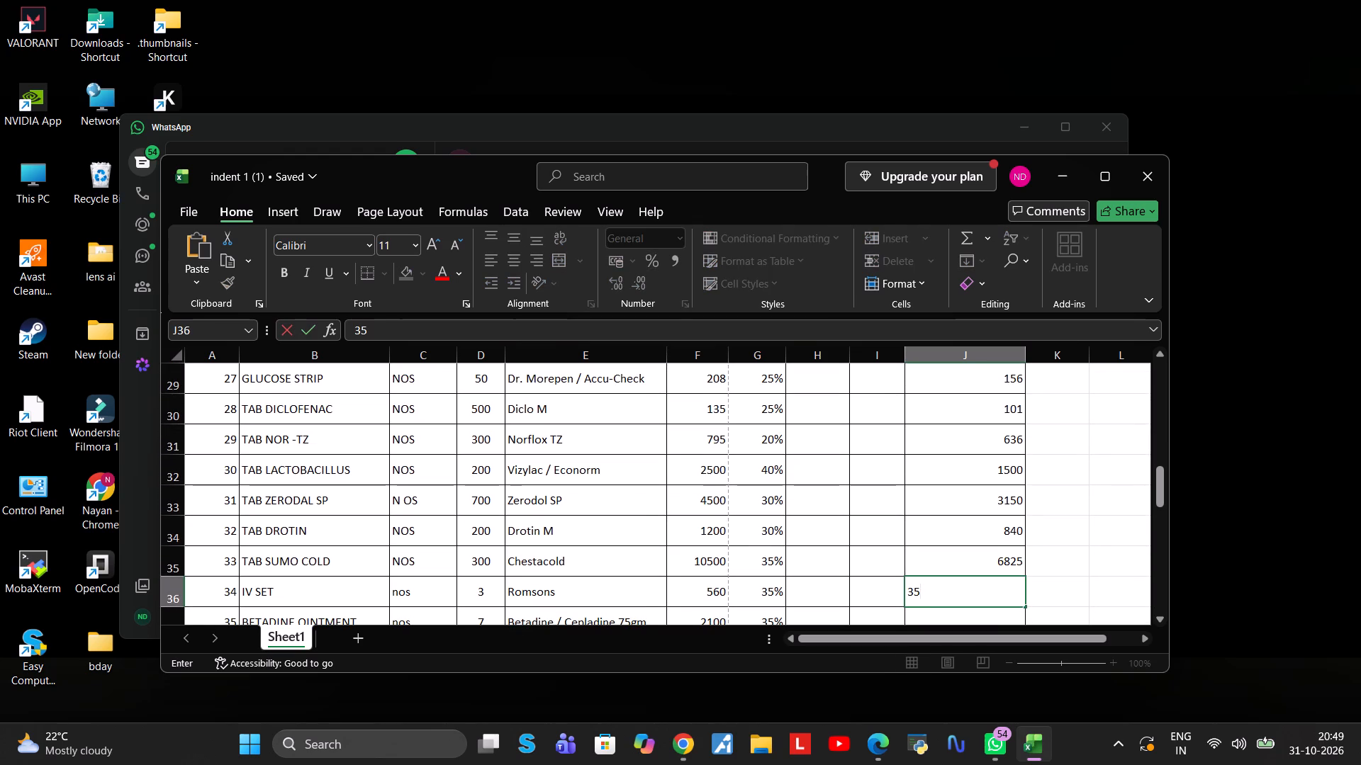
key(BackSpace)
text(640)
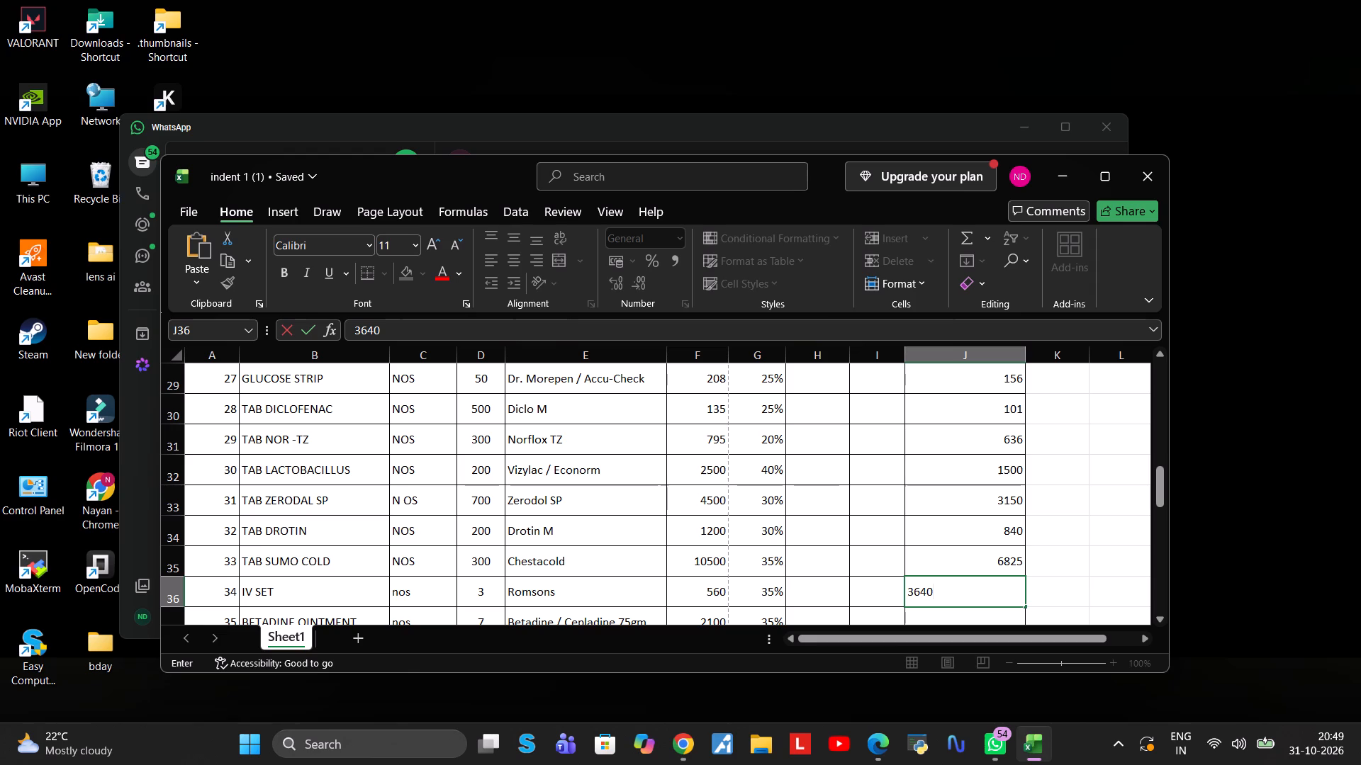
key(Down)
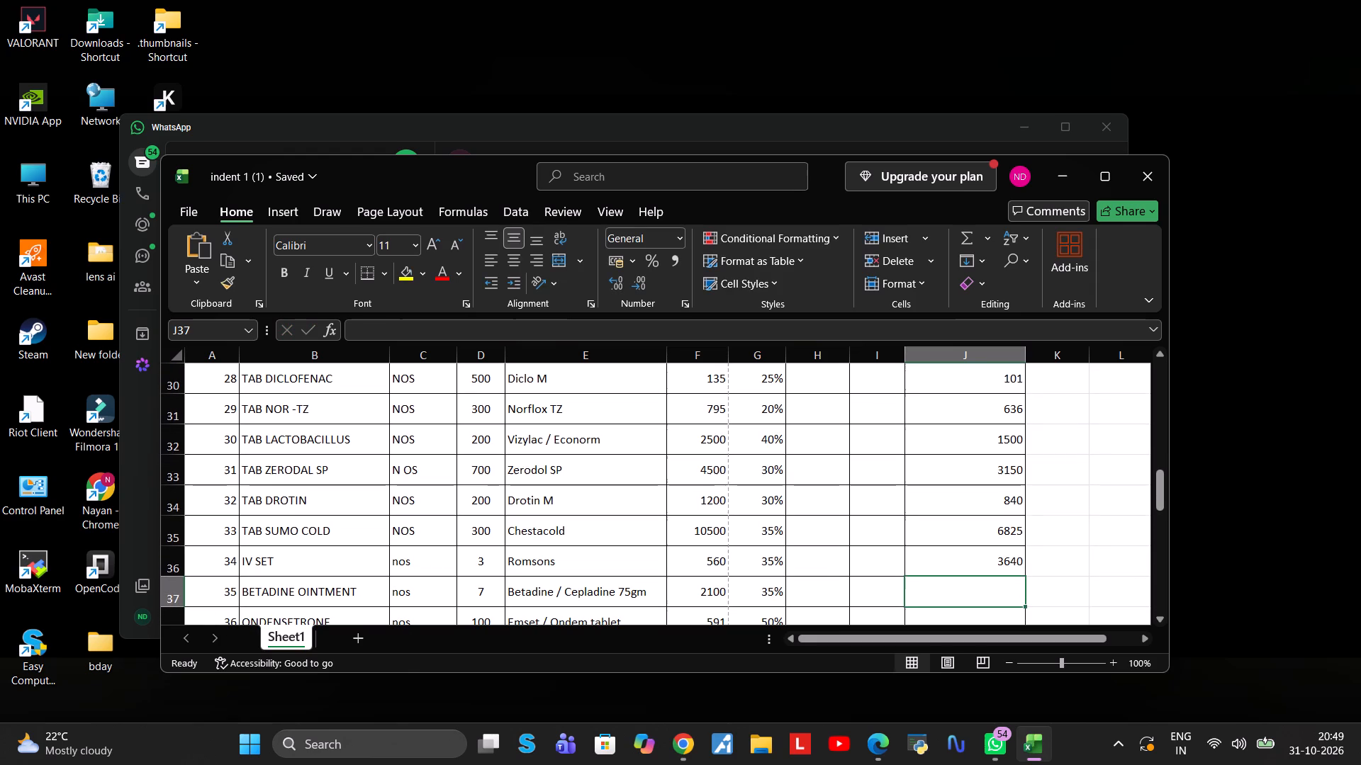
text(1365)
key(Down)
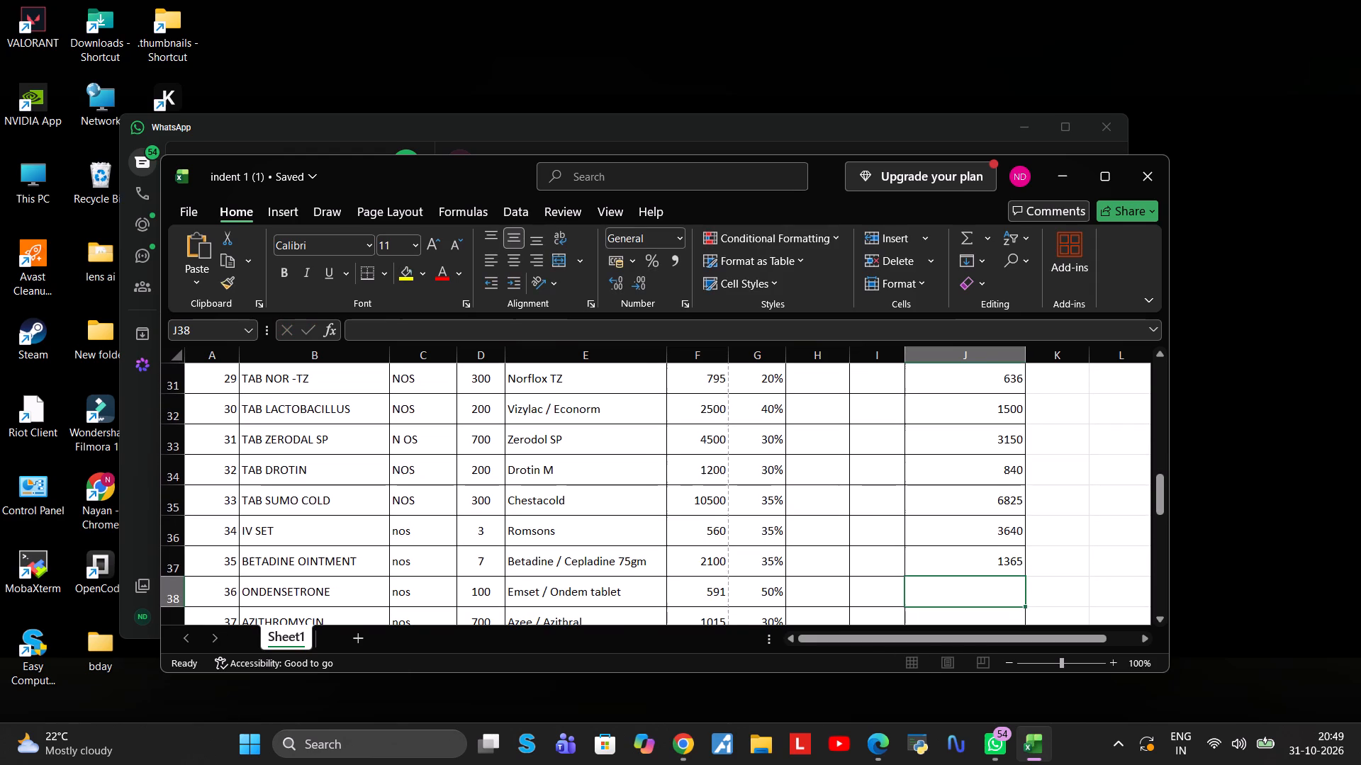
Enter the column J amounts, working downward: 295.5 for ONDENSETRONE, 710.5 for AZITHROMYCIN, 420 for CEFIXIME and 11830 for METROGYL.
key(2)
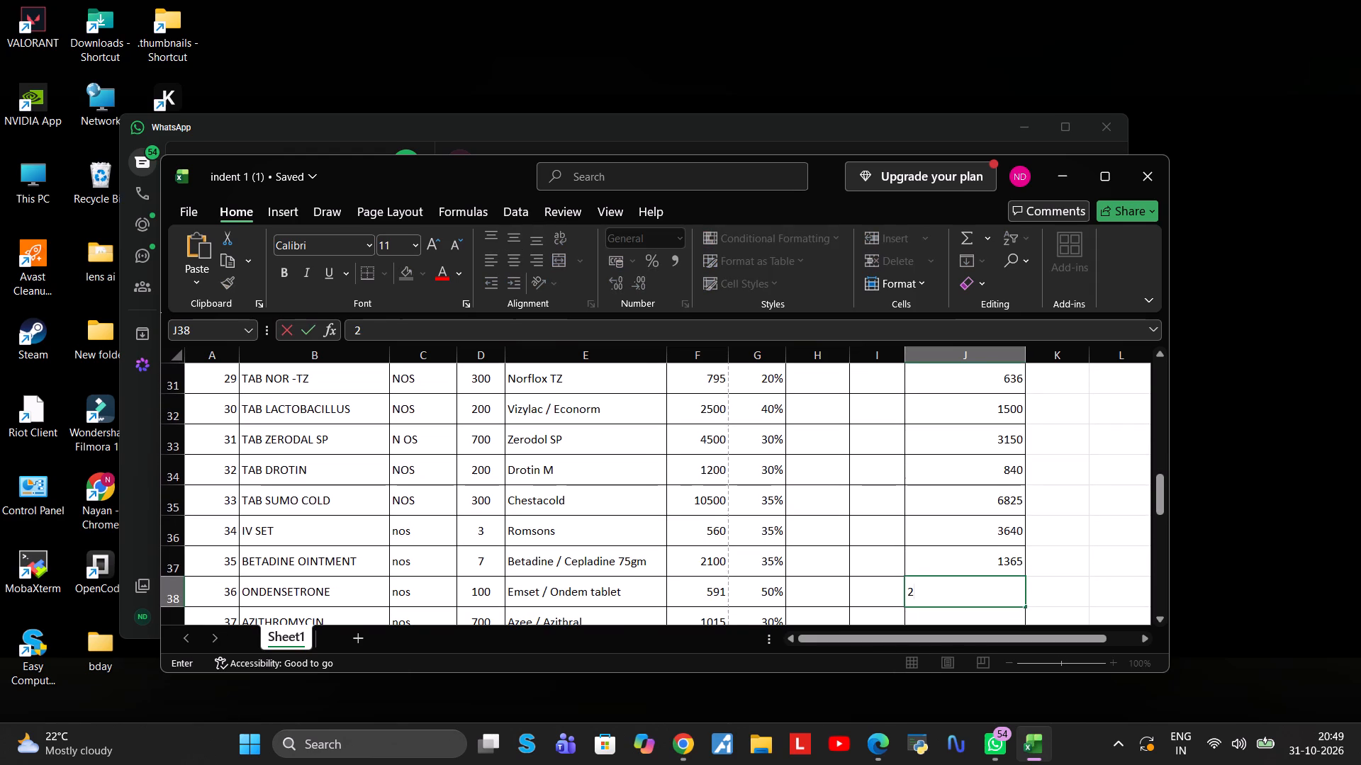
text(95.5)
key(Down)
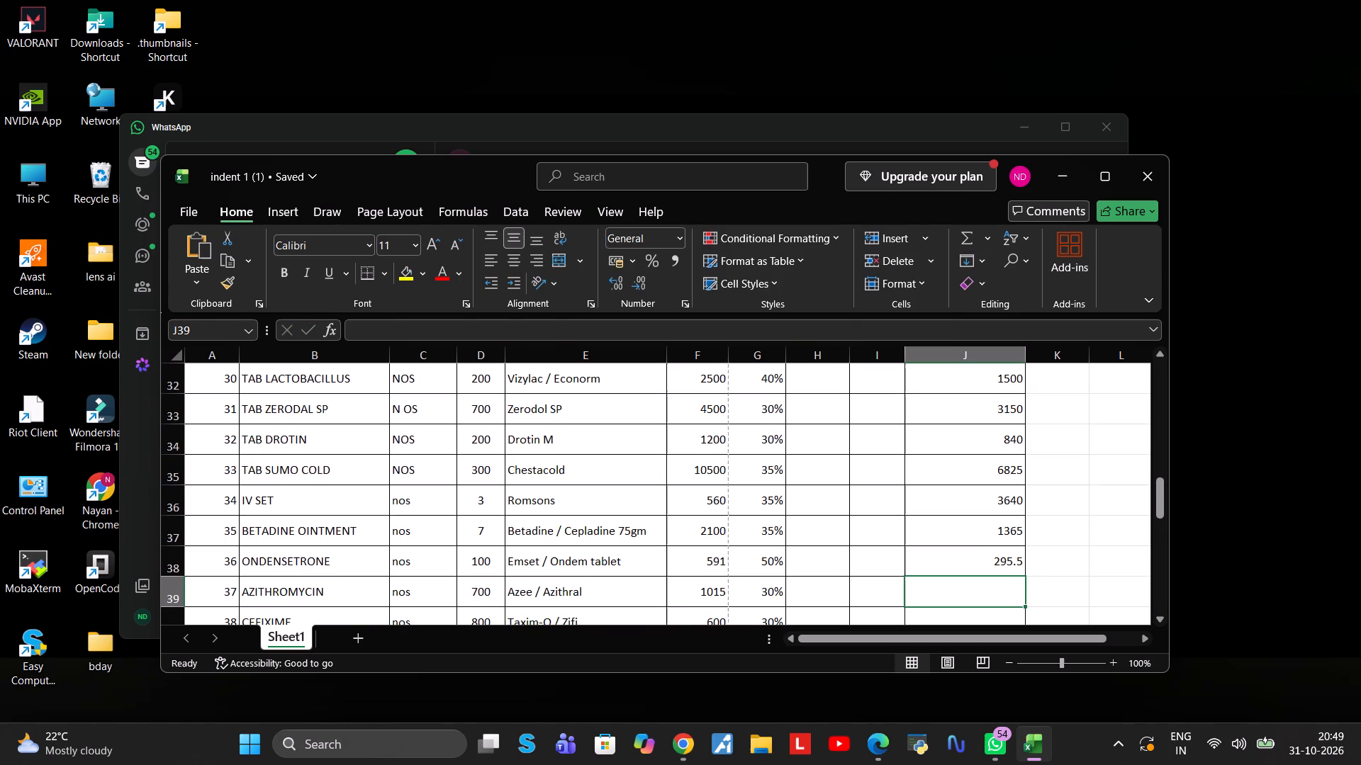
text(710.5)
key(Down)
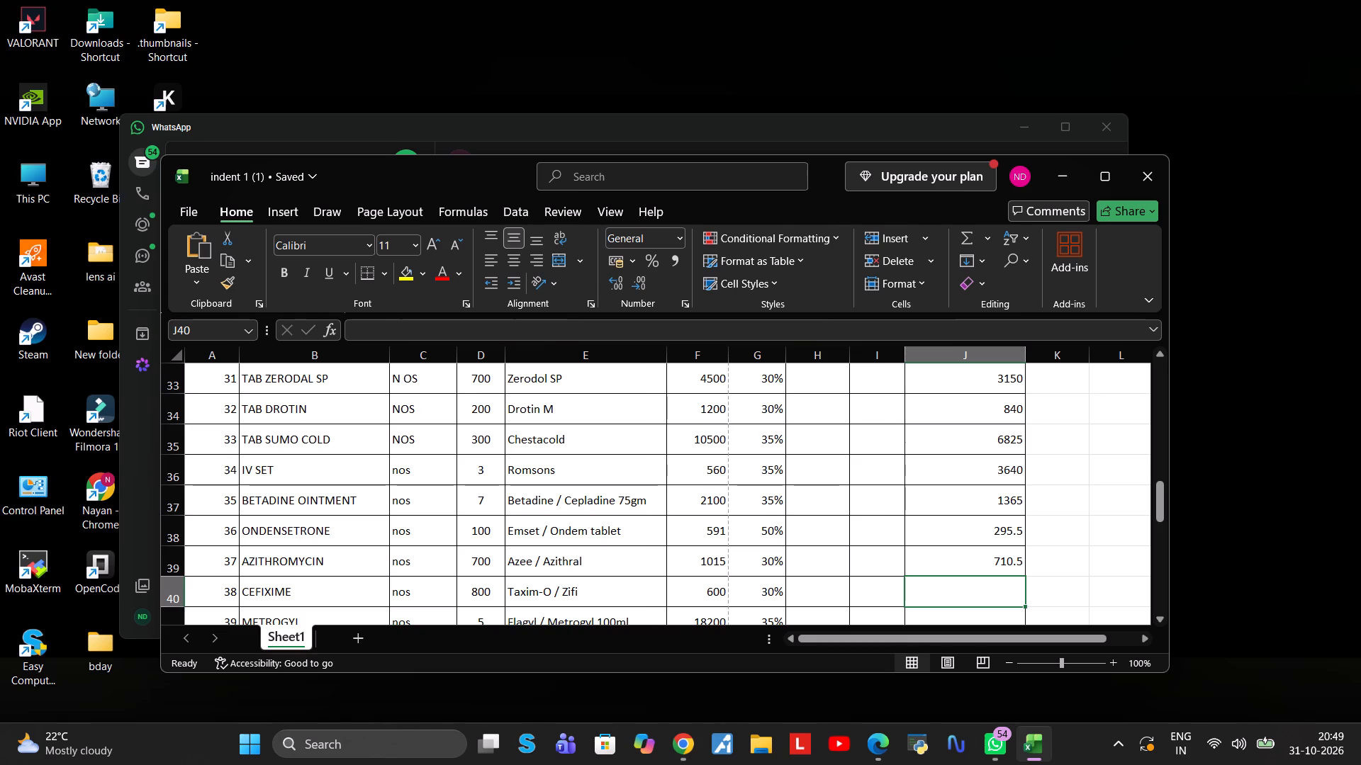
text(420)
key(Down)
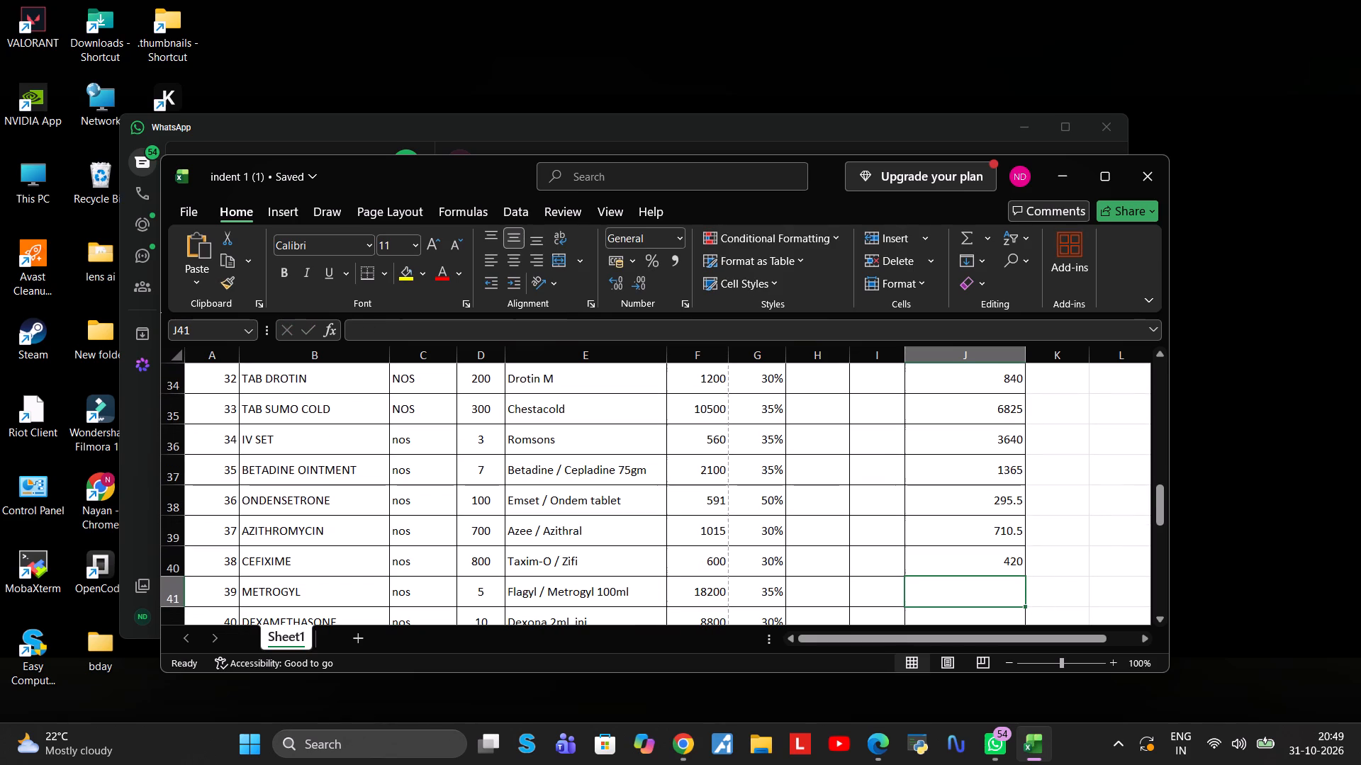
text(11)
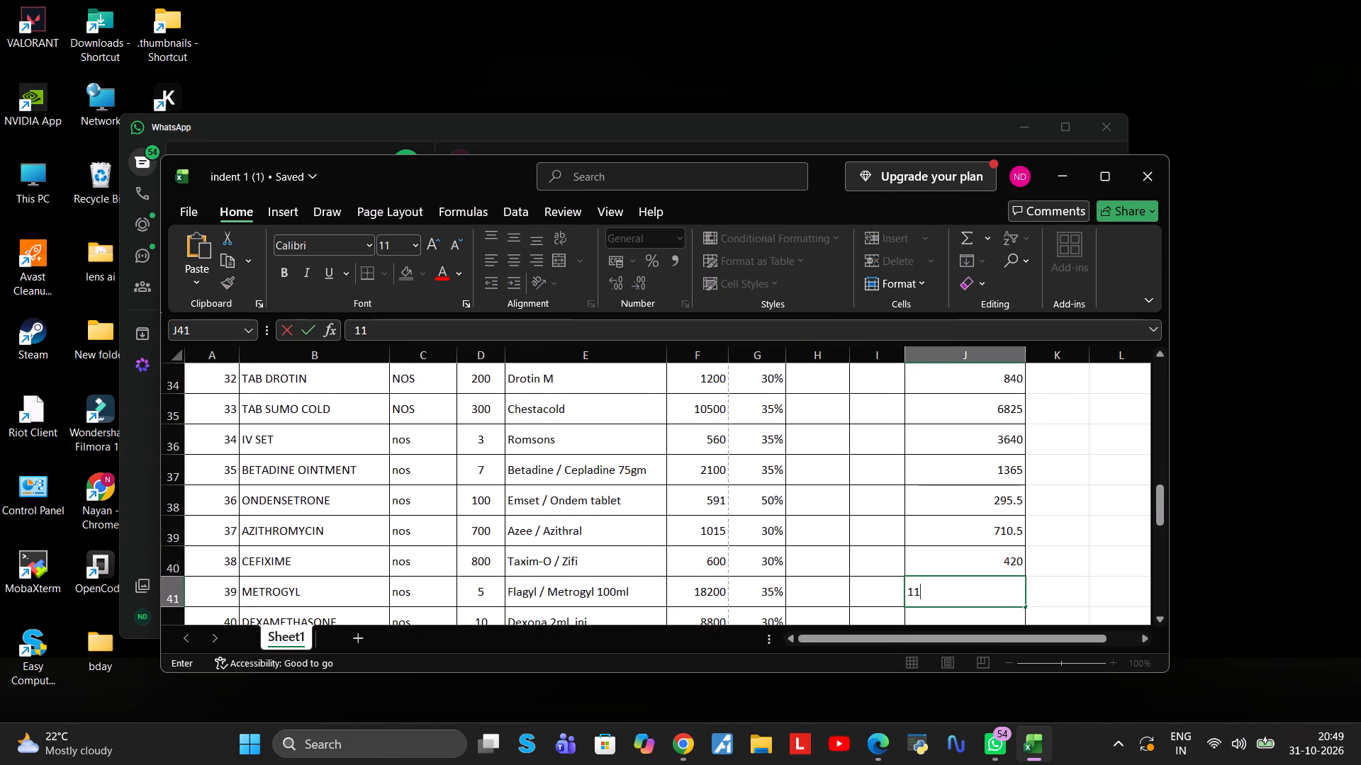
text(830)
key(Down)
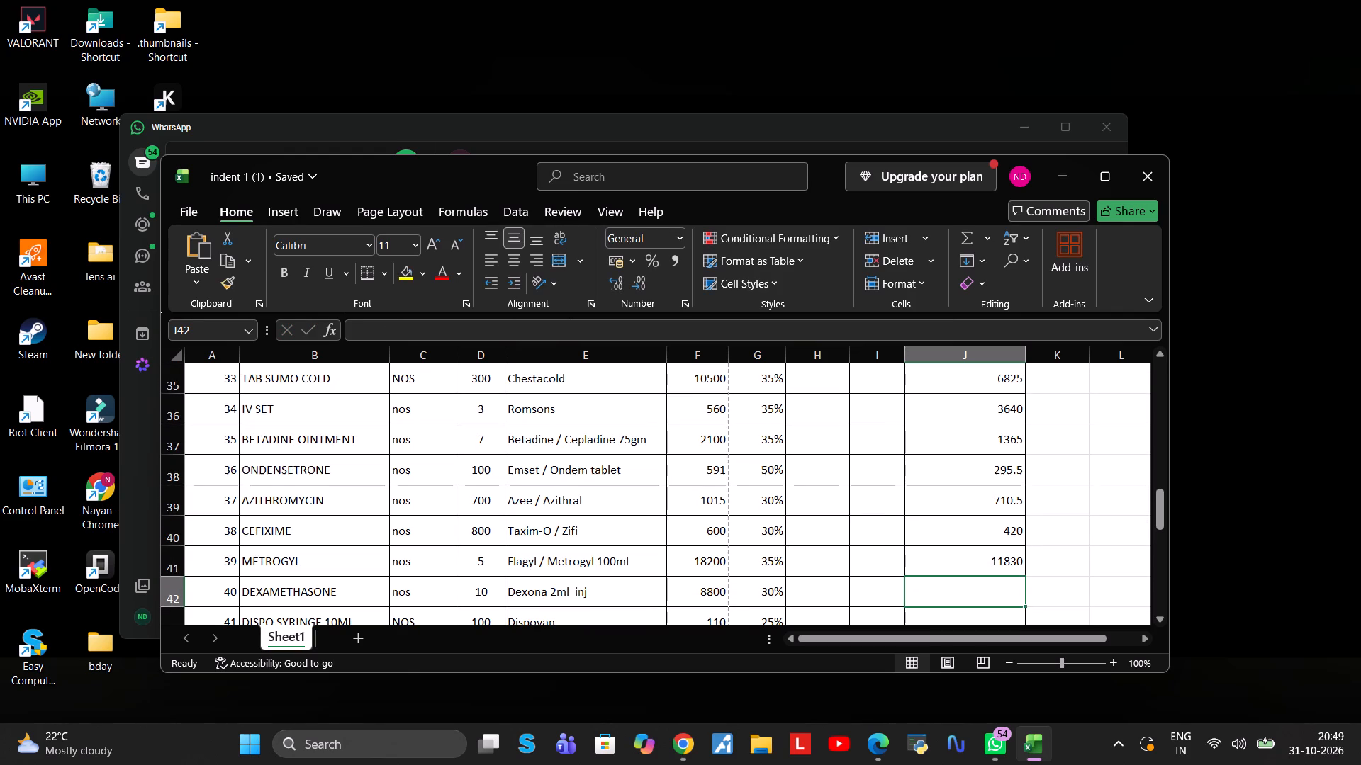
Enter the column J amounts, working downward: 6160 for DEXAMETHASONE, 82.5 for DISPO SYRINGE 10ML and 112 for AVIL.
text(6160)
key(Down)
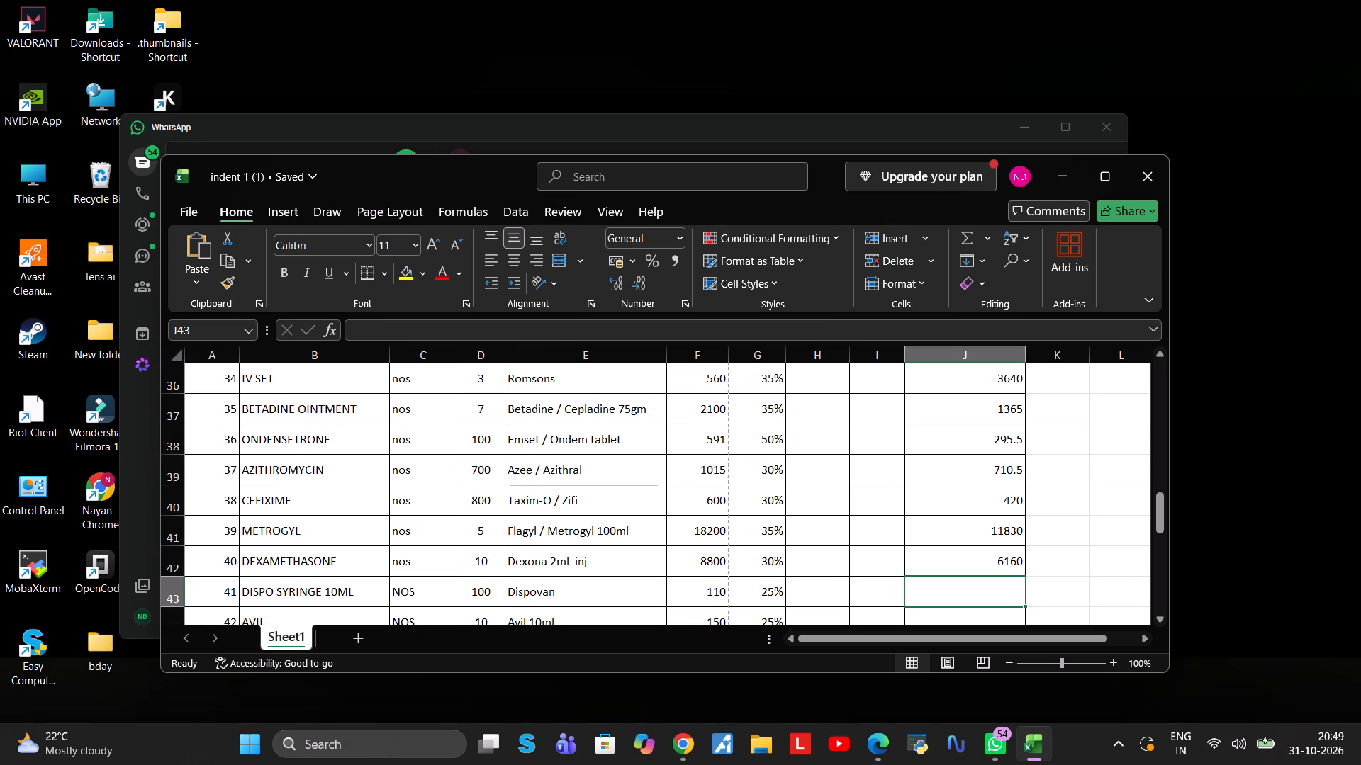
text(82.5)
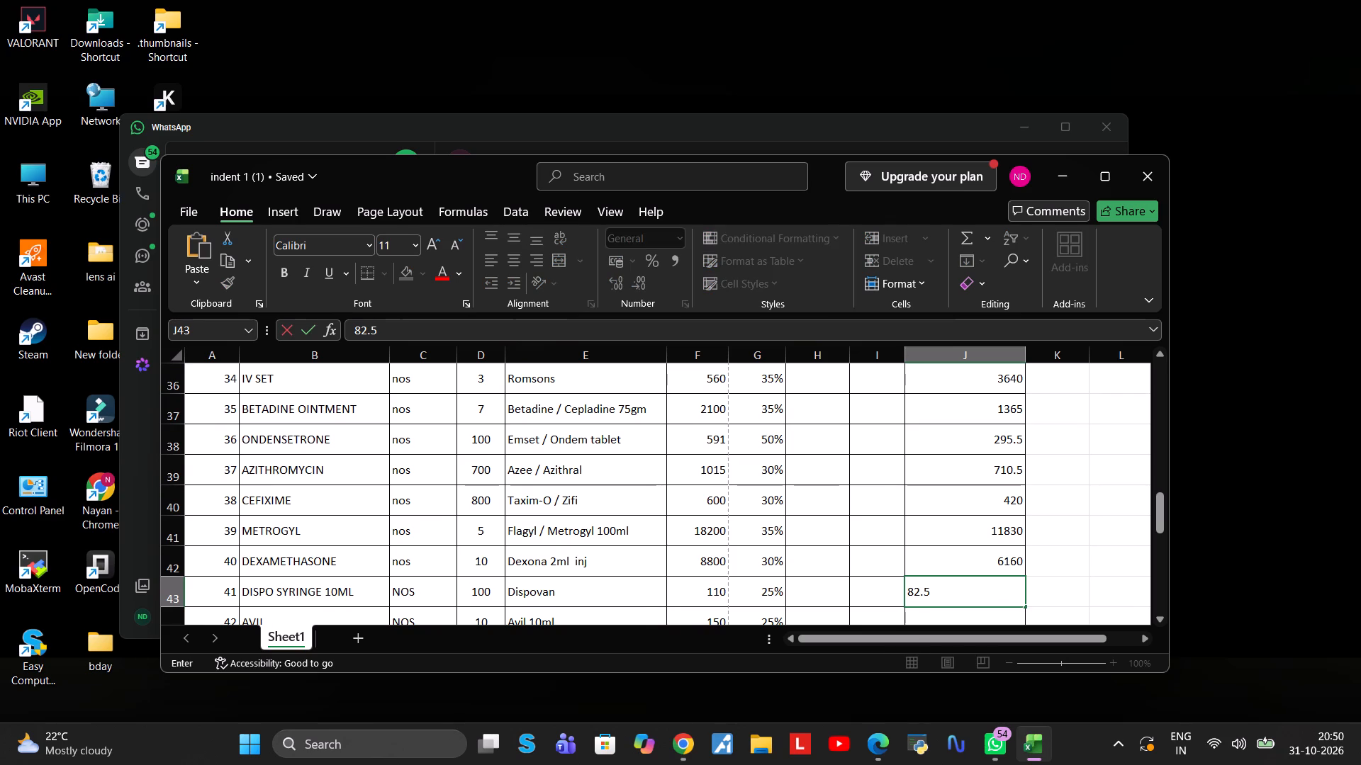
key(Down)
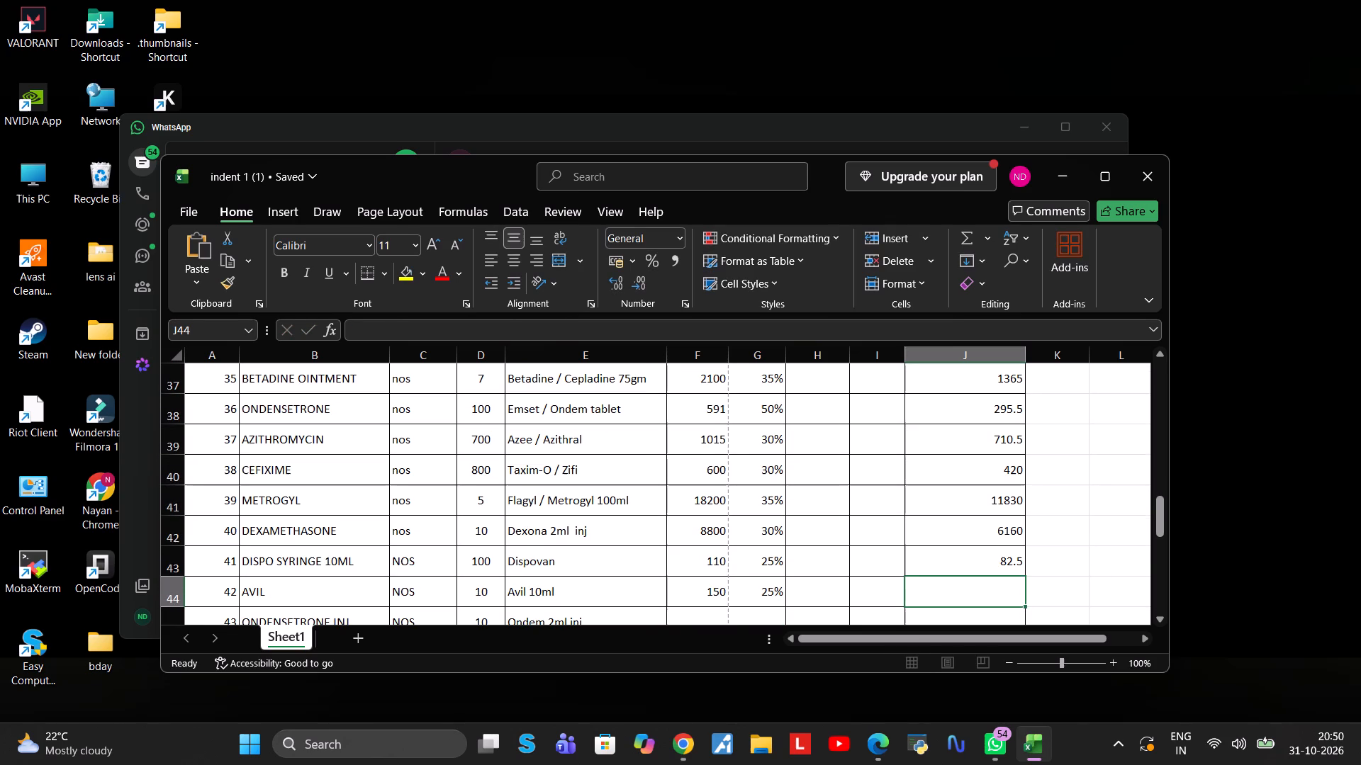
text(112)
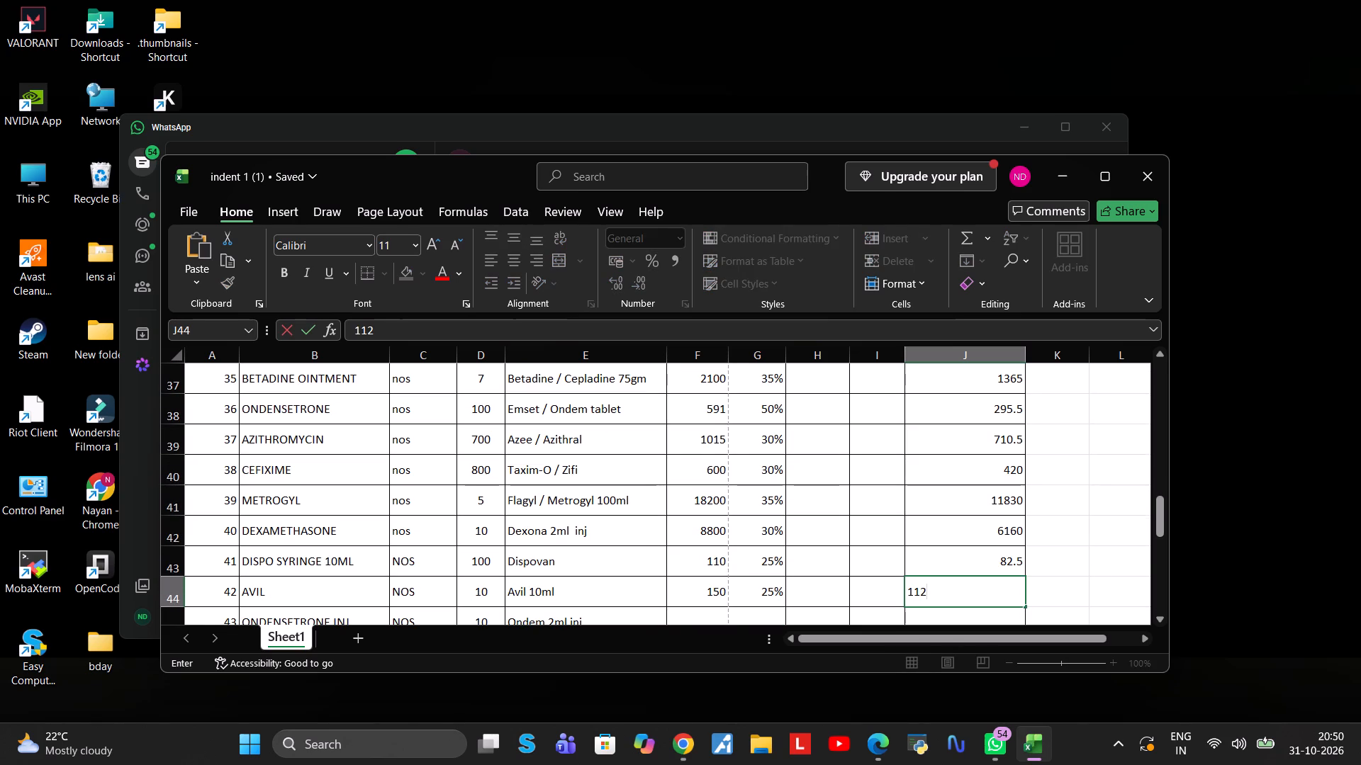
key(Down)
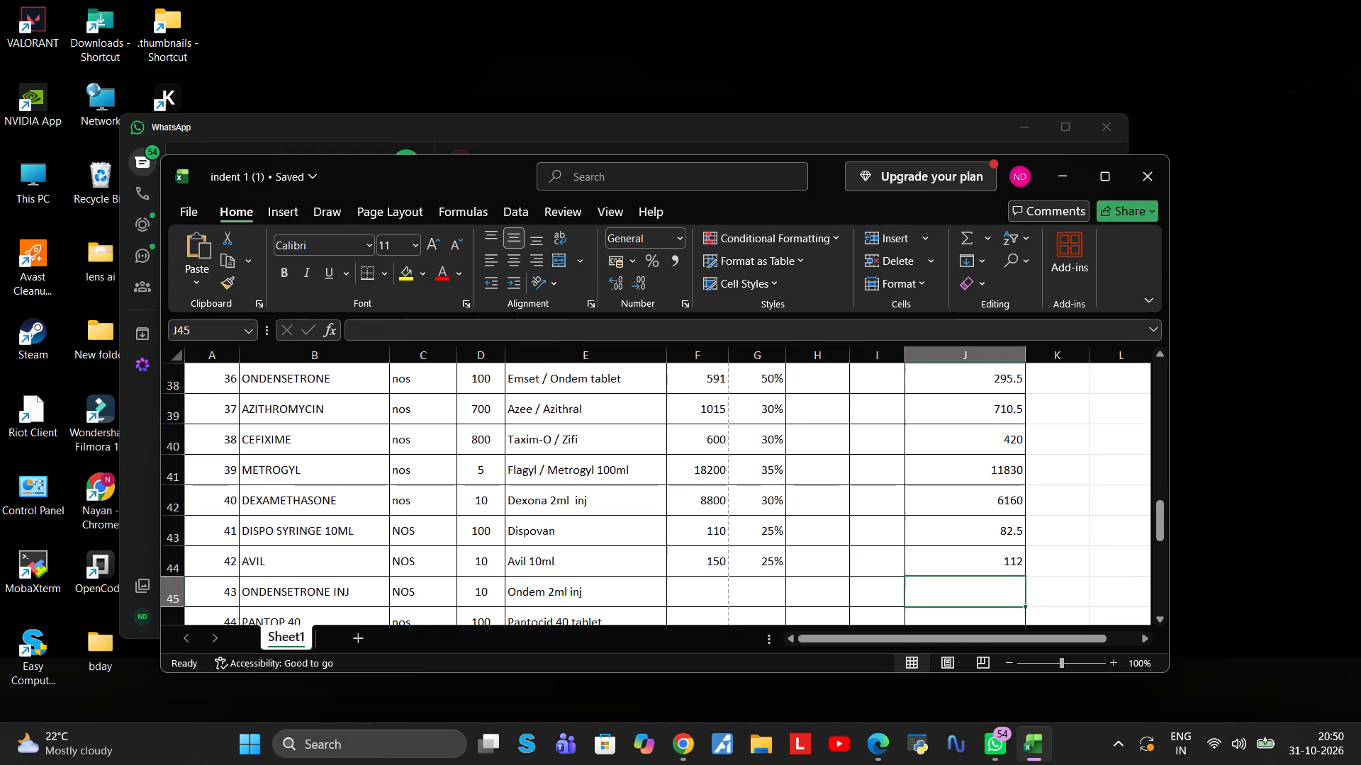
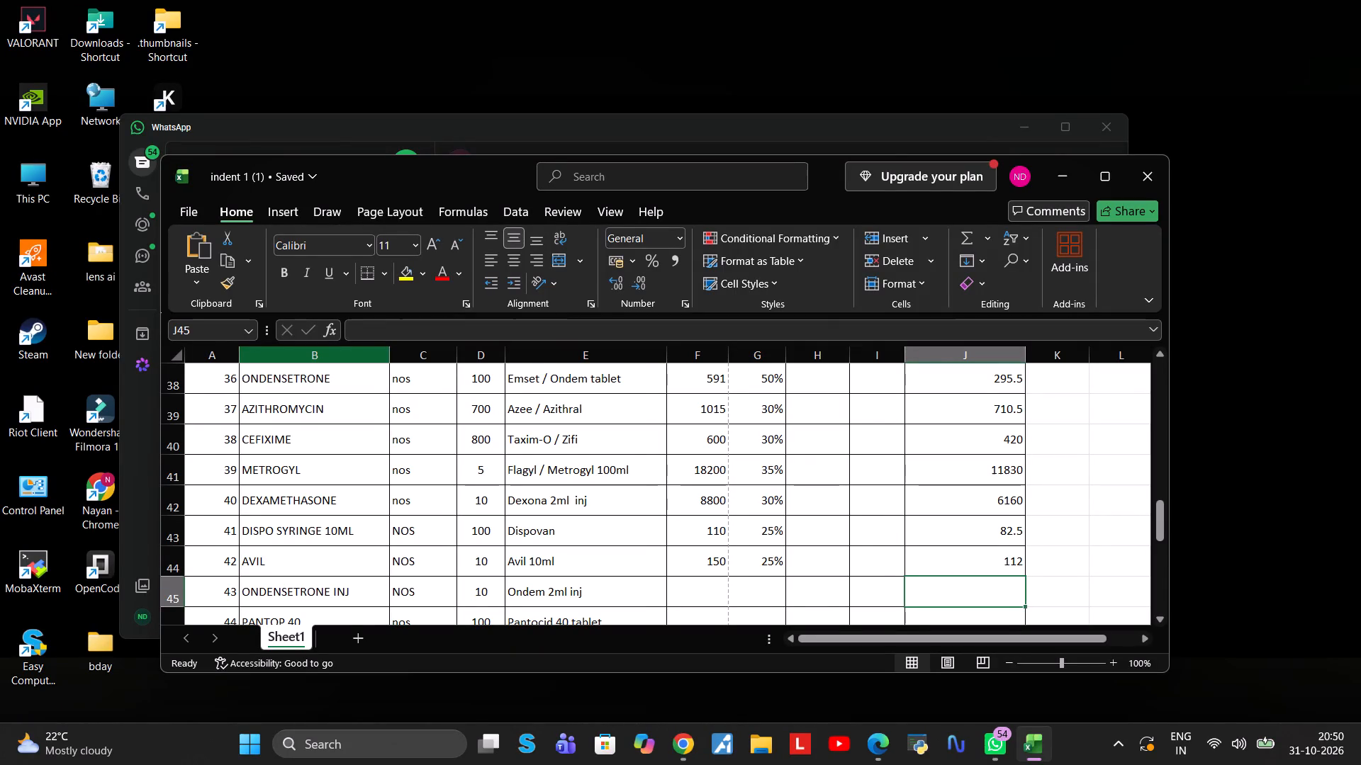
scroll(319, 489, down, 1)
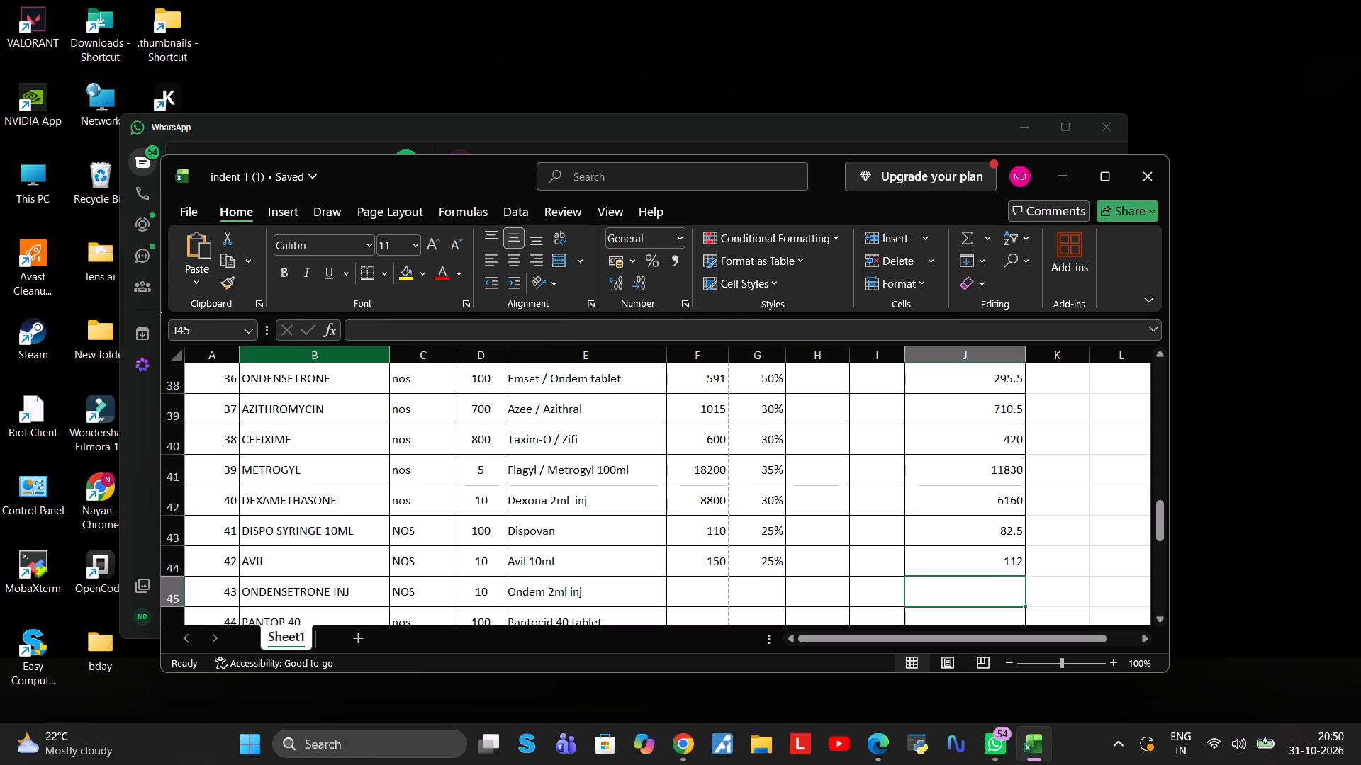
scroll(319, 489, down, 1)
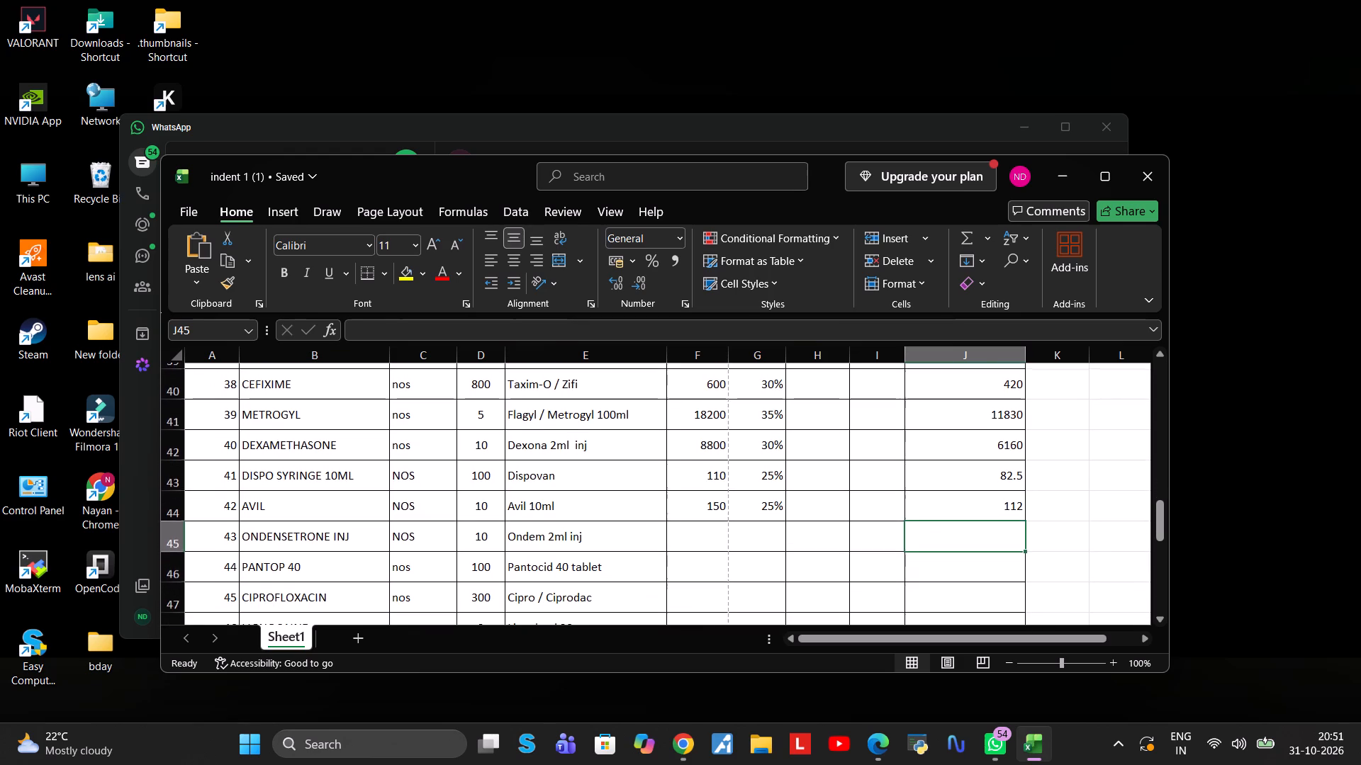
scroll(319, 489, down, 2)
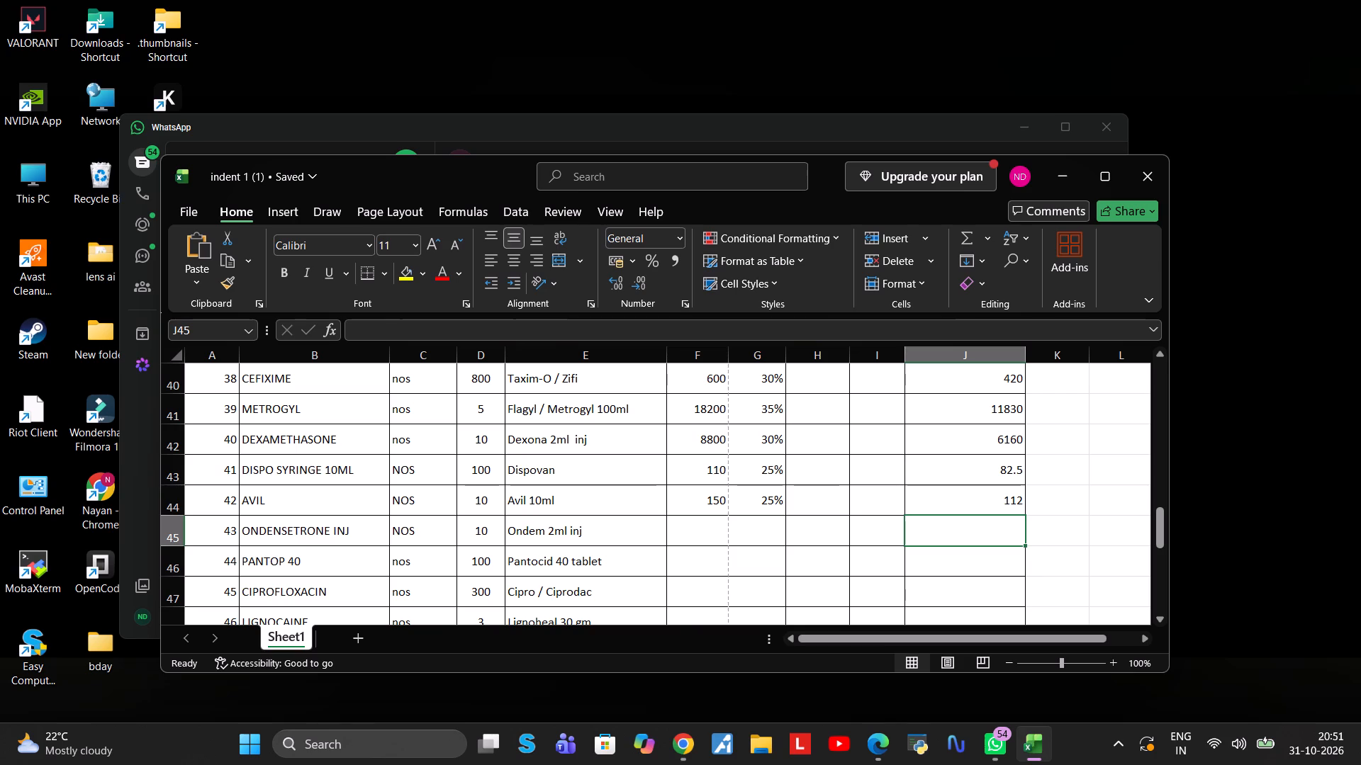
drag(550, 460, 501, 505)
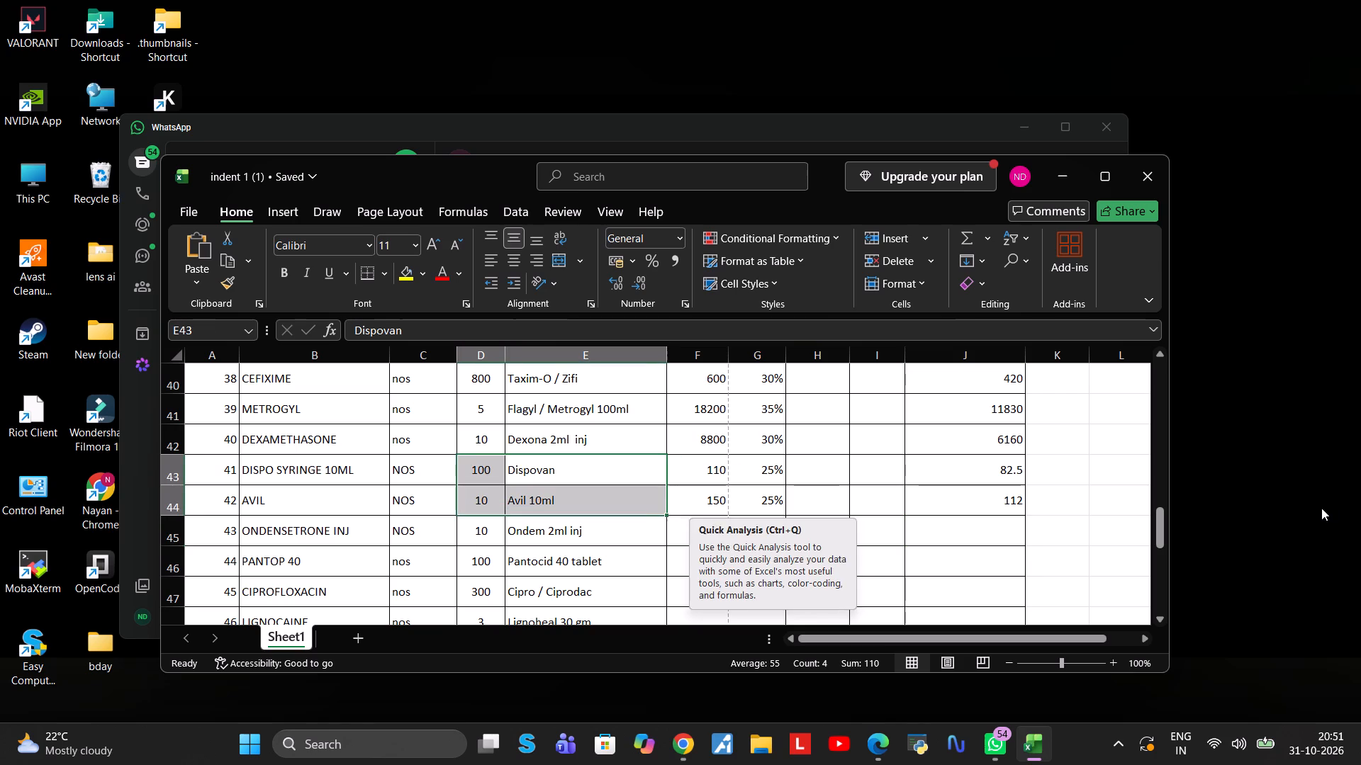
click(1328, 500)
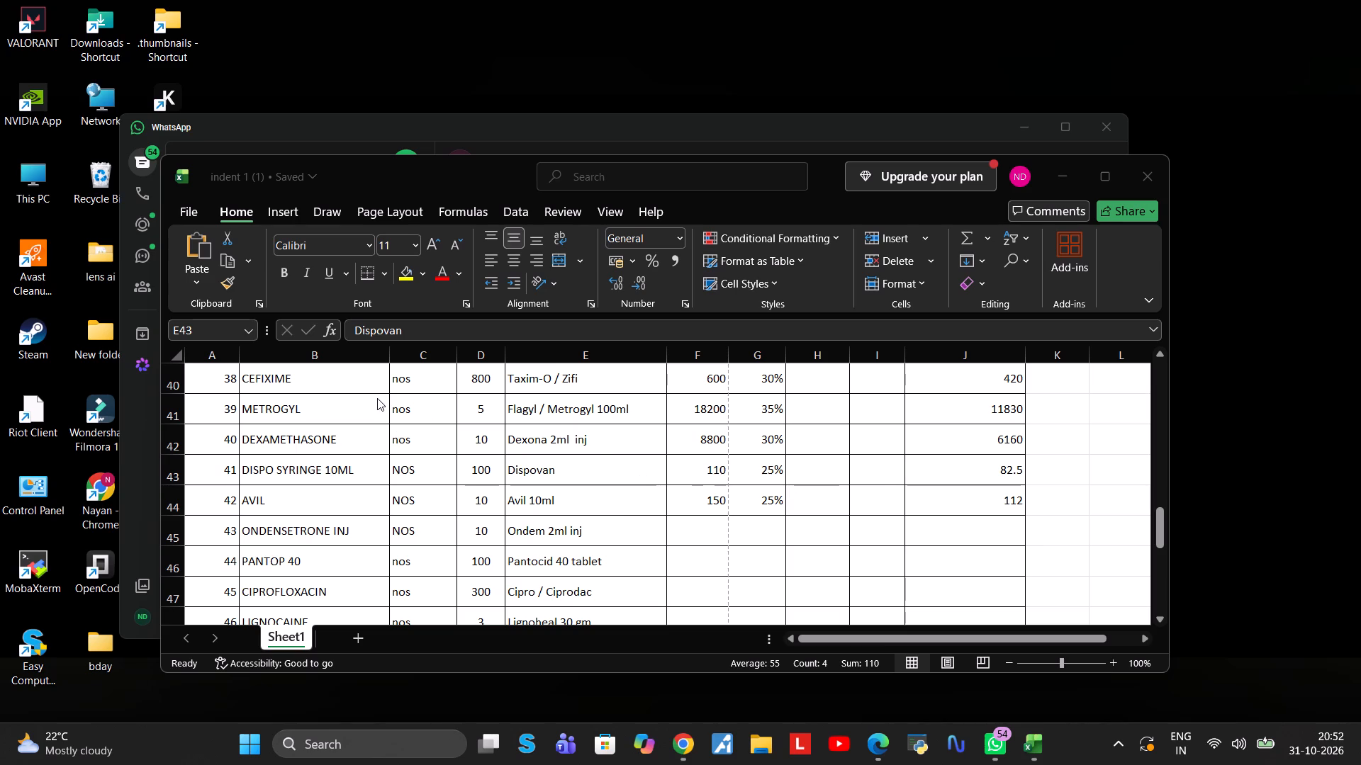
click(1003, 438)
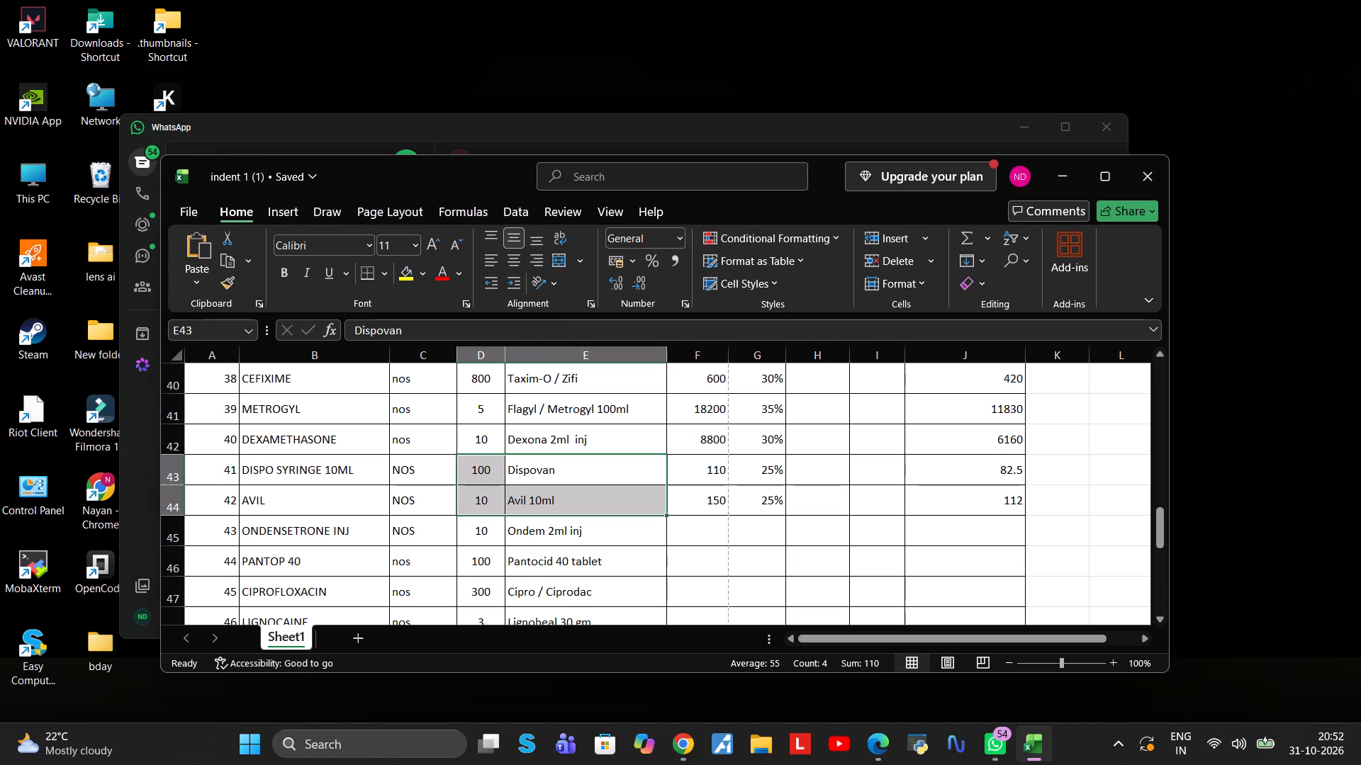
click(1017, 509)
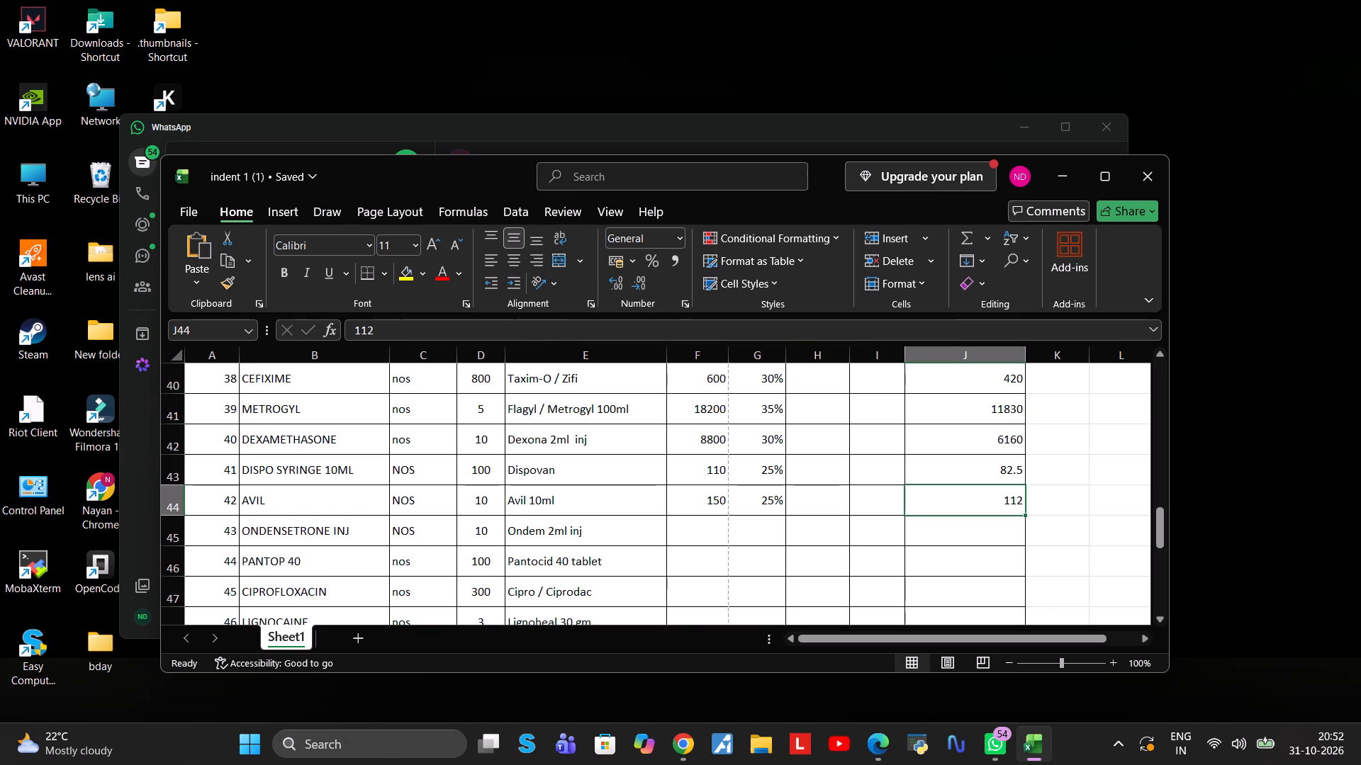
Review the entered rates, discounts and column J amounts from the AVIL row back up to the GAUZE THAN row.
scroll(1017, 509, up, 1)
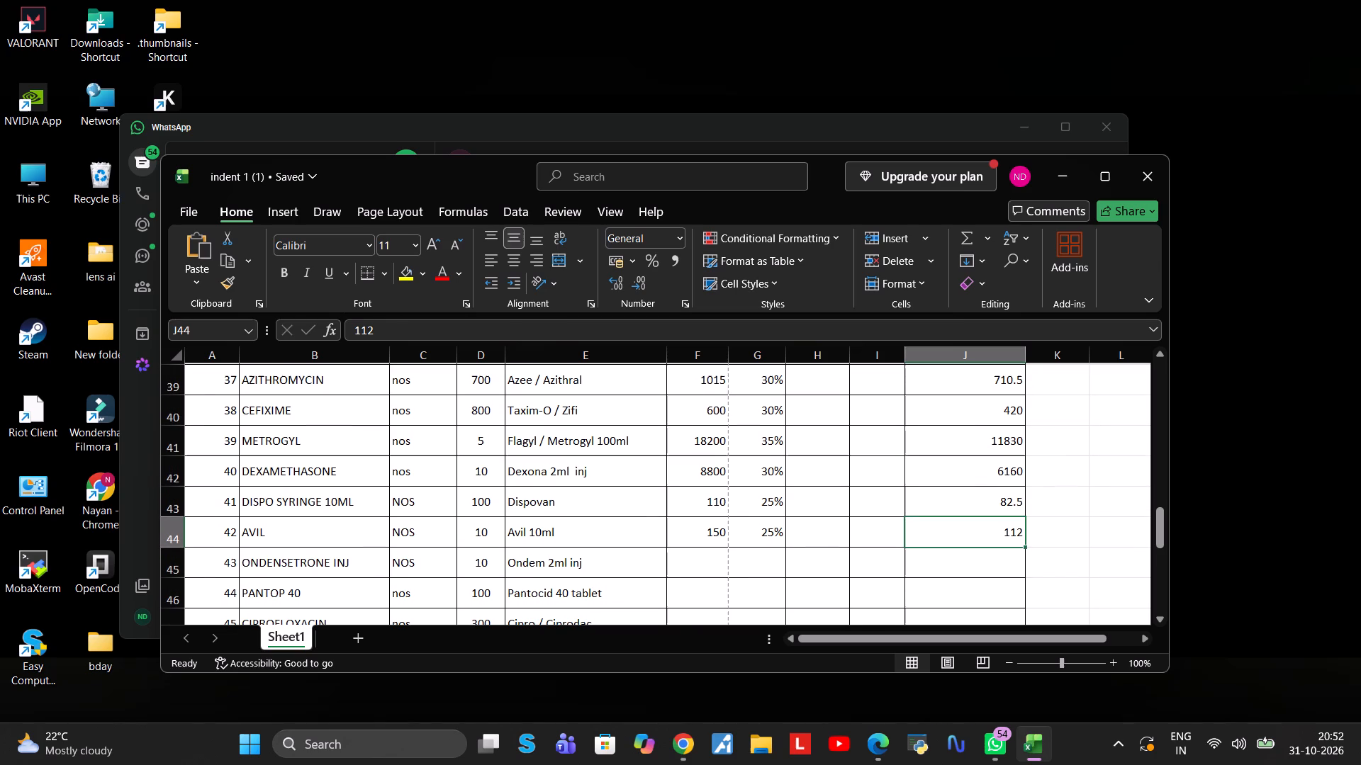
scroll(1017, 509, up, 2)
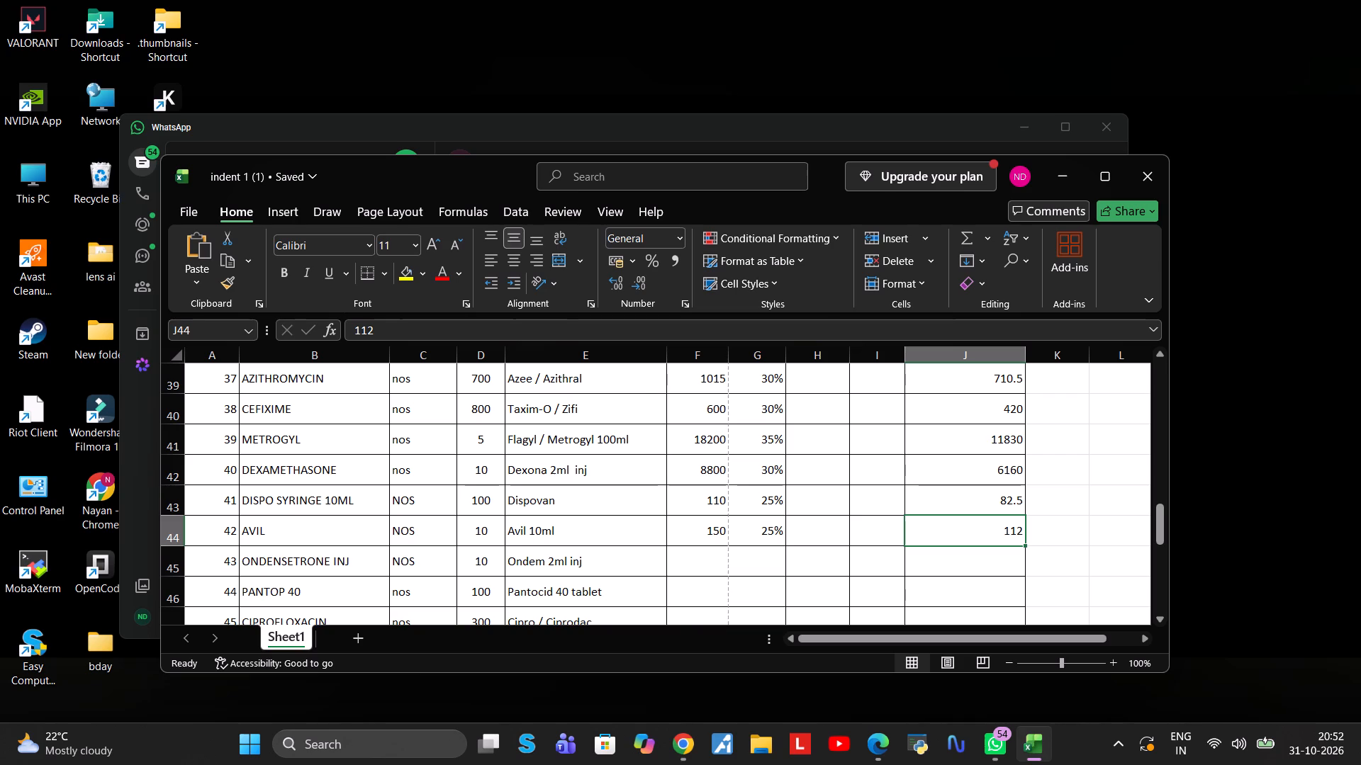
scroll(705, 480, up, 8)
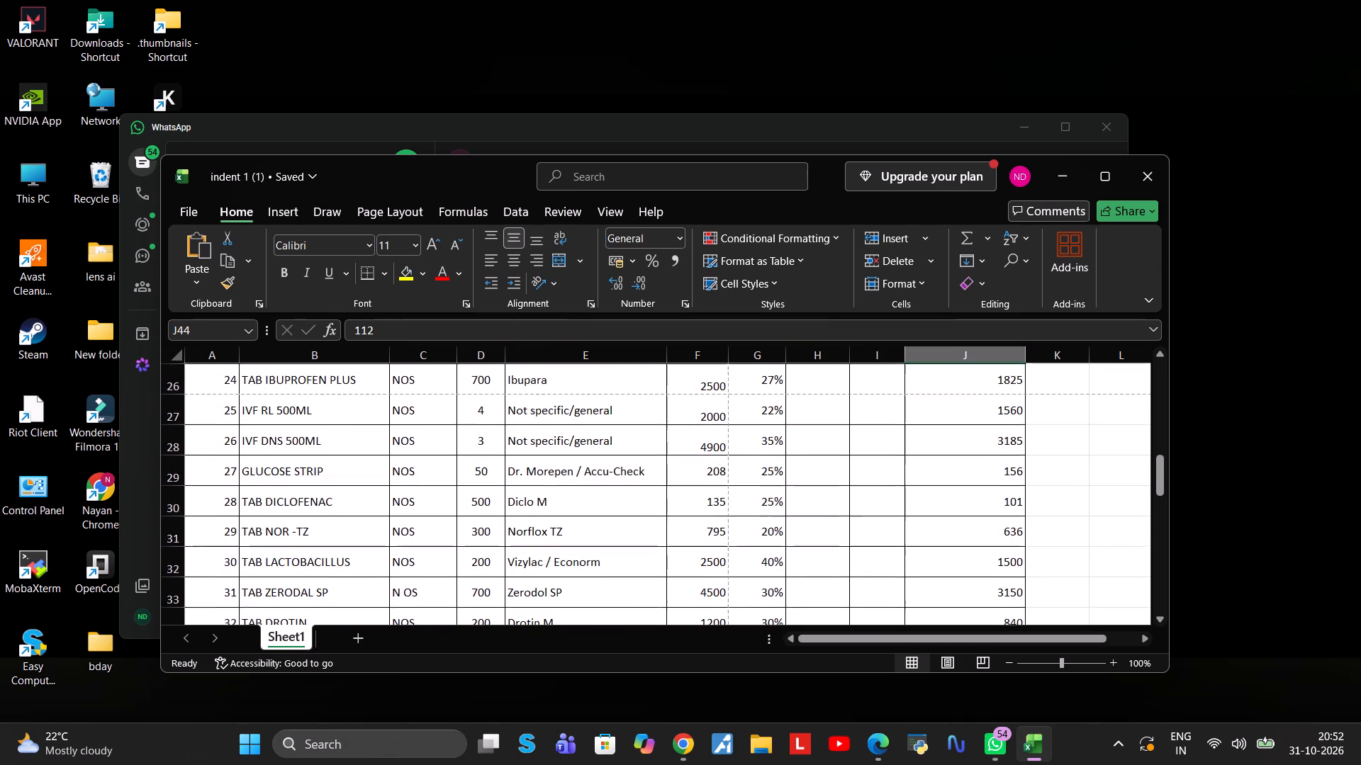
scroll(705, 480, up, 1)
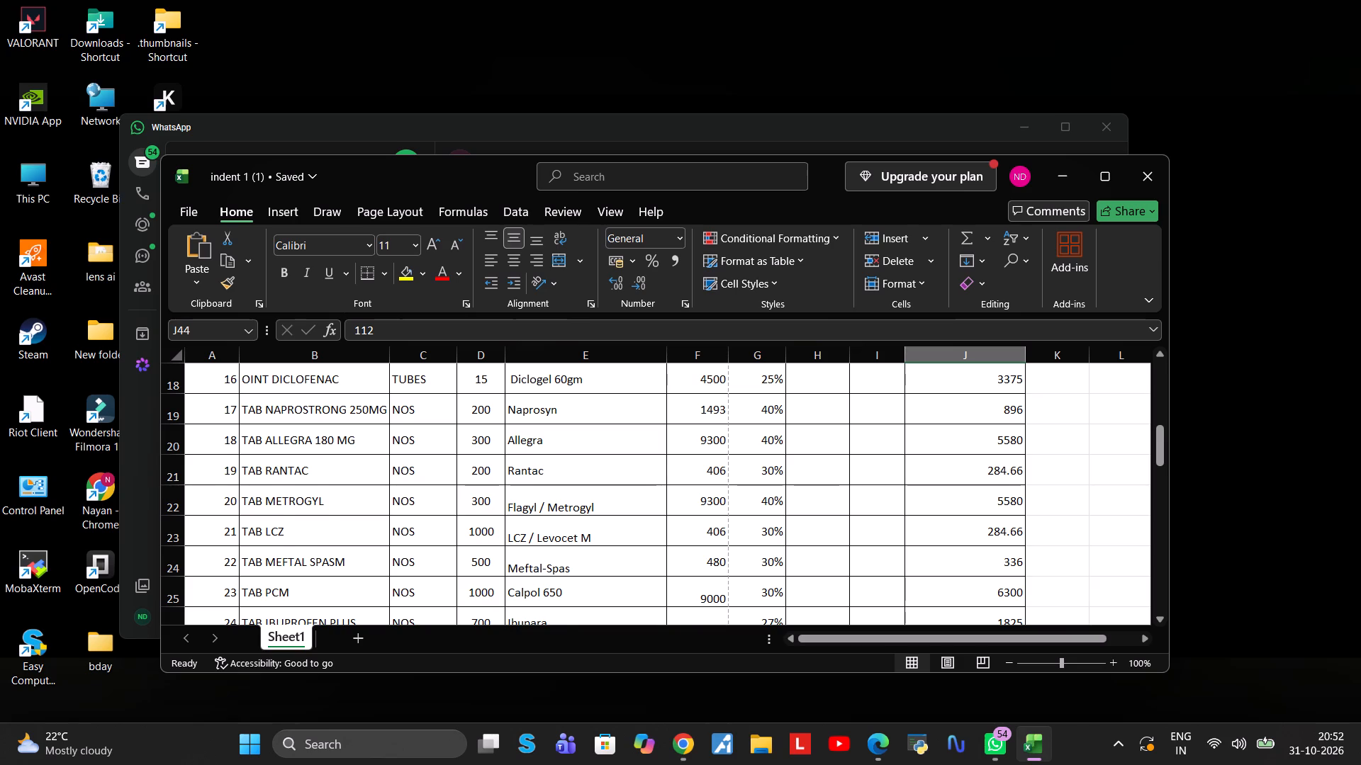
scroll(715, 425, up, 2)
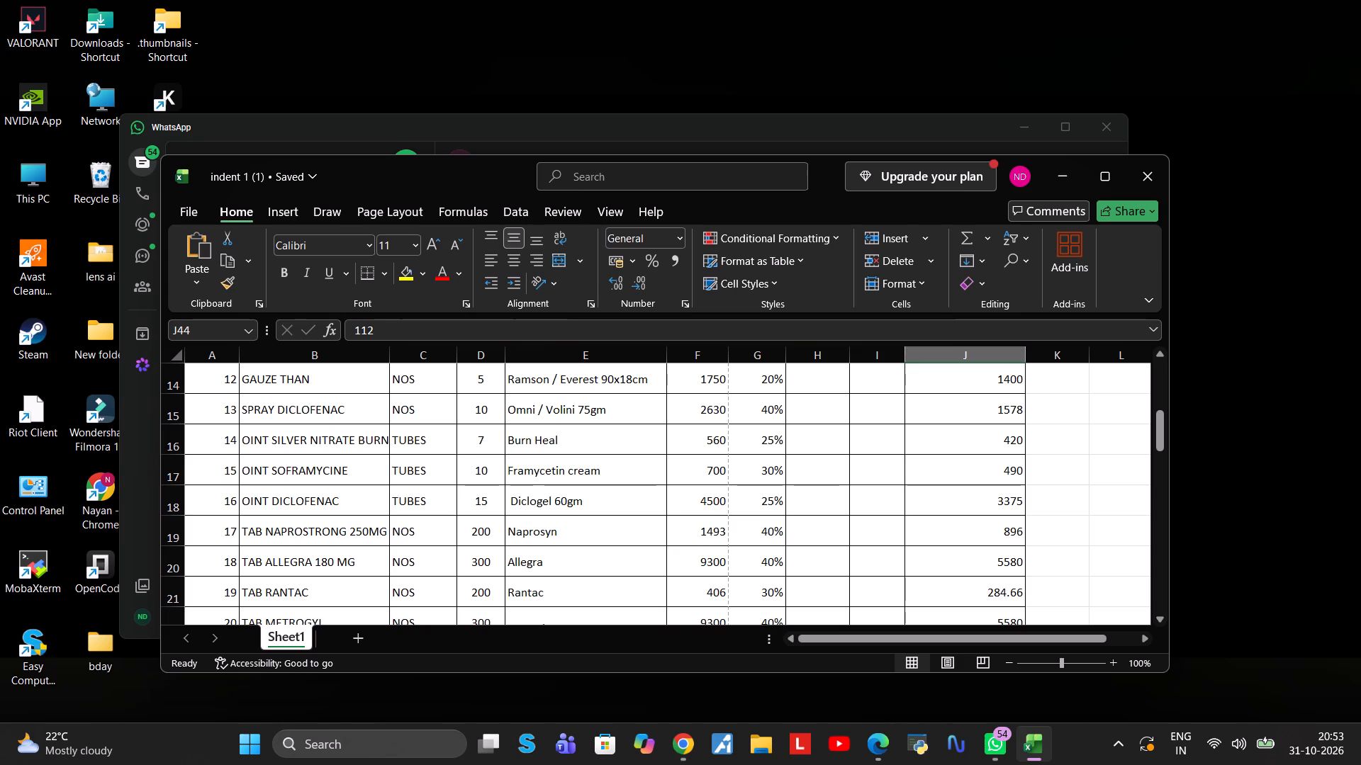
Recheck the rates, discounts and amounts in the rows around TAB ALLEGRA 180 MG, selecting its rate in column F.
scroll(711, 480, down, 2)
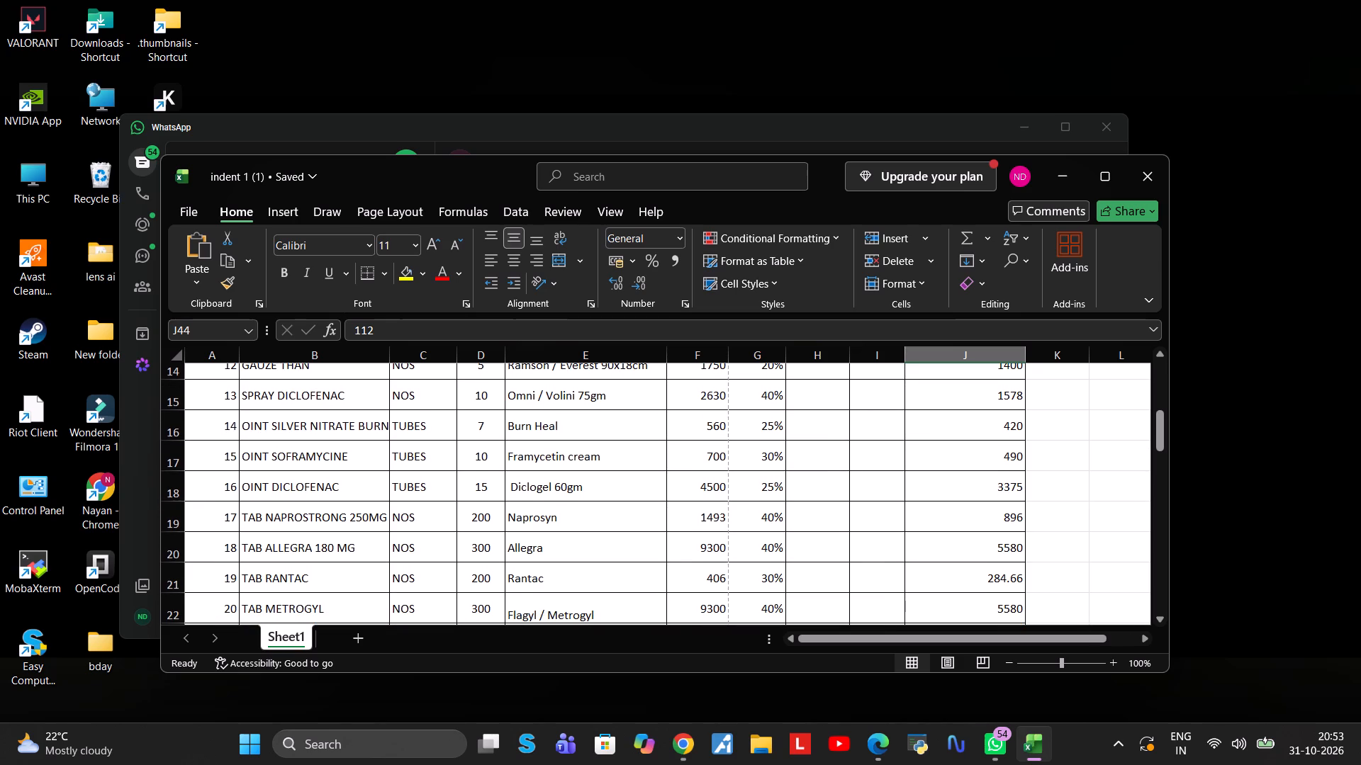
scroll(711, 480, down, 3)
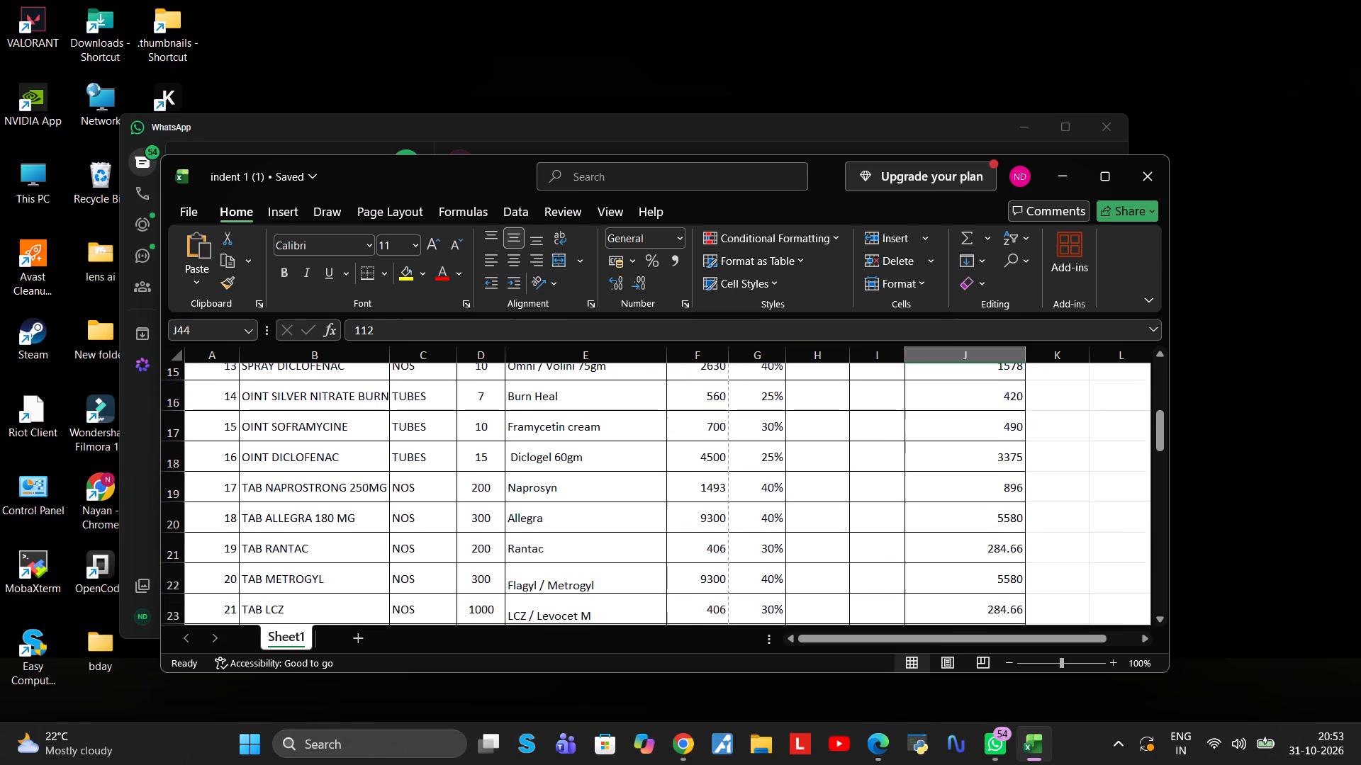
scroll(711, 480, down, 1)
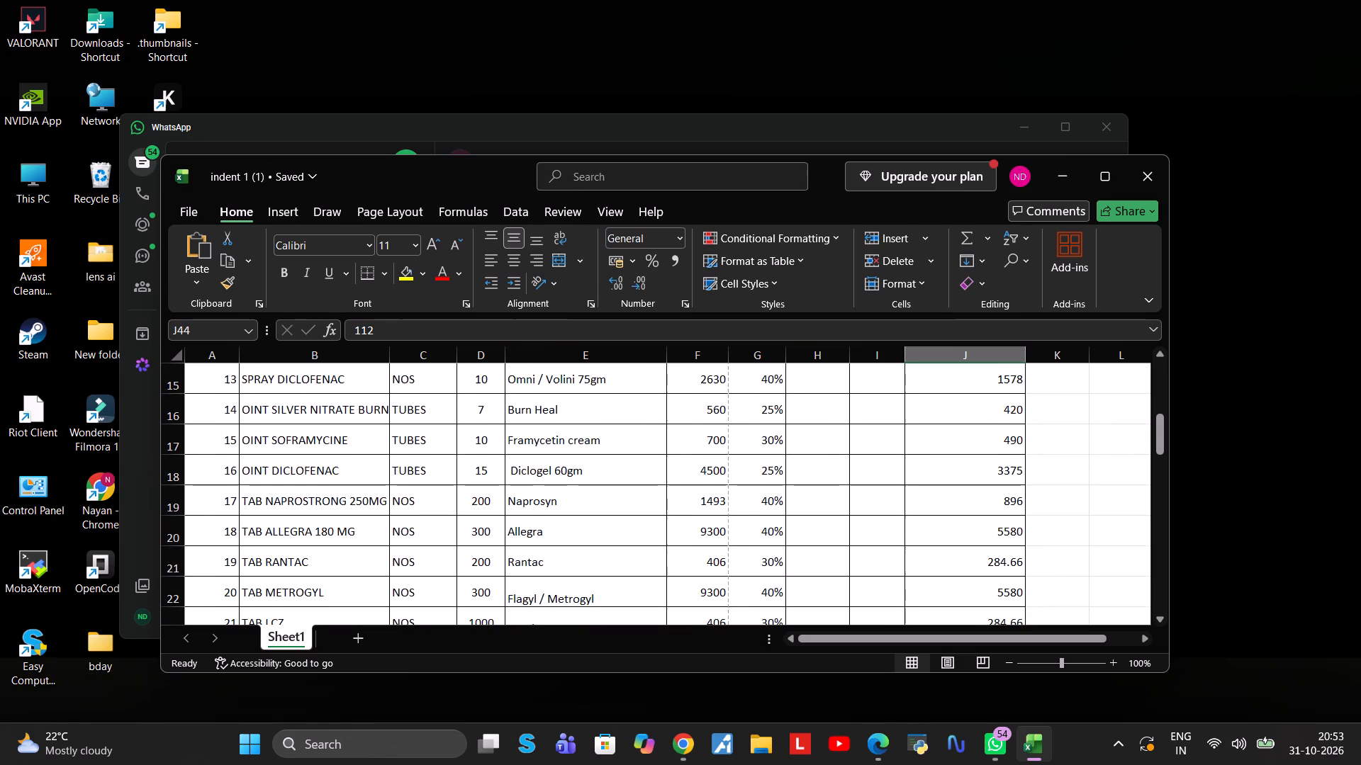
scroll(711, 480, down, 1)
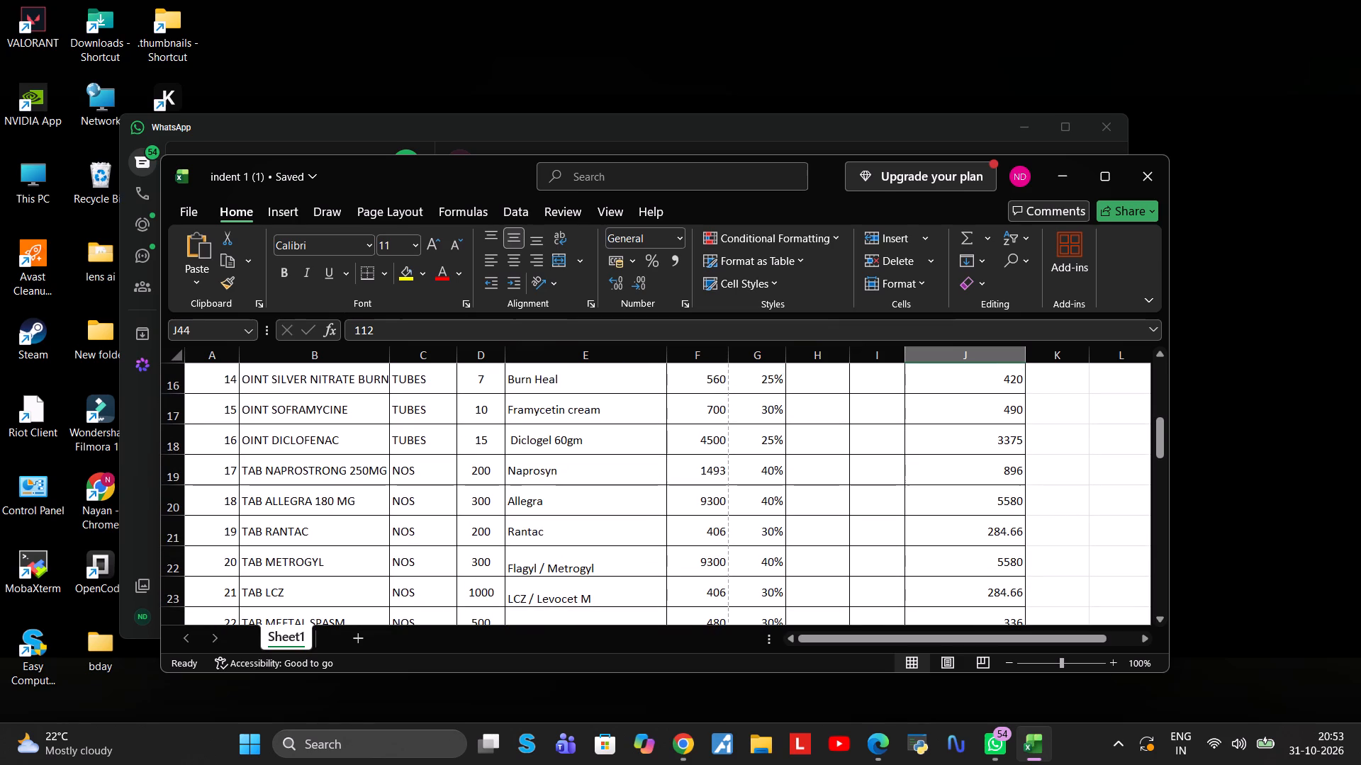
click(710, 506)
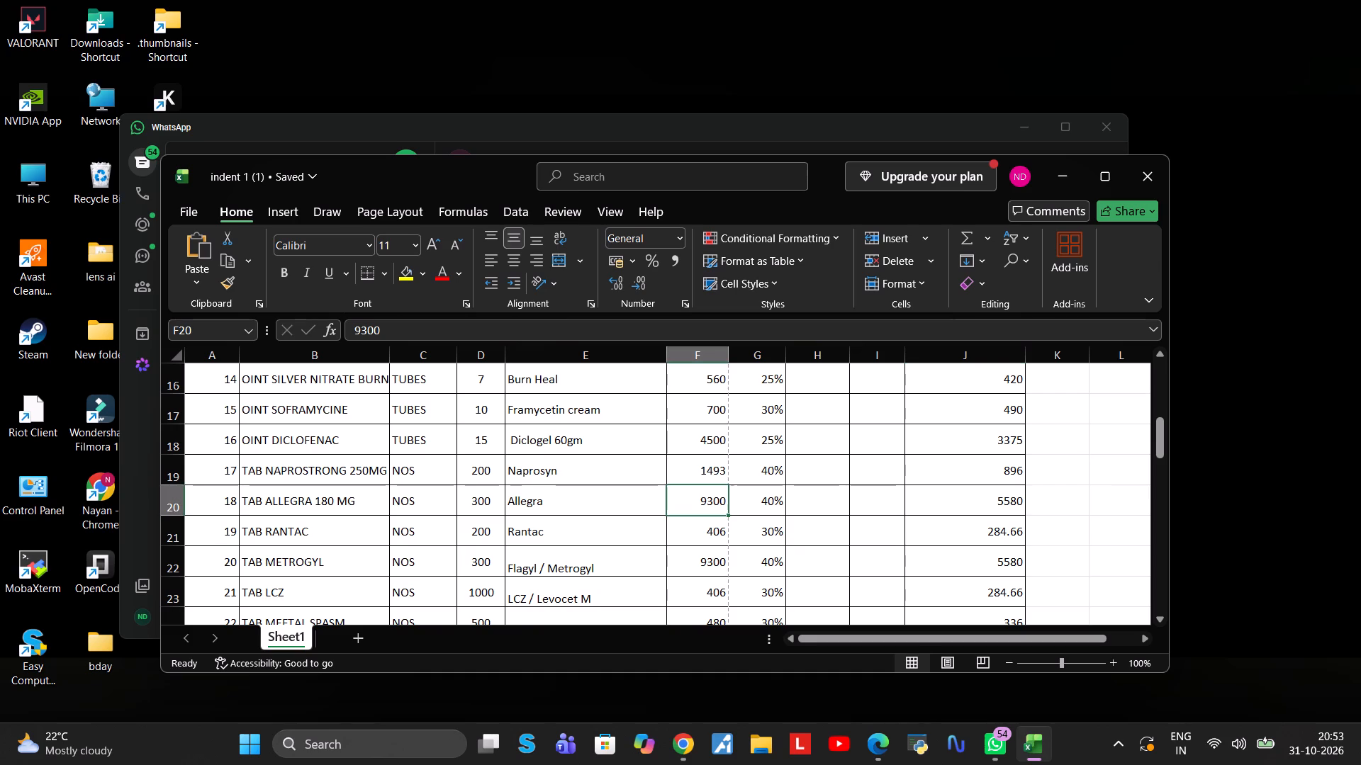
scroll(710, 506, down, 1)
scroll(710, 506, up, 1)
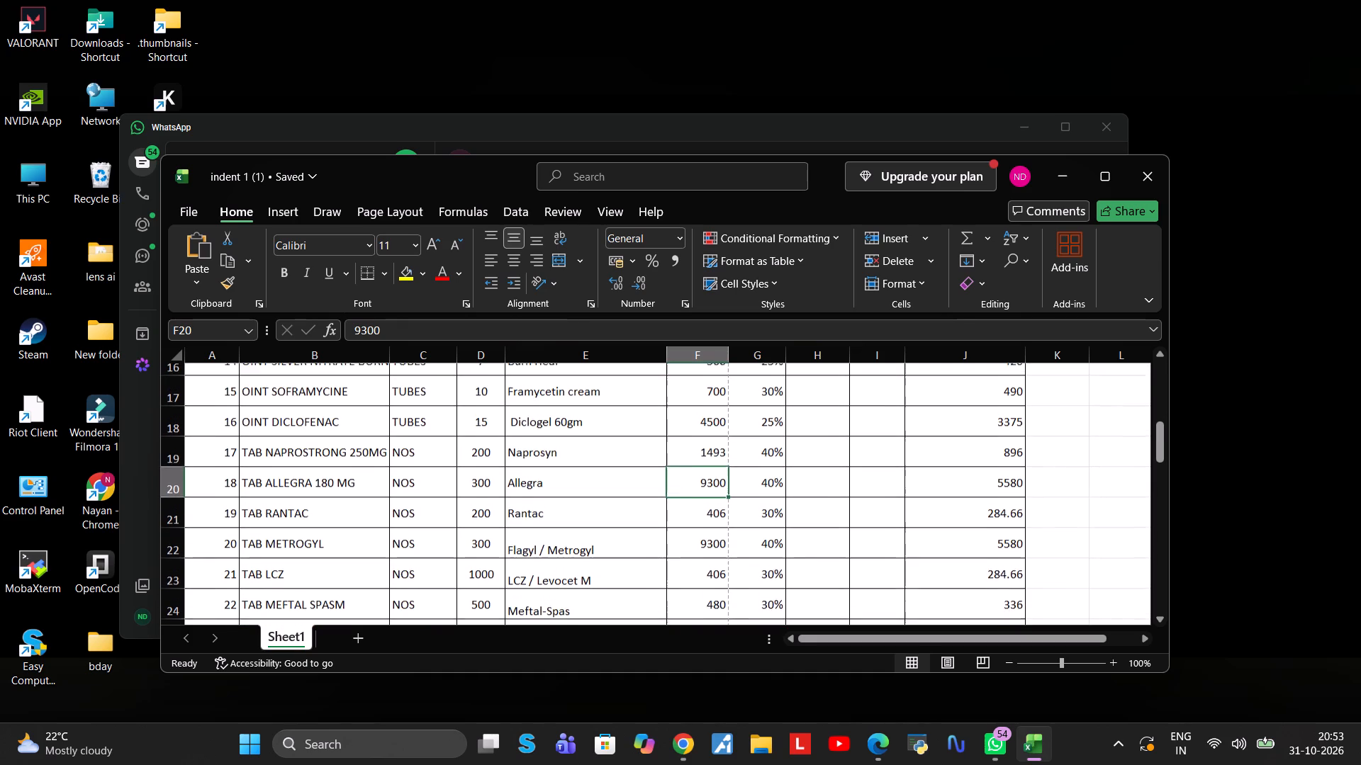
scroll(710, 506, up, 3)
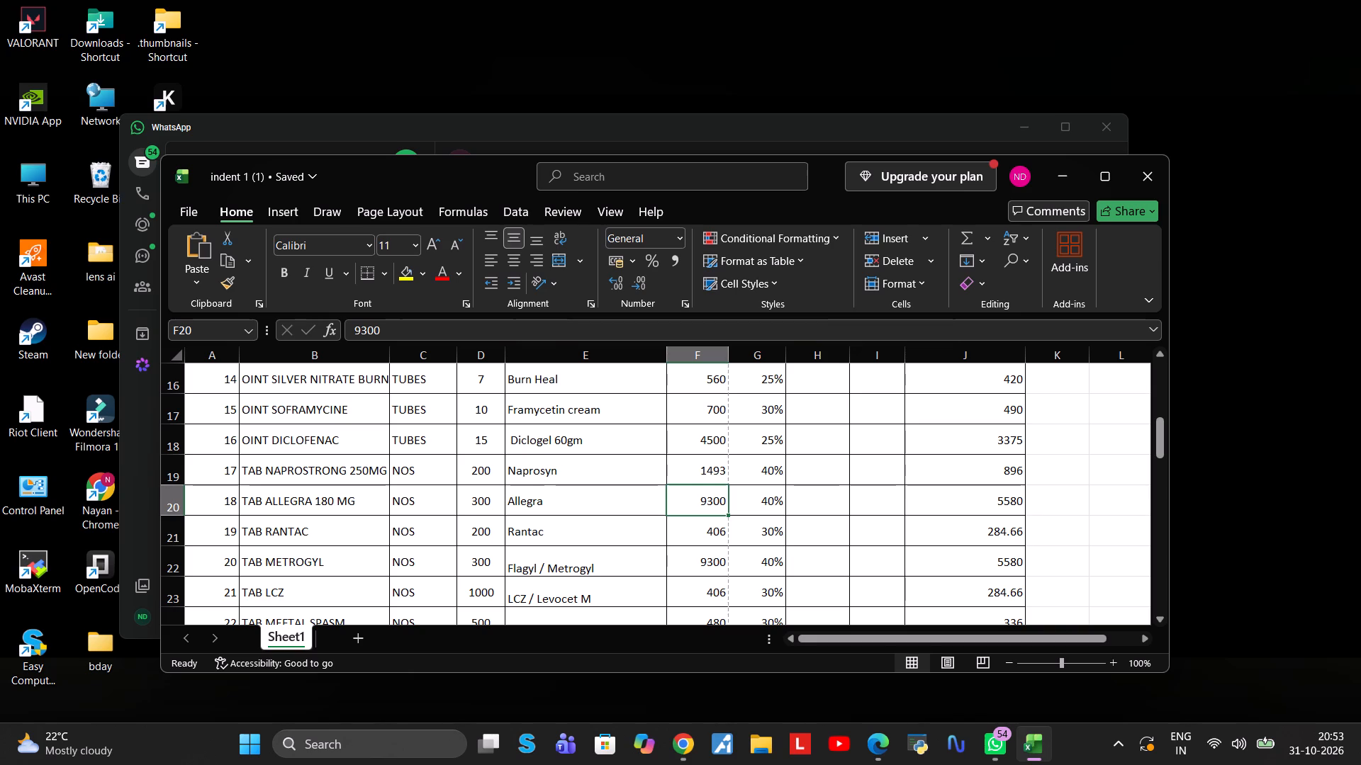
Correct the column F rates, working downward: 480 for TAB METROGYL, 9000 for TAB LCZ and 2500 for TAB MEFTAL SPASM.
click(705, 569)
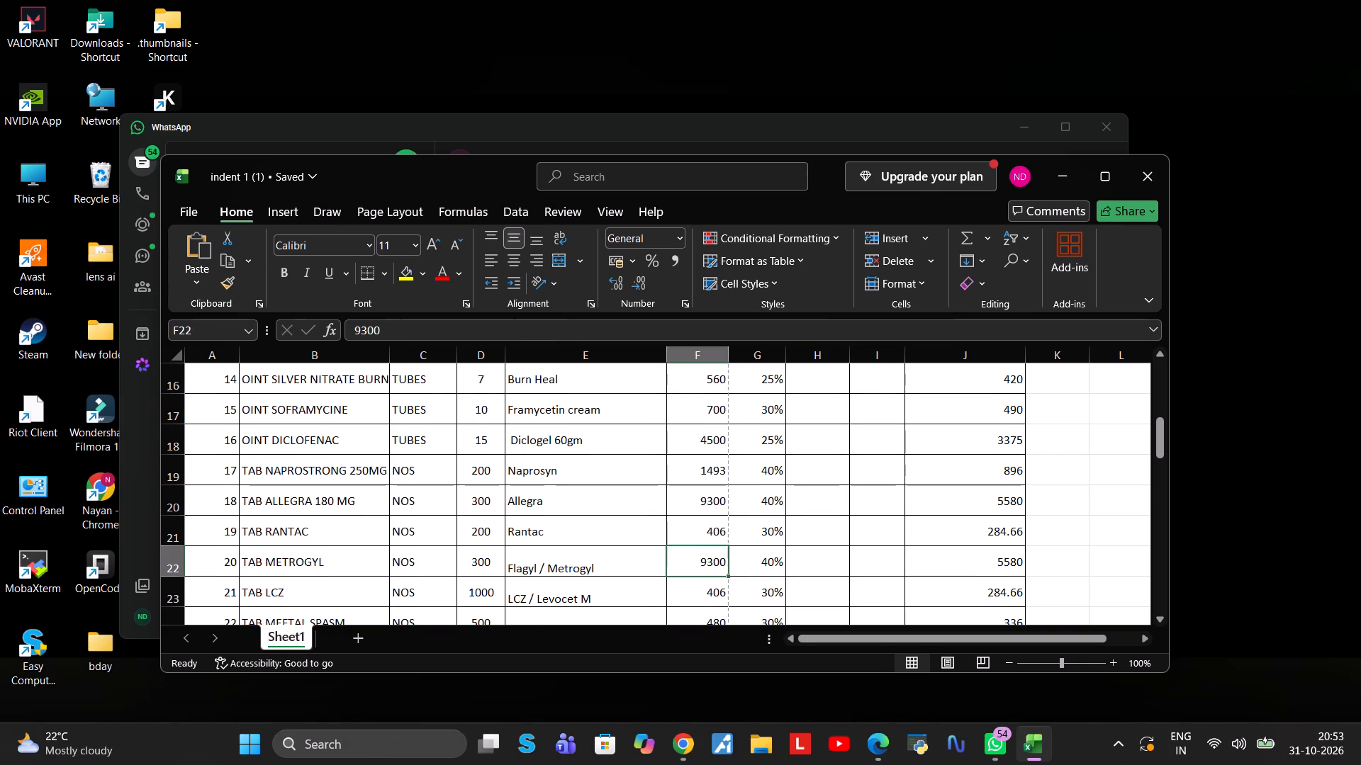
scroll(705, 569, down, 2)
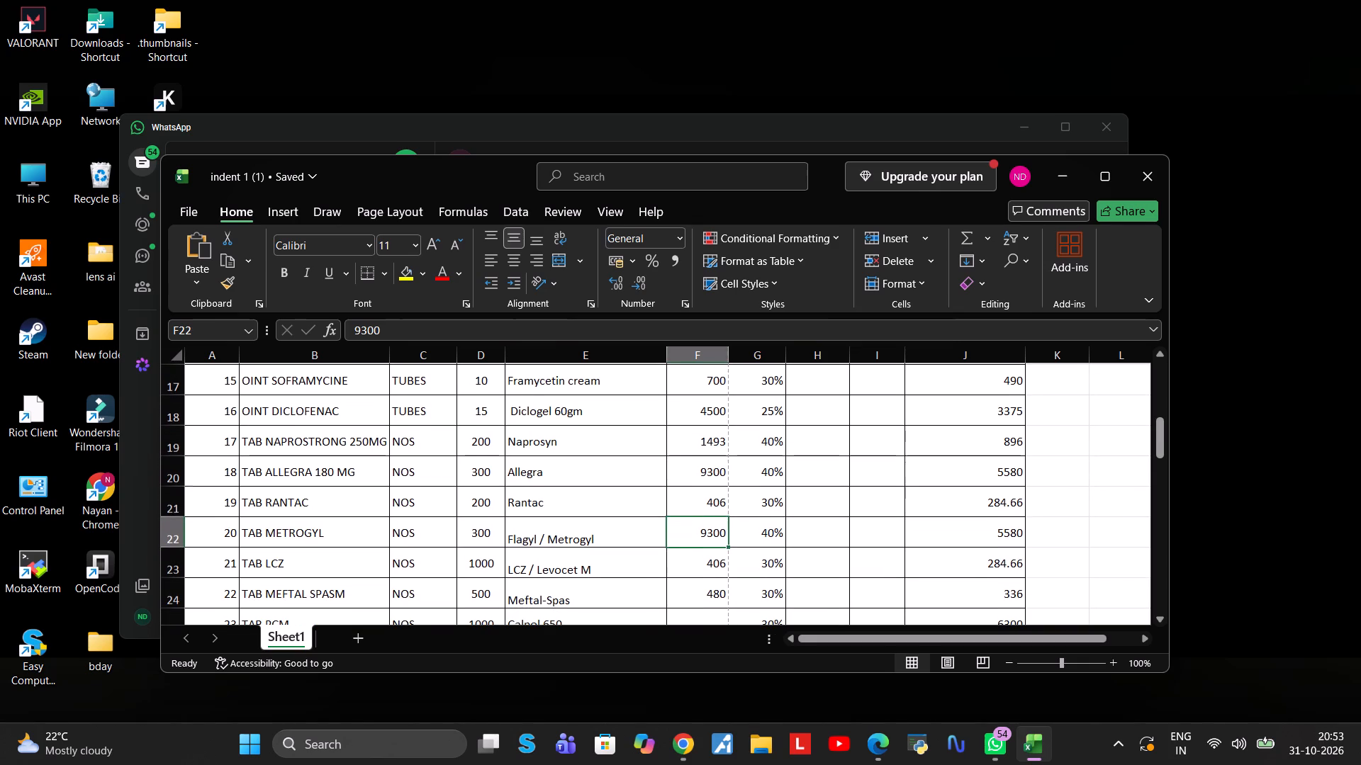
scroll(705, 569, down, 1)
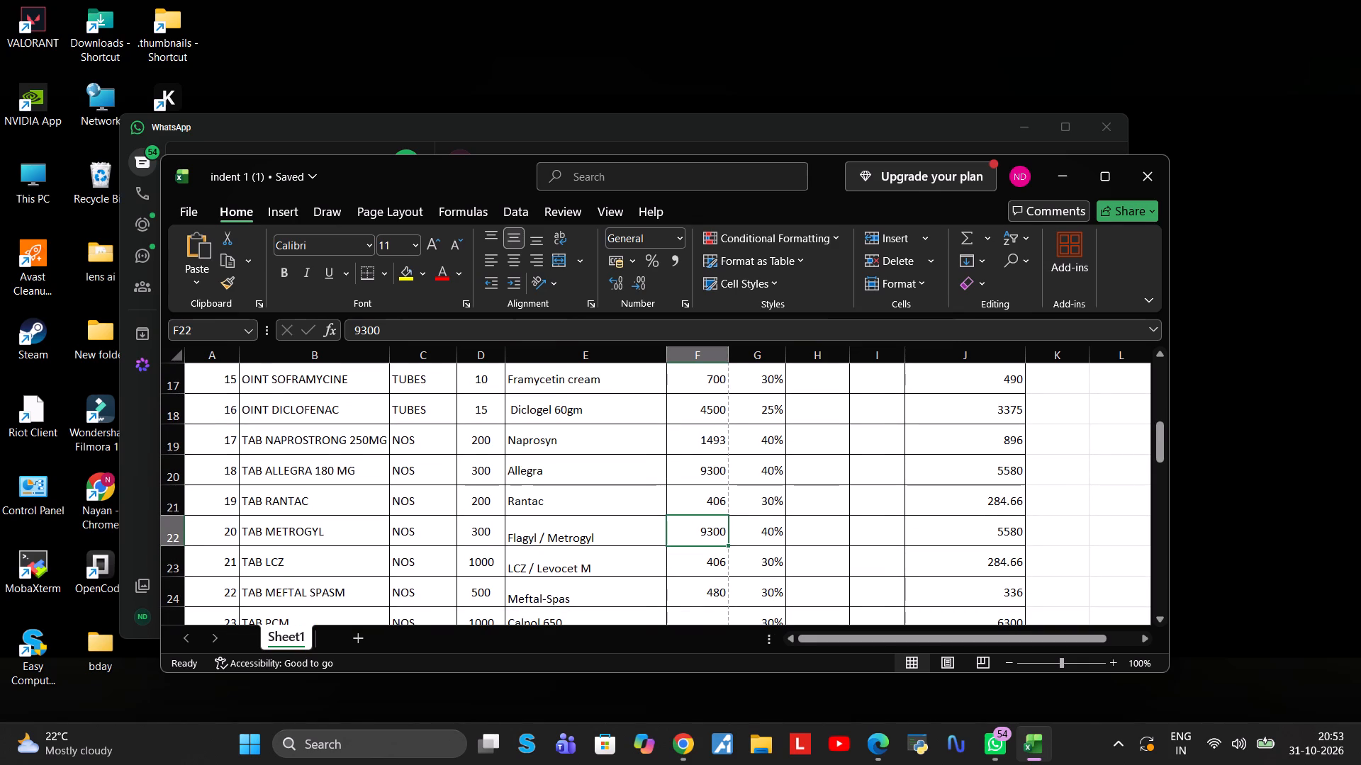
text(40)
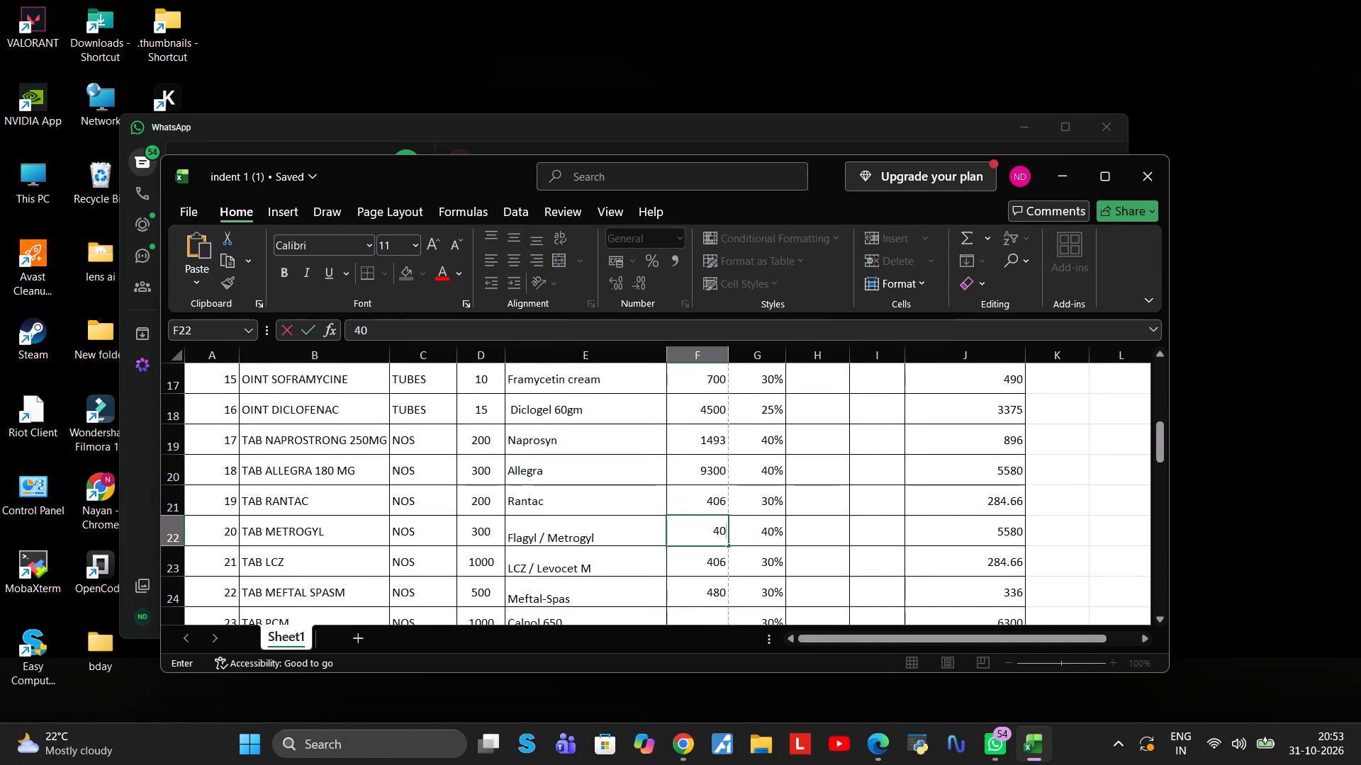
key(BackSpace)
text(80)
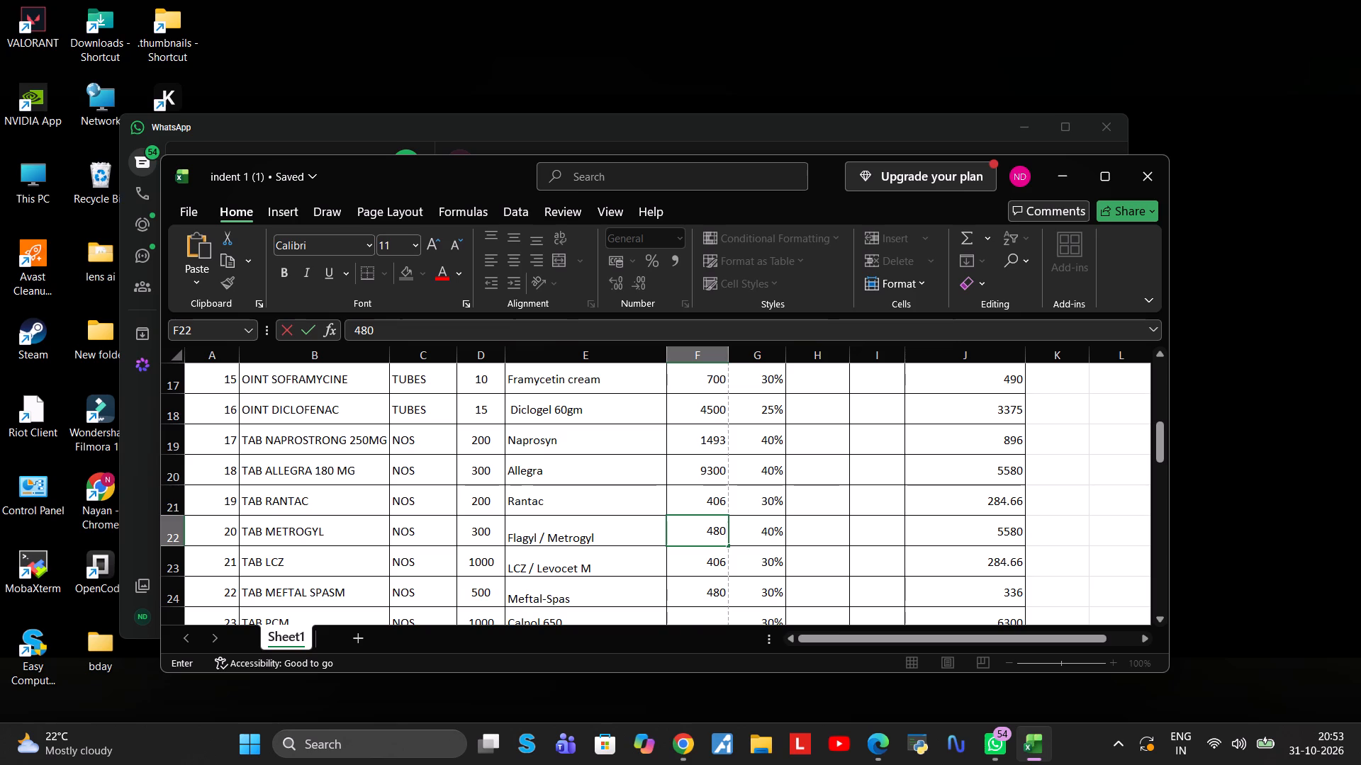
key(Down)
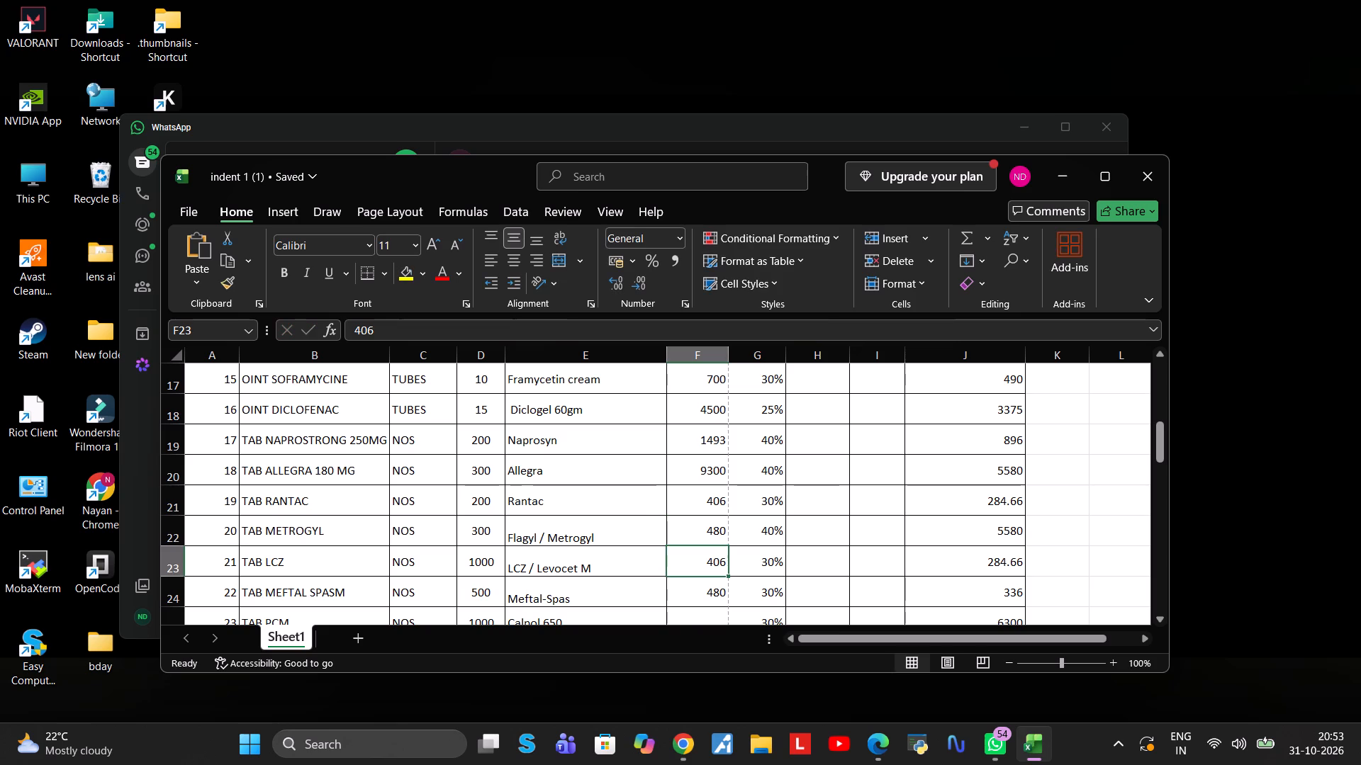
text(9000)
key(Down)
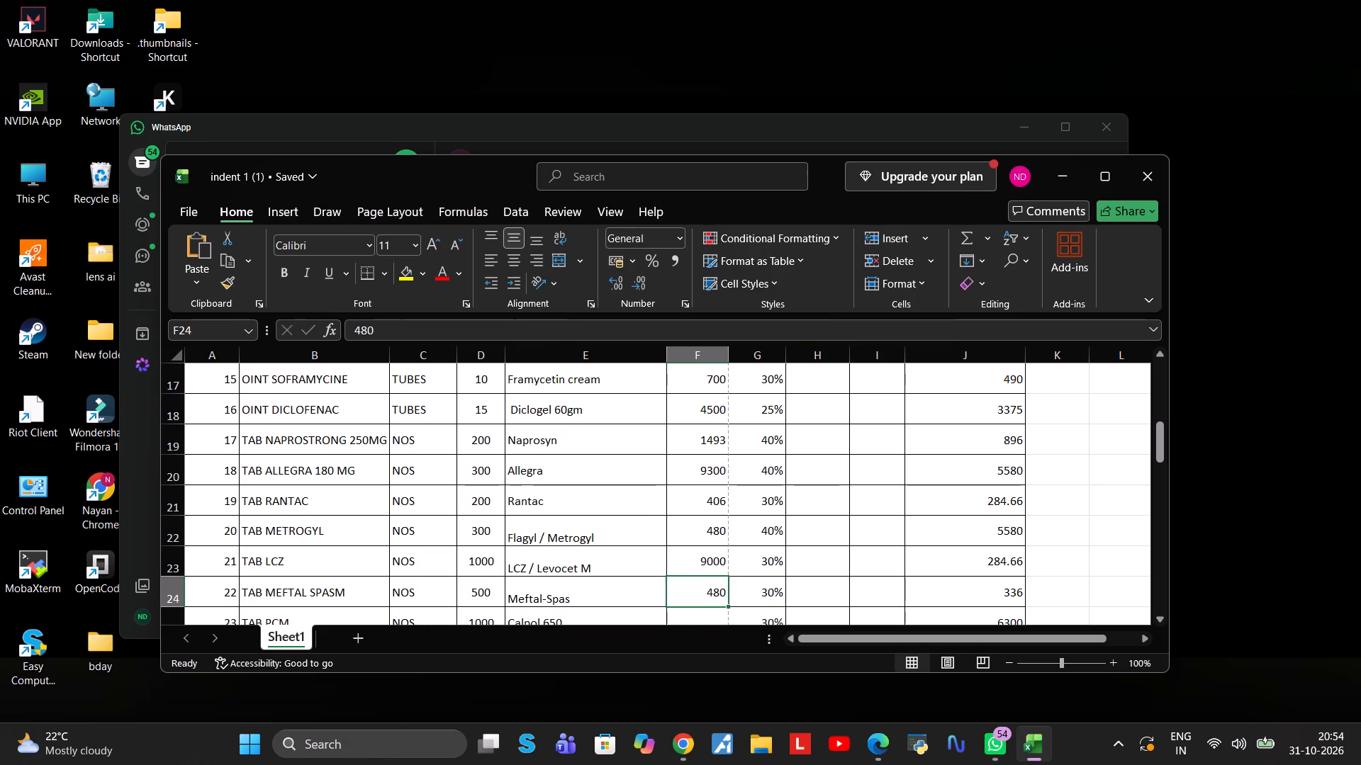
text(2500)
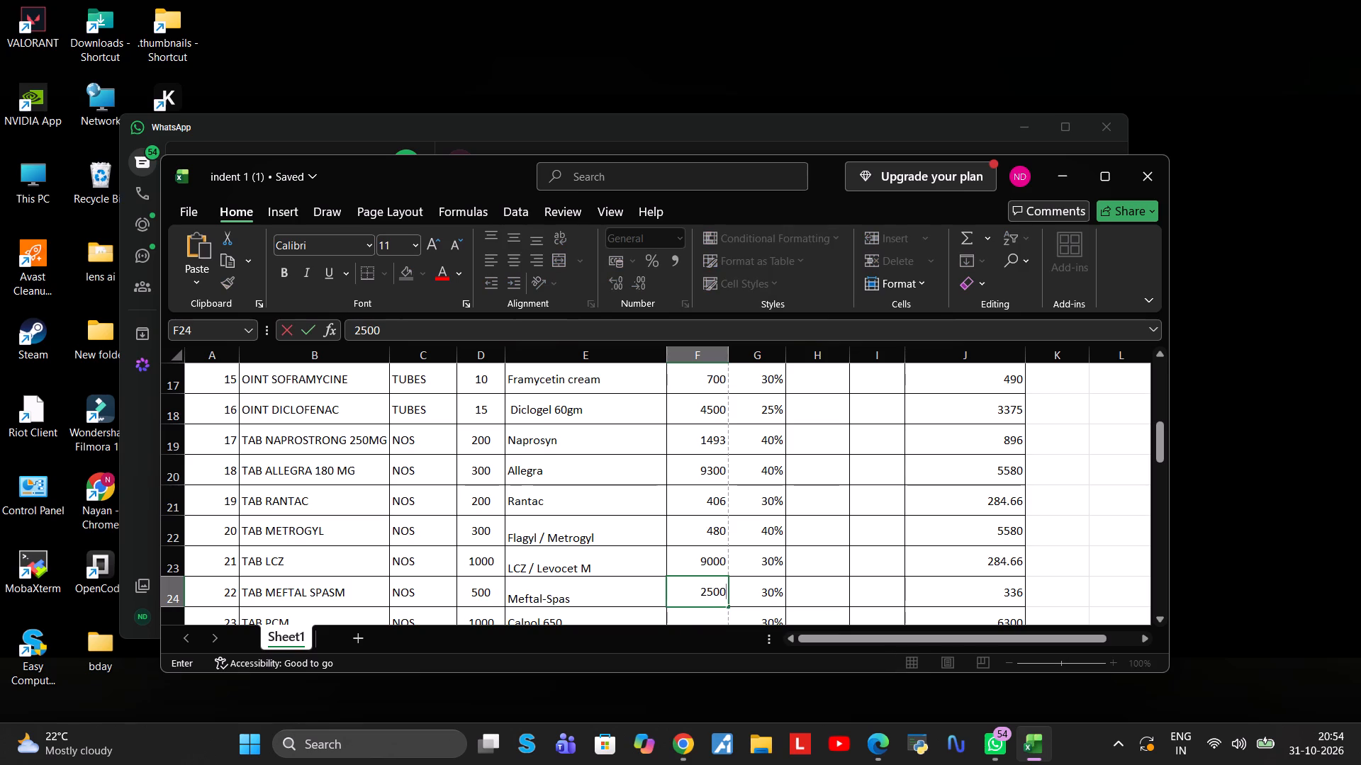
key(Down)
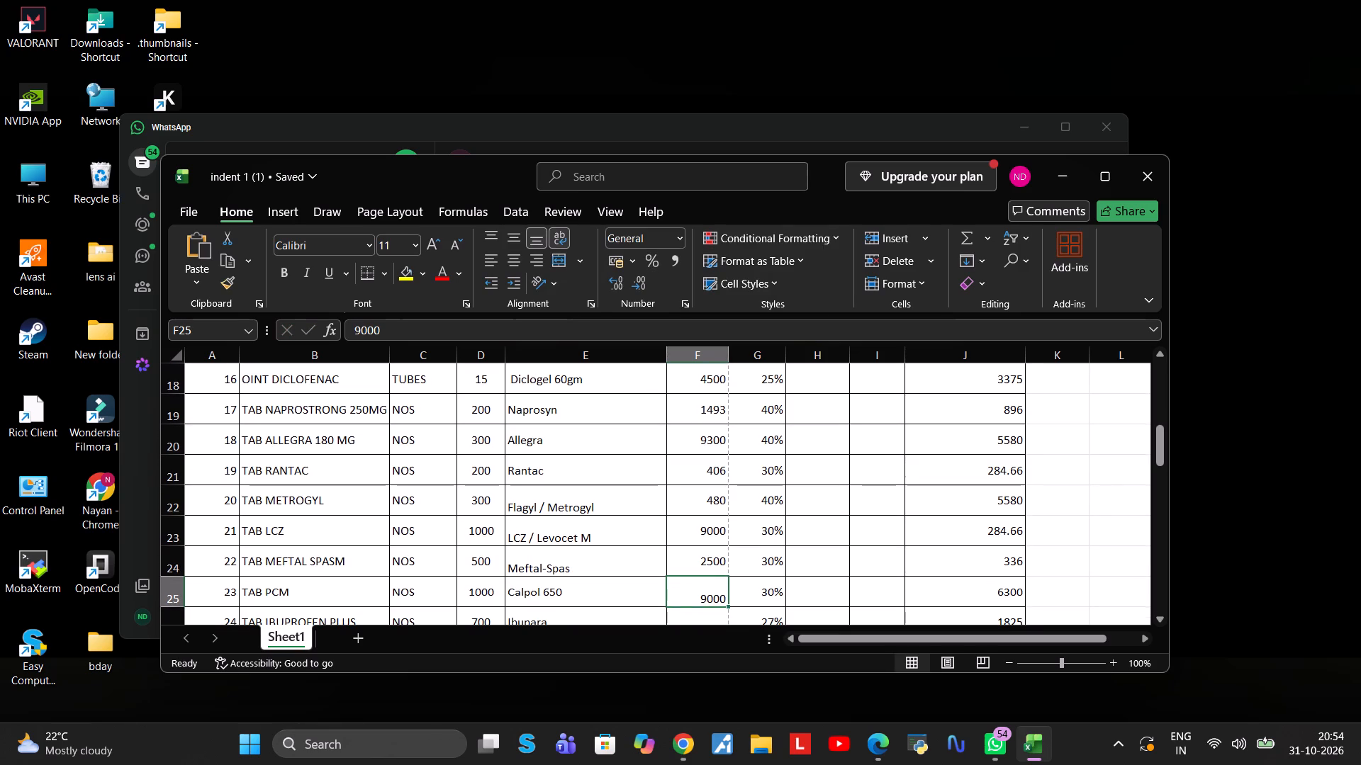
Correct the column F rates, working downward: 2000 for TAB PCM, 4900 for TAB IBUPROFEN PLUS and 208 for IVF RL 500ML.
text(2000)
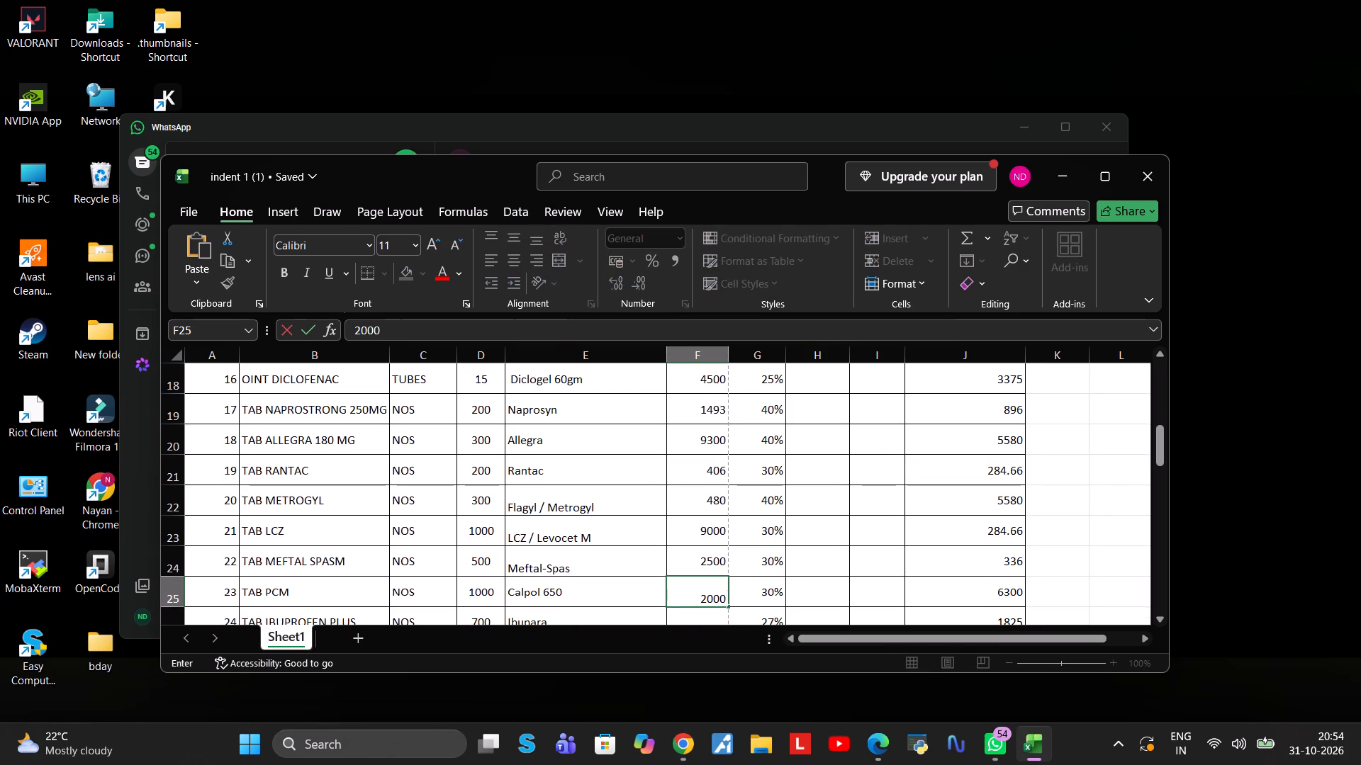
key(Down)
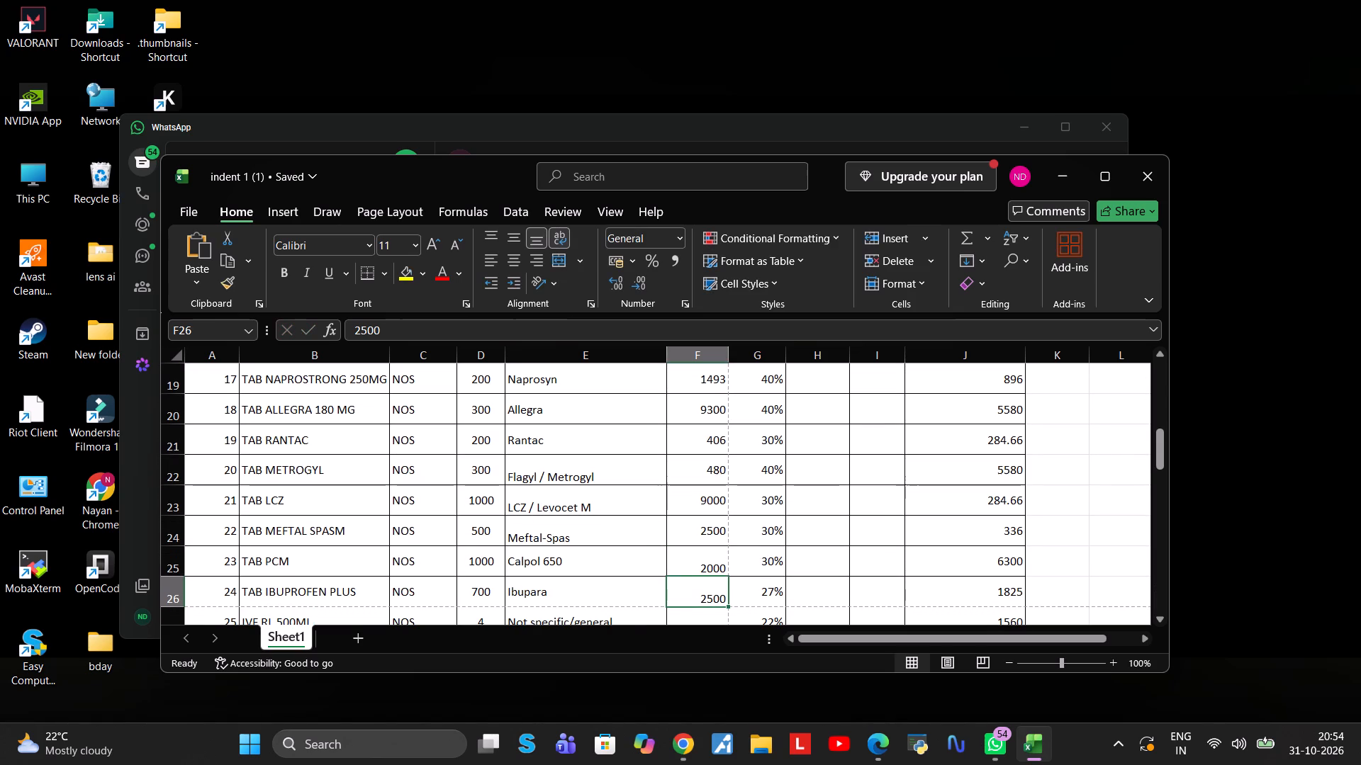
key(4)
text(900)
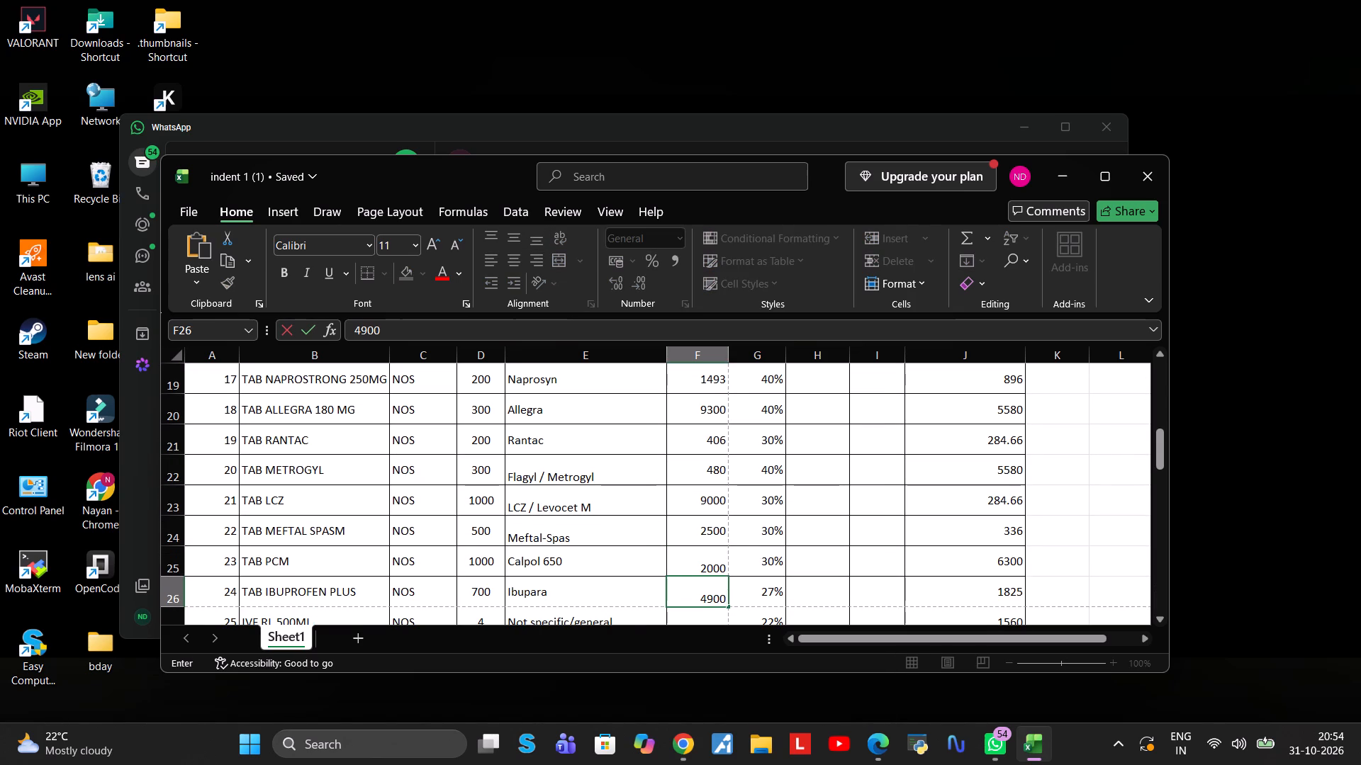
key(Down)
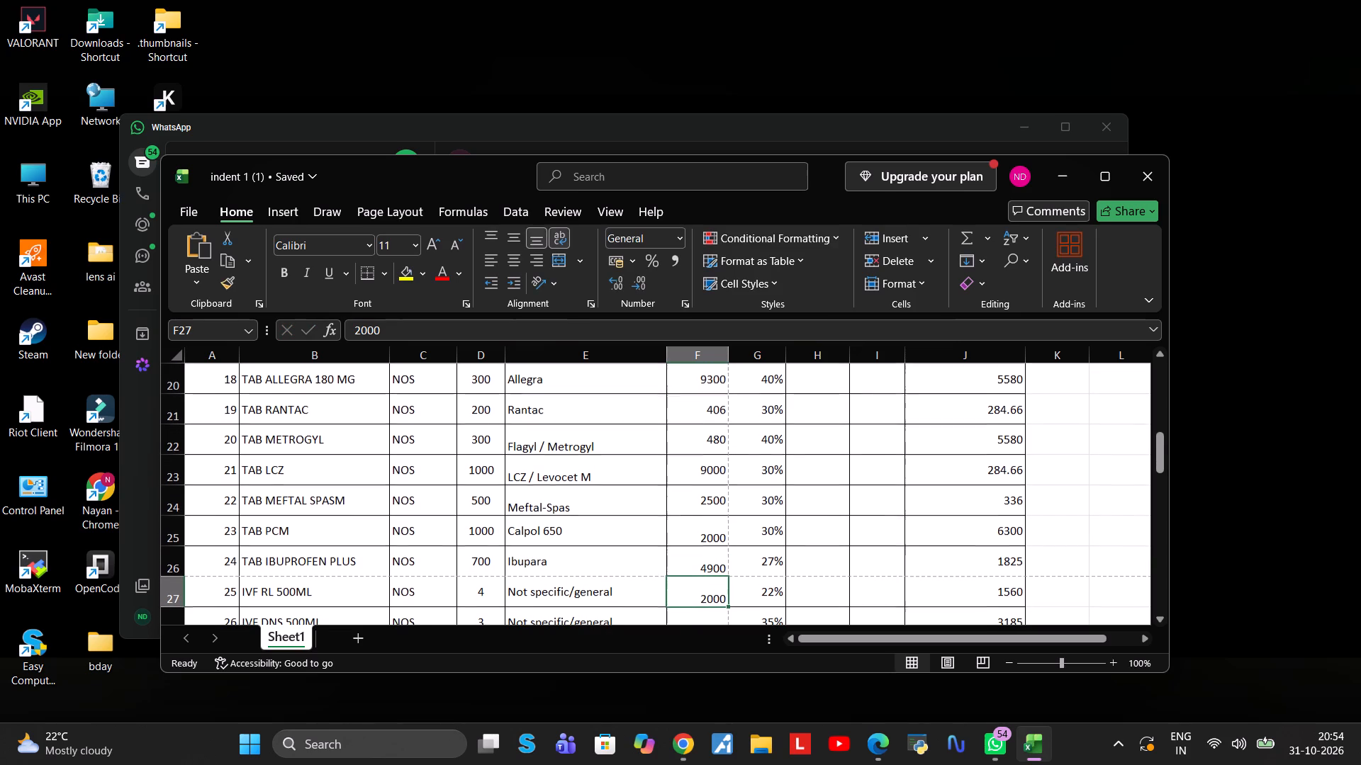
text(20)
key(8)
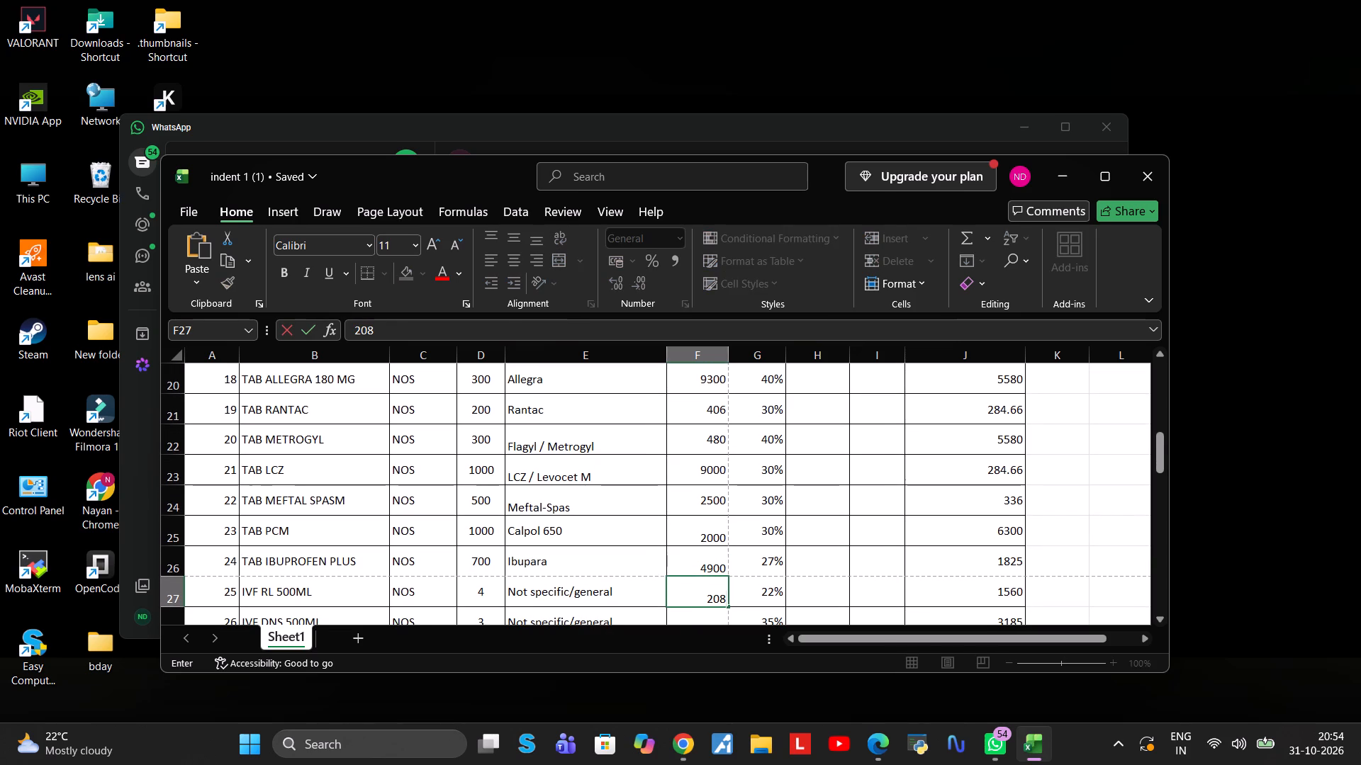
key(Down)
Correct the column F rates, working downward: 135 for IVF DNS 500ML, 795 for GLUCOSE STRIP and 2500 for TAB DICLOFENAC.
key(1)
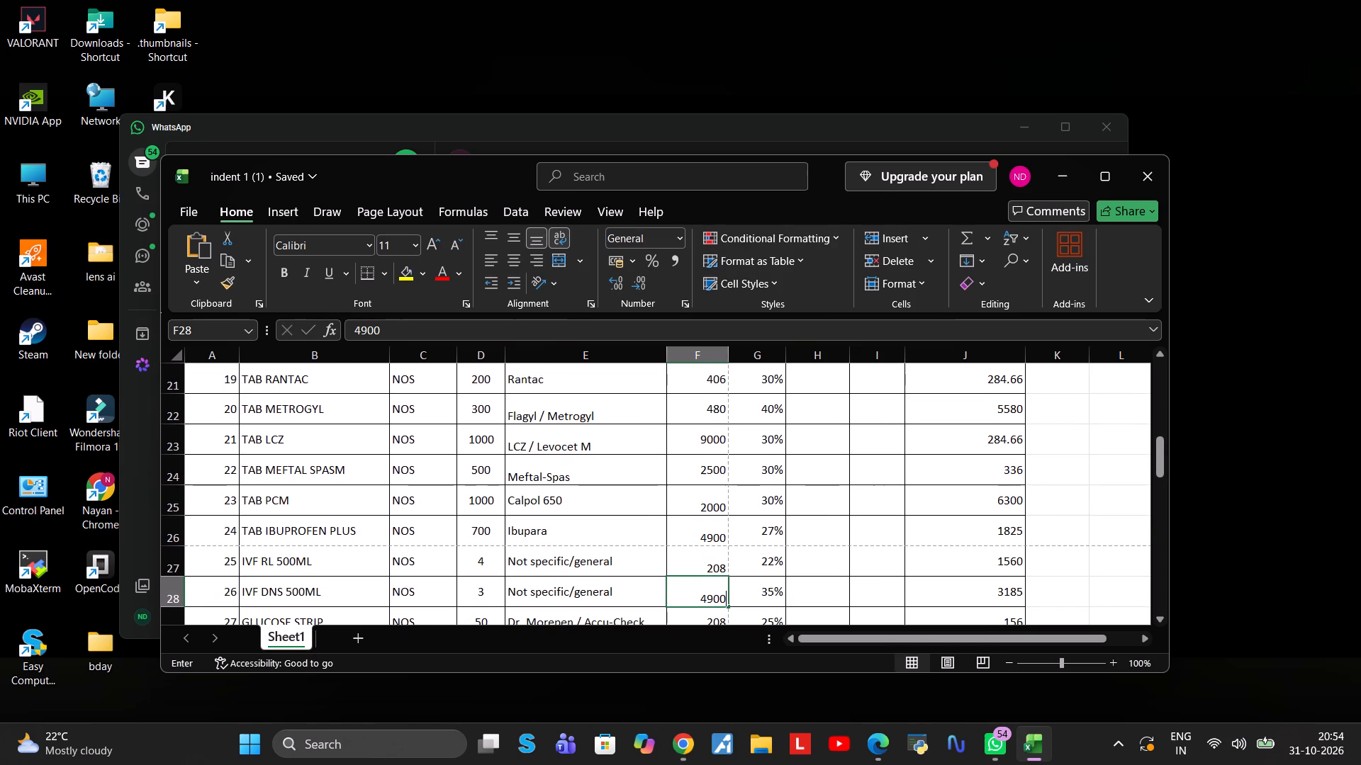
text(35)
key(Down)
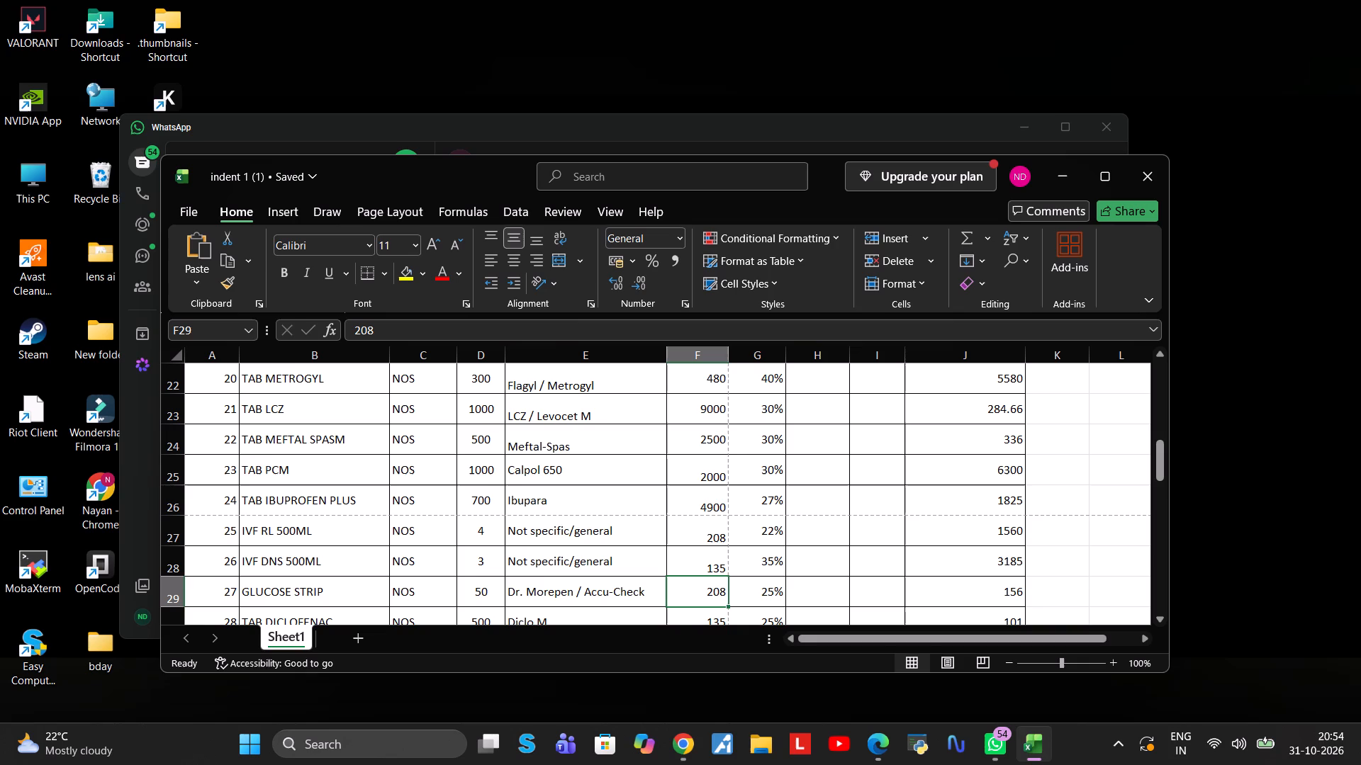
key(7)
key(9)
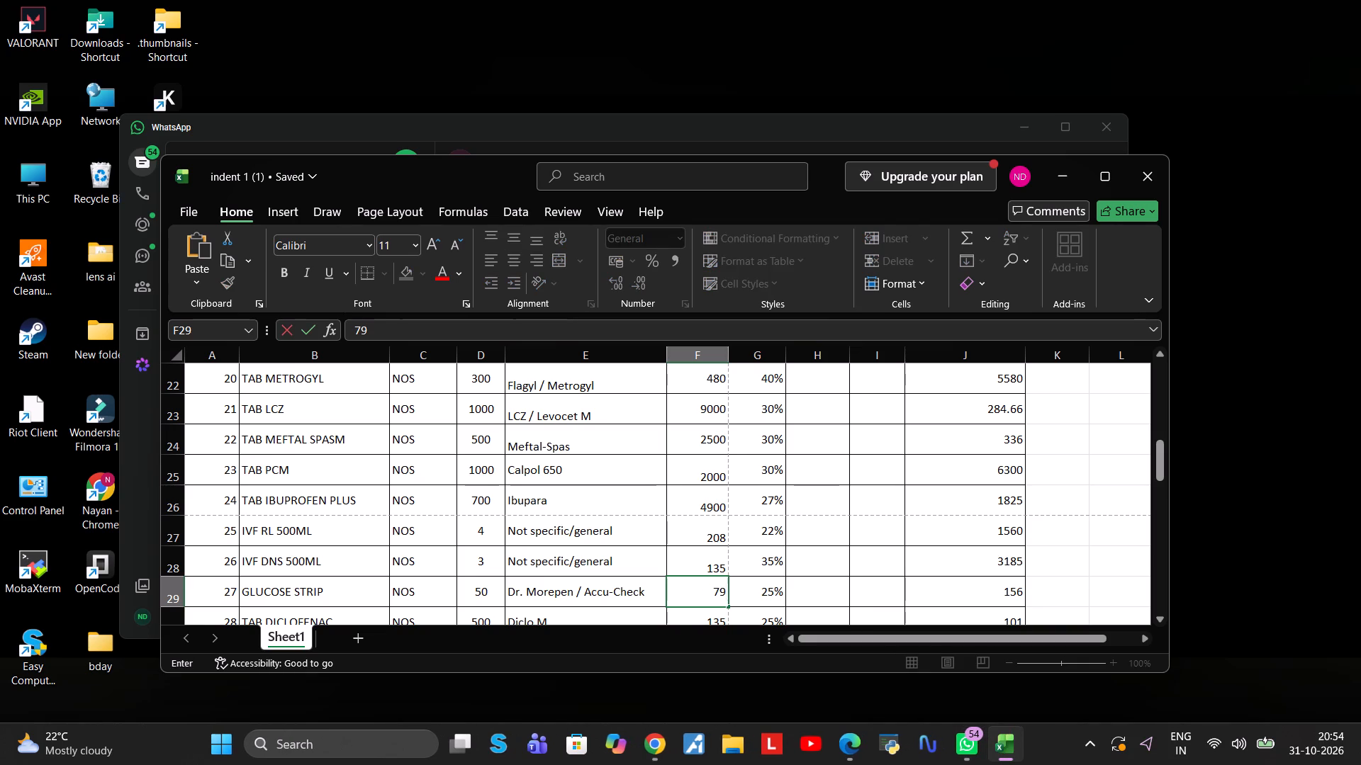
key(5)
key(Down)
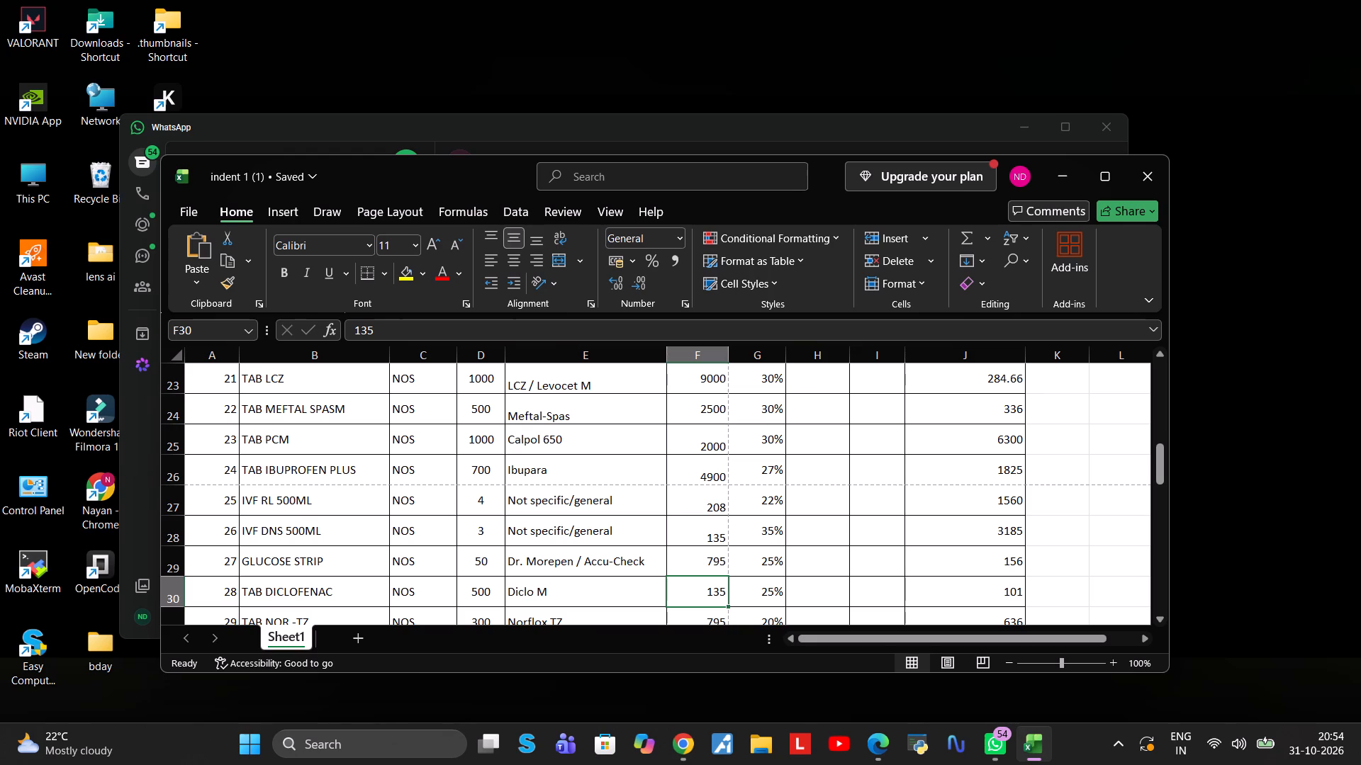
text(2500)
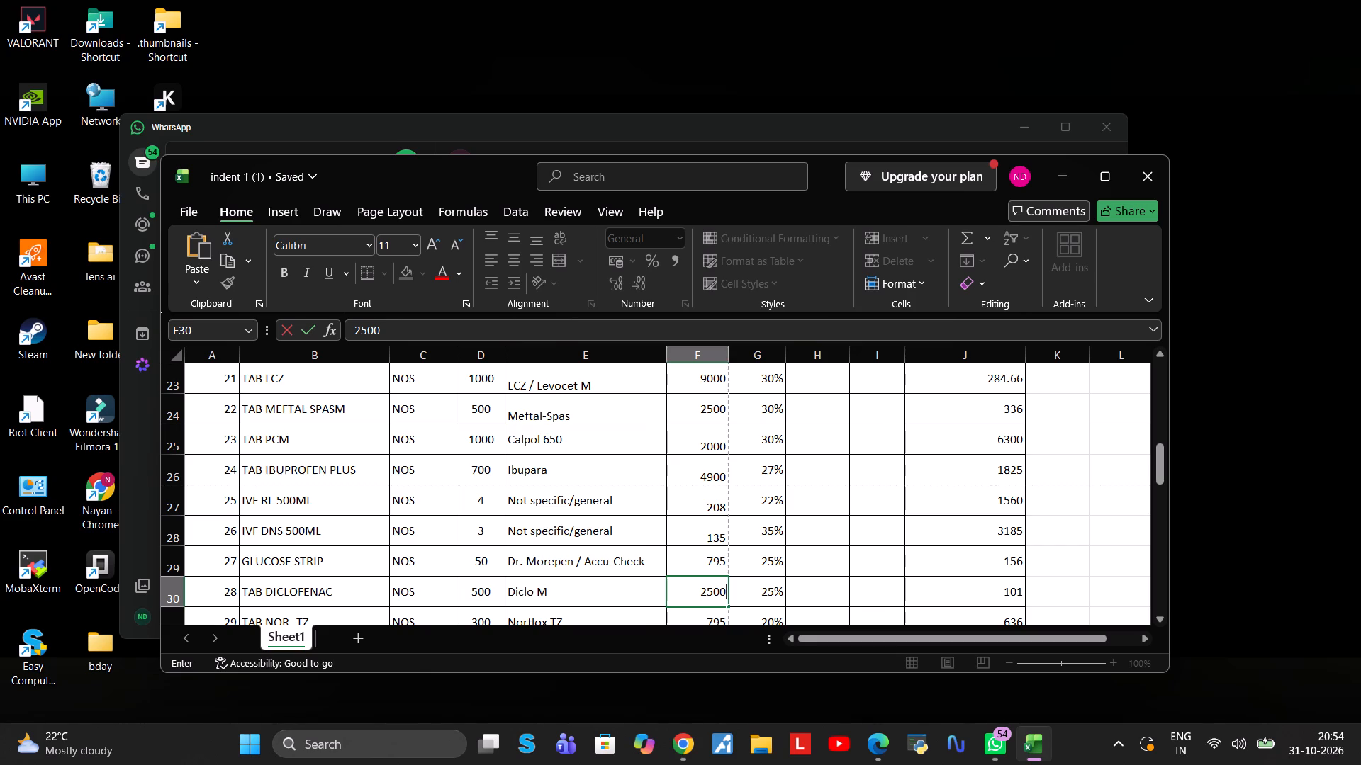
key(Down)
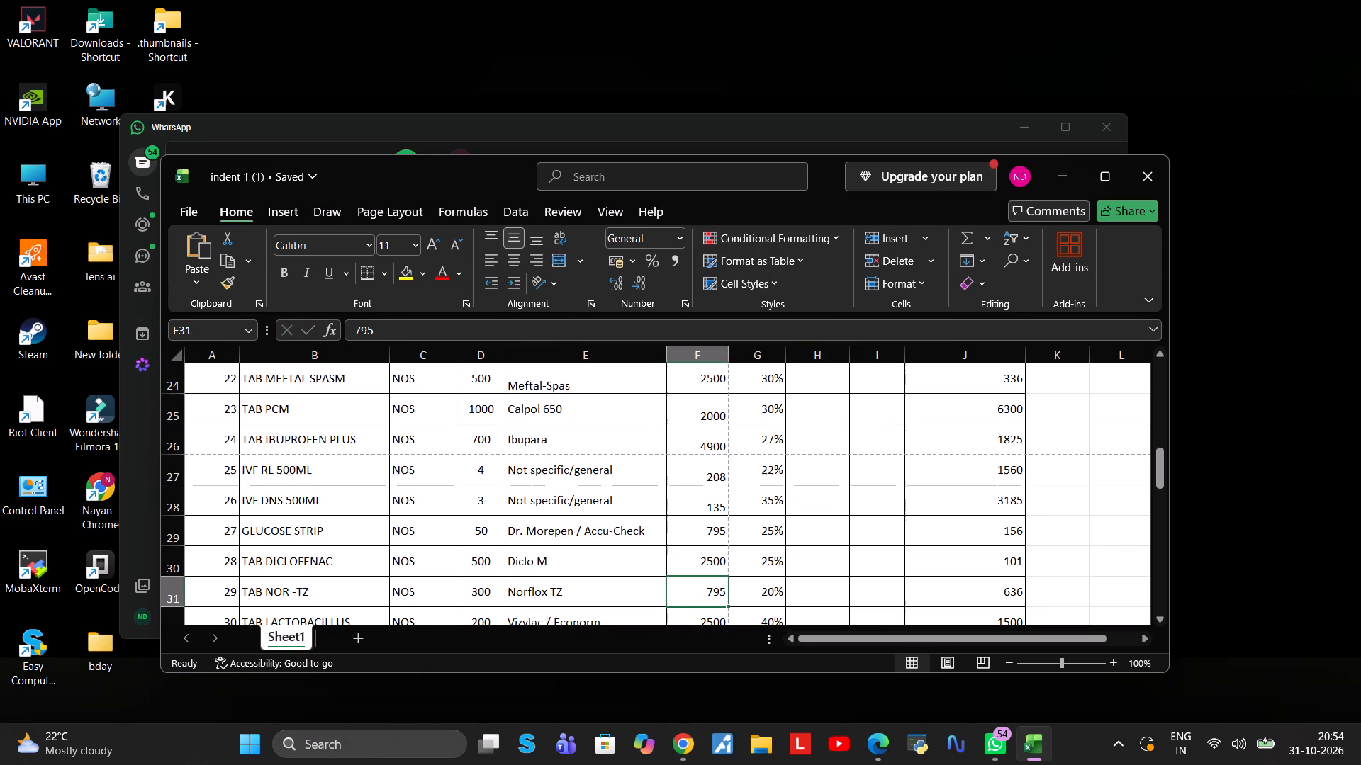
Correct the column F rates, working downward: 4500 for TAB NOR -TZ and 1200 for TAB LACTOBACILLUS.
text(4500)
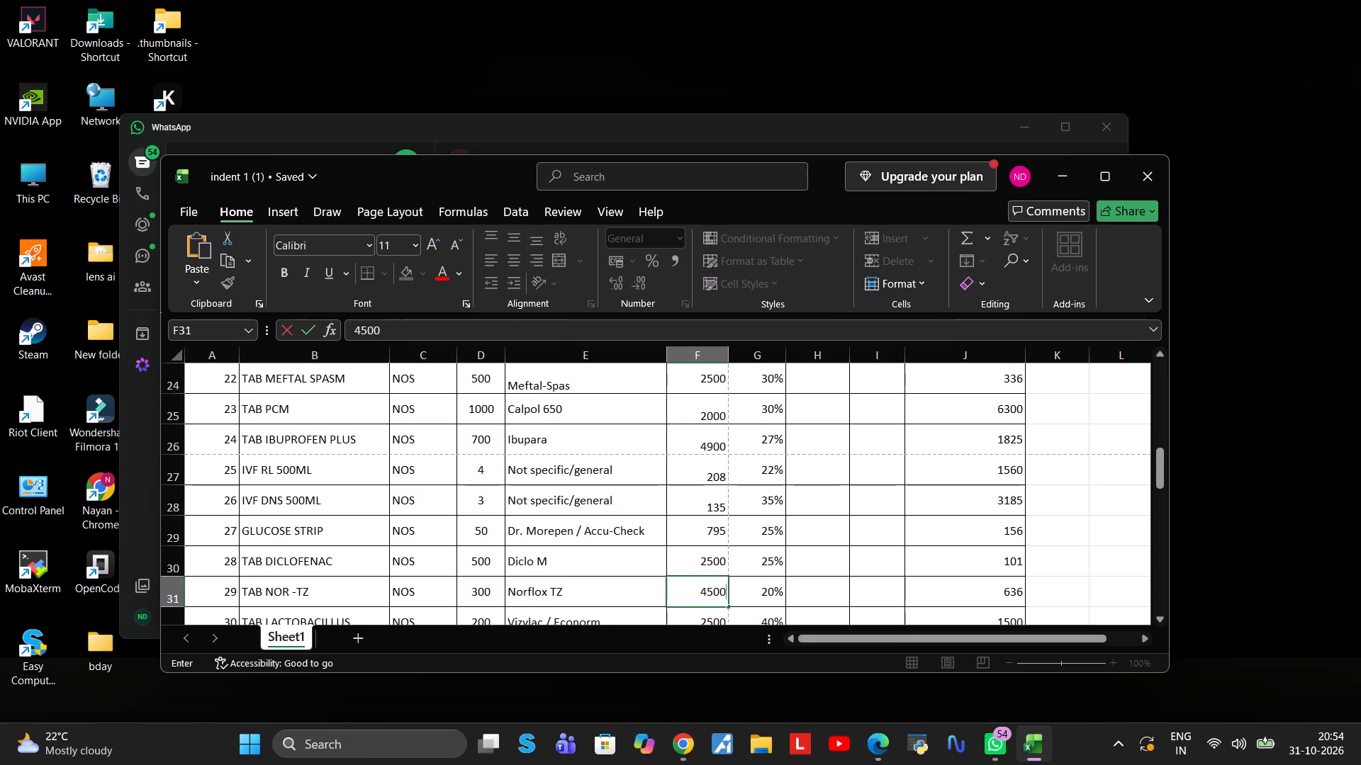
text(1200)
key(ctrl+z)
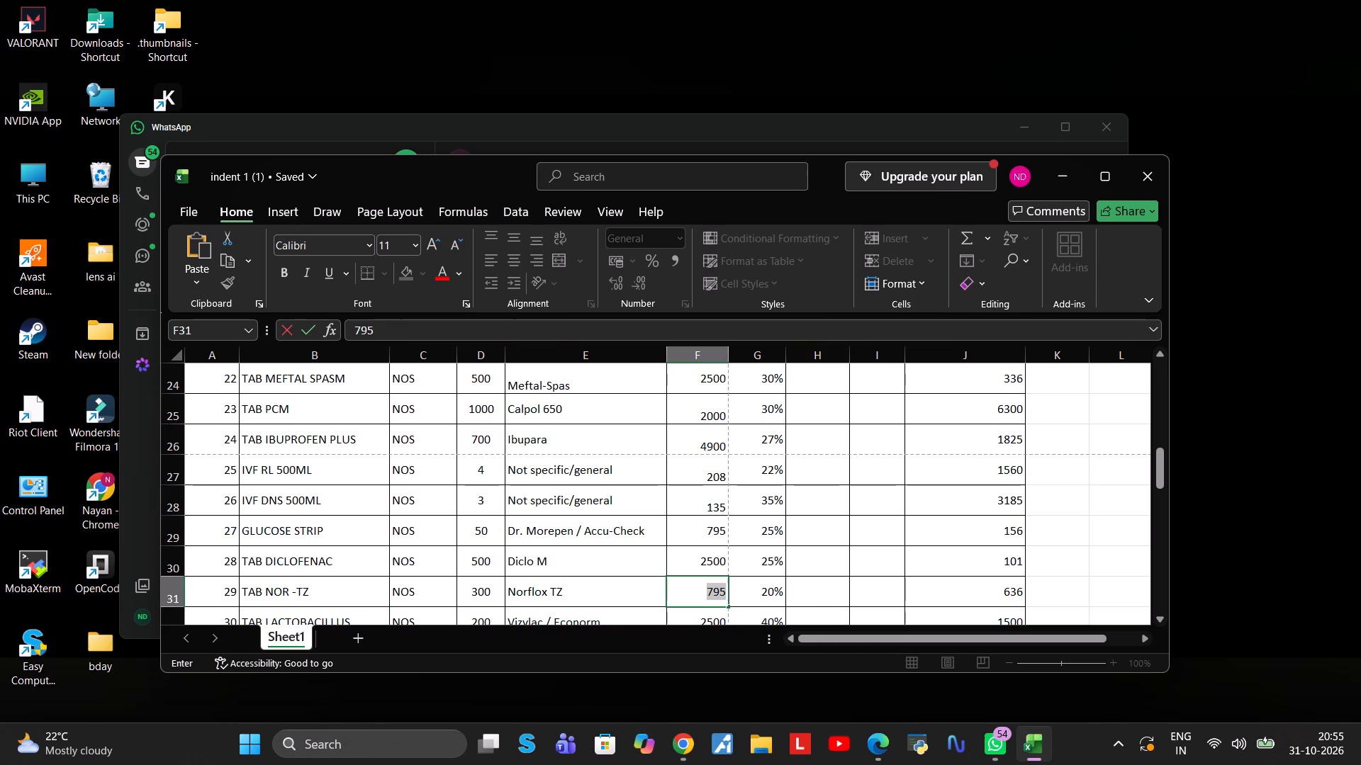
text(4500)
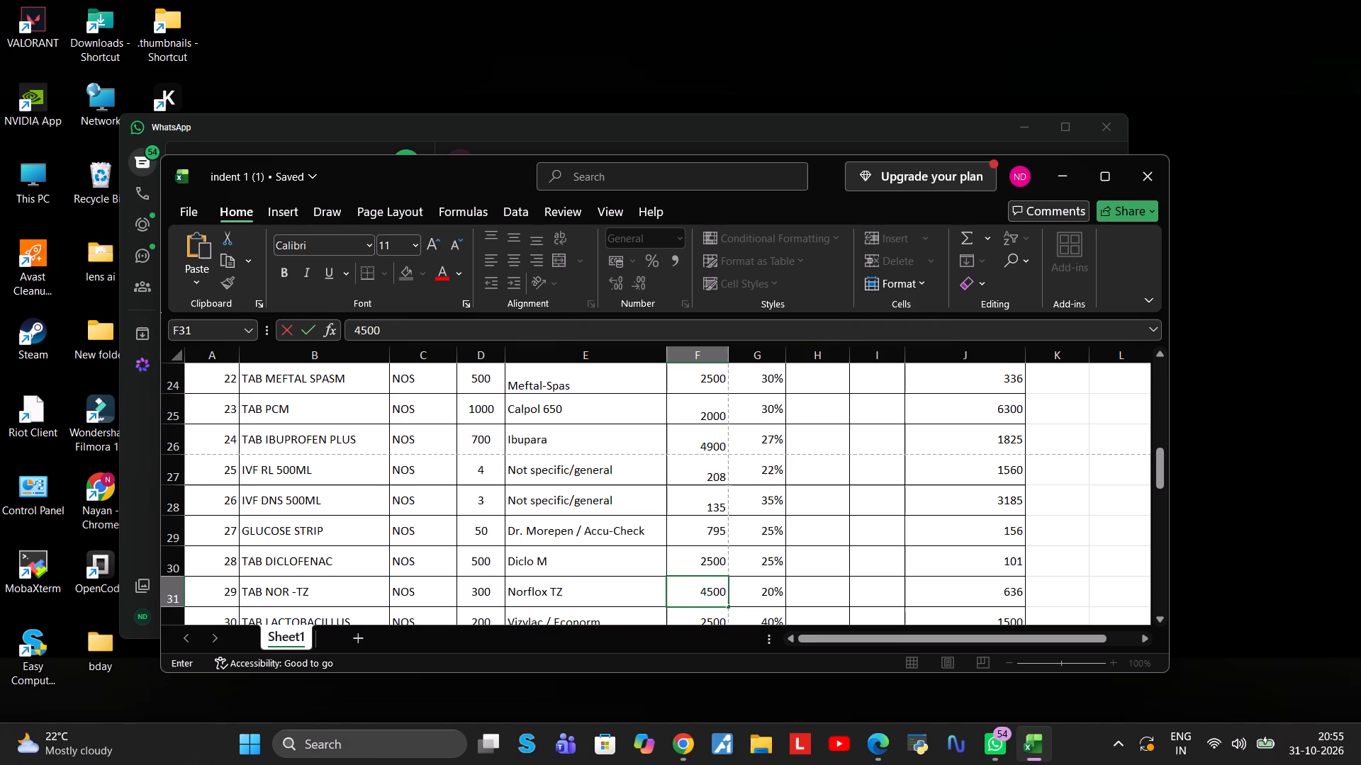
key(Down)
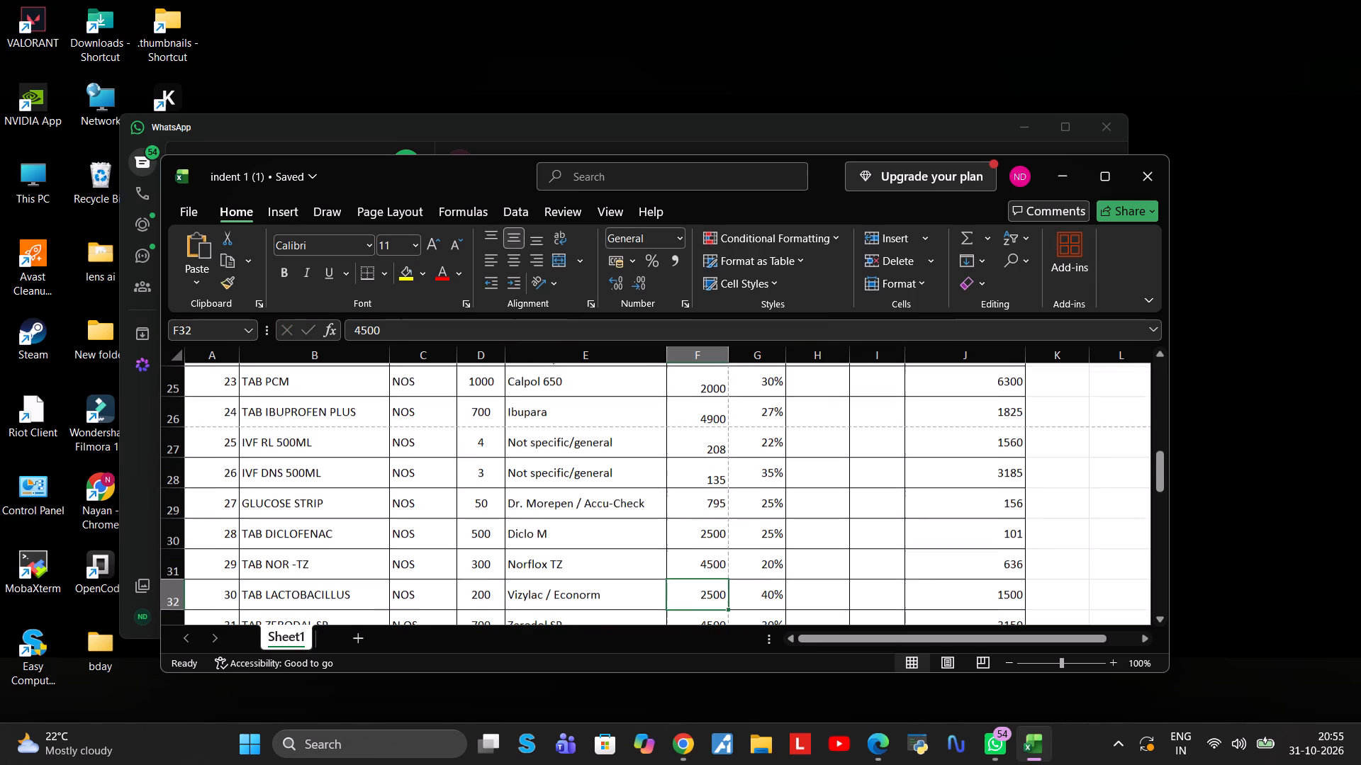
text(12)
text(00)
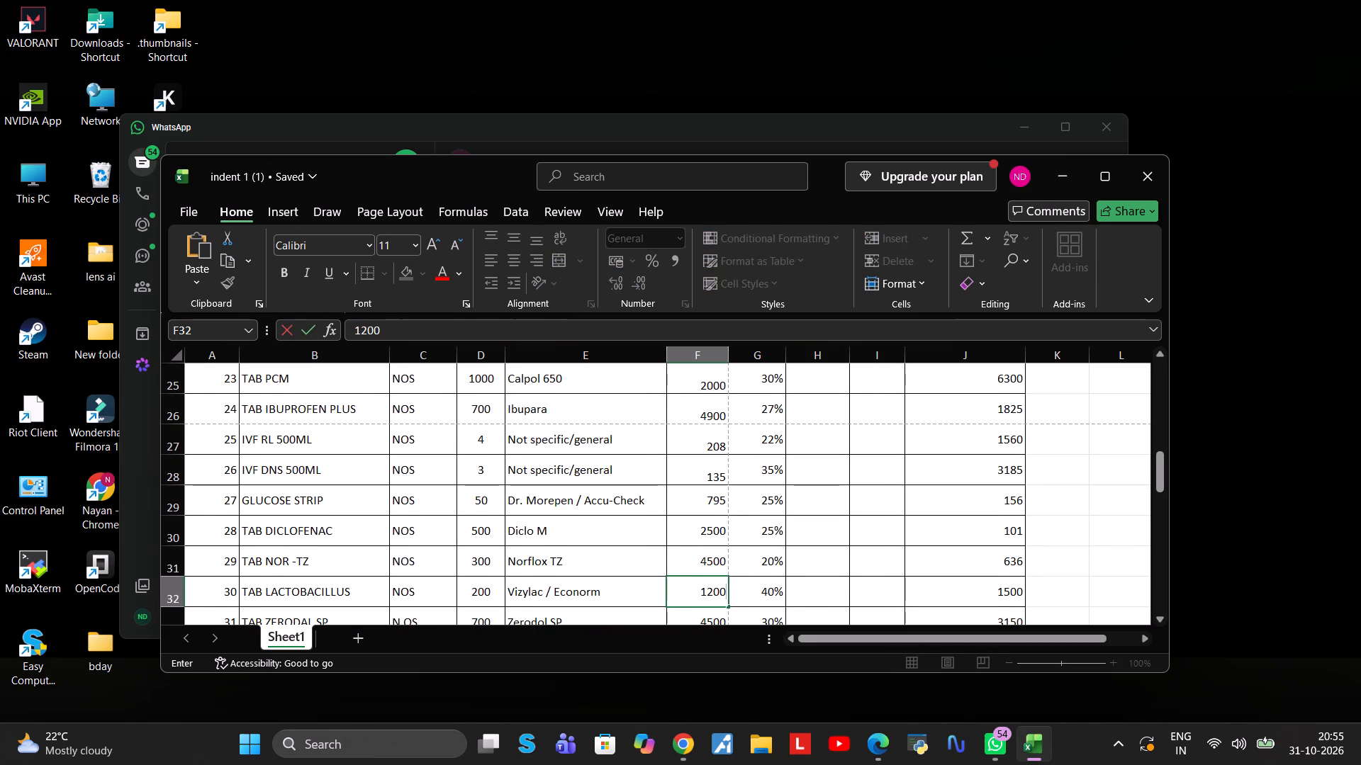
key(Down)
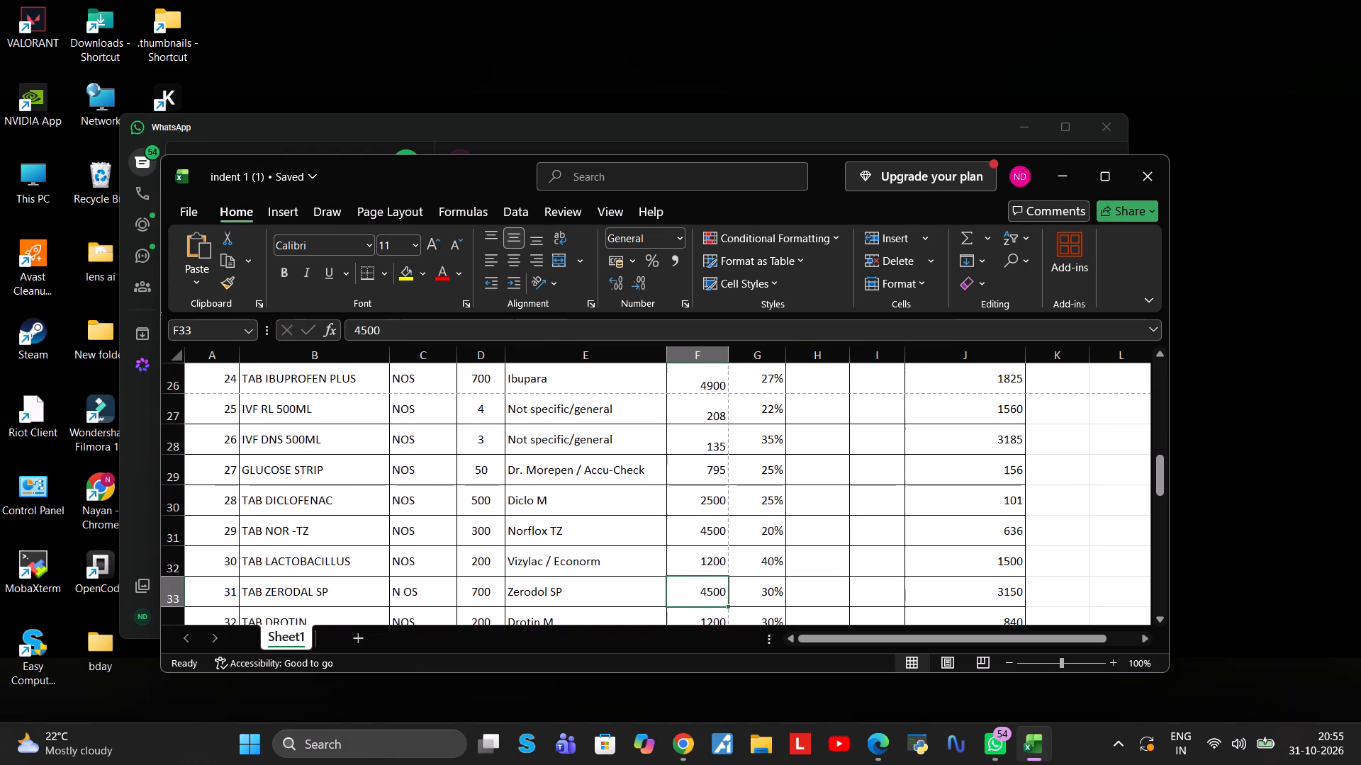
Correct the column F rates, working downward: 10500 for TAB ZERODAL SP, 5600 for TAB DROTIN and 2100 for TAB SUMO COLD.
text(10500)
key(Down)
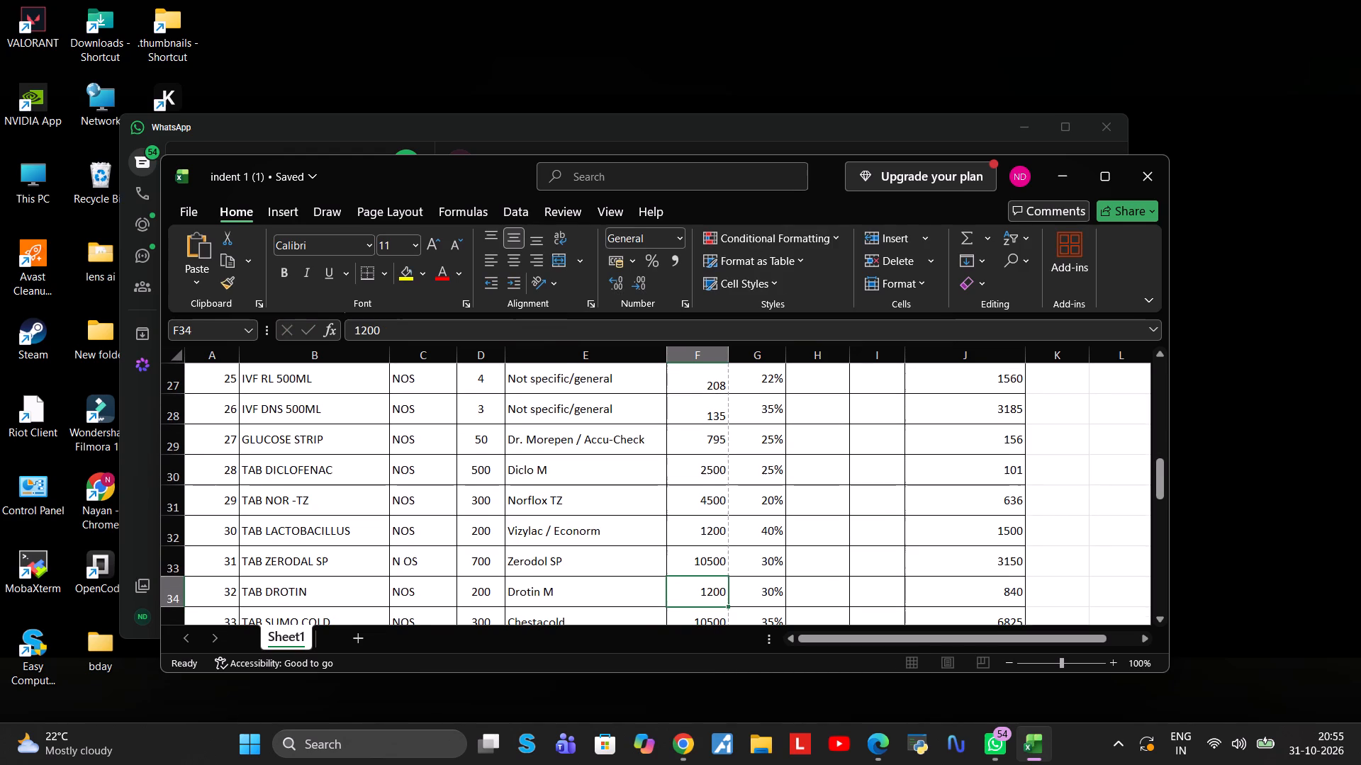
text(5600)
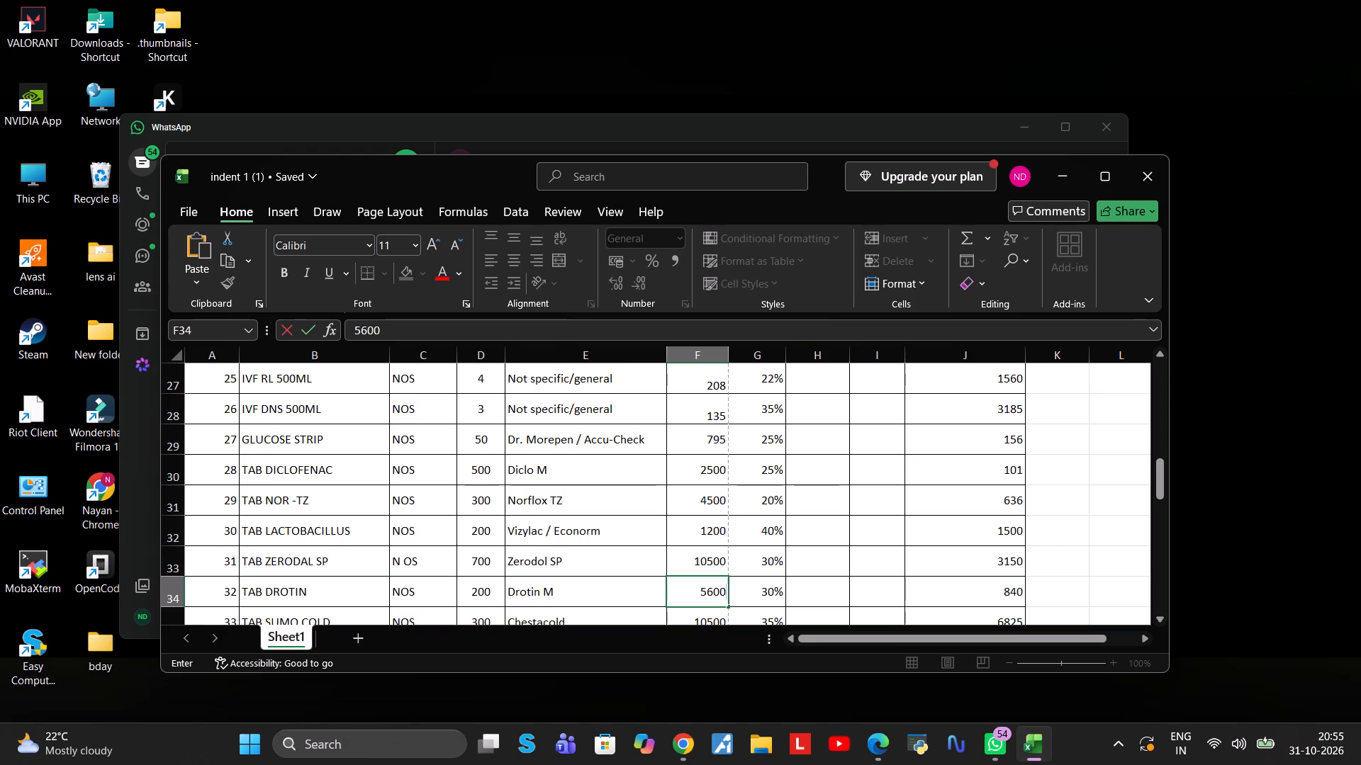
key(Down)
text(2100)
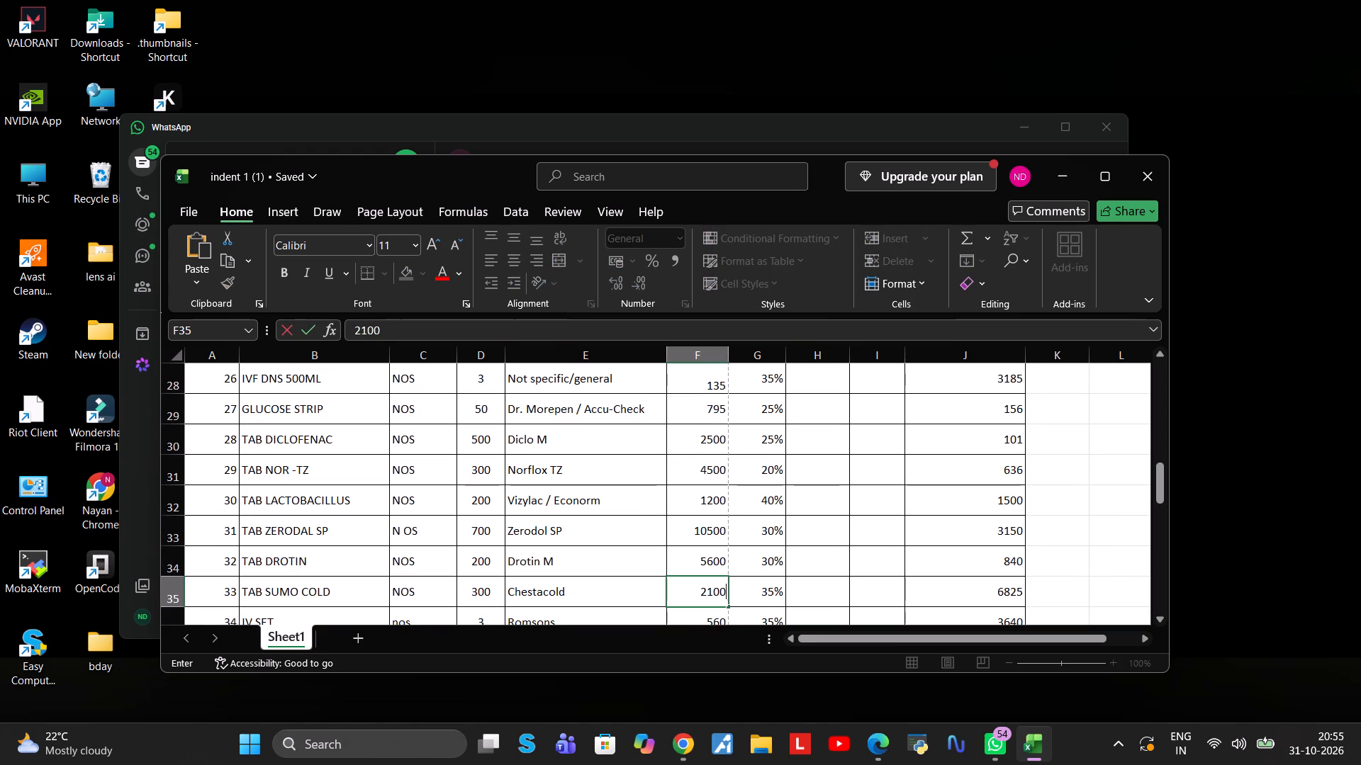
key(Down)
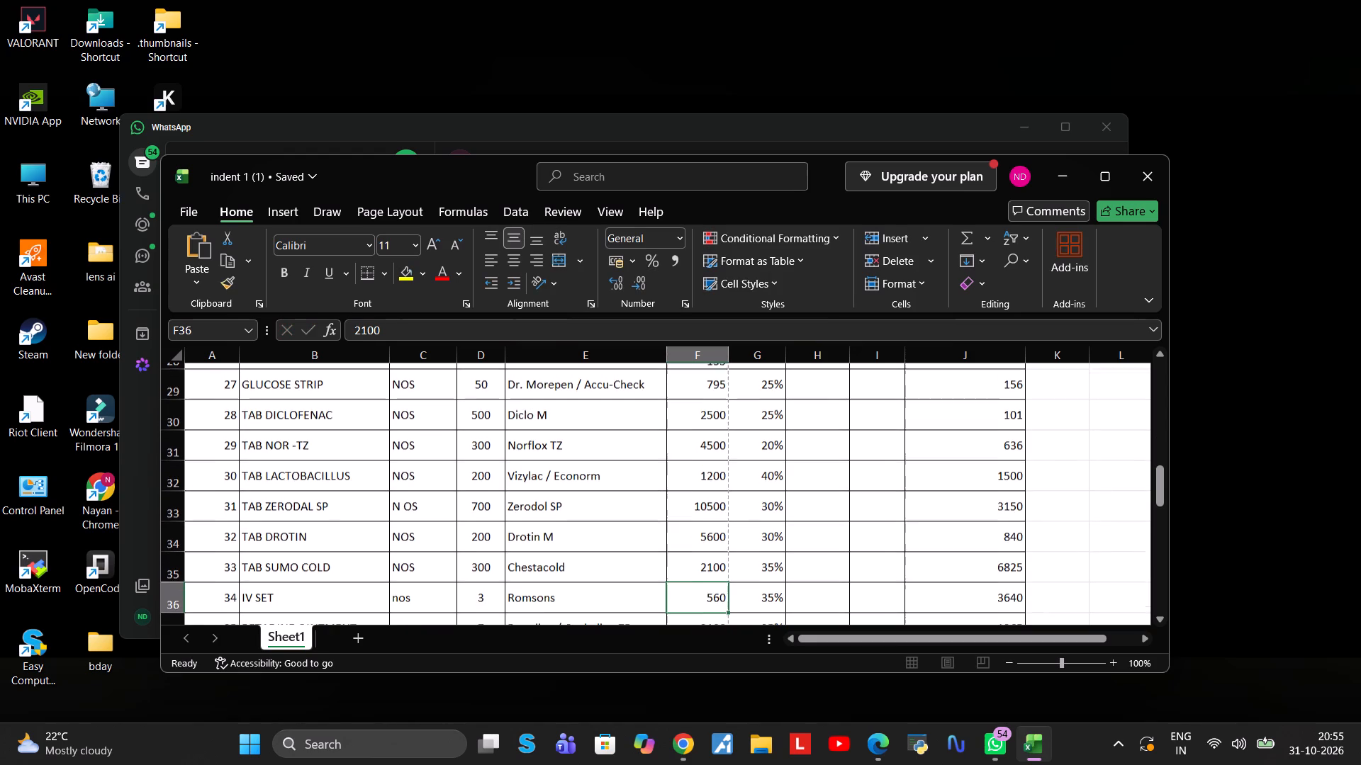
Correct the column F rates, working downward: 591 for IV SET, 1015 for BETADINE OINTMENT and 600 for ONDENSETRONE.
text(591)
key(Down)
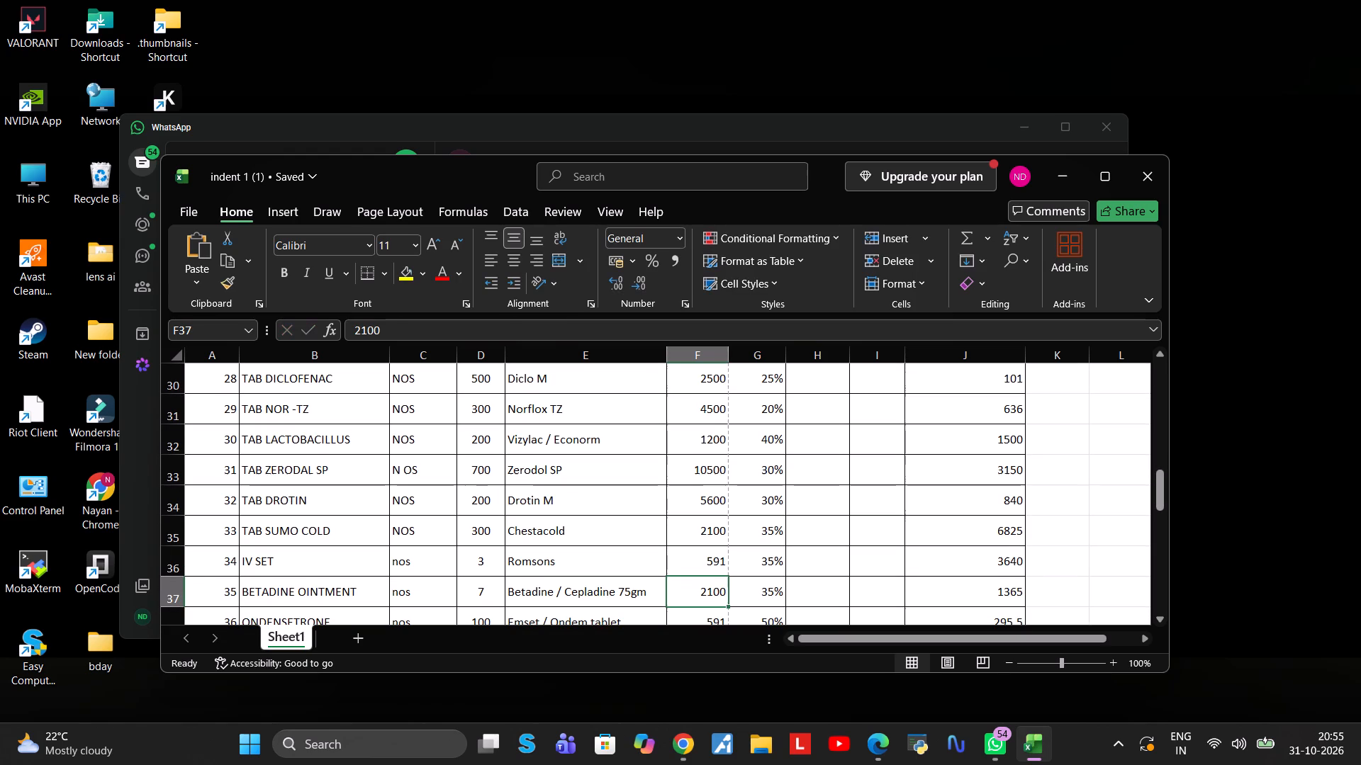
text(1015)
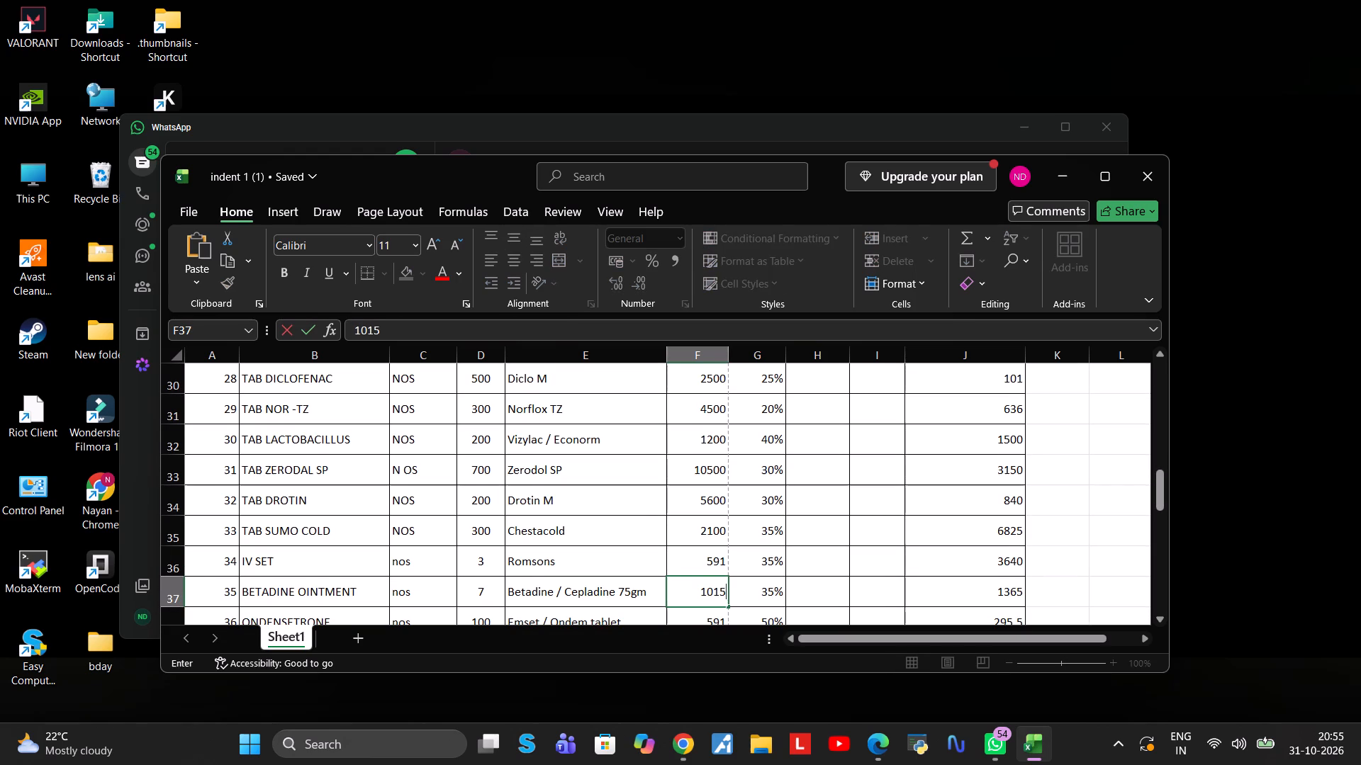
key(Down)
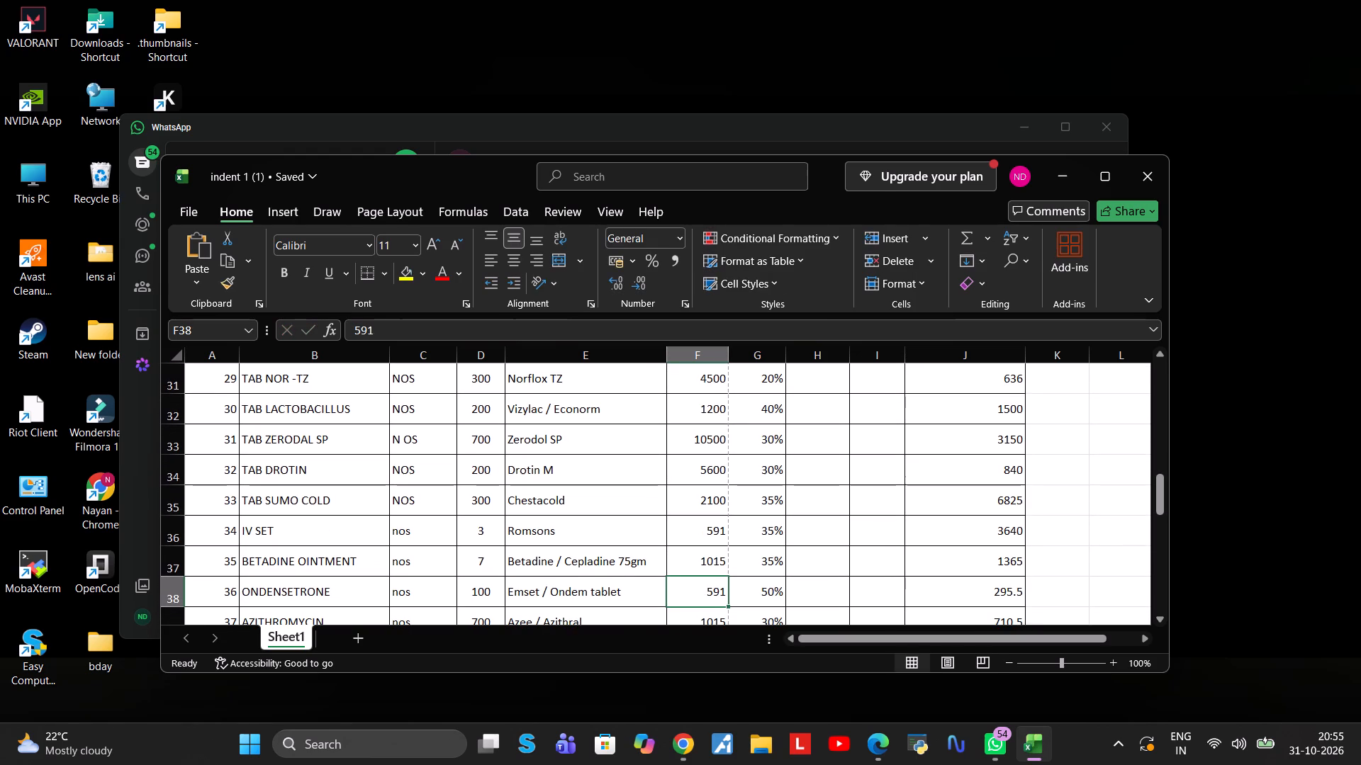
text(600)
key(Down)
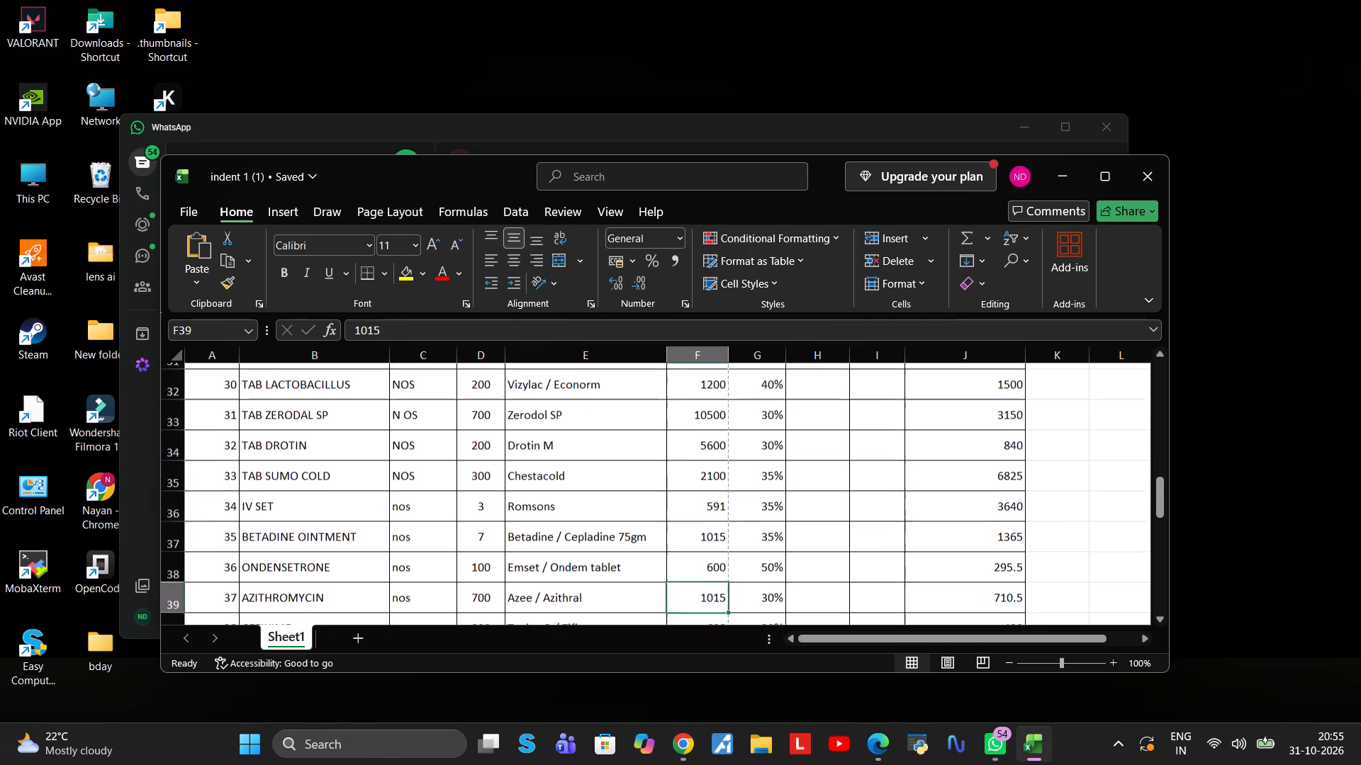
Correct the column F rates, working downward: 18200 for AZITHROMYCIN, 8800 for CEFIXIME, 110 for METROGYL and 150 for DEXAMETHASONE.
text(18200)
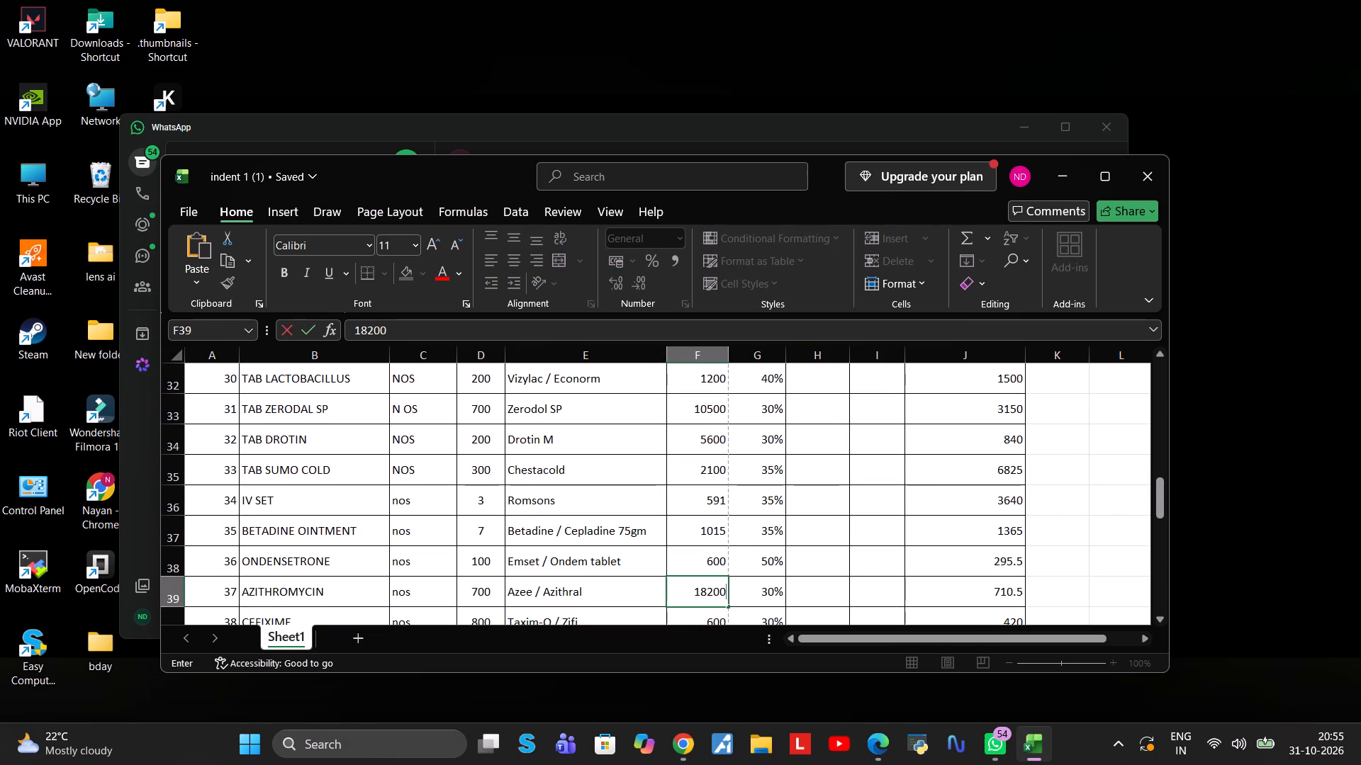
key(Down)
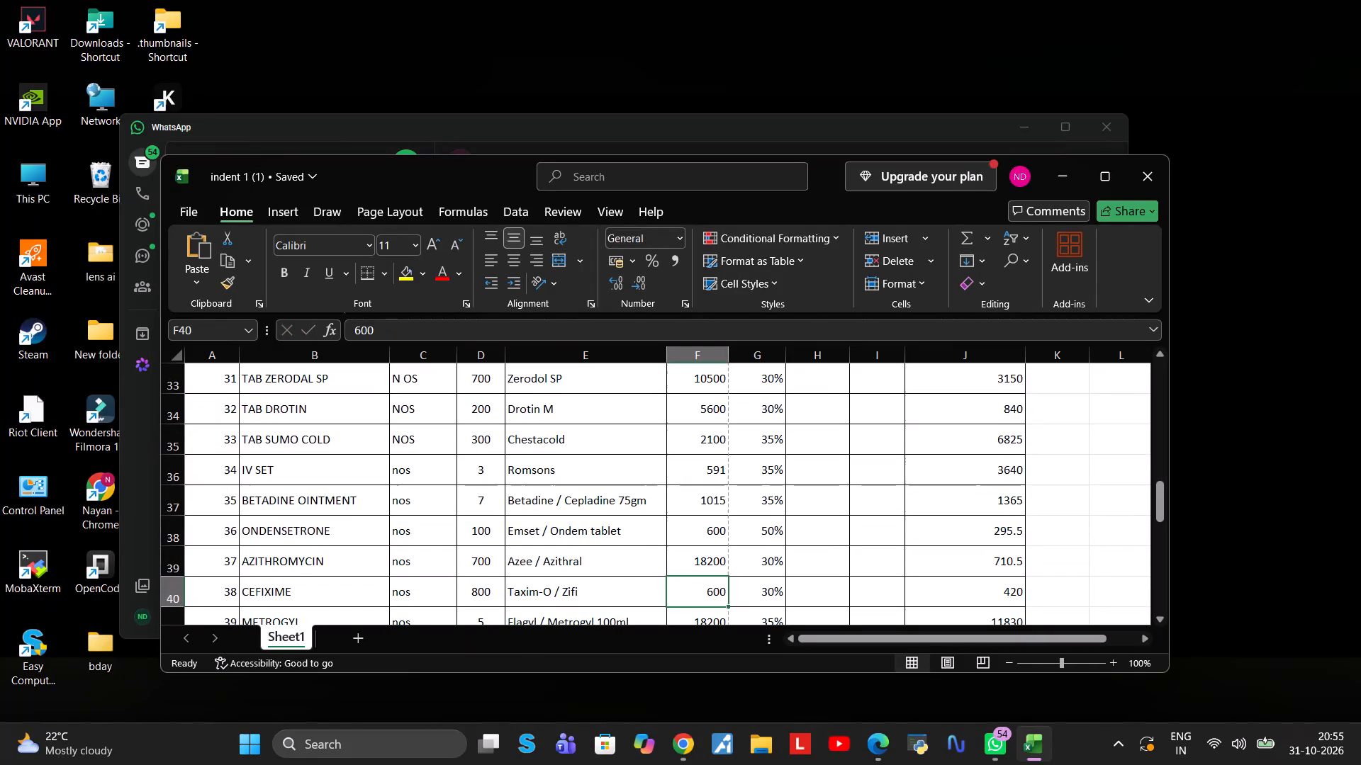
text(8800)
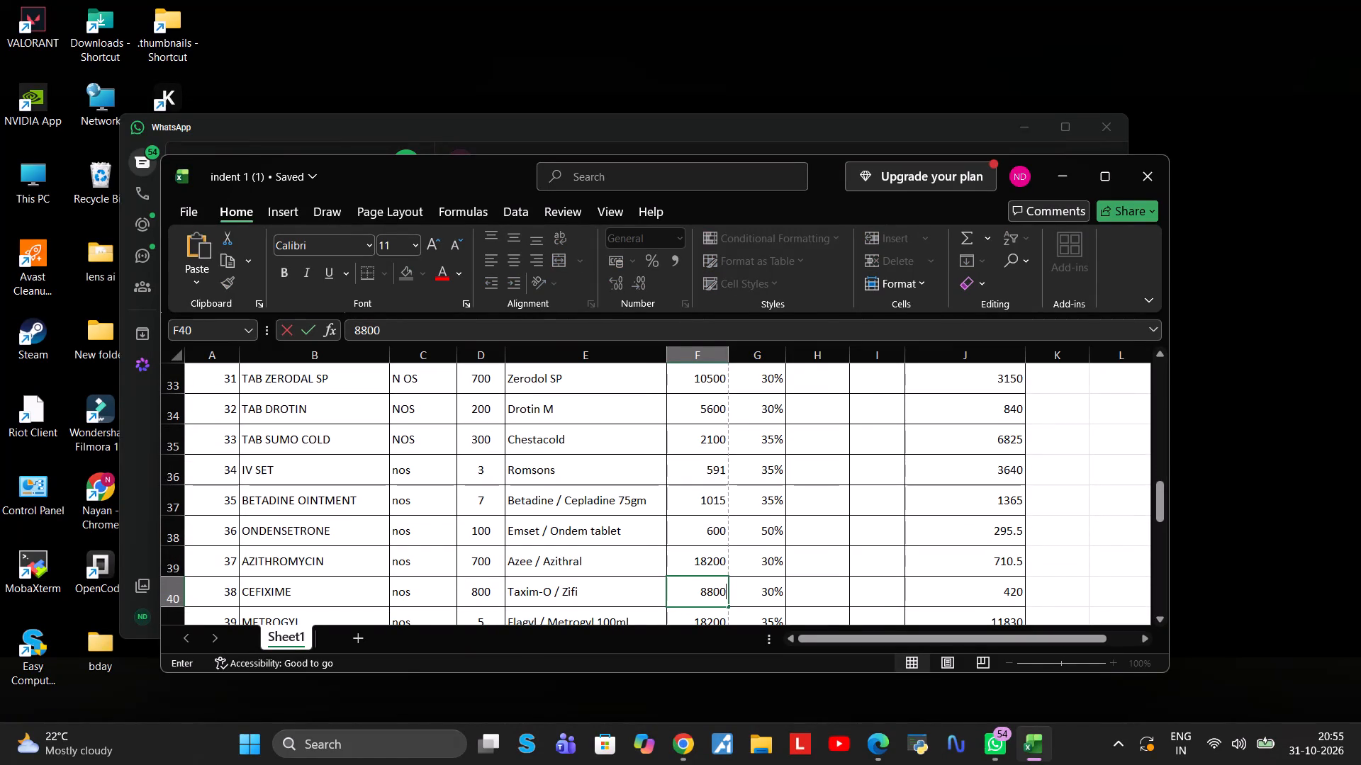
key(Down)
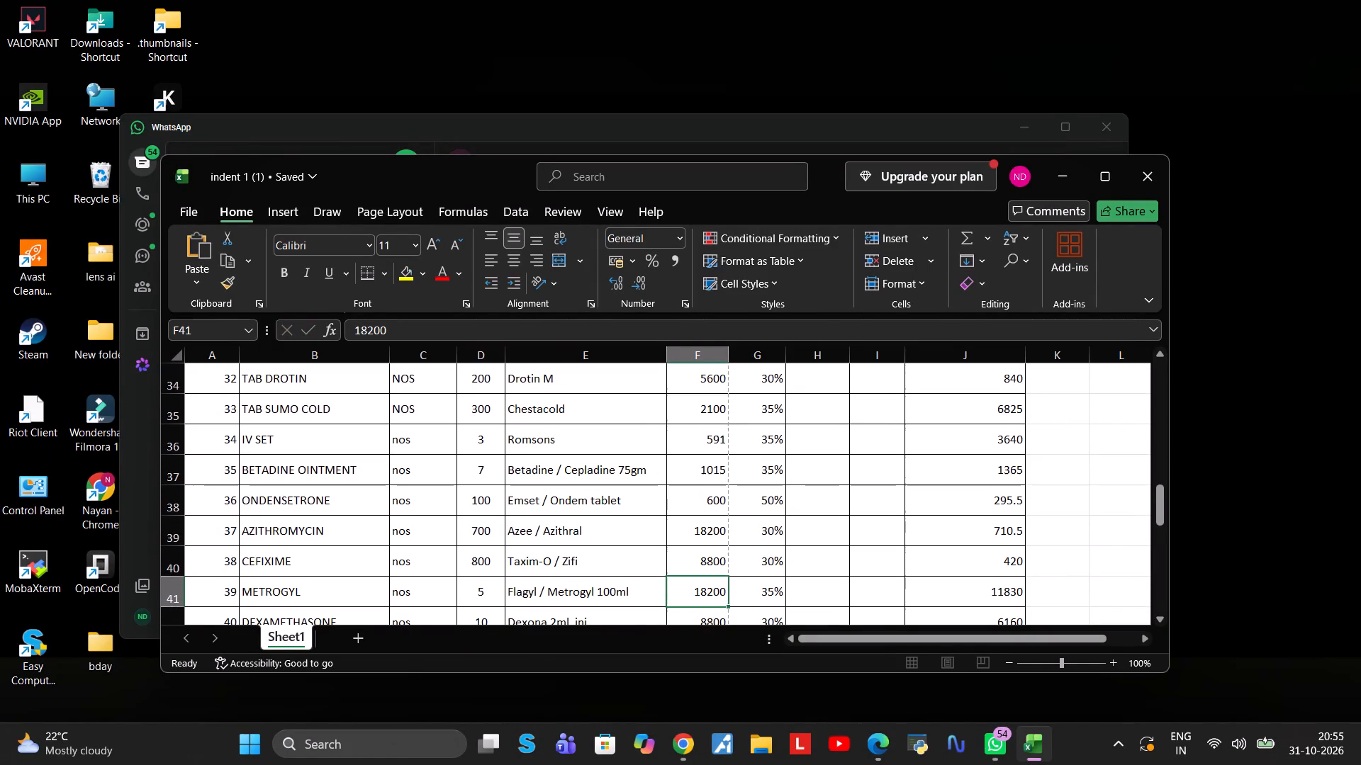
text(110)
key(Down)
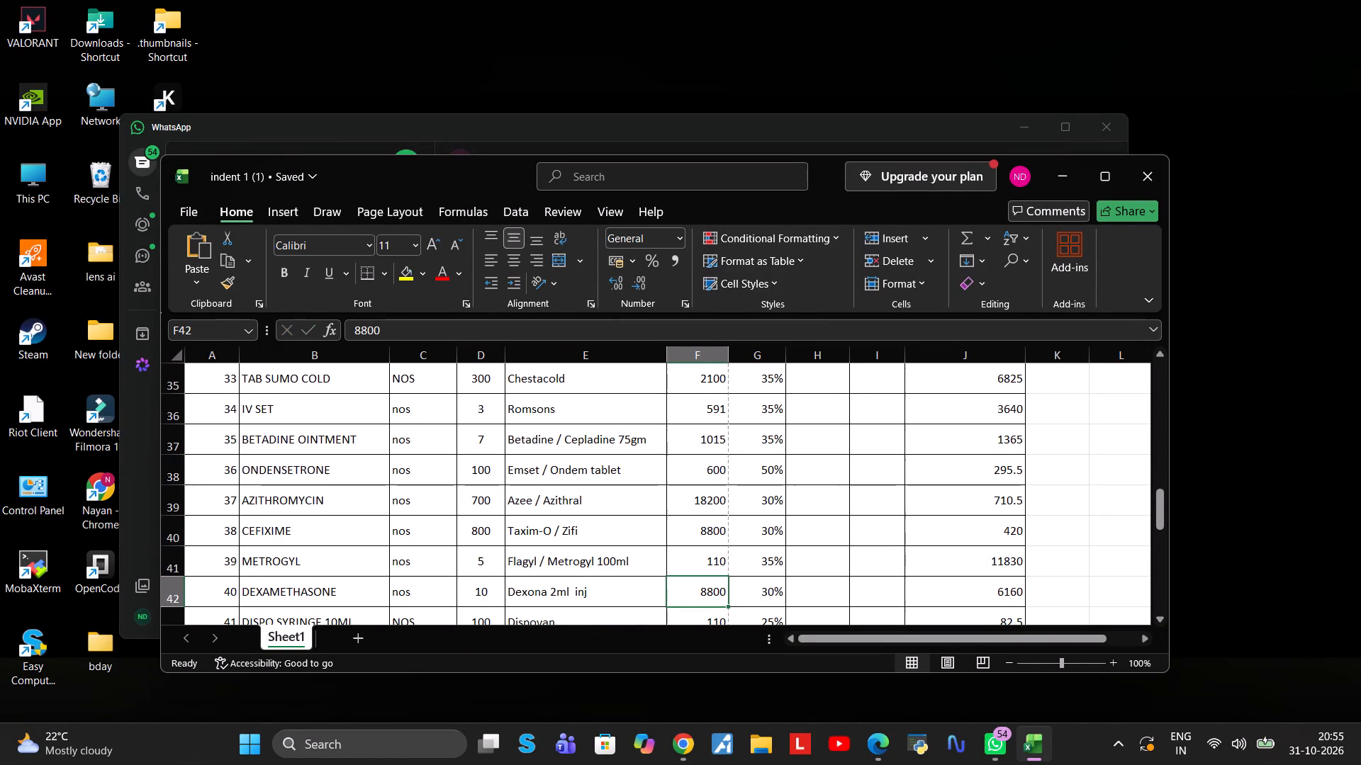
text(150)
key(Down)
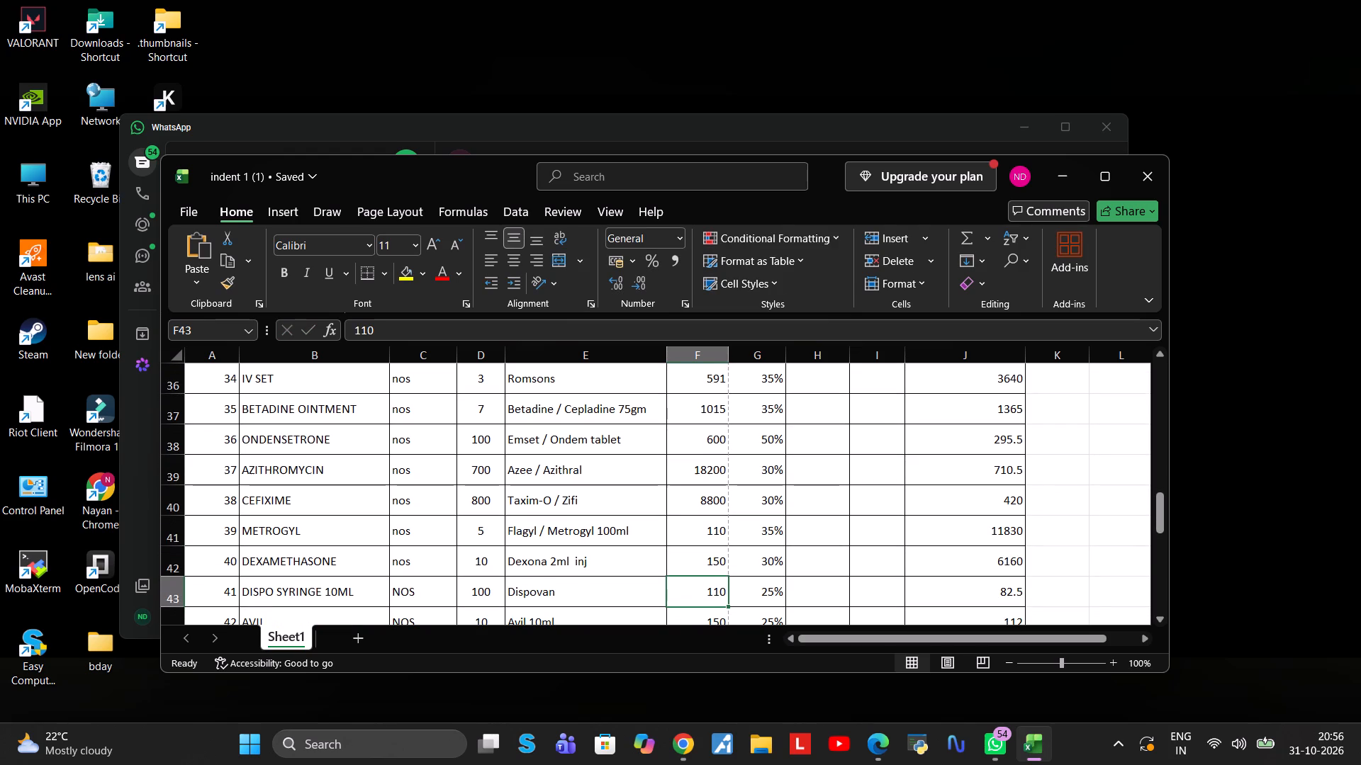
Clear the column F rates for DISPO SYRINGE 10ML and AVIL.
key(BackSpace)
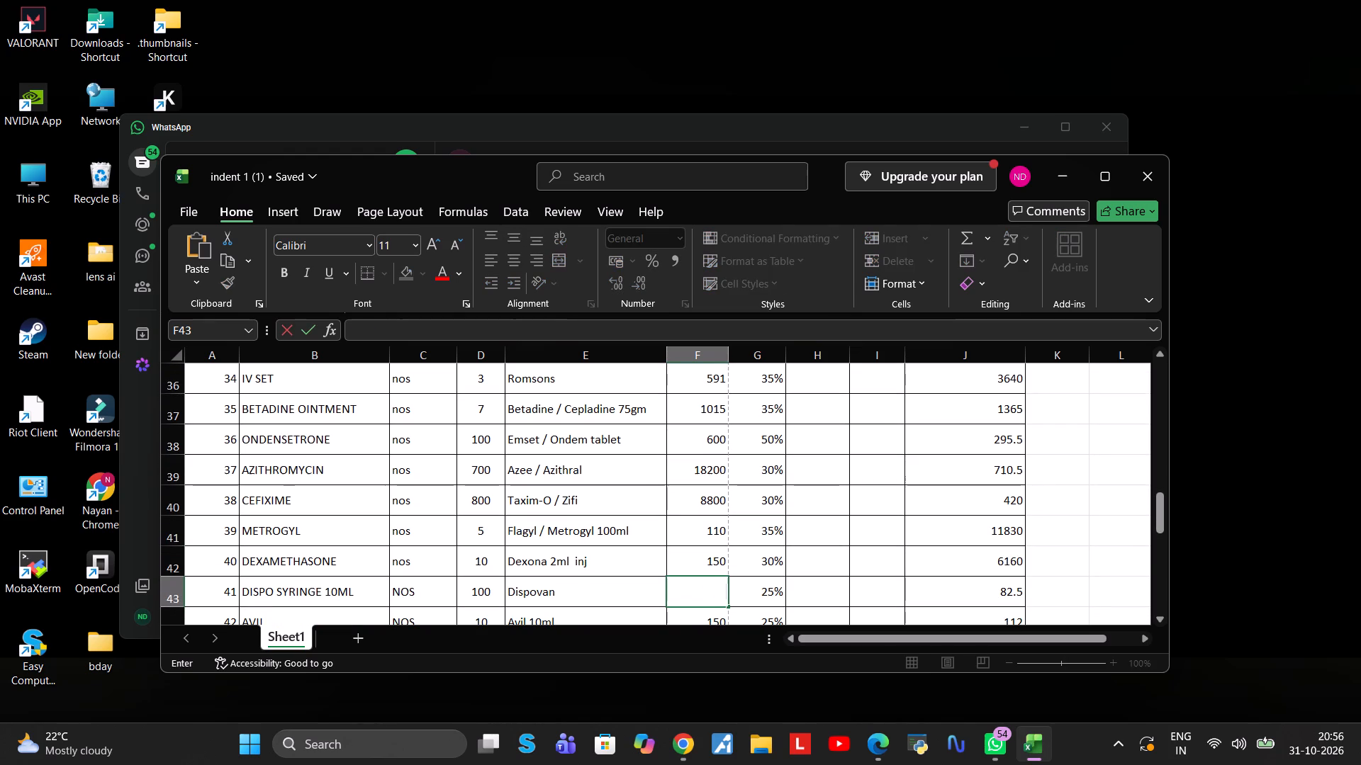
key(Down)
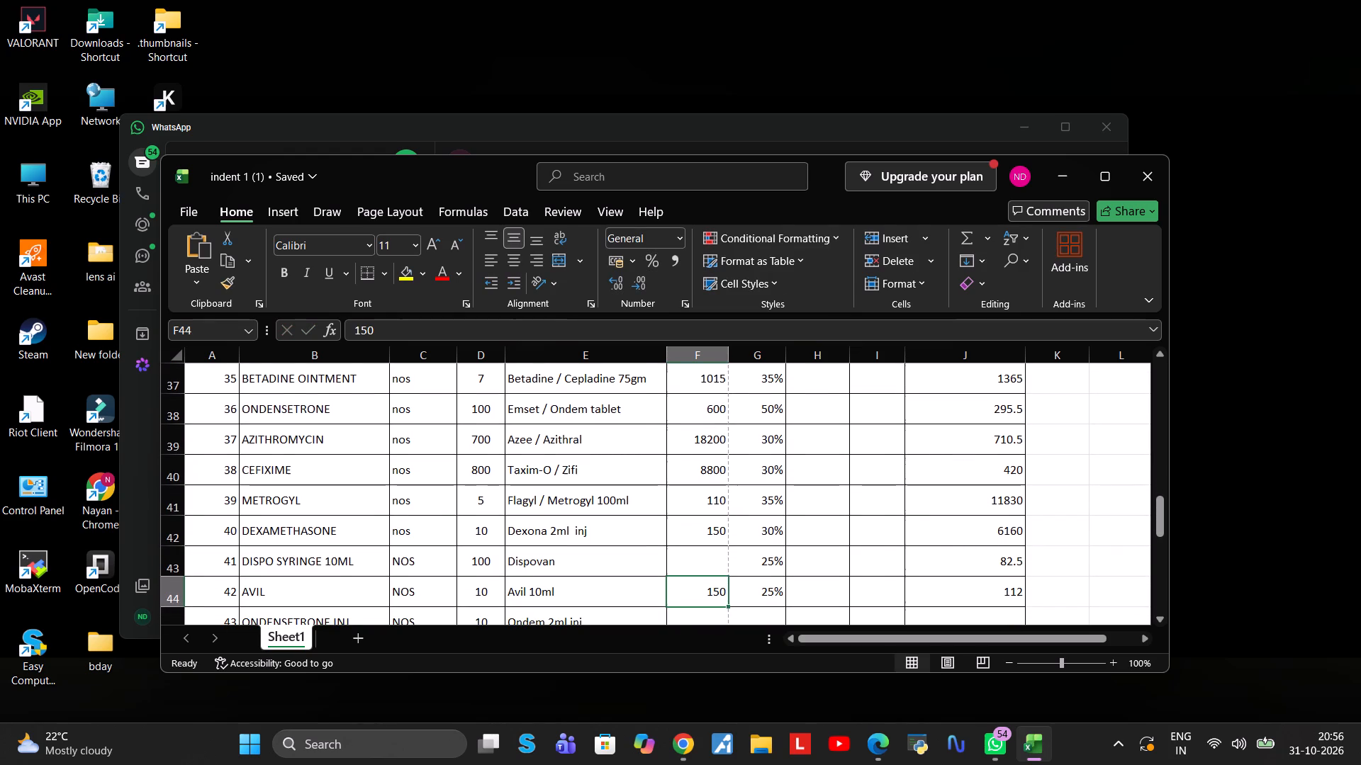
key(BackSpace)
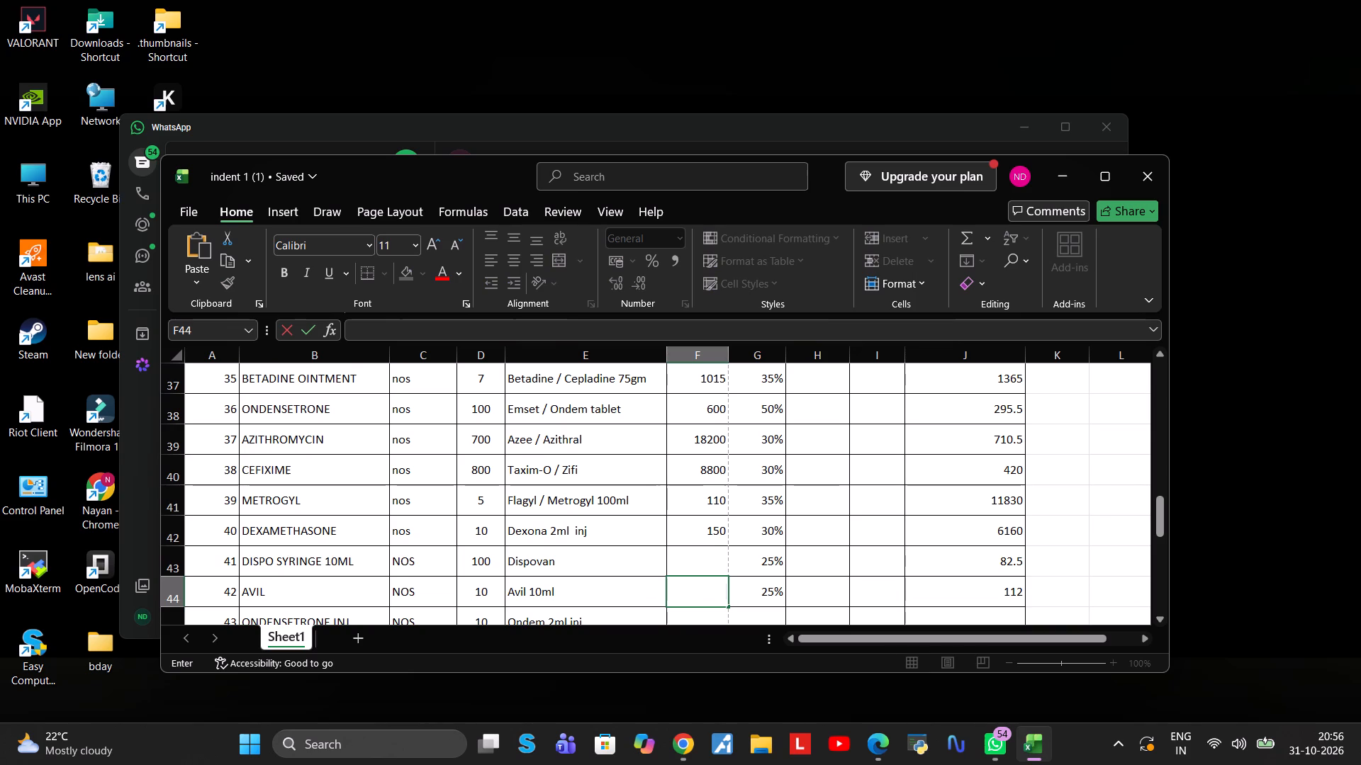
Clear the column G discounts for AVIL and DISPO SYRINGE 10ML, working upward.
scroll(780, 536, up, 1)
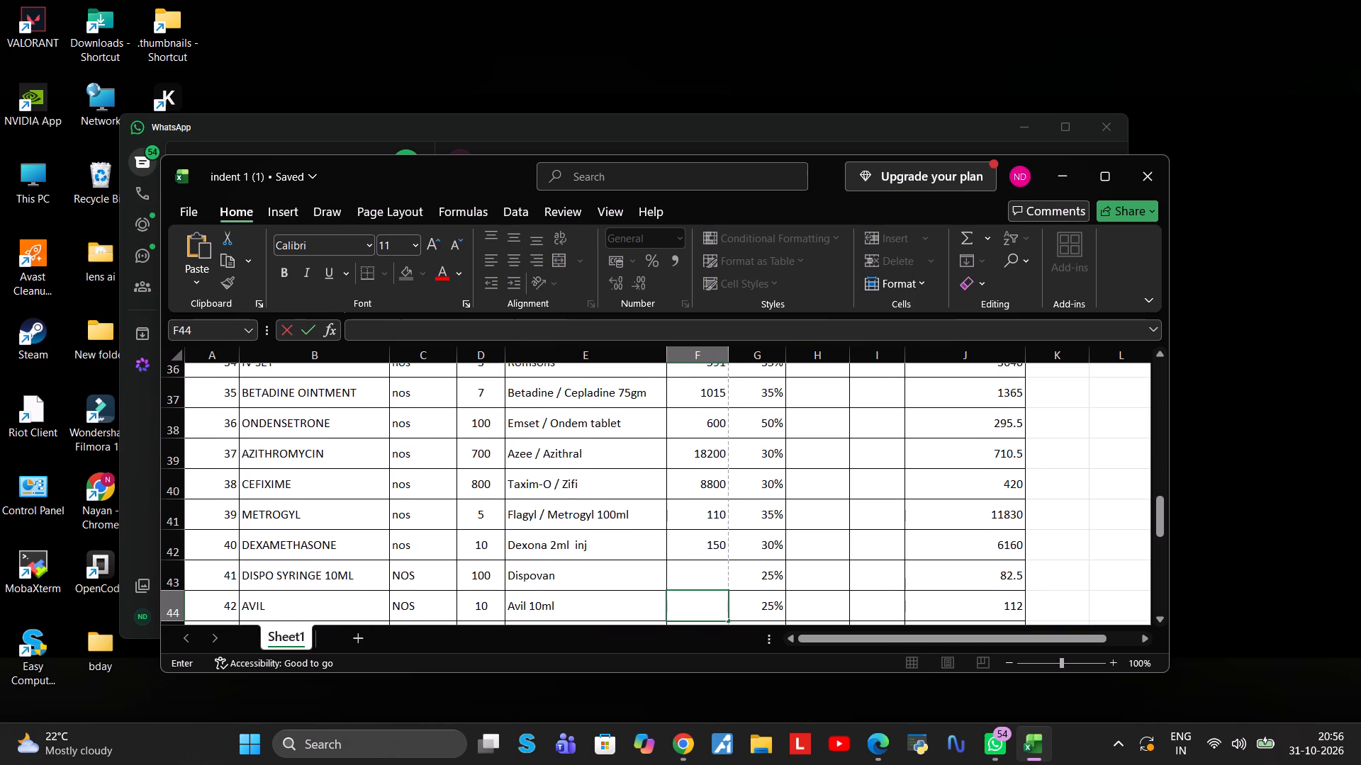
scroll(780, 536, down, 1)
click(780, 536)
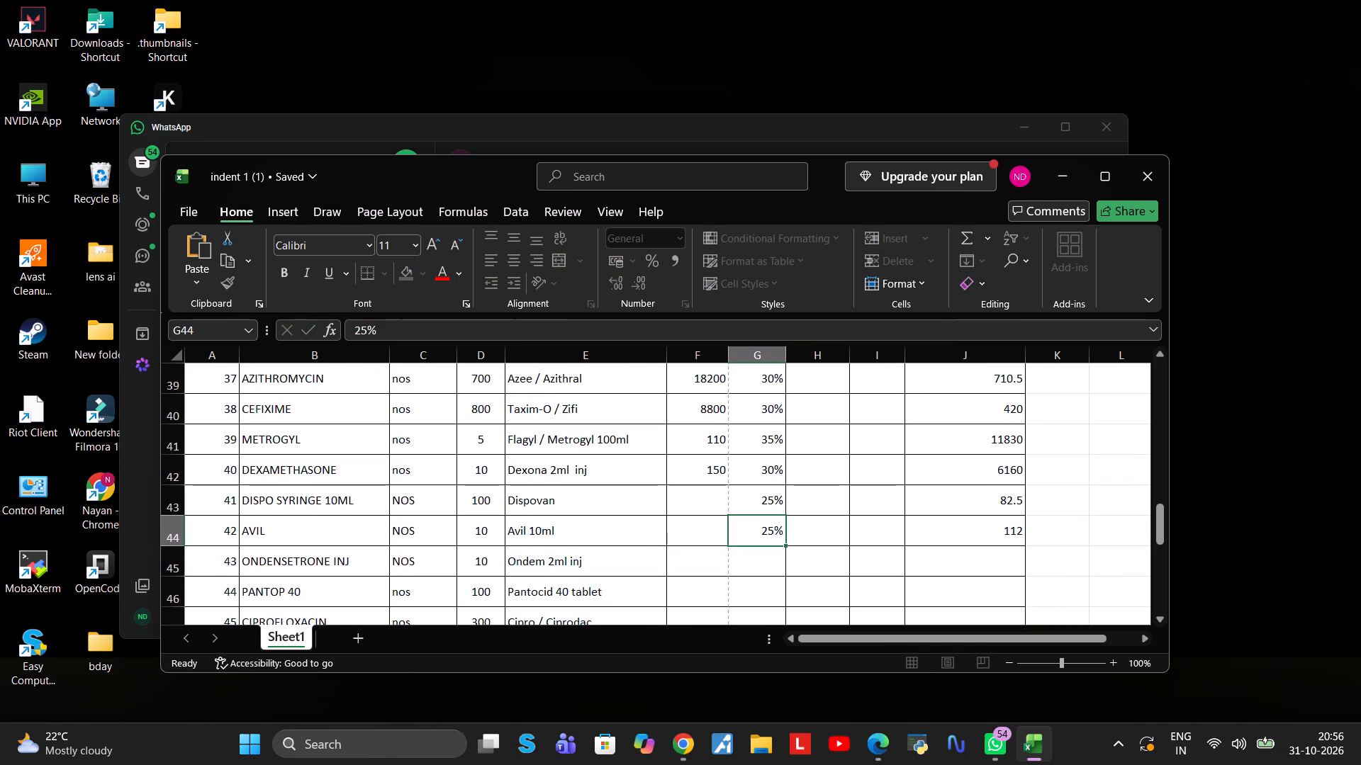
key(BackSpace)
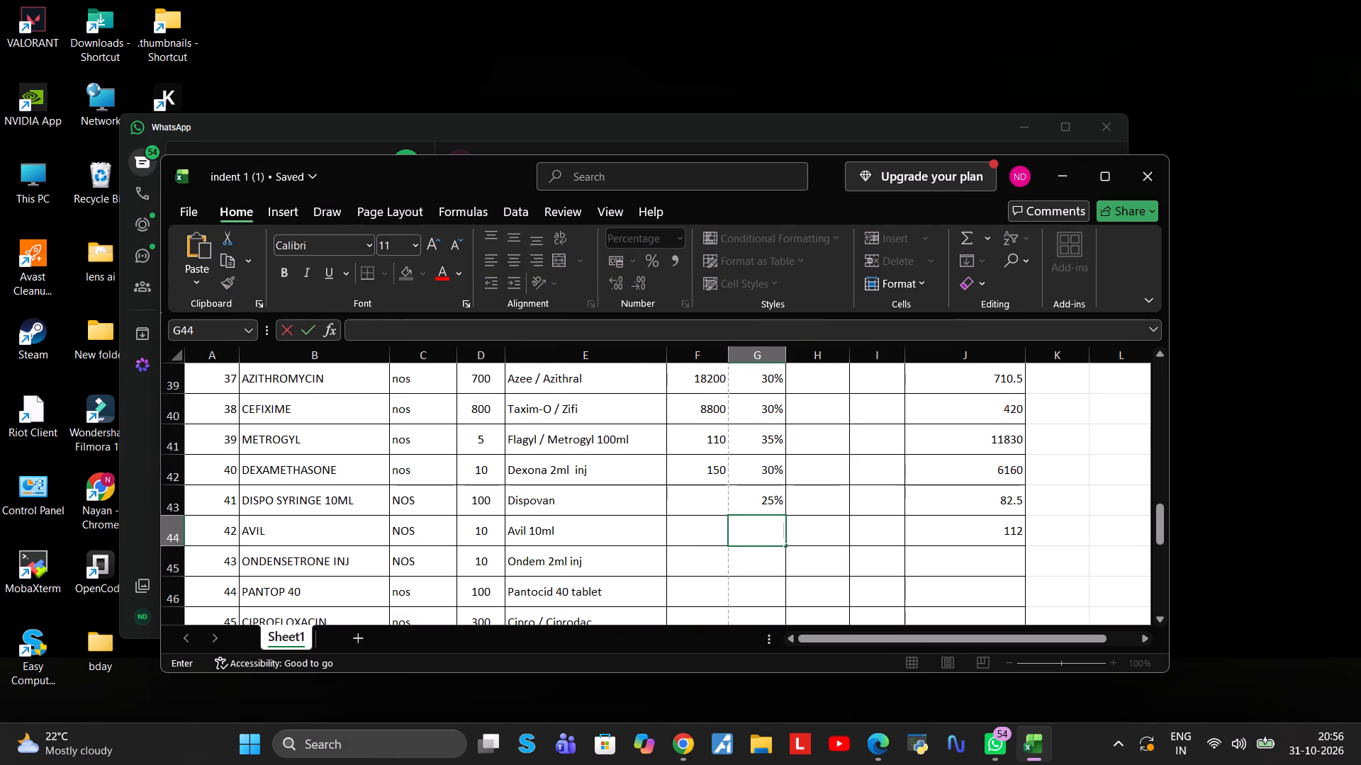
key(Up)
key(BackSpace)
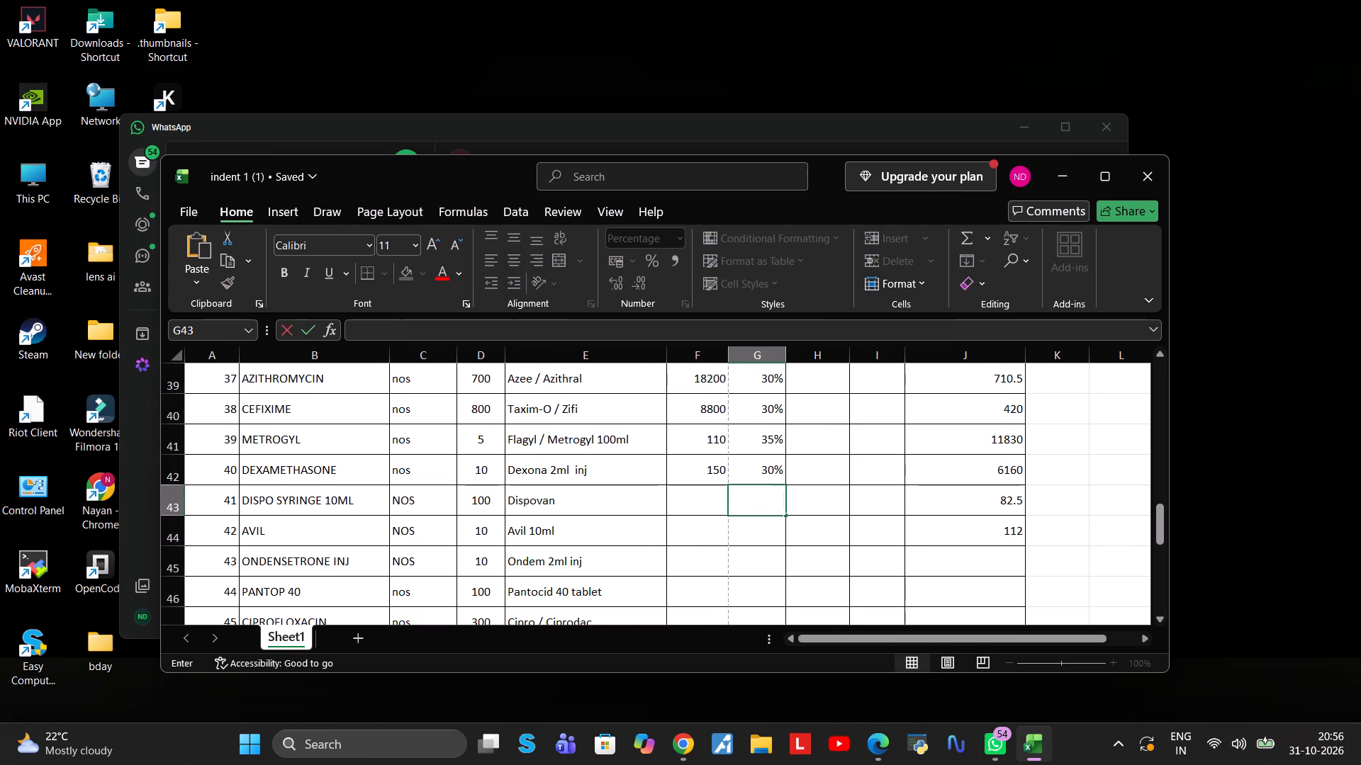
key(Up)
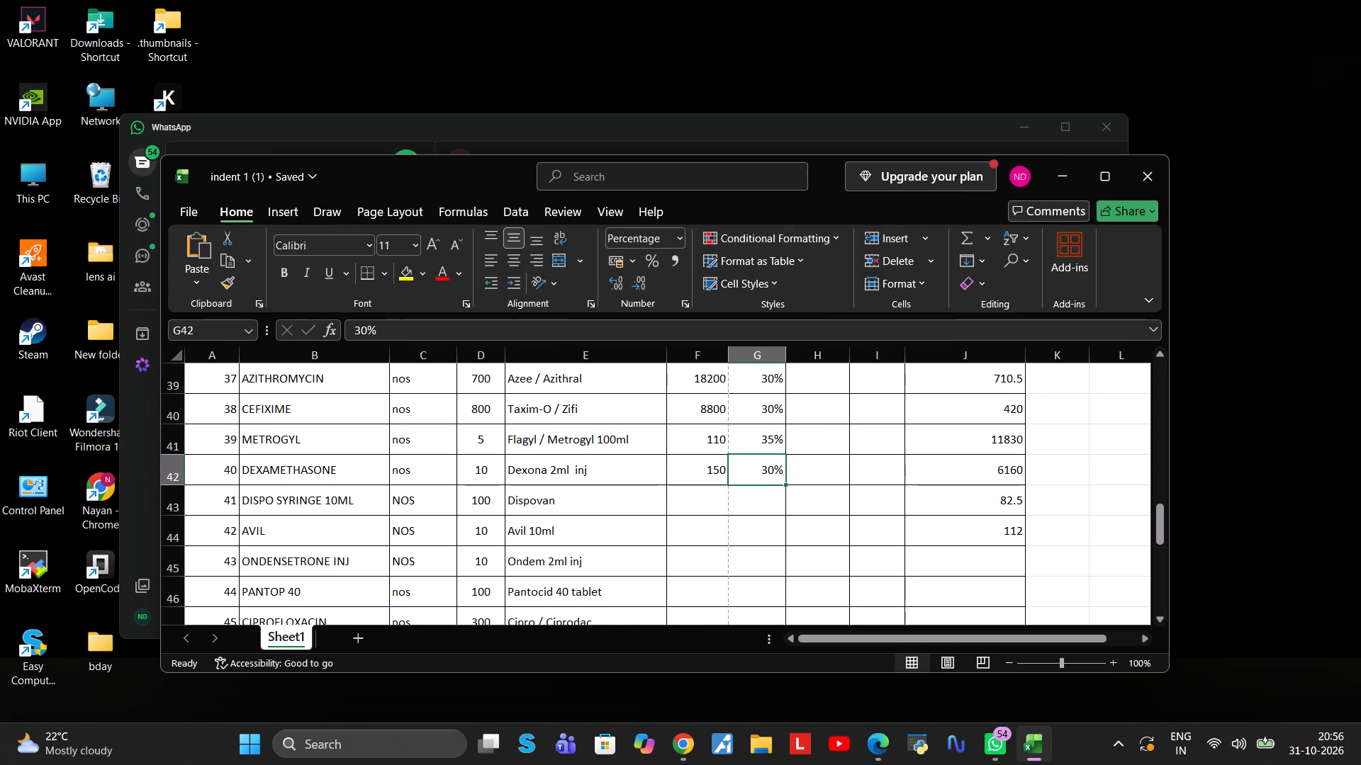
Correct the column G discounts for DEXAMETHASONE and the METROGYL in row 41 to 25% each, working upward.
text(25)
key(shift+percent)
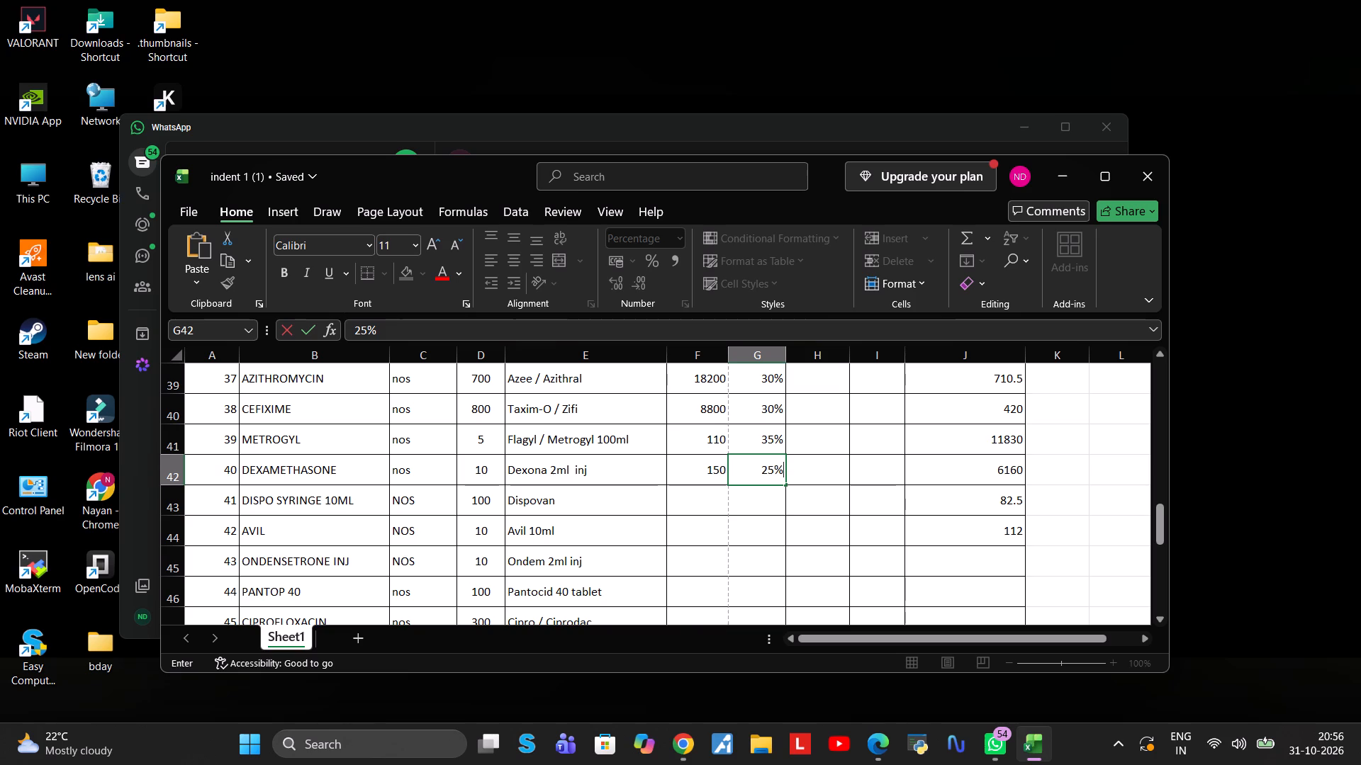
key(Up)
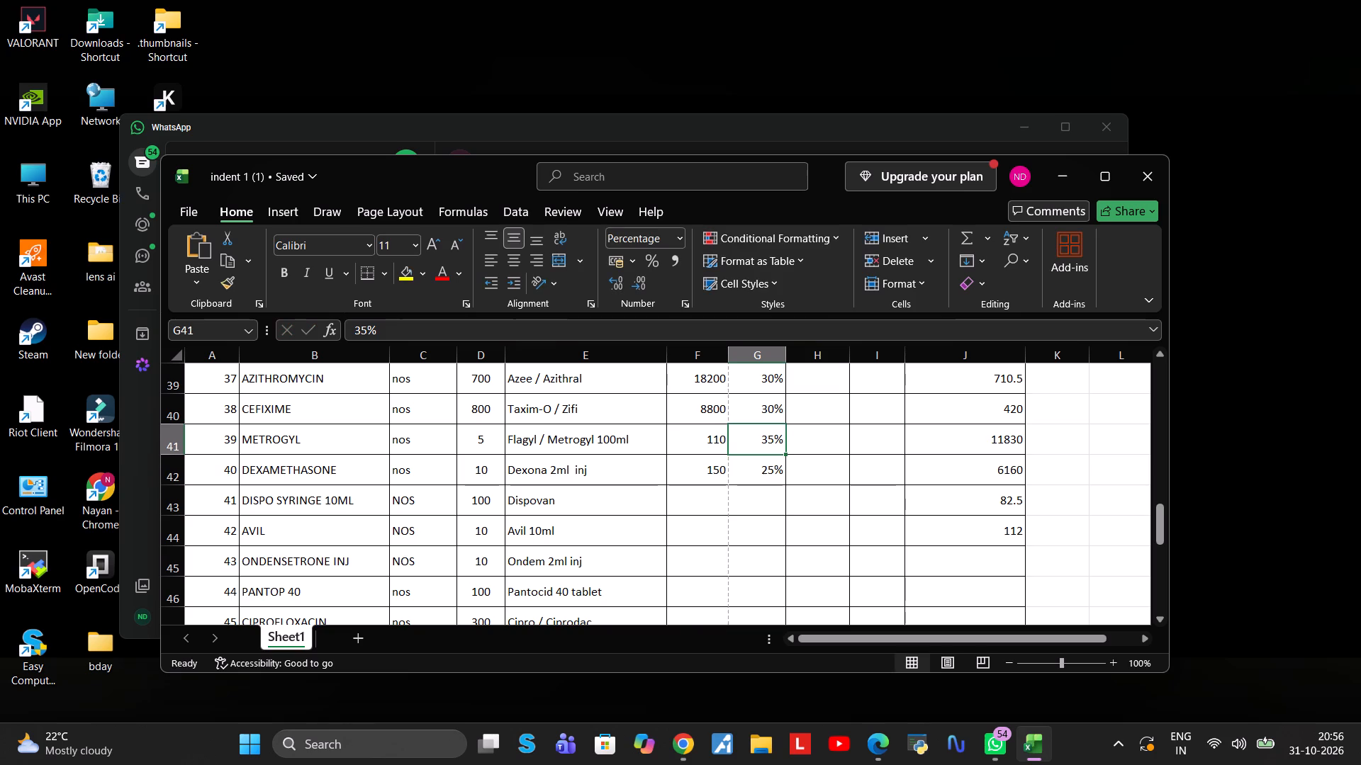
text(25)
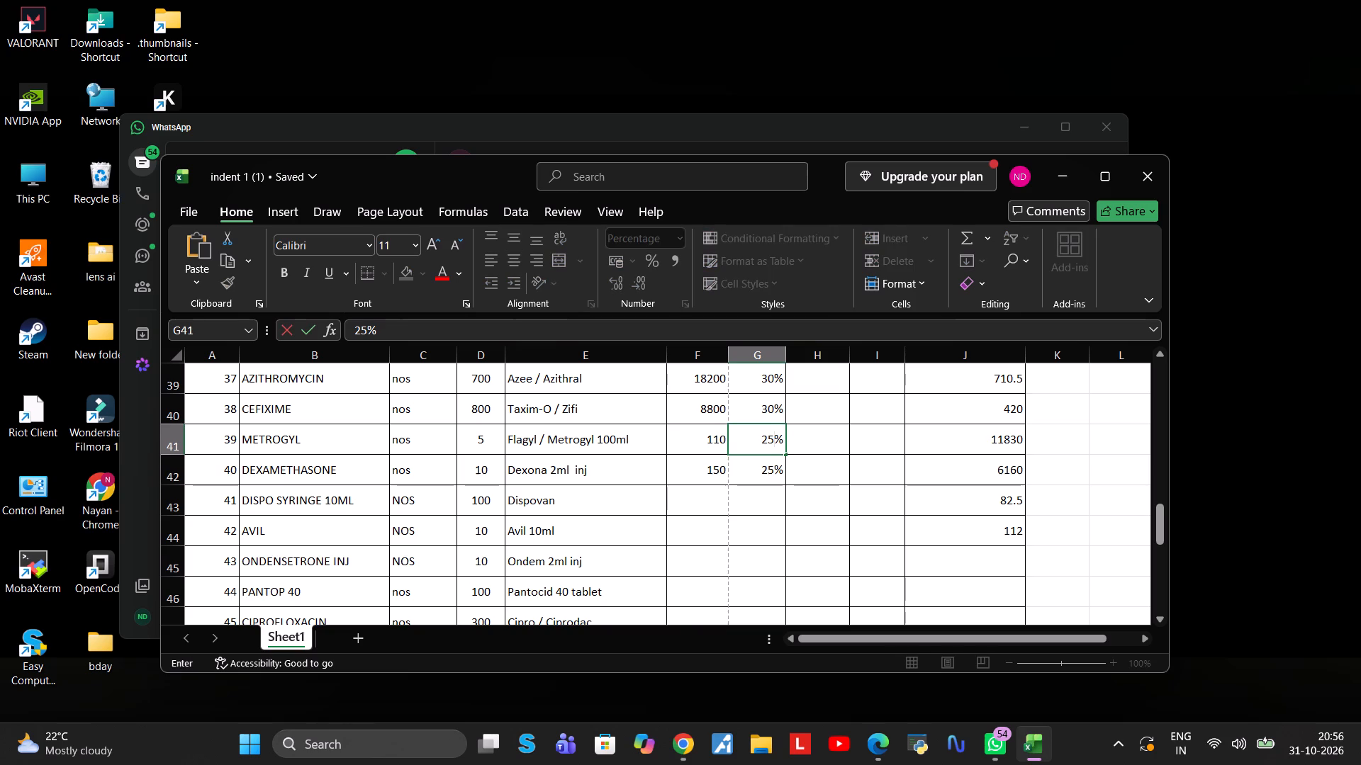
key(Up)
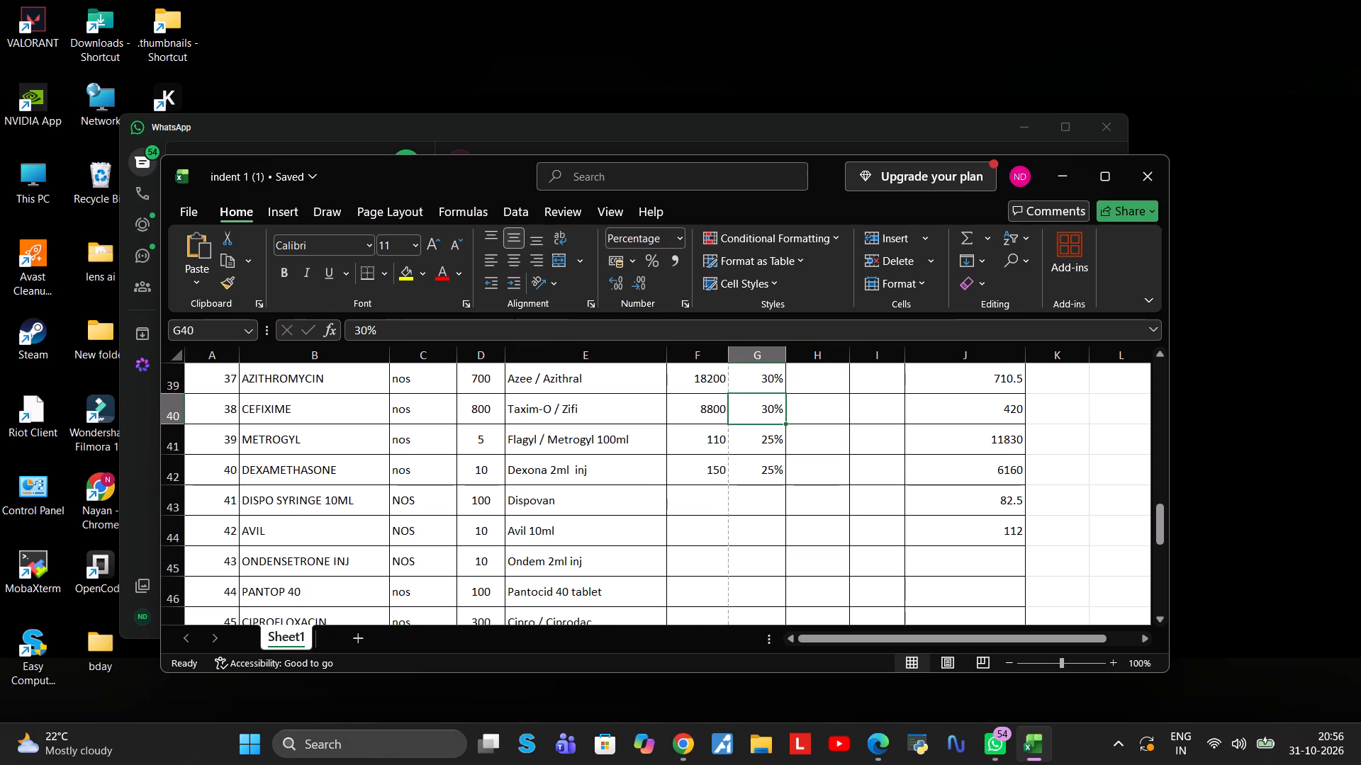
Enter the column G discounts, working upward: 30% for CEFIXIME, 35% for AZITHROMYCIN, 30% for ONDENSETRONE and 30% for BETADINE OINTMENT.
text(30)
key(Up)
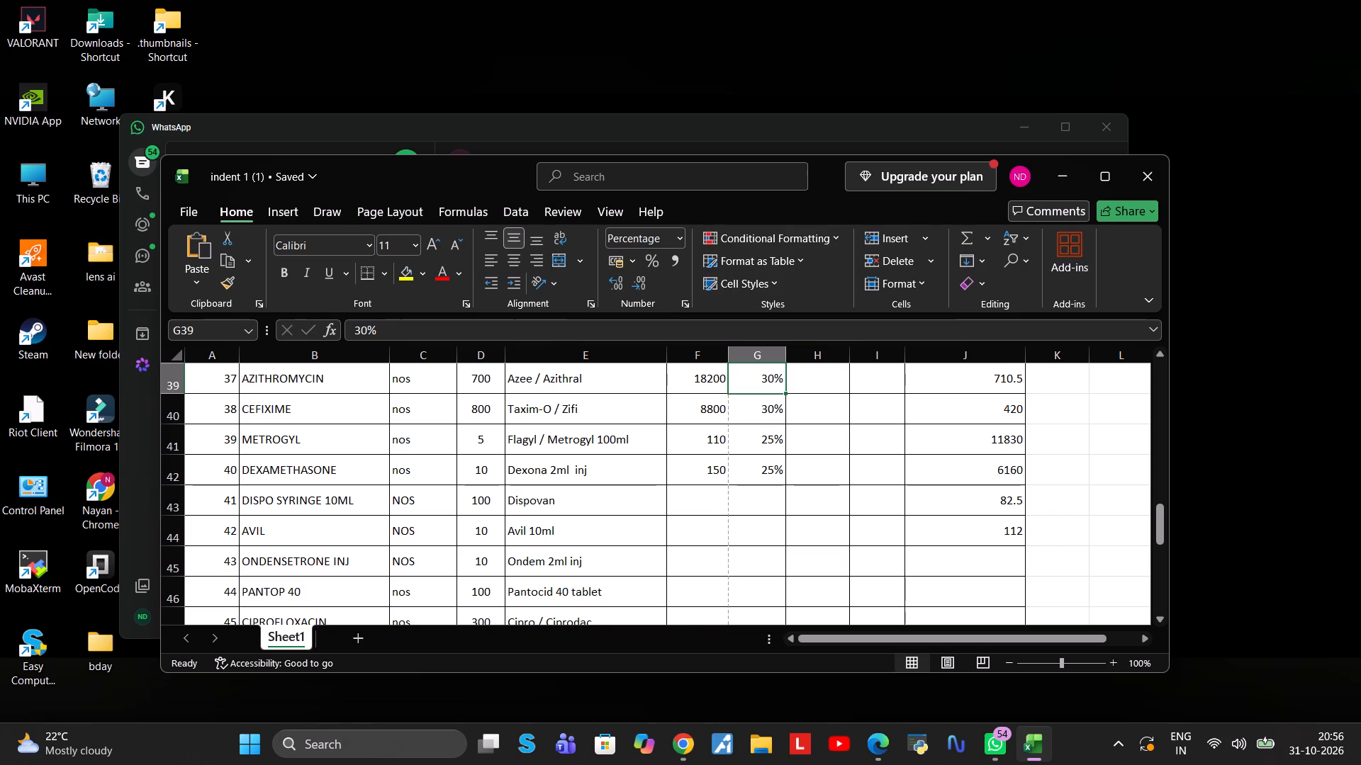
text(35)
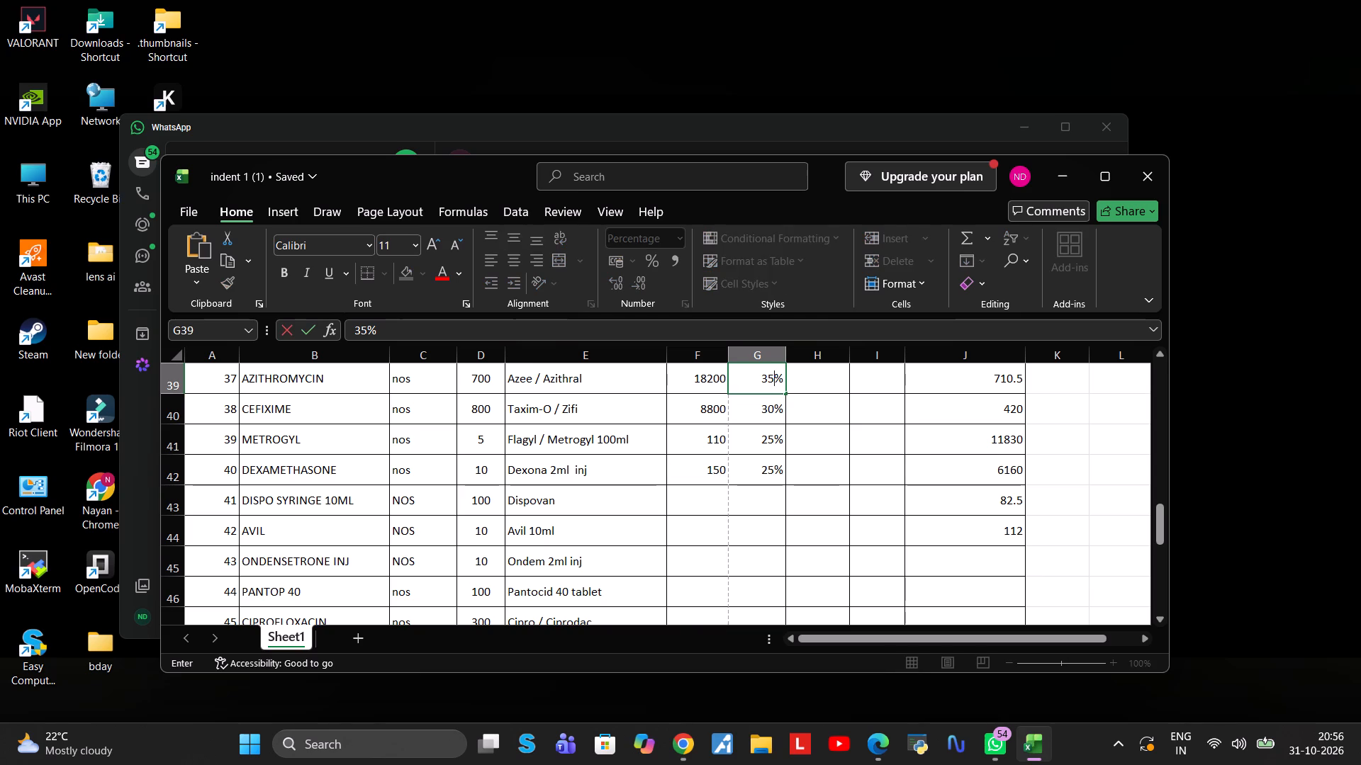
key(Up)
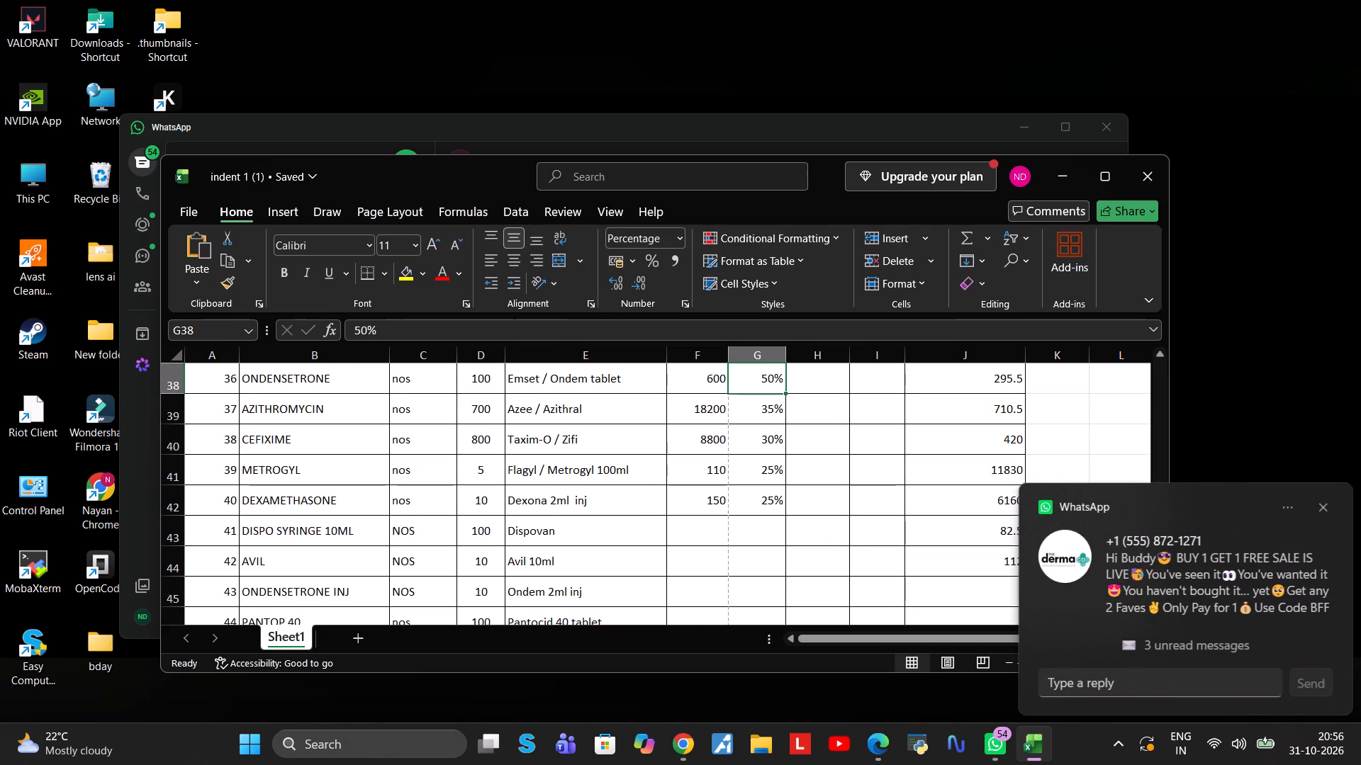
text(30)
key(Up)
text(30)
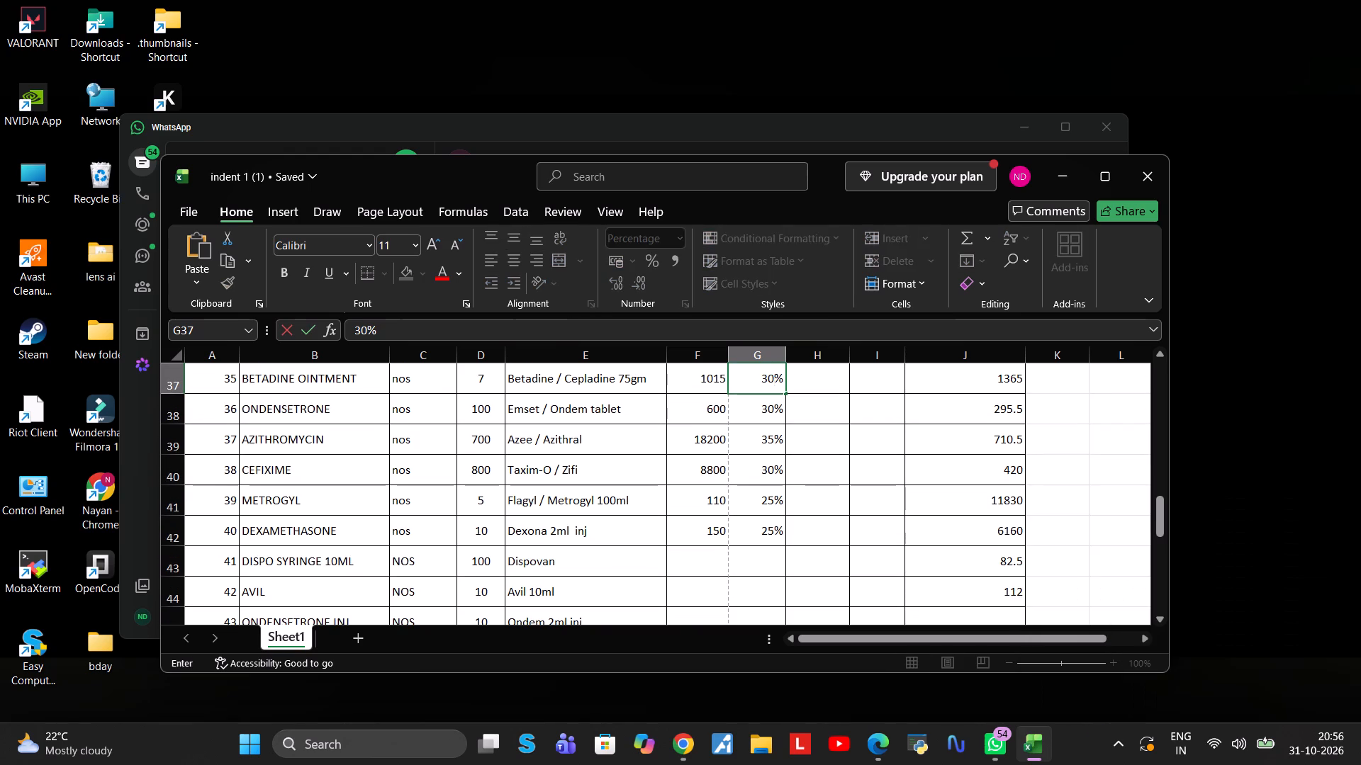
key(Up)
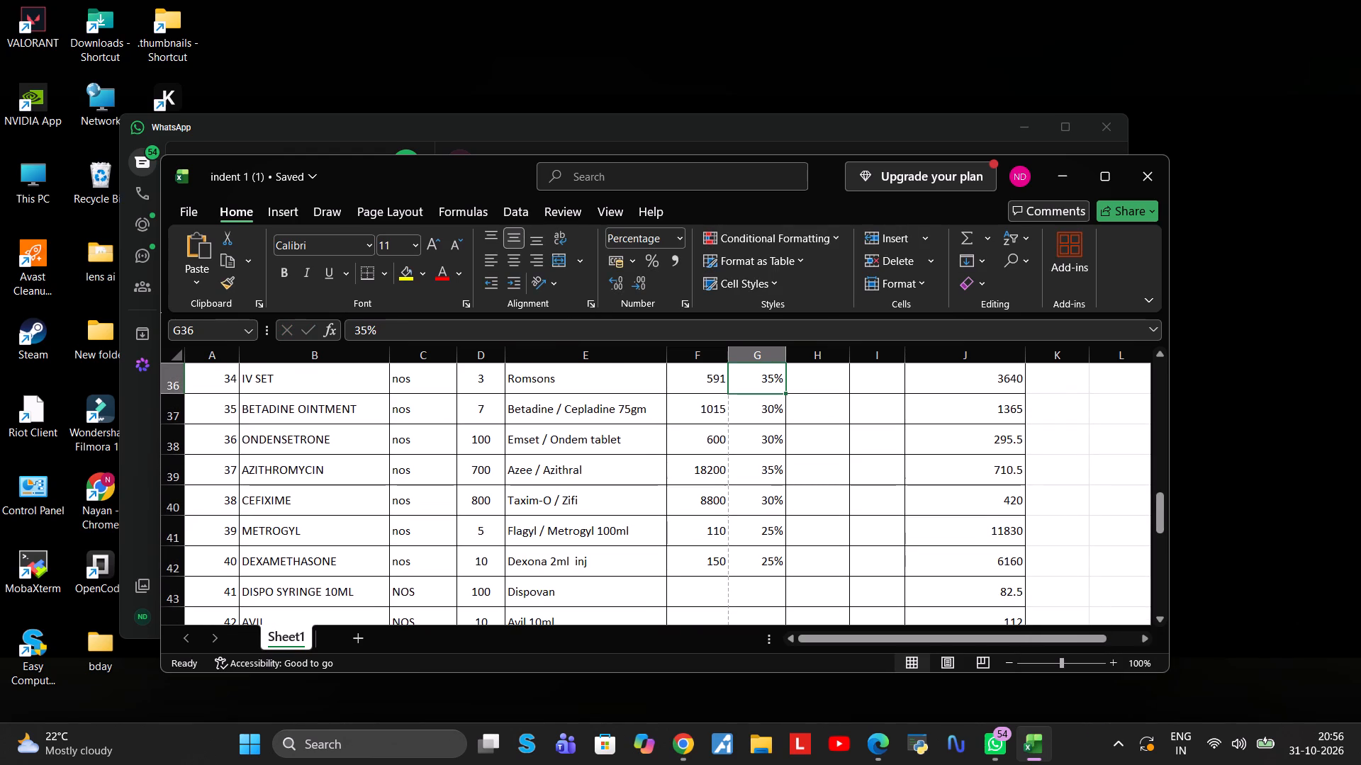
Correct the column G discounts, working upward: 50% for IV SET, 35% for TAB SUMO COLD and 35% for TAB DROTIN.
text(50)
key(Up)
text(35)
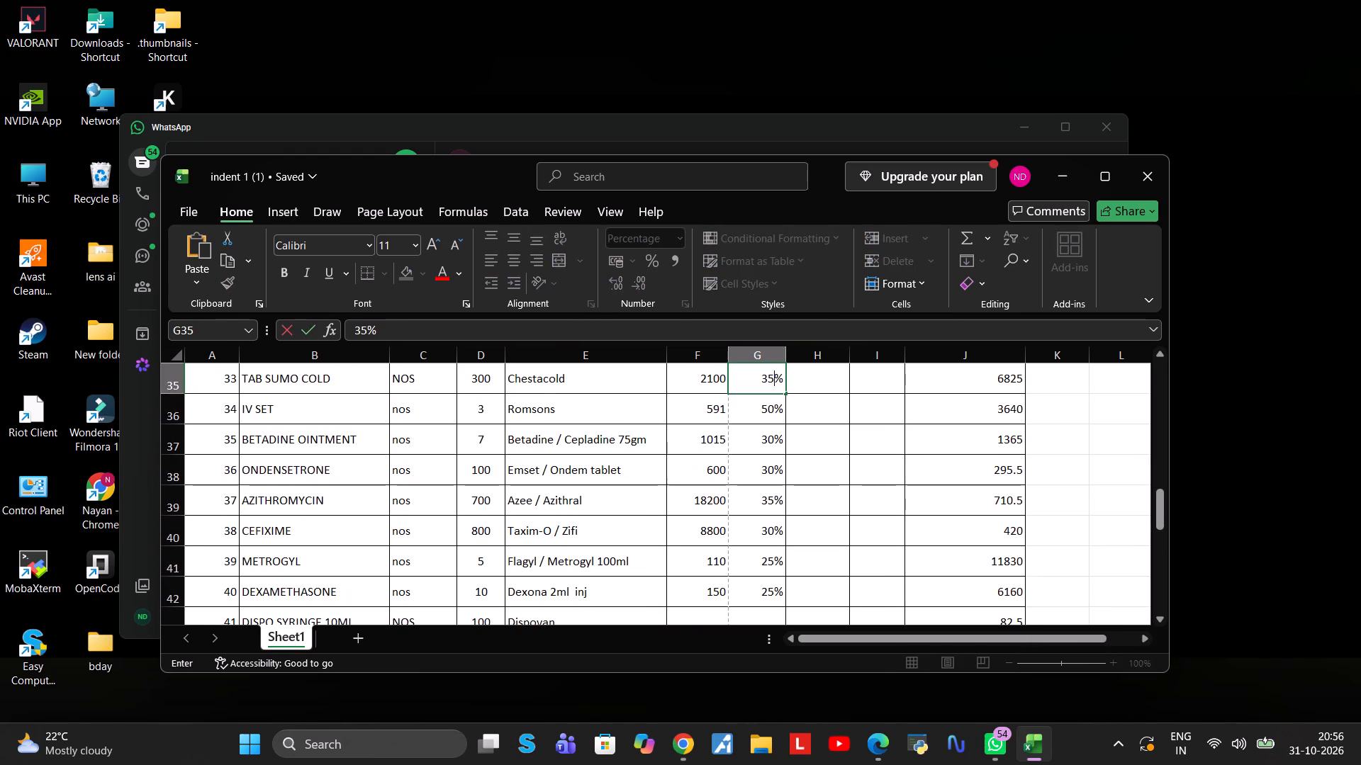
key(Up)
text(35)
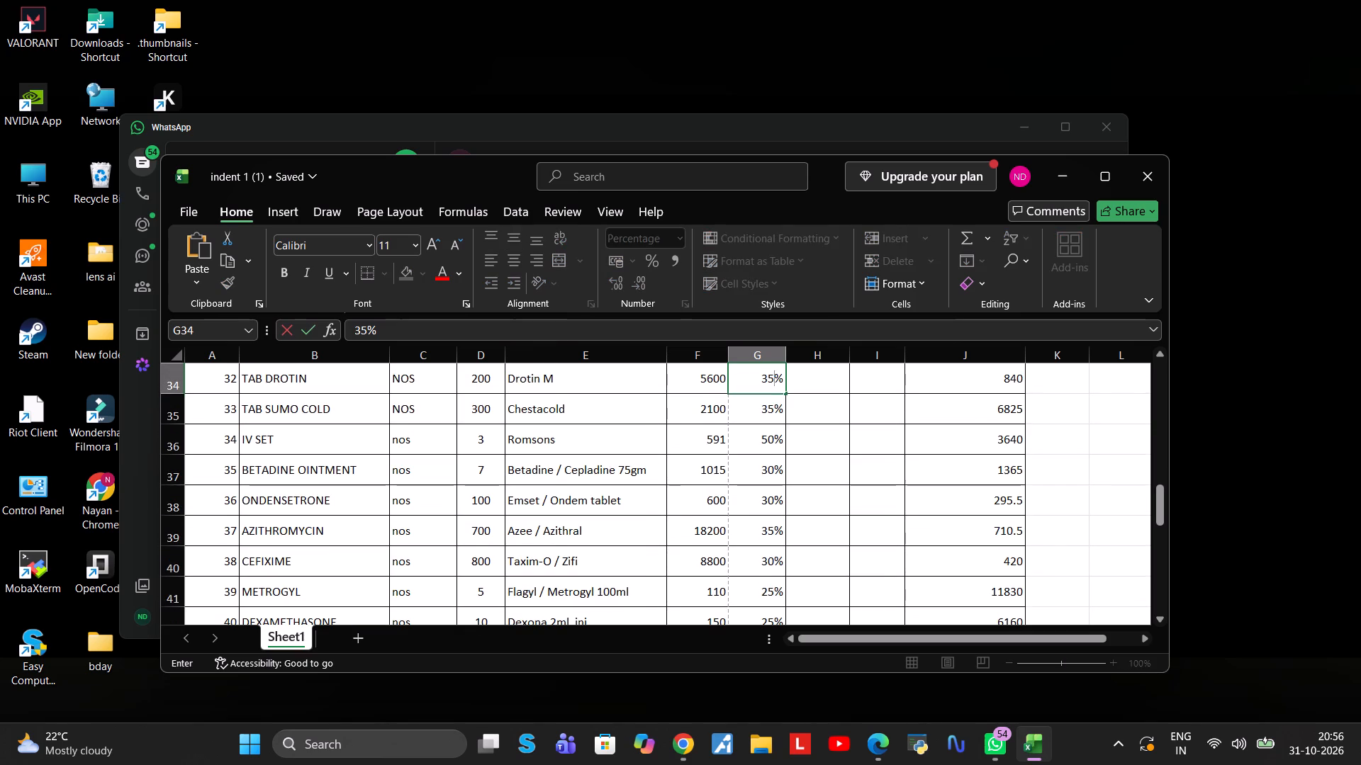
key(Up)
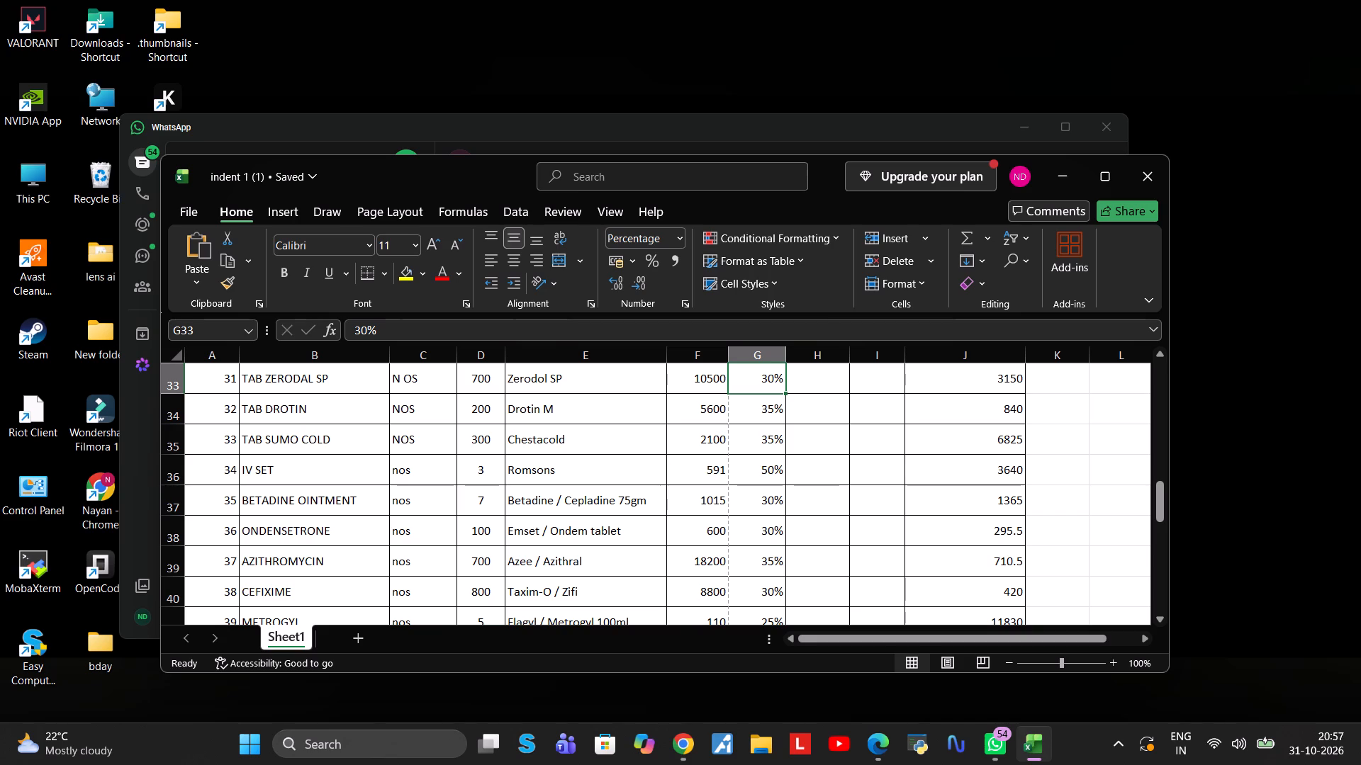
Set the column G discounts, working upward: 35% for TAB ZERODAL SP, 30% for TAB LACTOBACILLUS and 30% for TAB NOR -TZ.
text(35)
key(Up)
text(30)
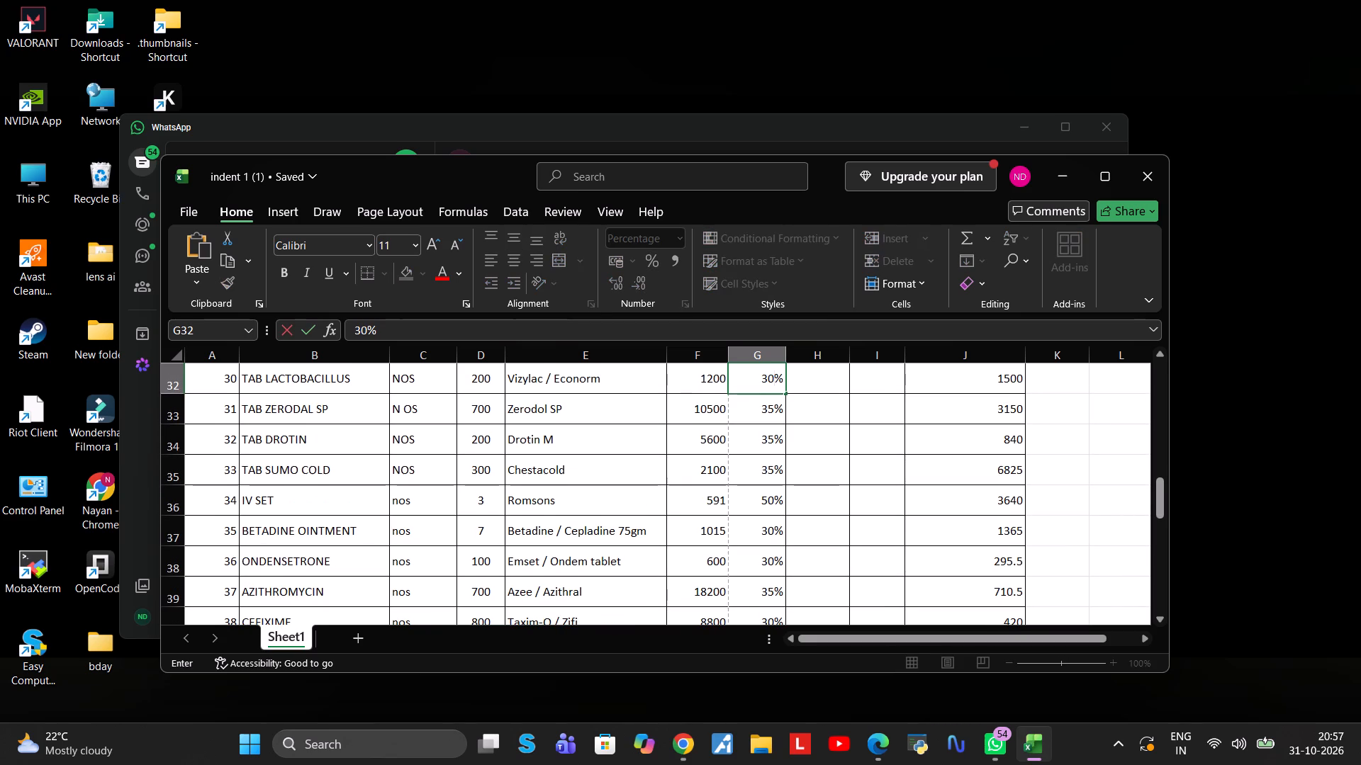
key(Up)
text(30)
key(Up)
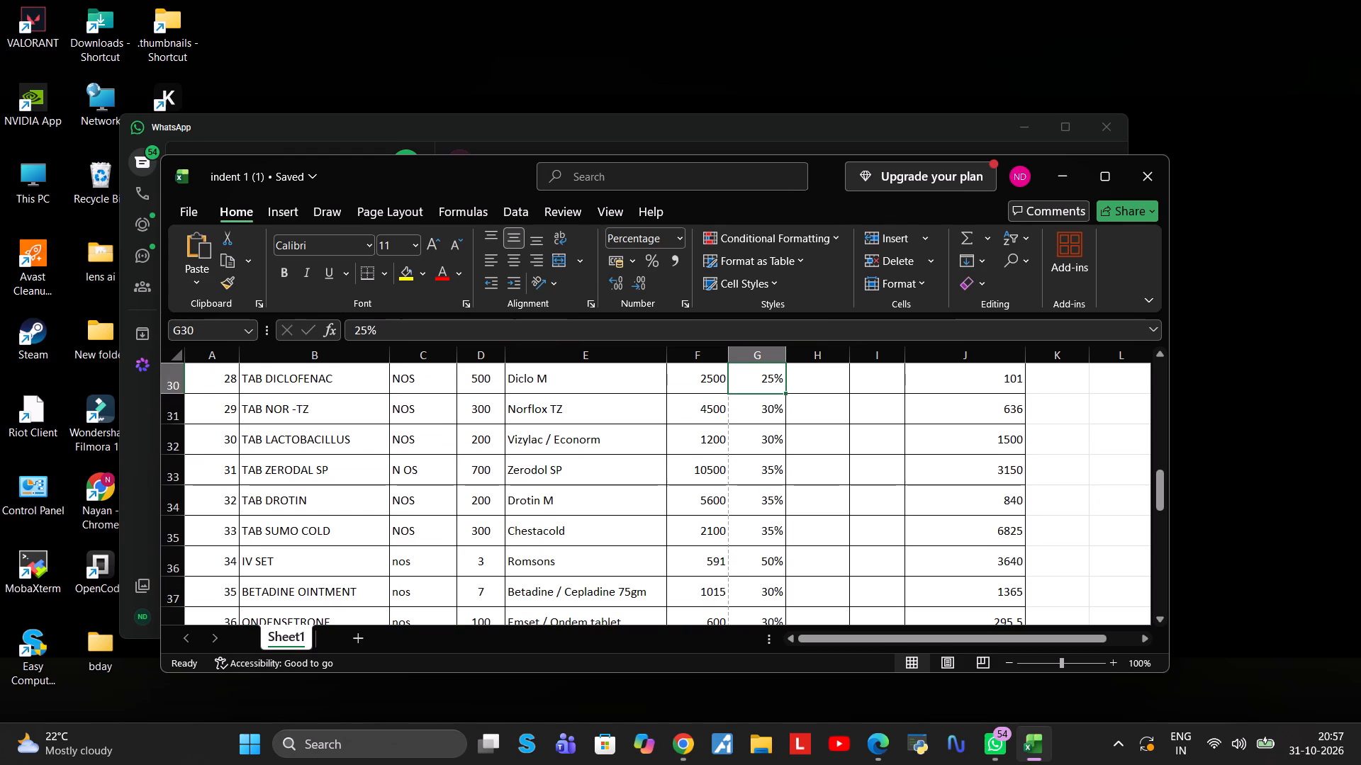
Correct the column G discounts, working upward: 40% for TAB DICLOFENAC, 20% for GLUCOSE STRIP, 25% for IVF DNS and 25% for IVF RL.
key(4)
key(0)
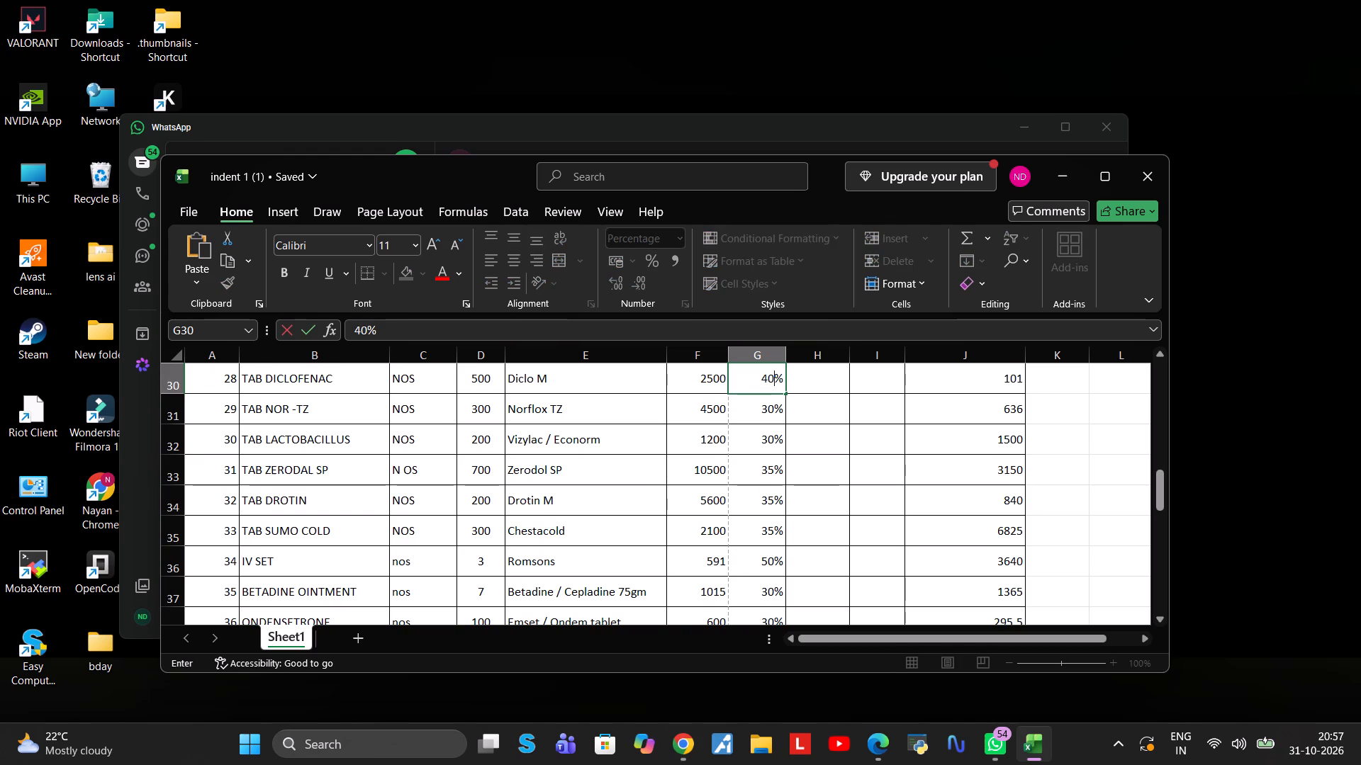
key(Up)
text(20)
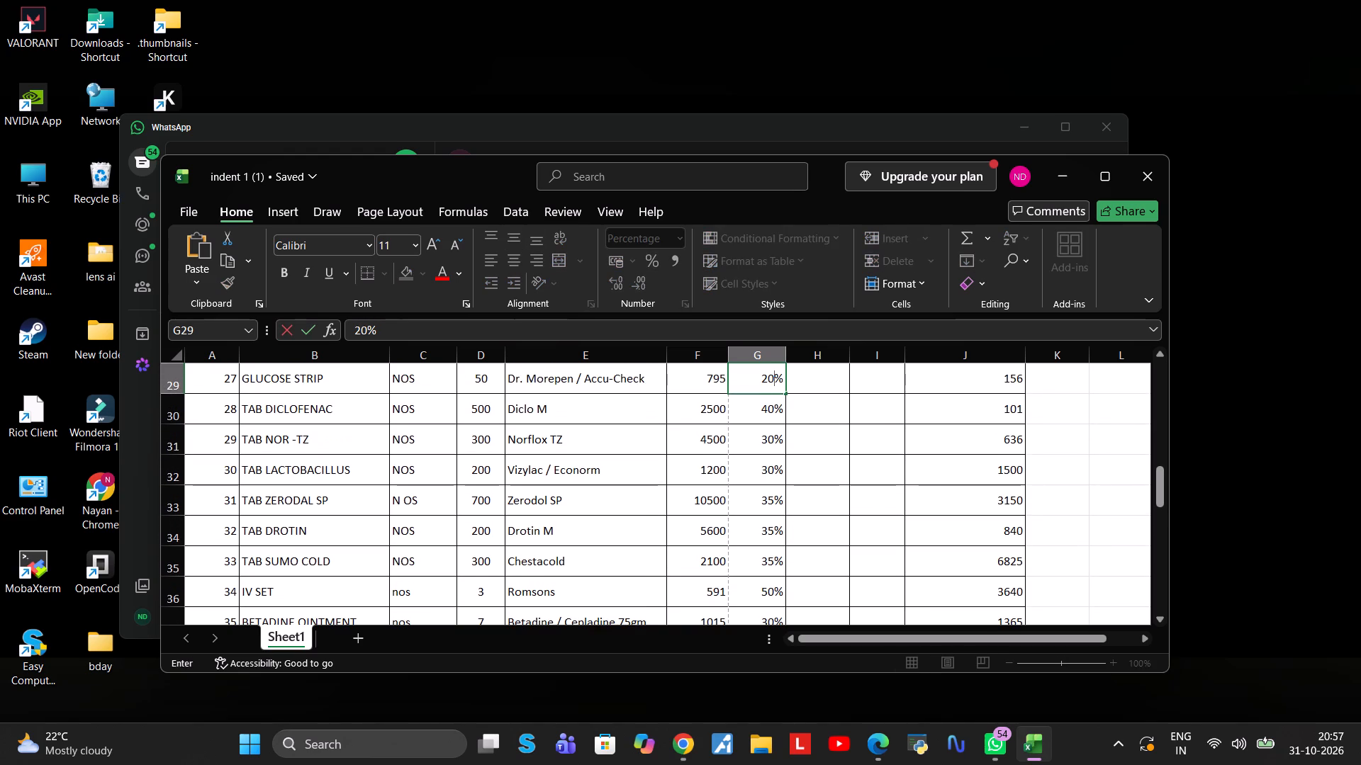
key(Up)
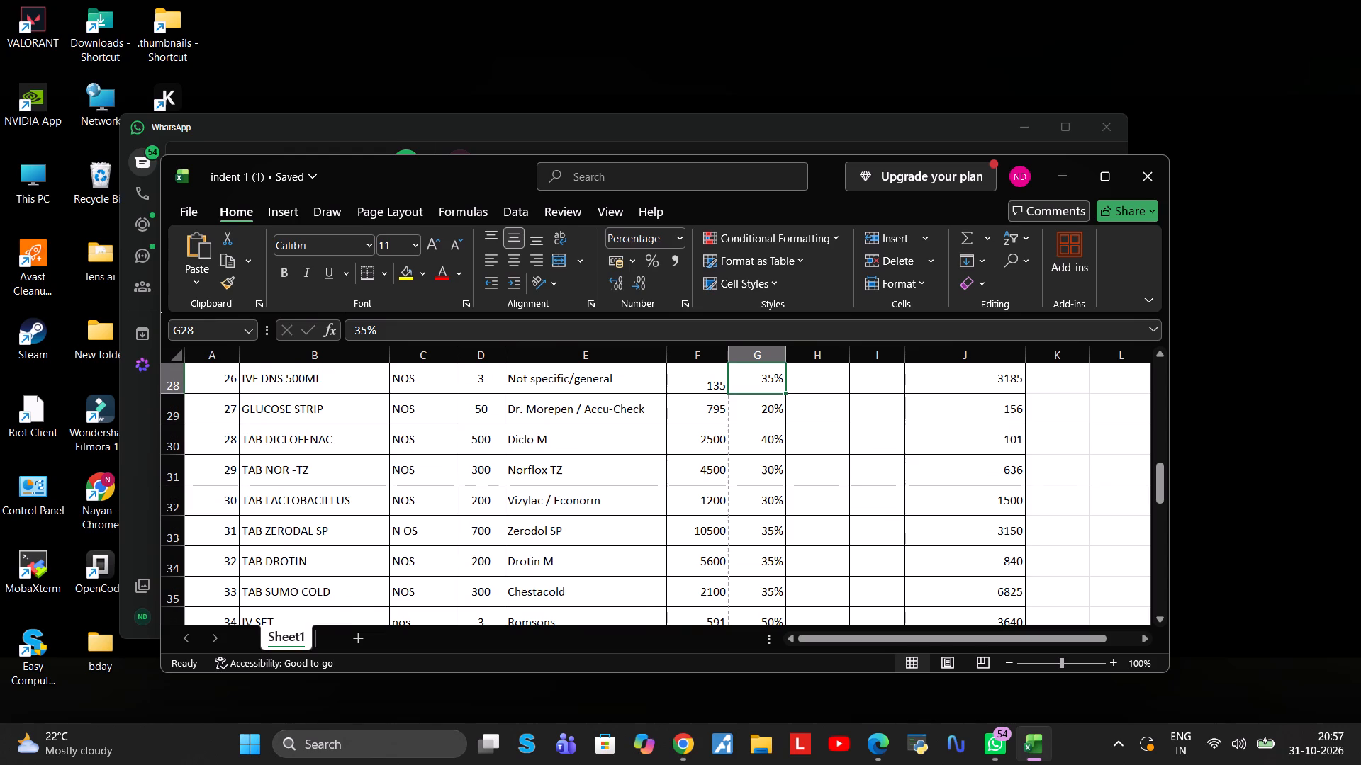
text(25)
key(Up)
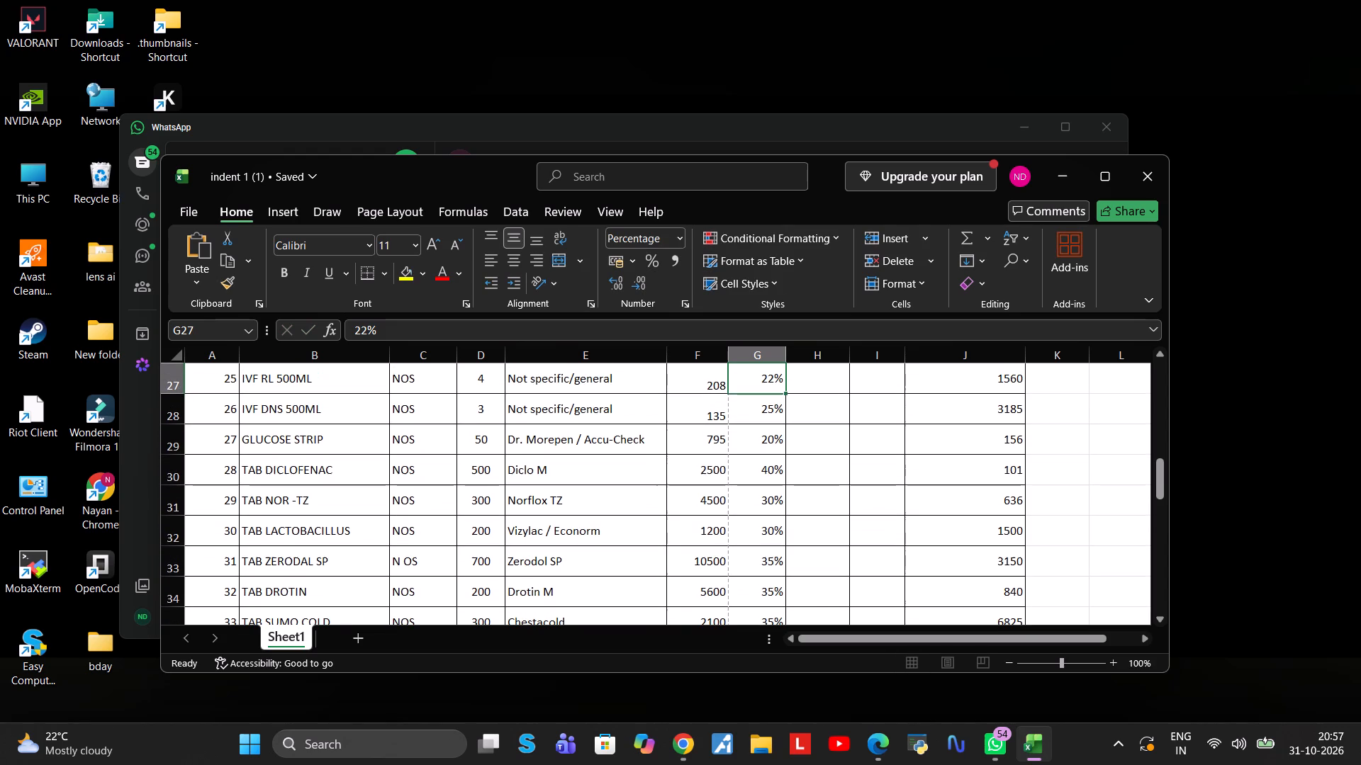
text(25)
key(Up)
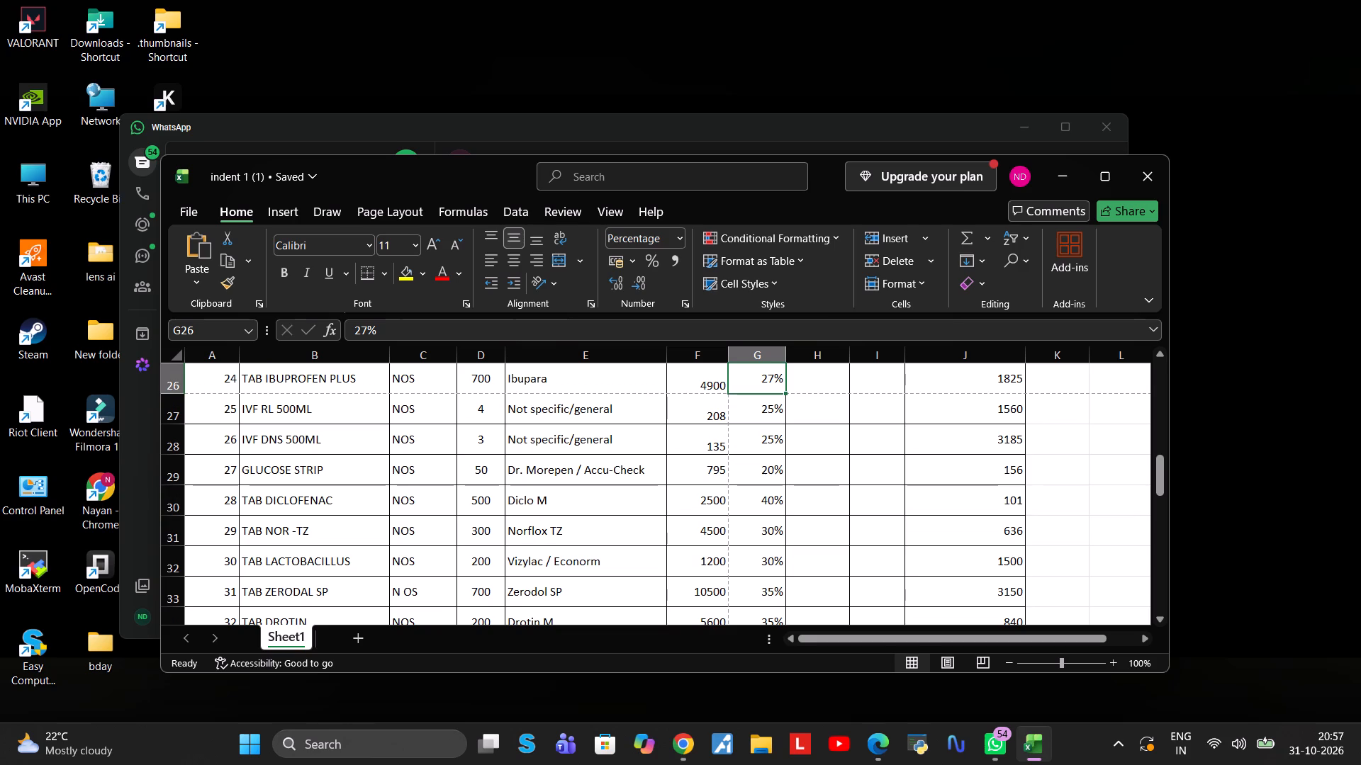
Set the column G discounts, working upward: 35% for IBUPROFEN PLUS, 22% for PCM, 27% for MEFTAL SPASM, 30% for LCZ and TAB METROGYL.
text(35)
key(Up)
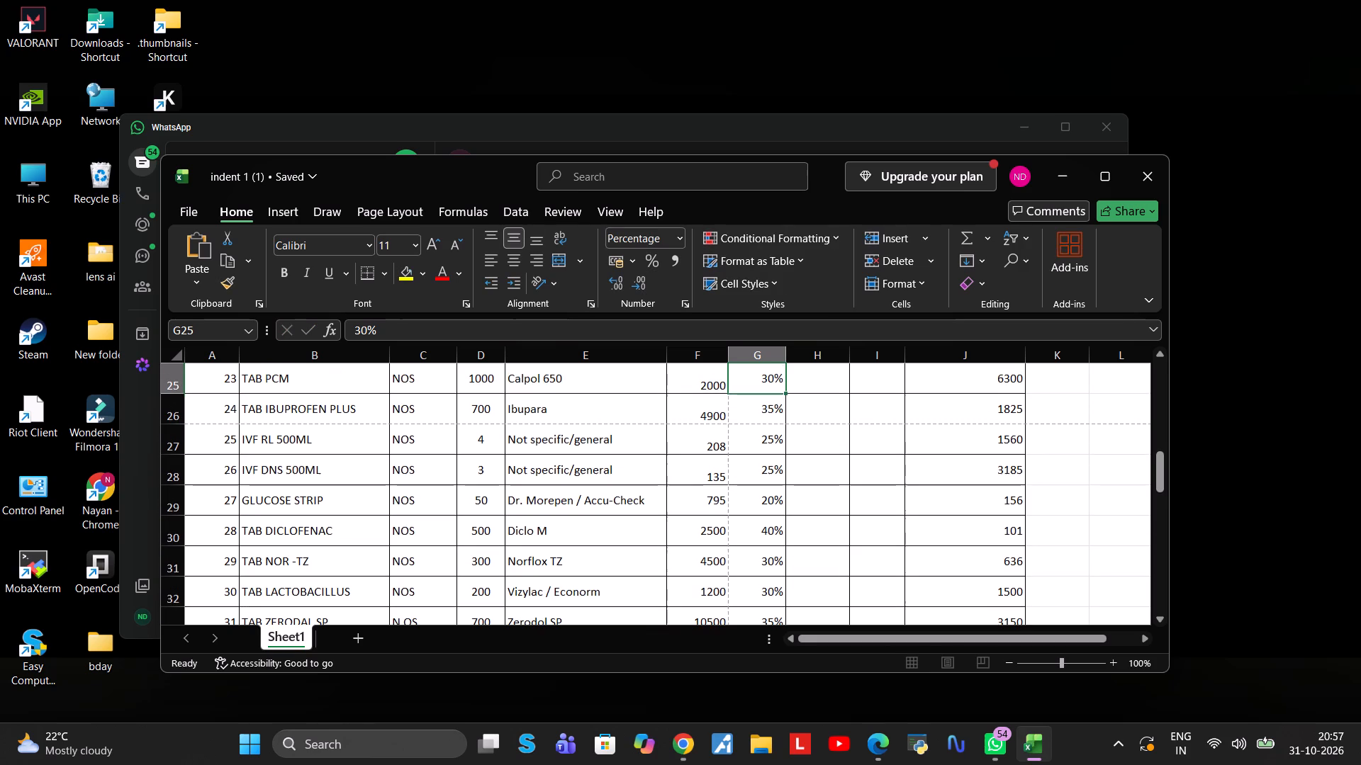
text(22)
key(Up)
text(27)
key(Up)
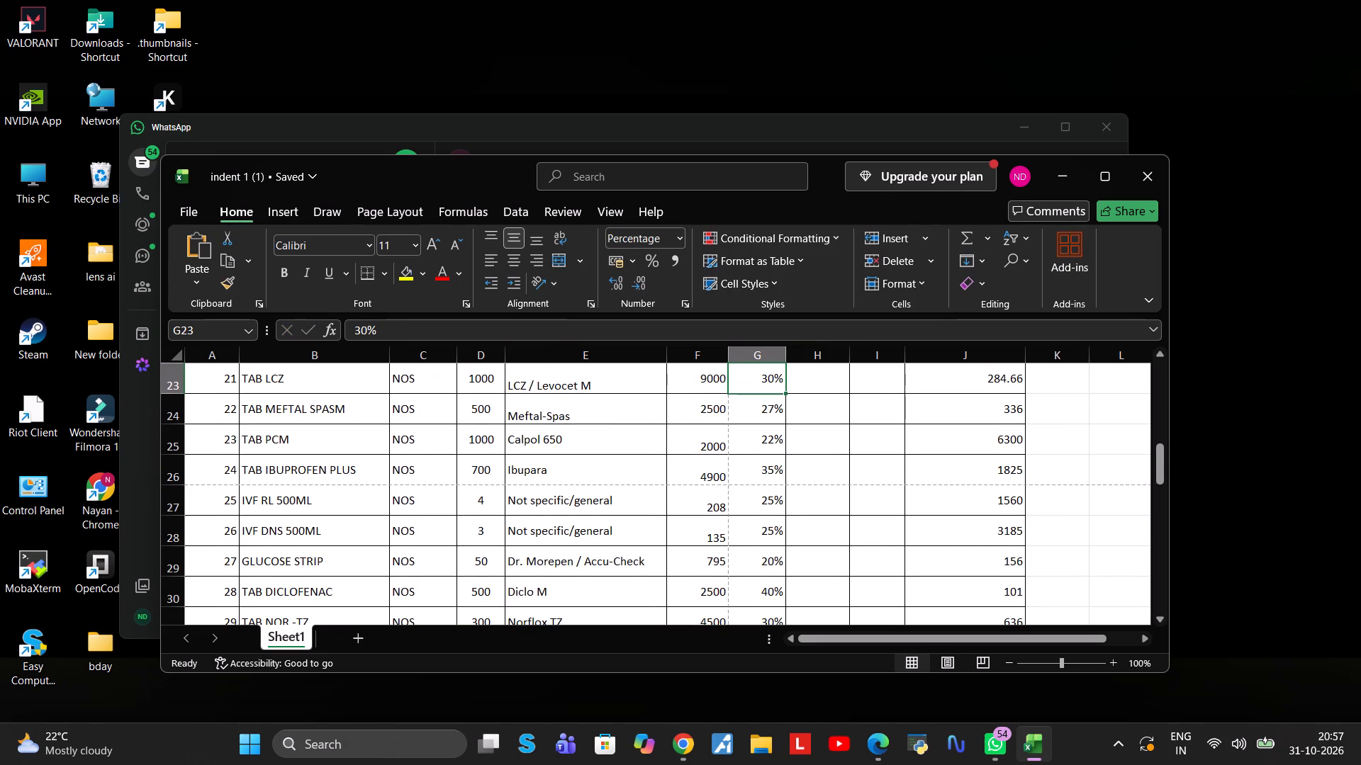
text(30)
key(Up)
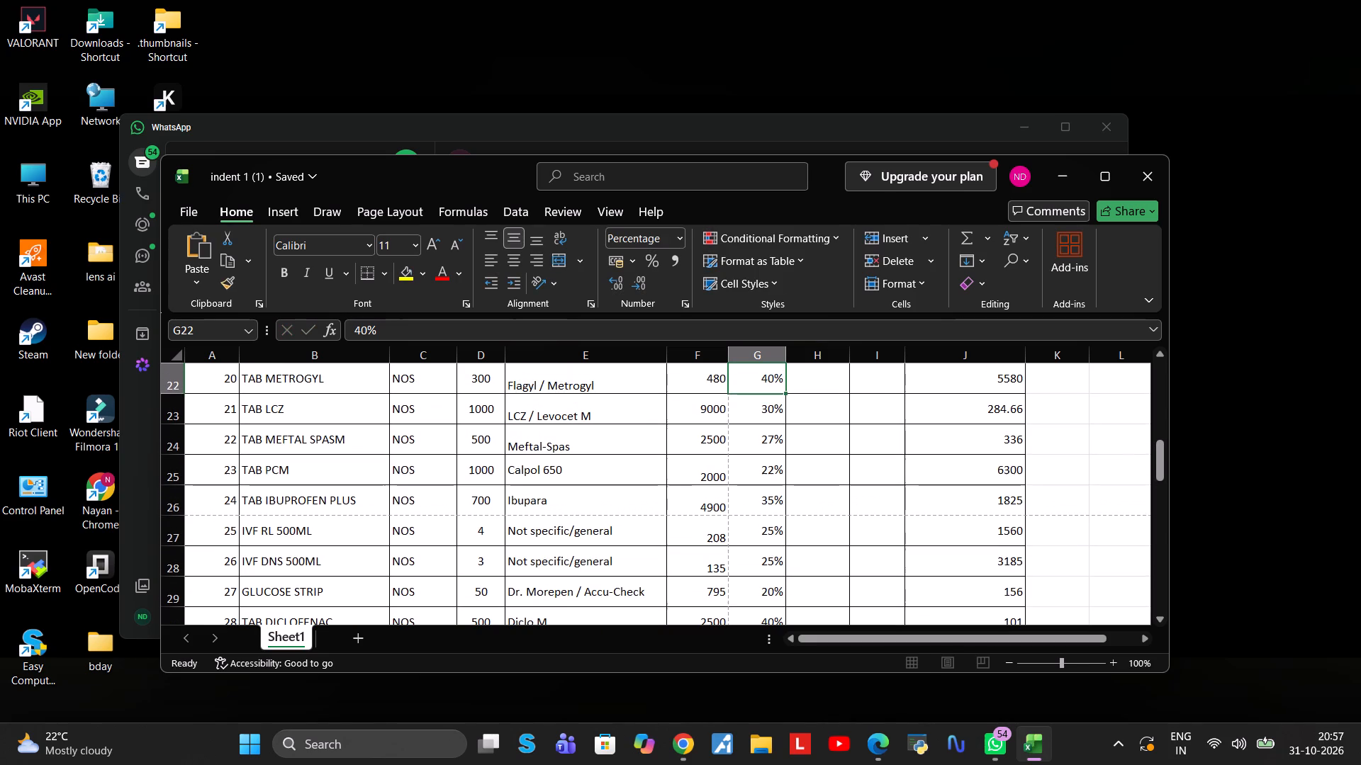
text(30)
key(Up)
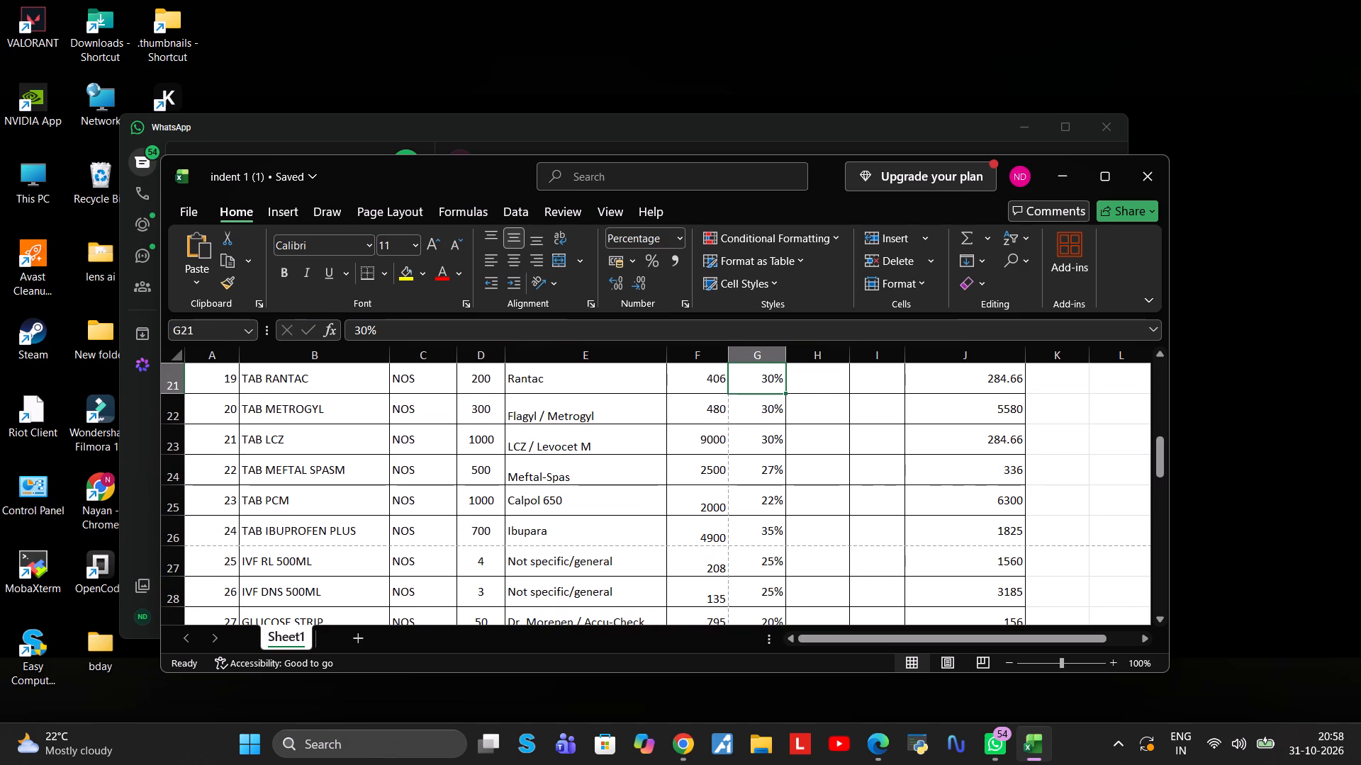
Go to the column J amount in the TAB RANTAC row.
key(Right)
key(Right)
key(Right)
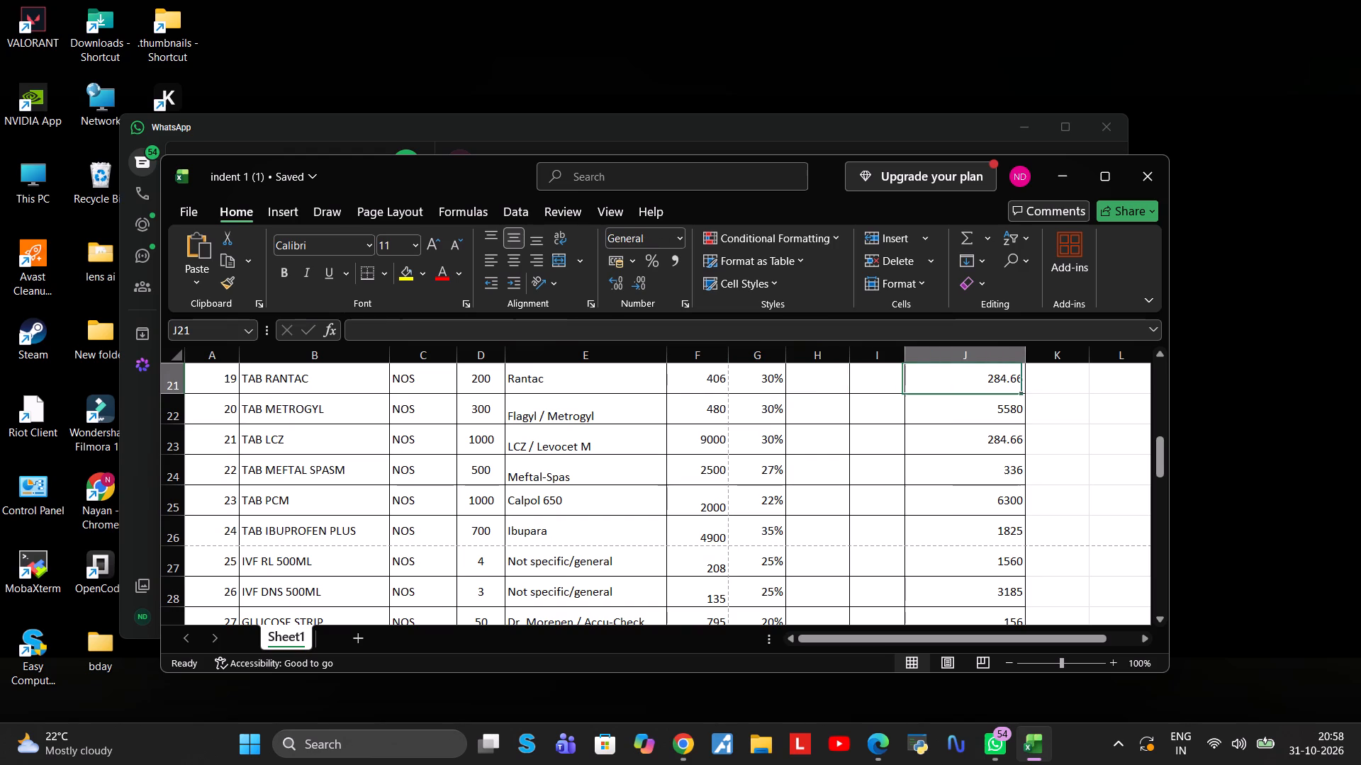
key(Right)
key(Left)
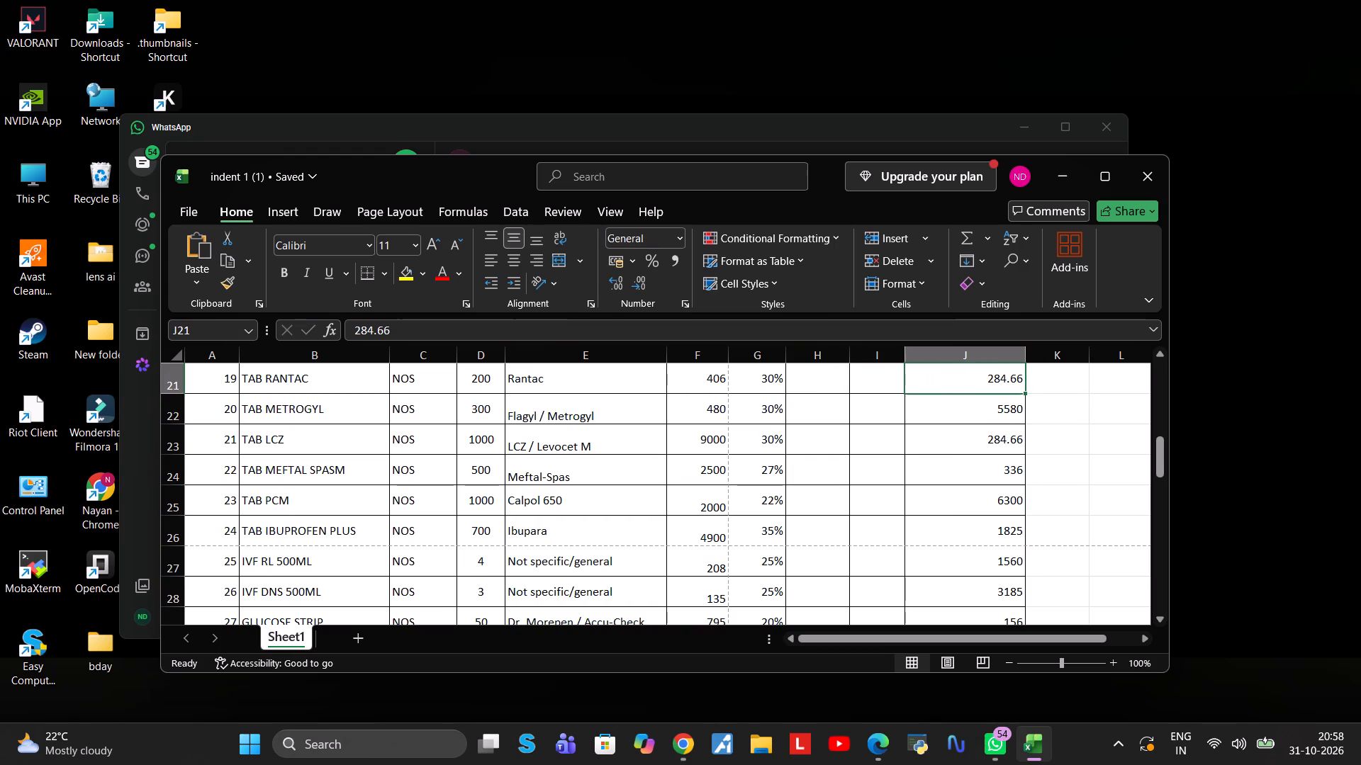
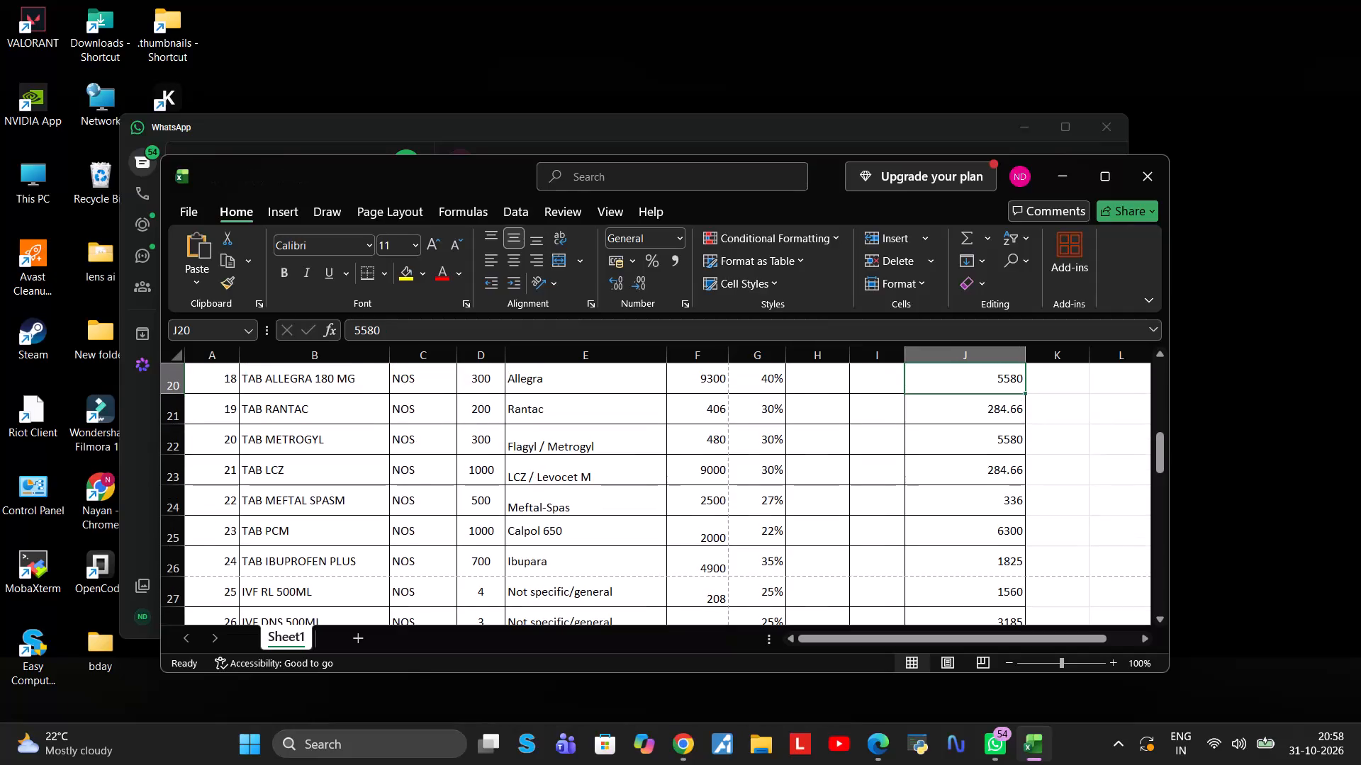
Set the column J amounts, working downward: 336 for TAB METROGYL, 6300 for TAB LCZ and 1825 for TAB MEFTAL SPASM.
key(Down)
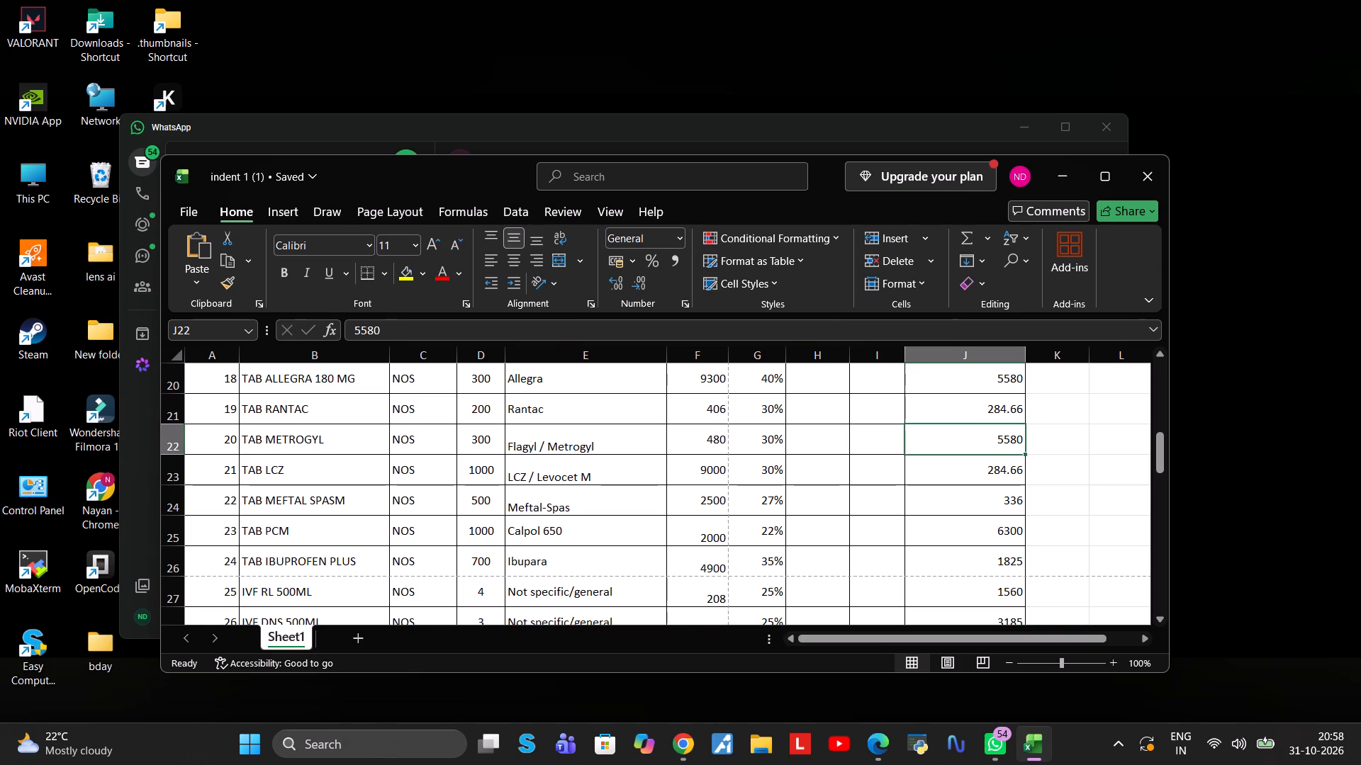
text(336)
key(Down)
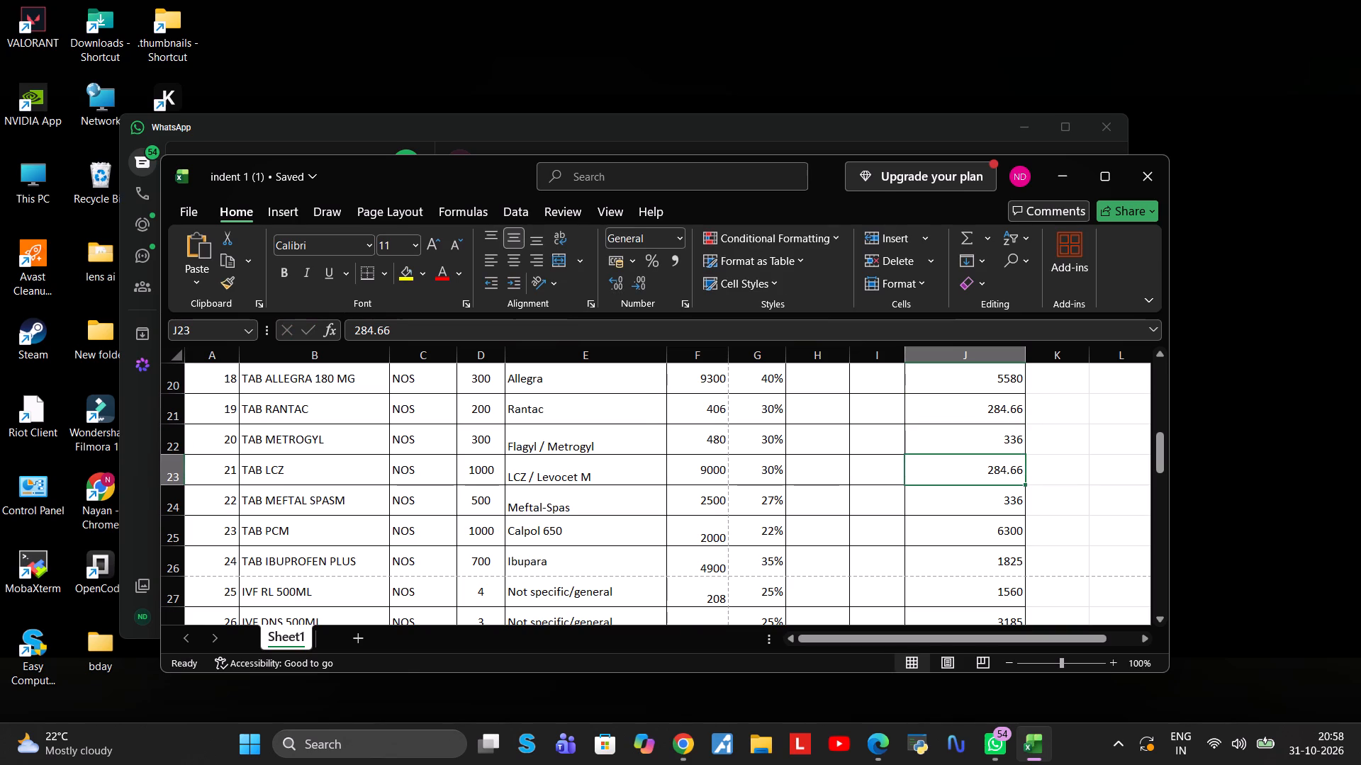
text(6300)
key(Down)
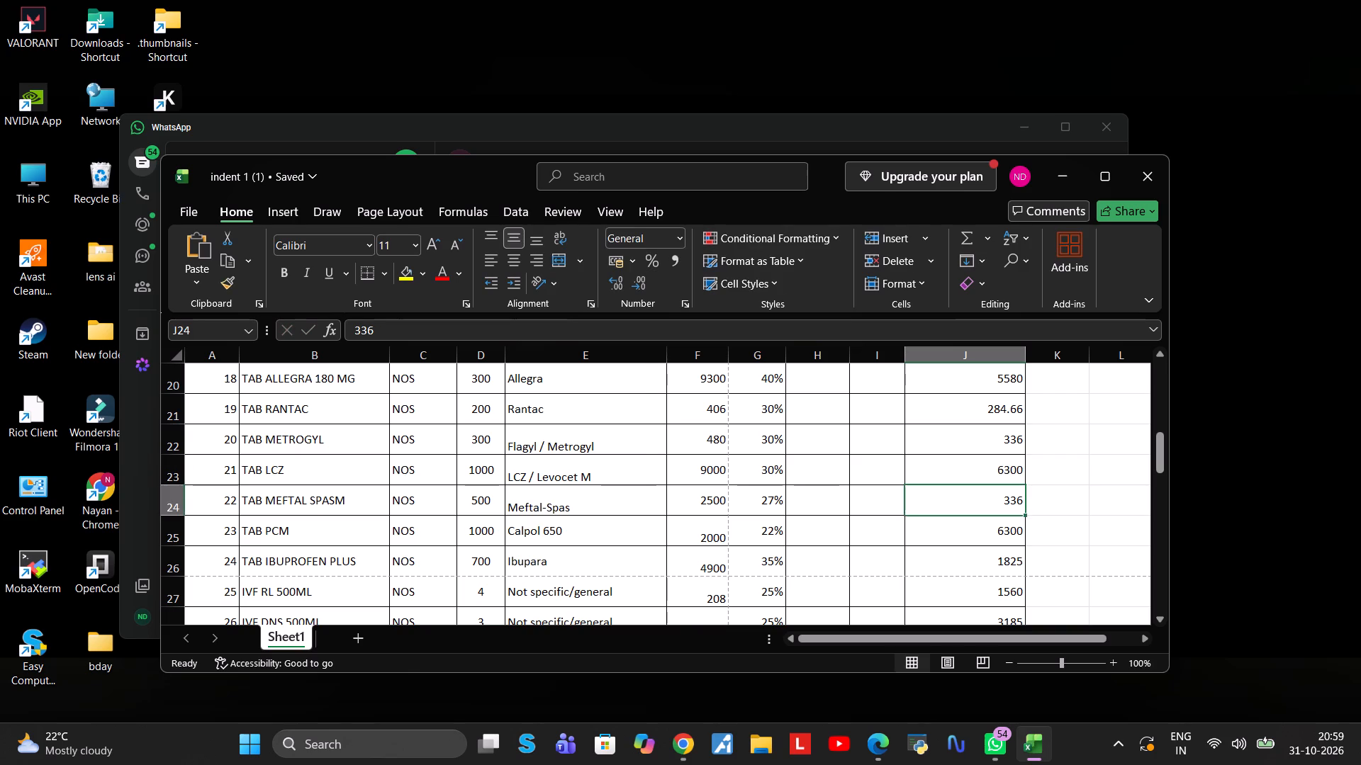
key(1)
key(8)
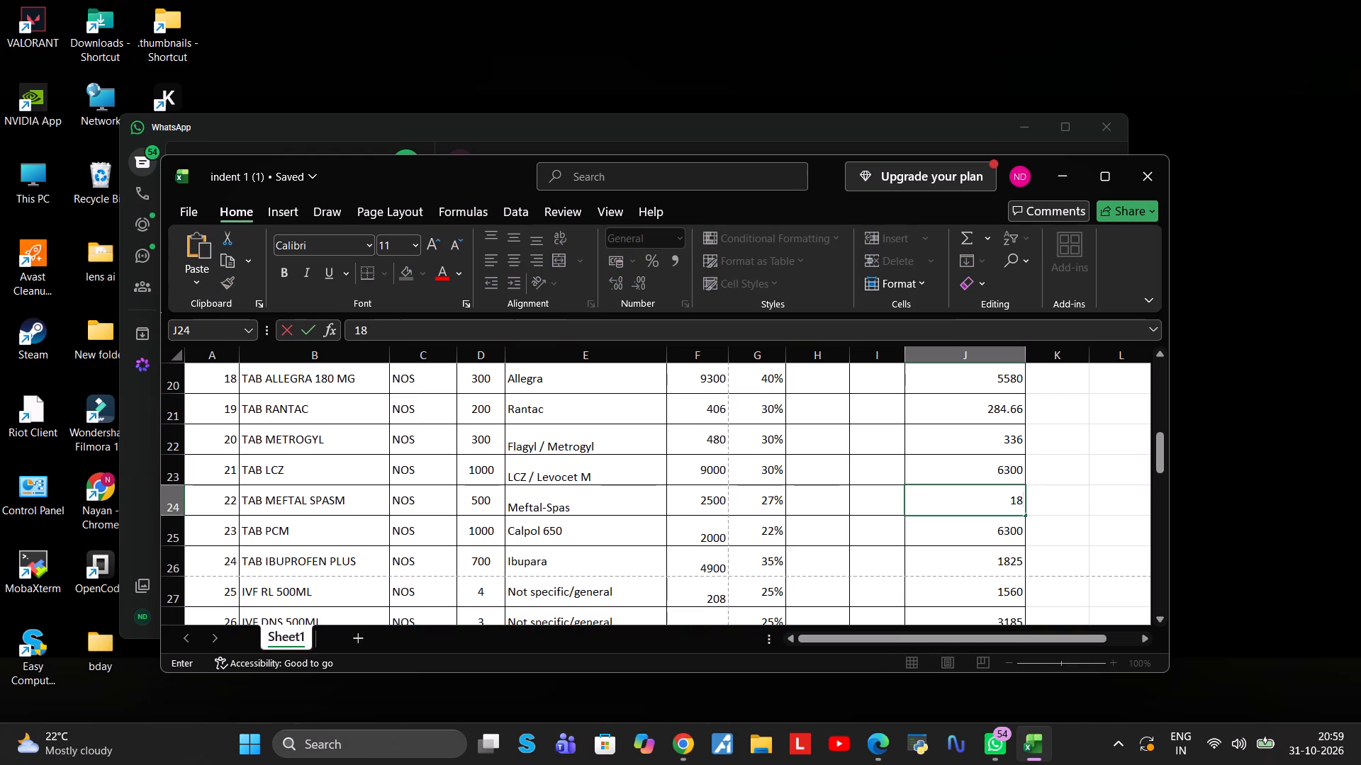
text(25)
key(Down)
Set the column J amounts, working downward: 1560 for TAB PCM, 3185 for TAB IBUPROFEN PLUS and 156 for IVF RL 500ML.
text(1560)
key(Down)
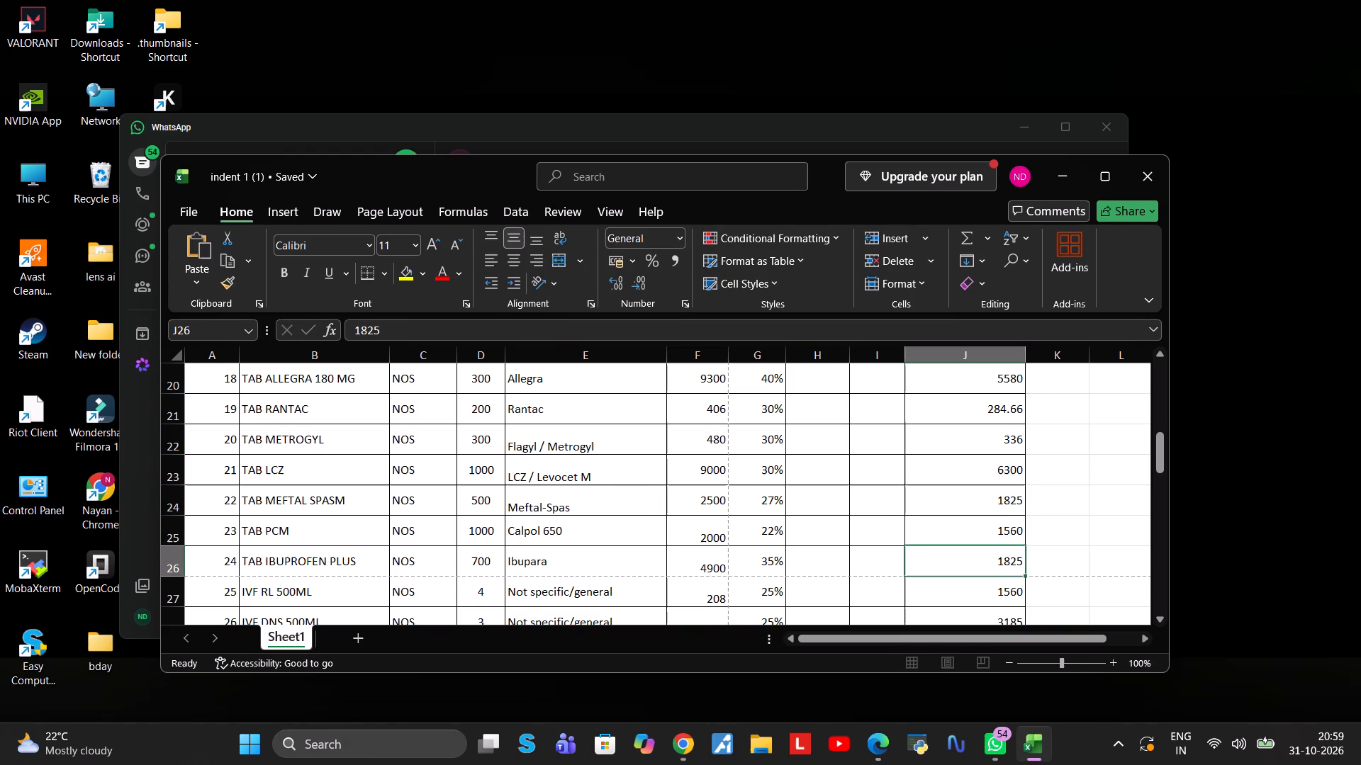
text(31)
text(85)
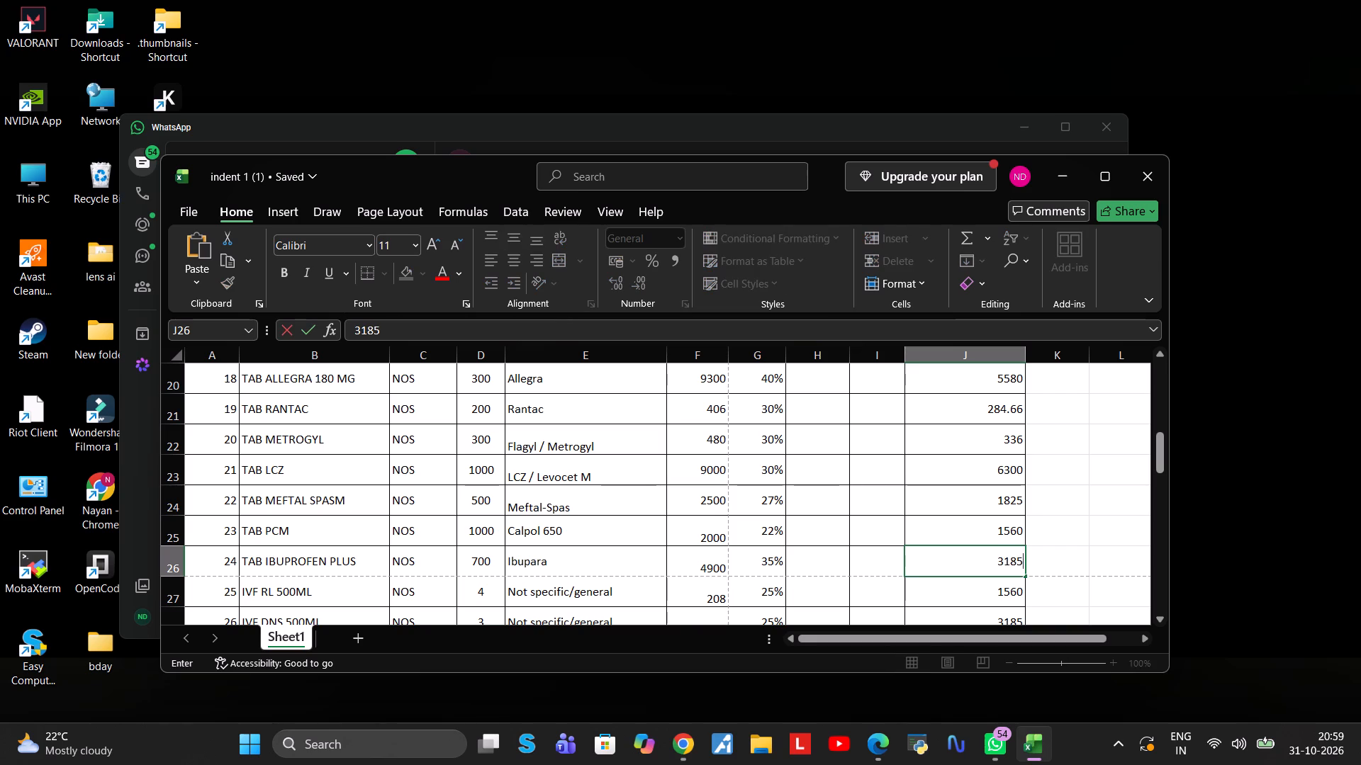
key(Down)
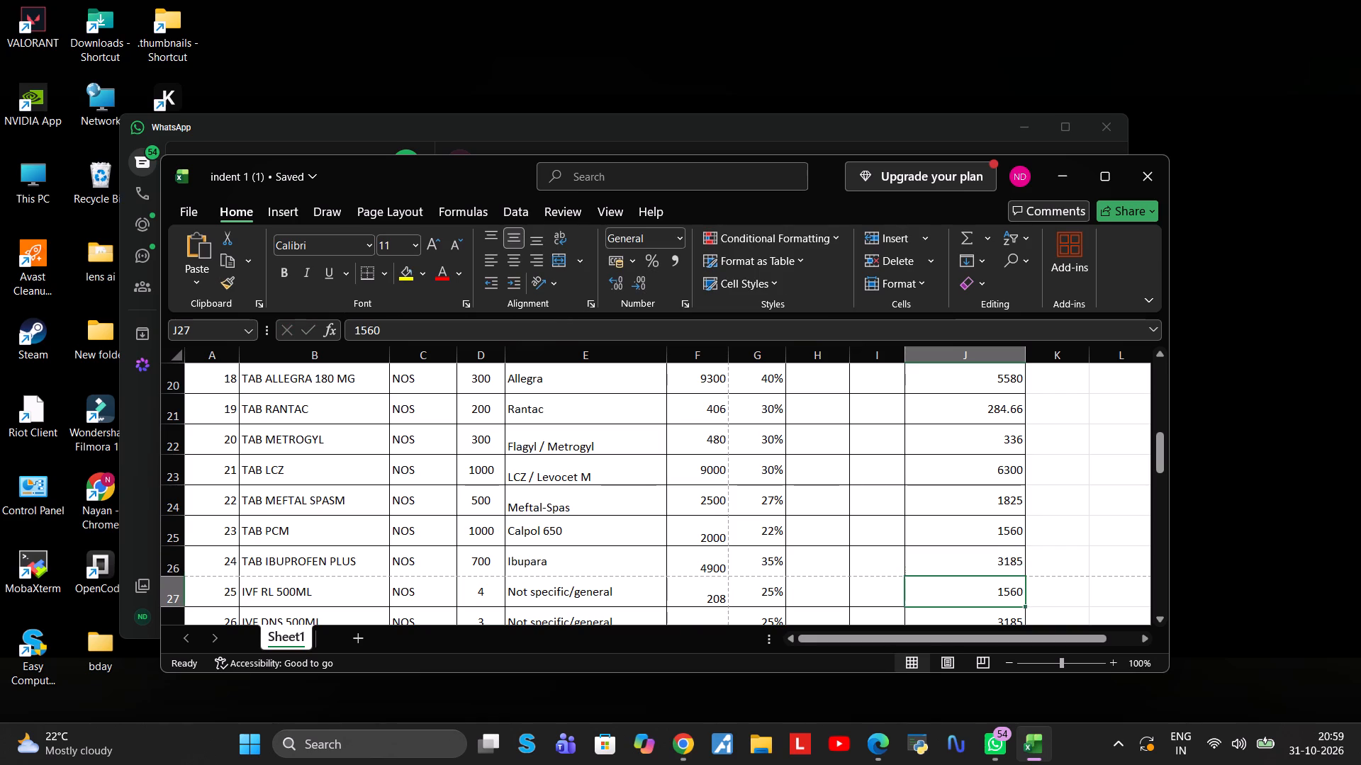
key(7)
key(BackSpace)
text(156)
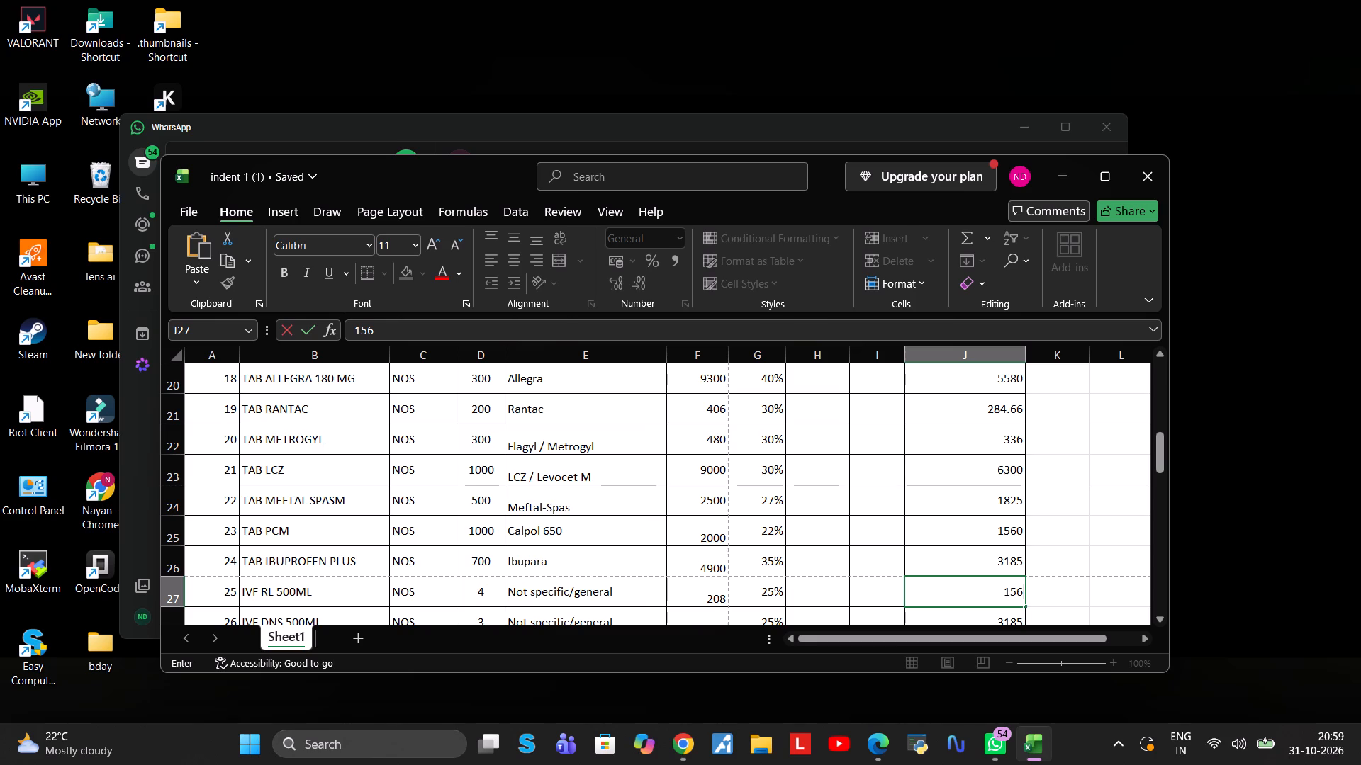
key(Down)
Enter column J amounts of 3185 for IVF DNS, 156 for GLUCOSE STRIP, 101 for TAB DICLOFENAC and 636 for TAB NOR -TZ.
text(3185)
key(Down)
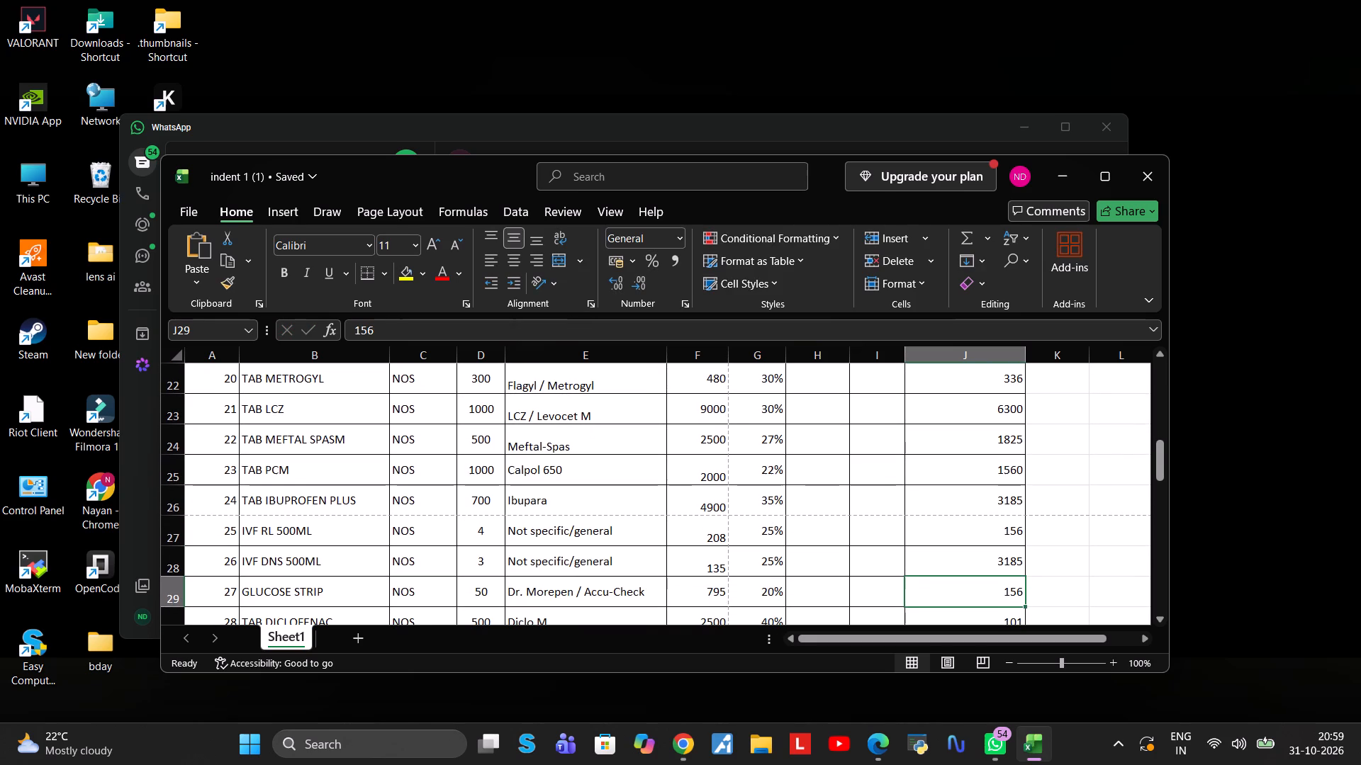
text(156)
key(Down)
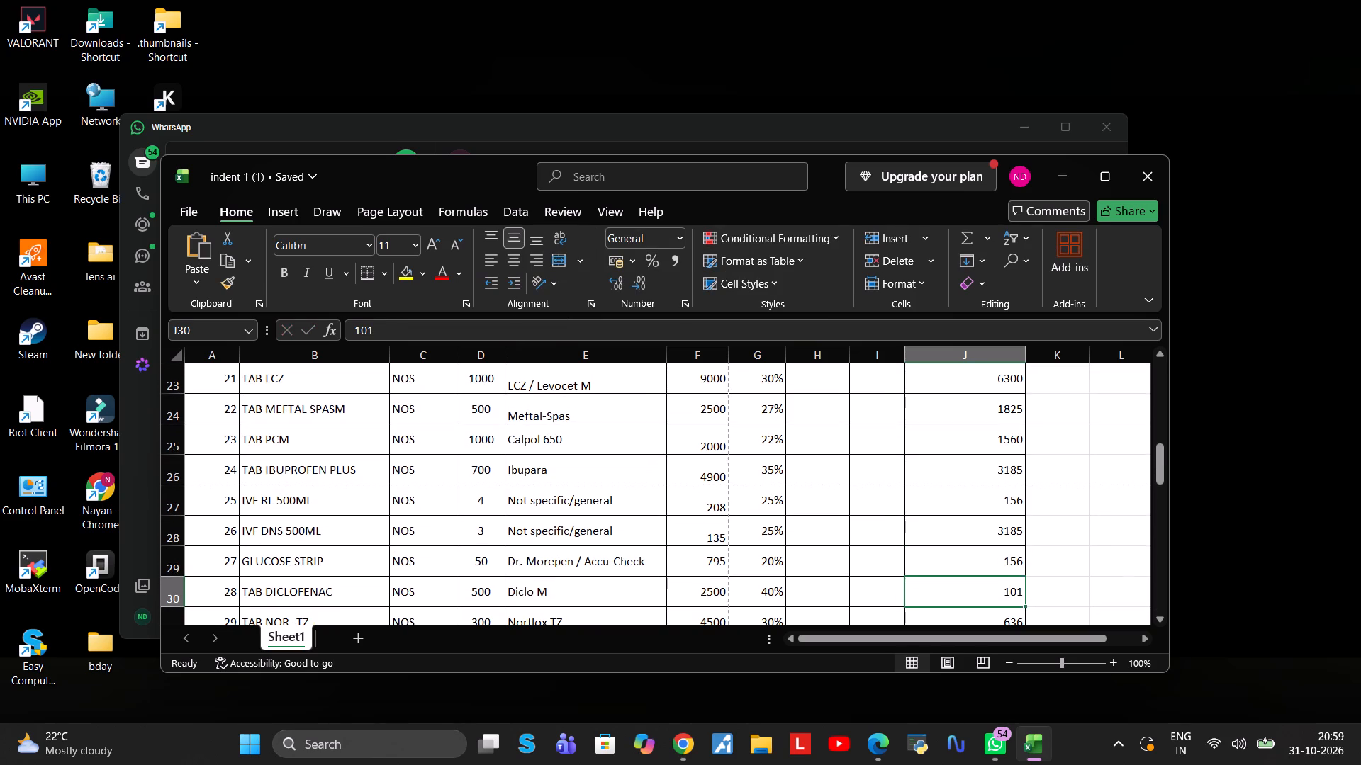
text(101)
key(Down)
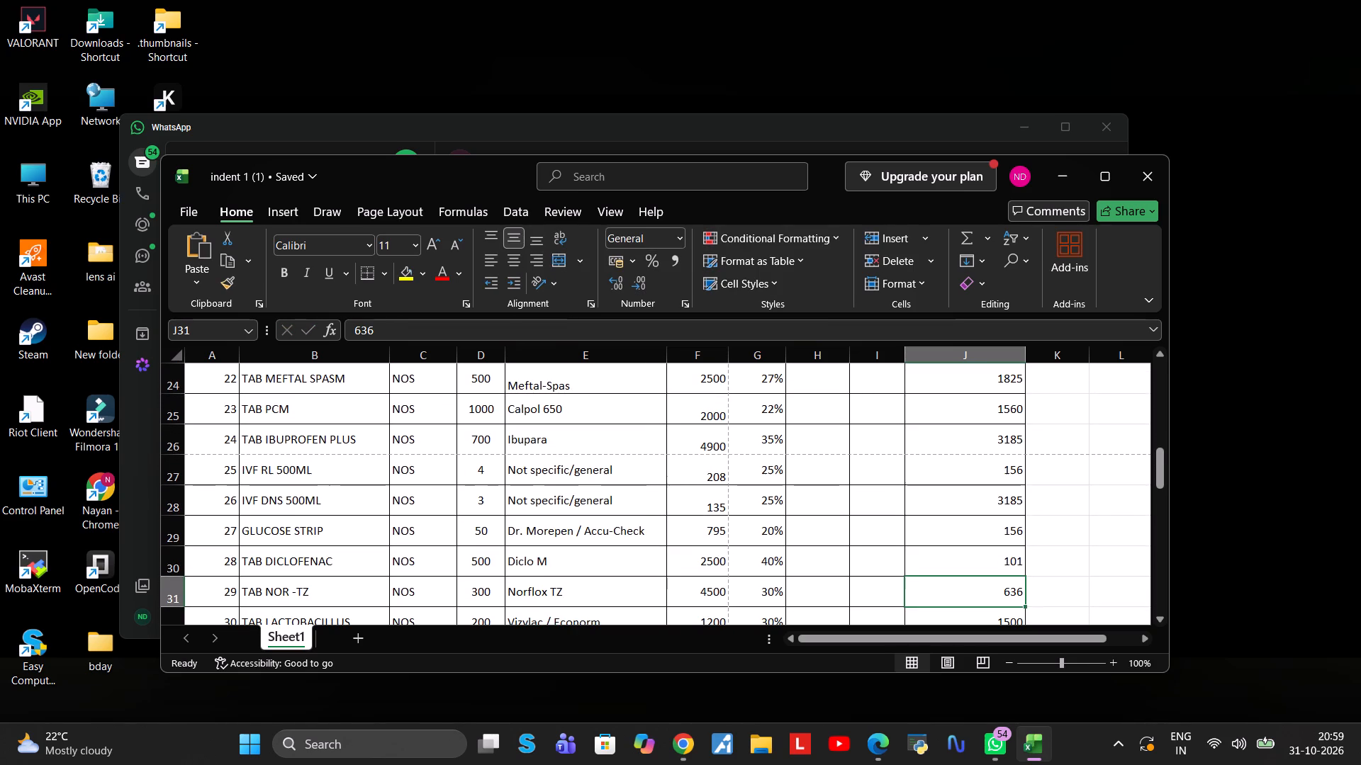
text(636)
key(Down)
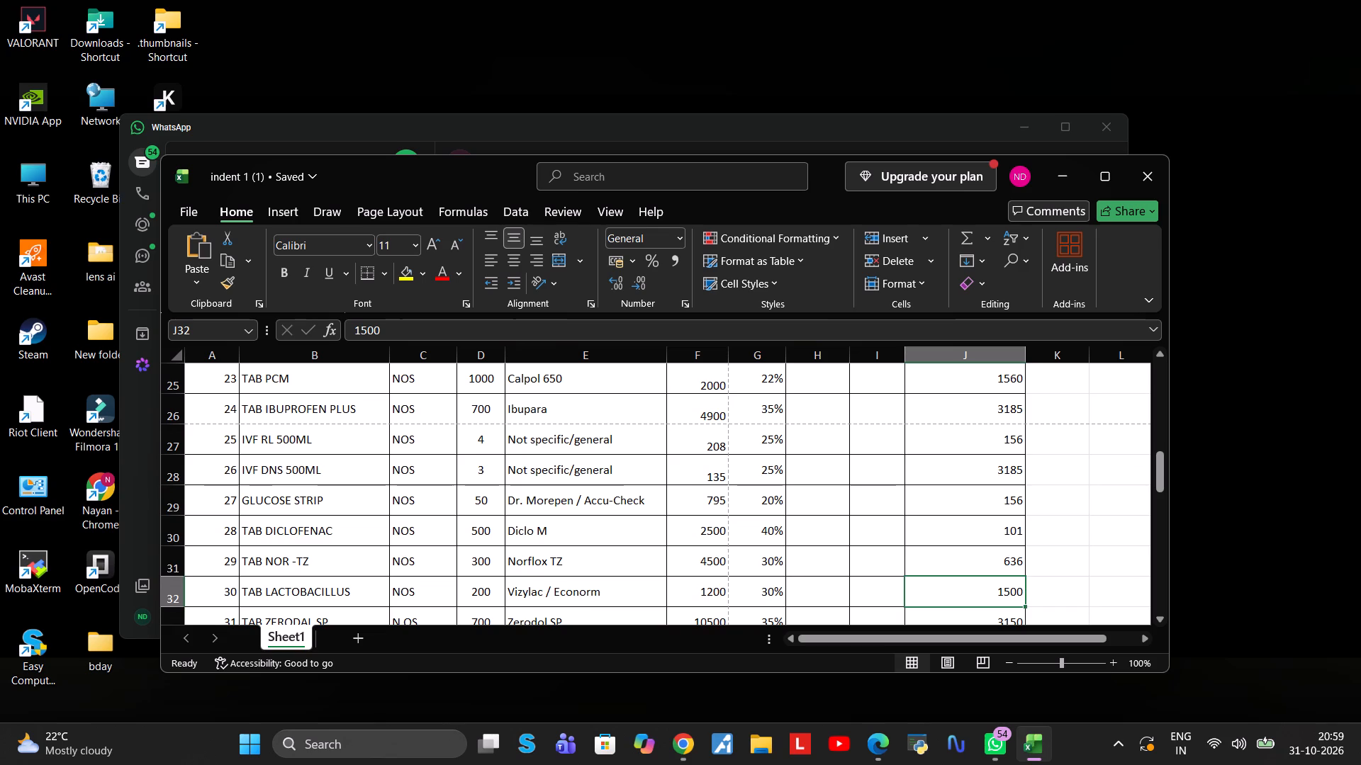
Review the column J amounts against the items, from TAB LACTOBACILLUS up to TAB RANTAC and back down to IVF RL.
key(Up)
key(Up)
key(Up)
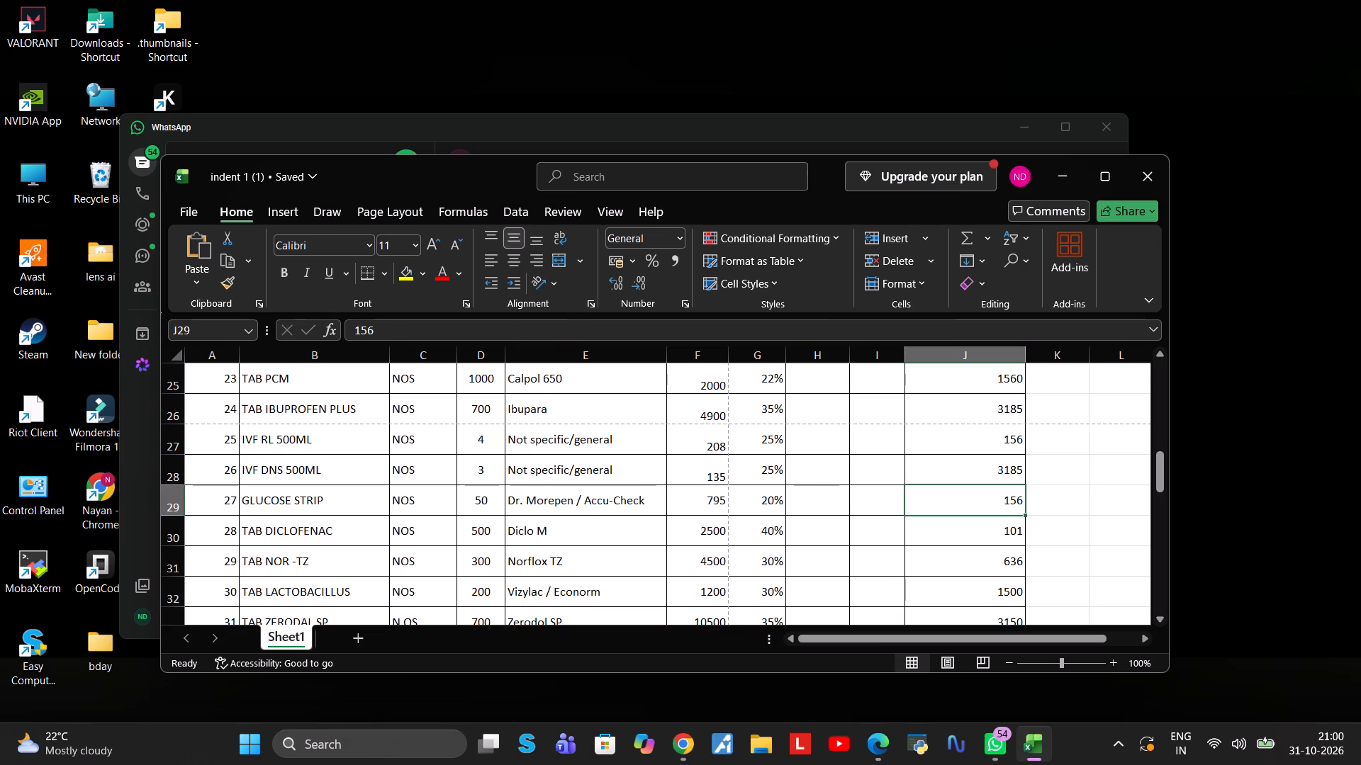
key(Up)
key(Up)
key(Up)
key(Up)
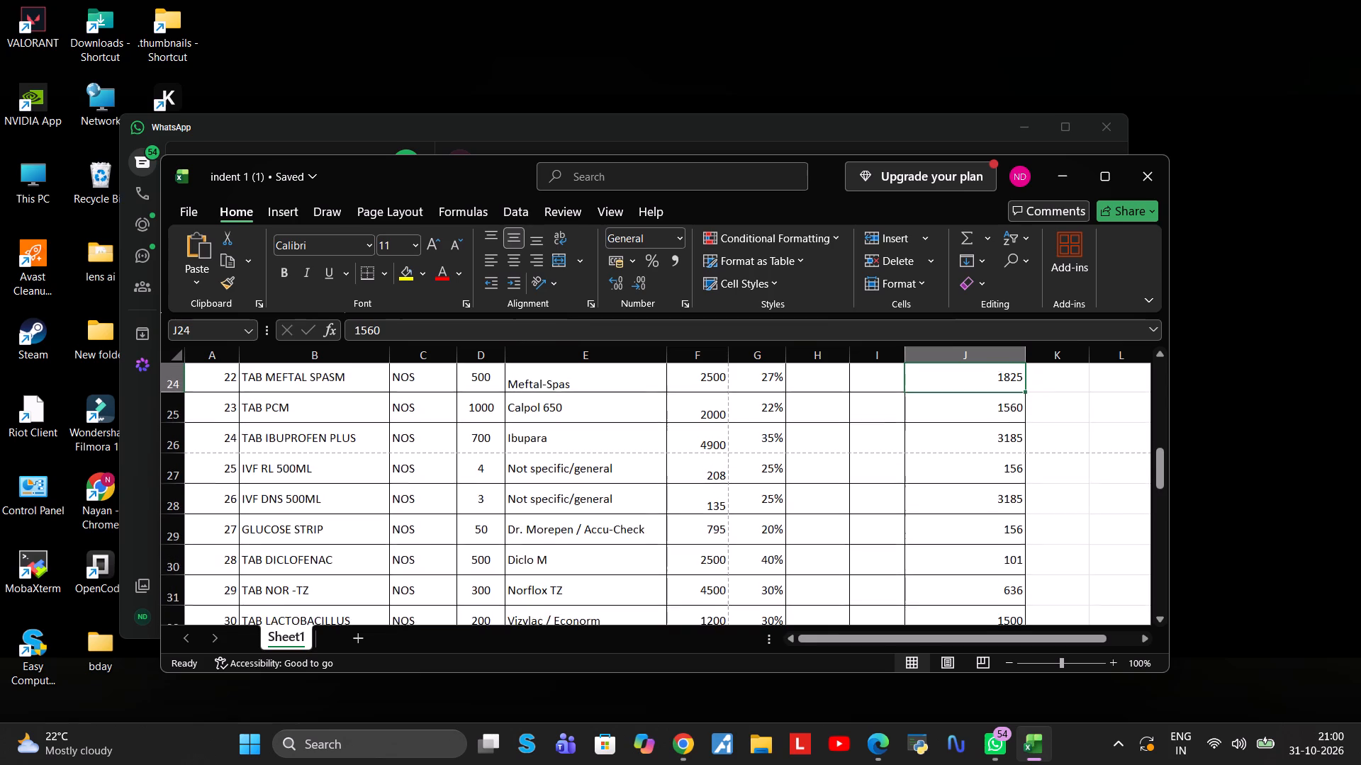
key(Up)
key(Up)
key(Up)
key(Down)
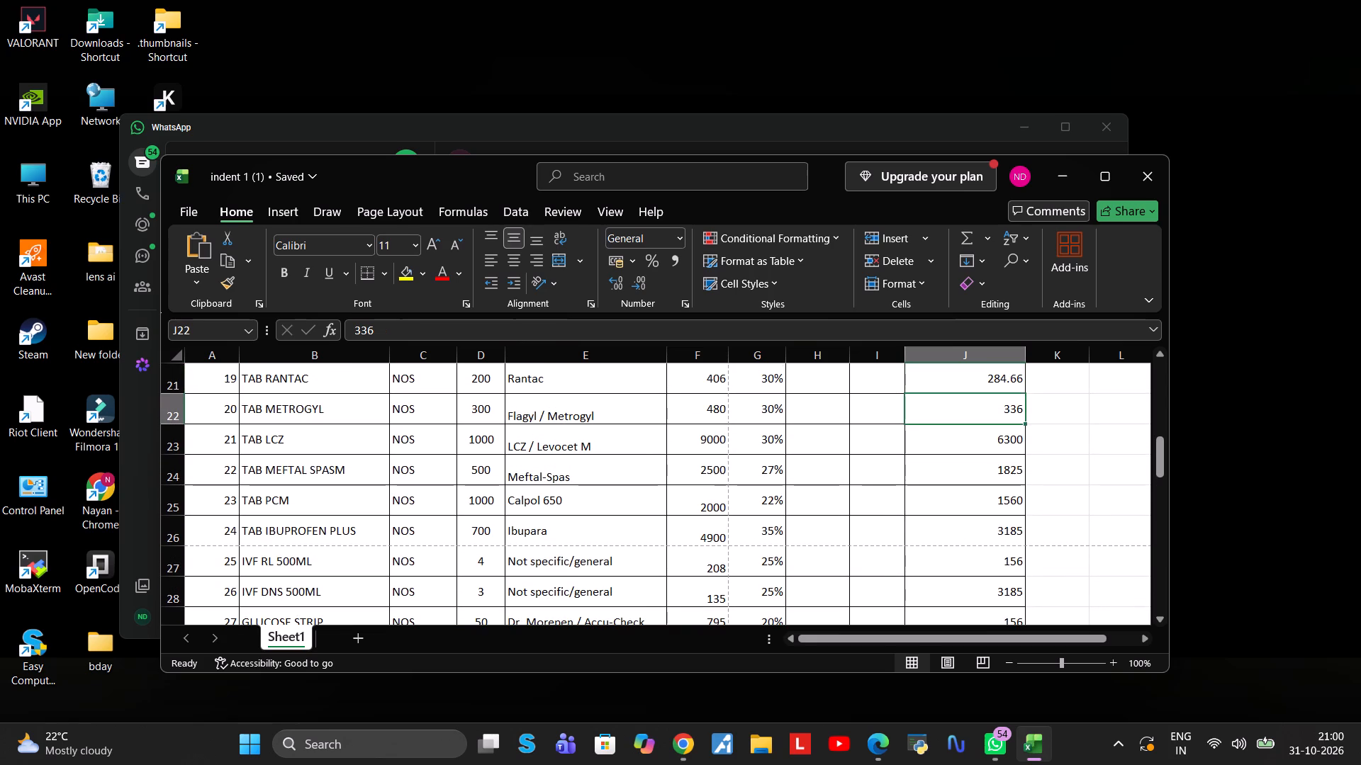
key(Down)
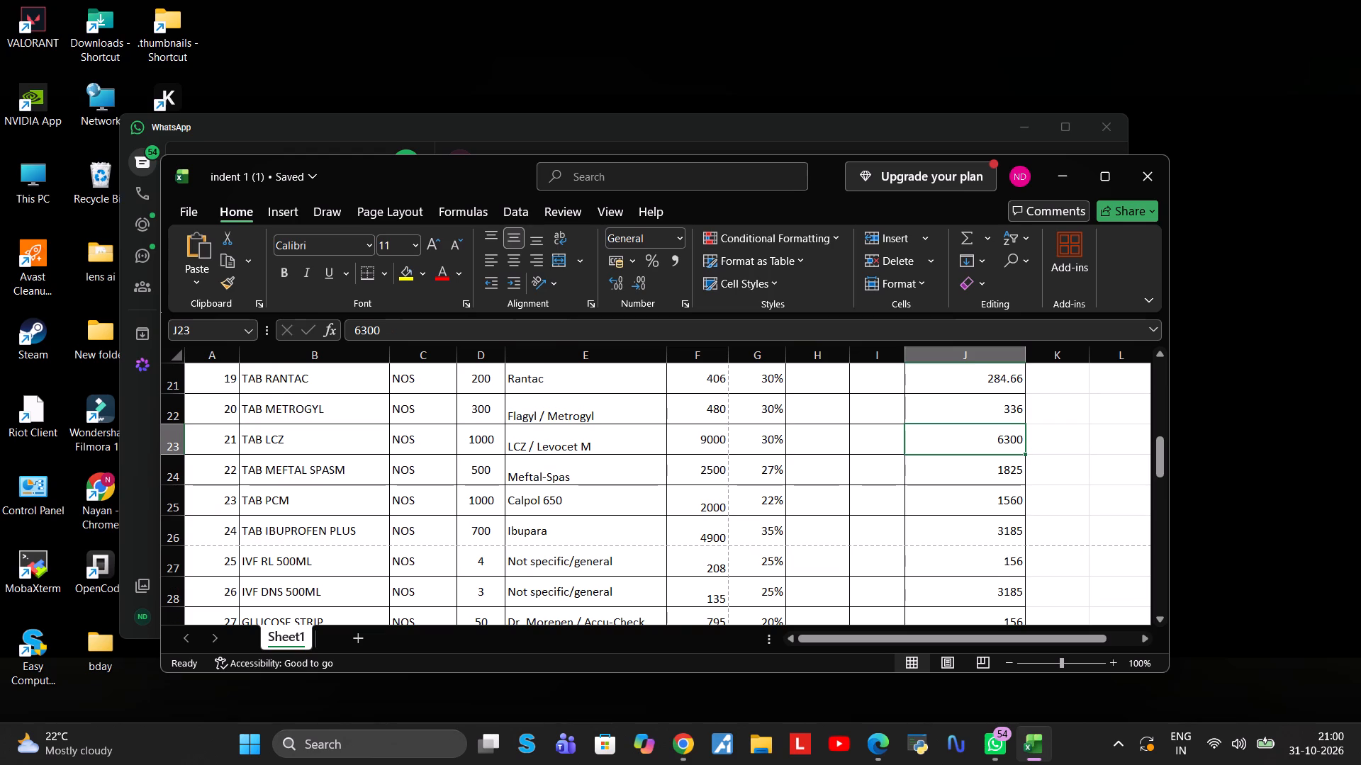
key(Down)
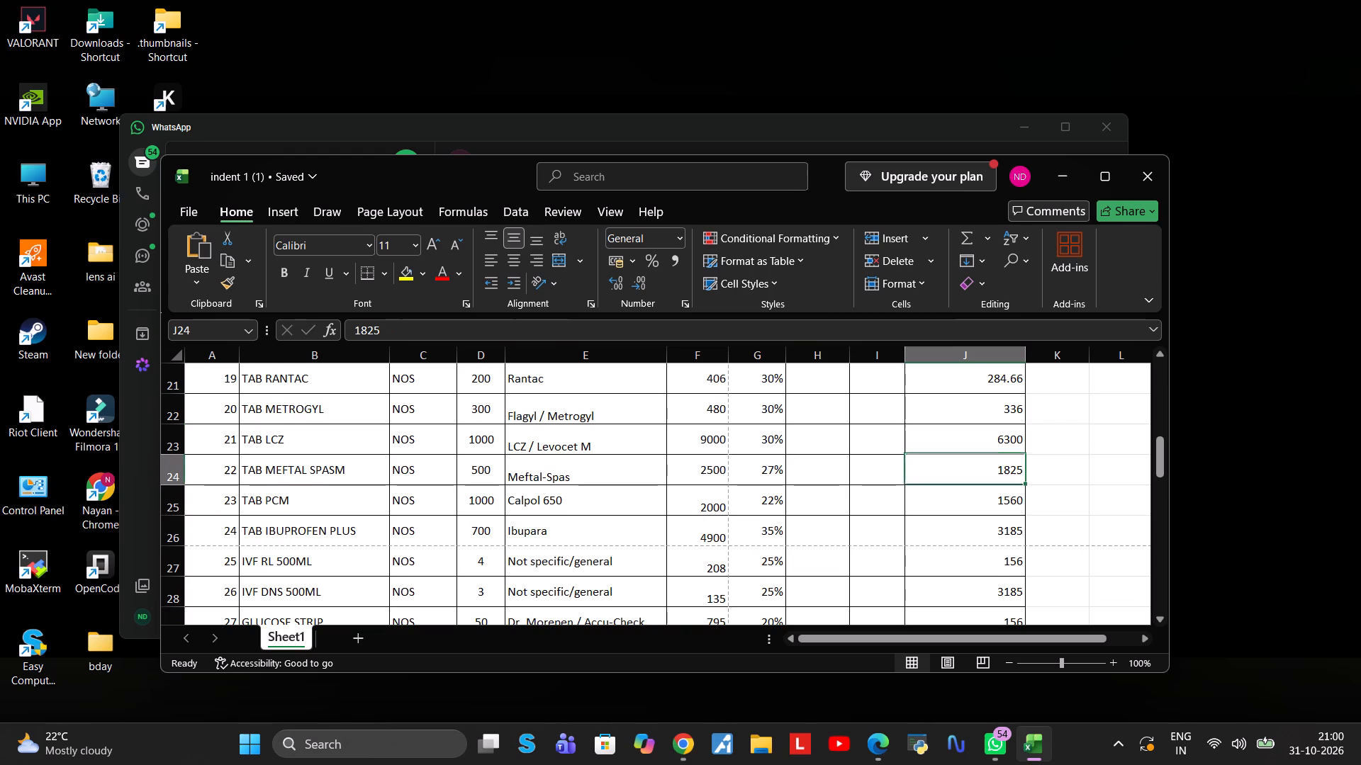
key(Down)
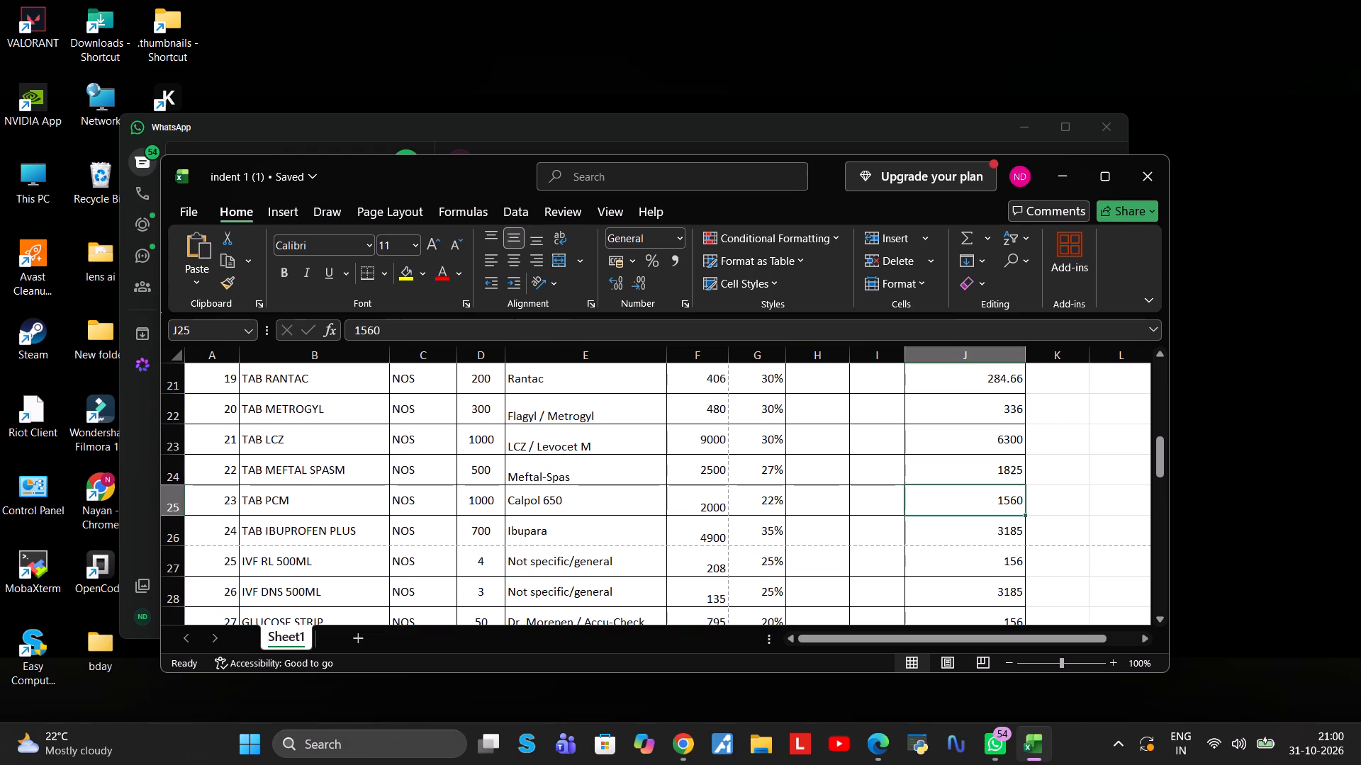
key(Up)
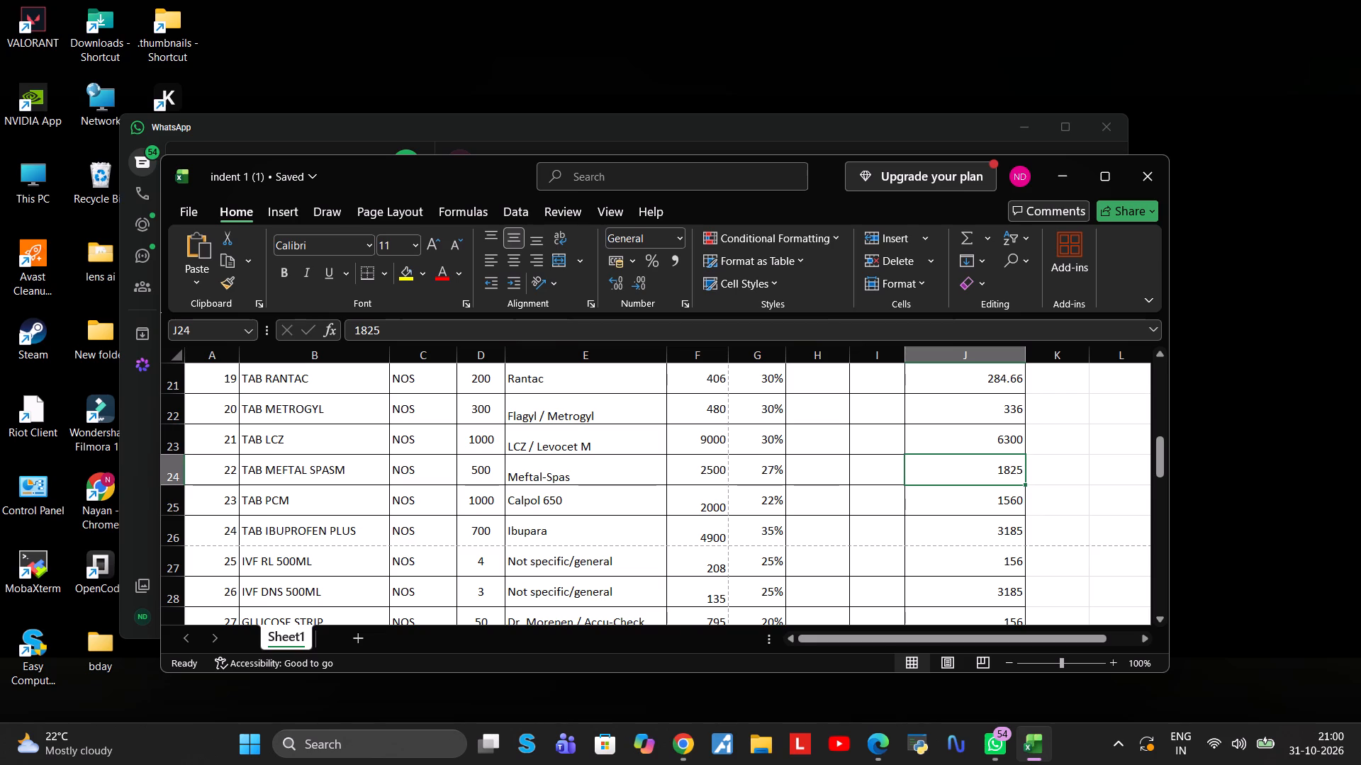
key(Down)
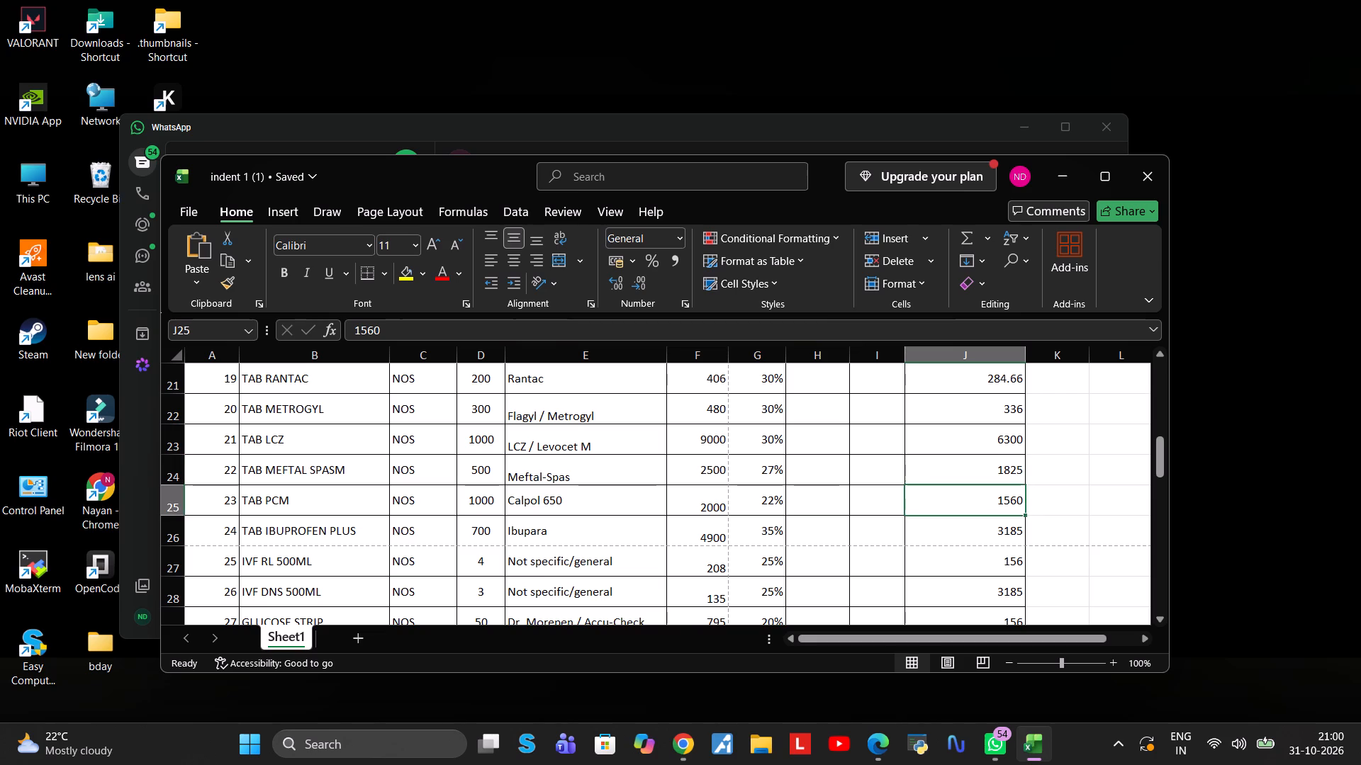
key(Down)
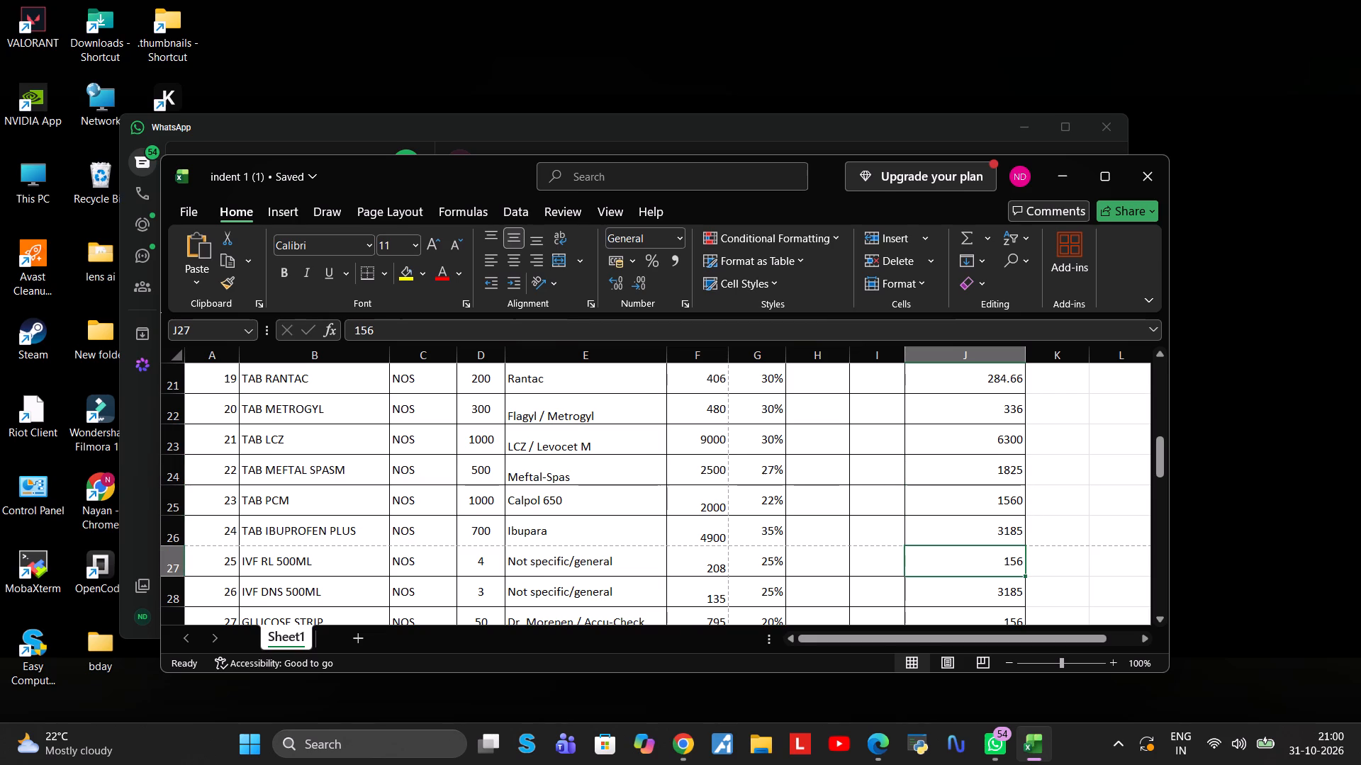
Correct the column J amounts: 101 for IVF DNS 500ML, 636 for GLUCOSE STRIP and 1500 for TAB DICLOFENAC.
key(Down)
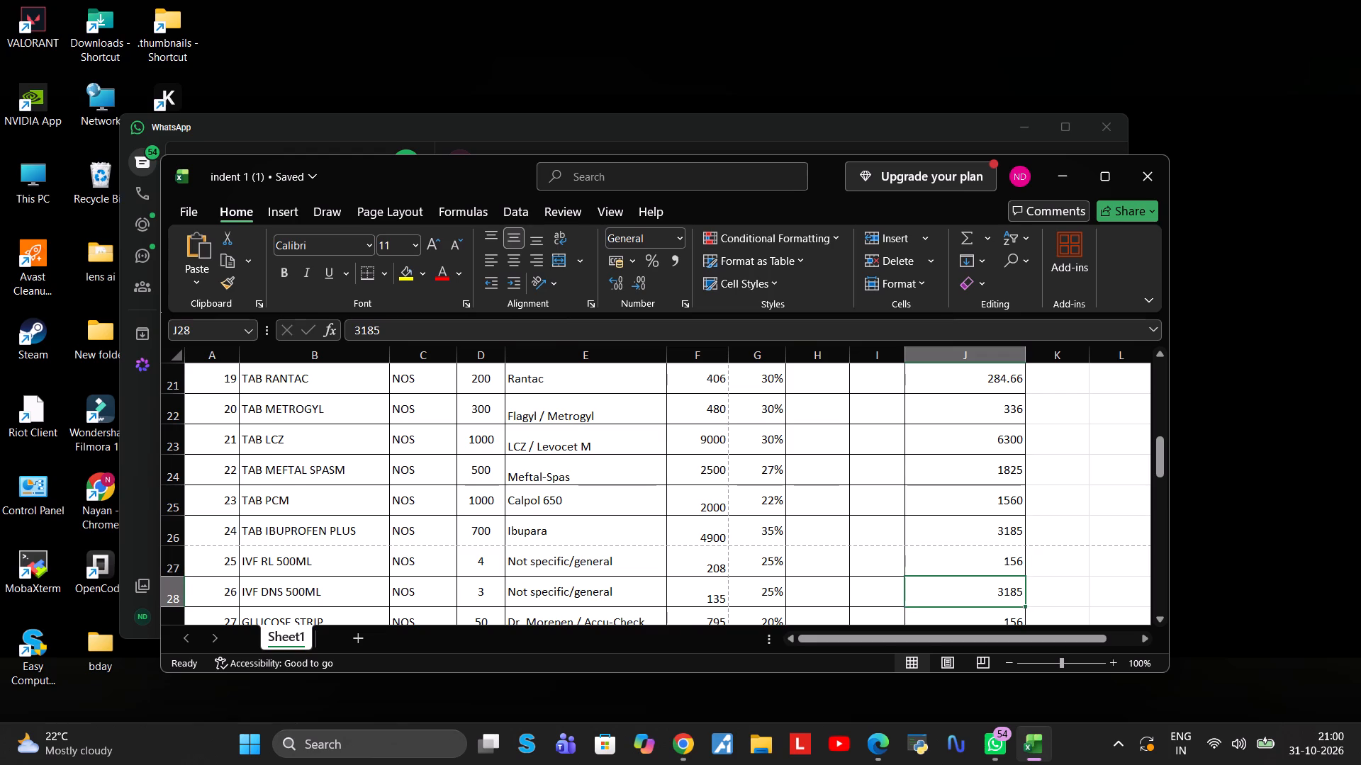
text(101)
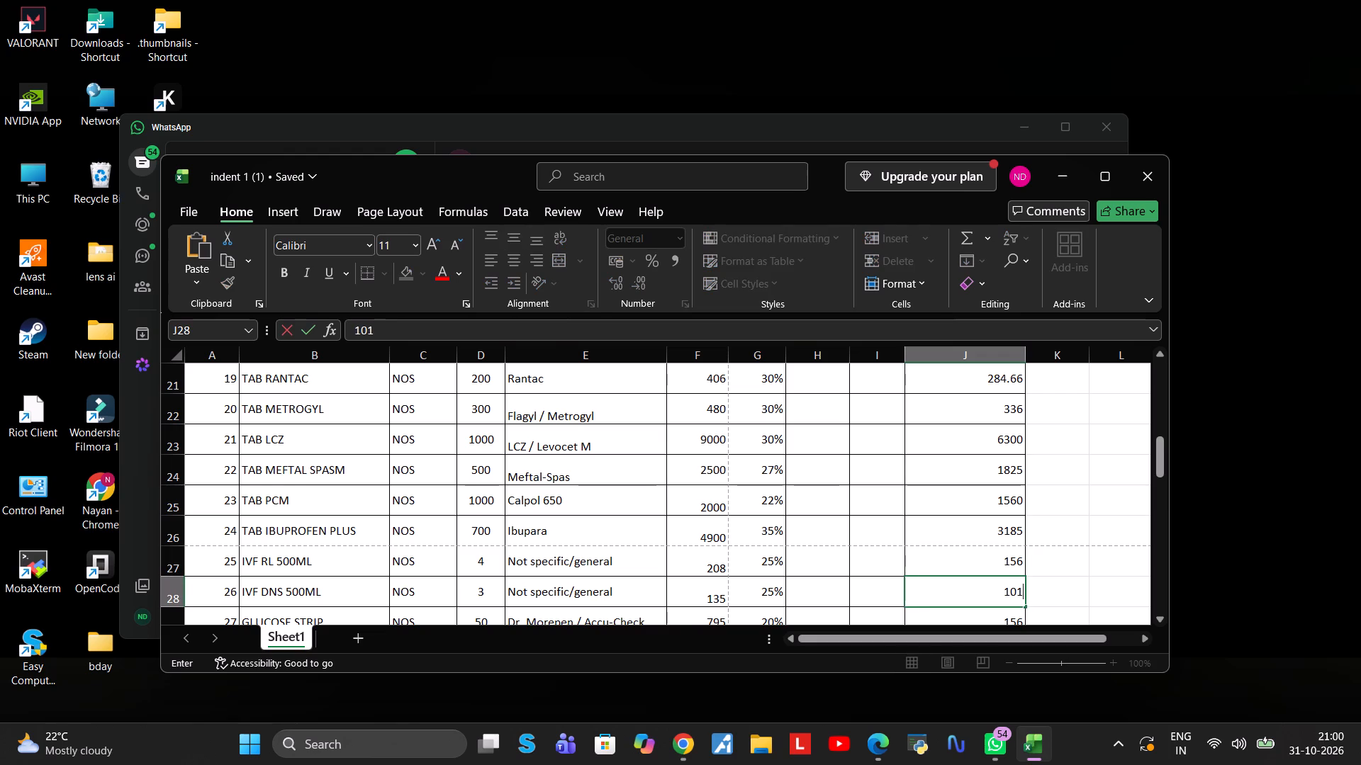
key(Down)
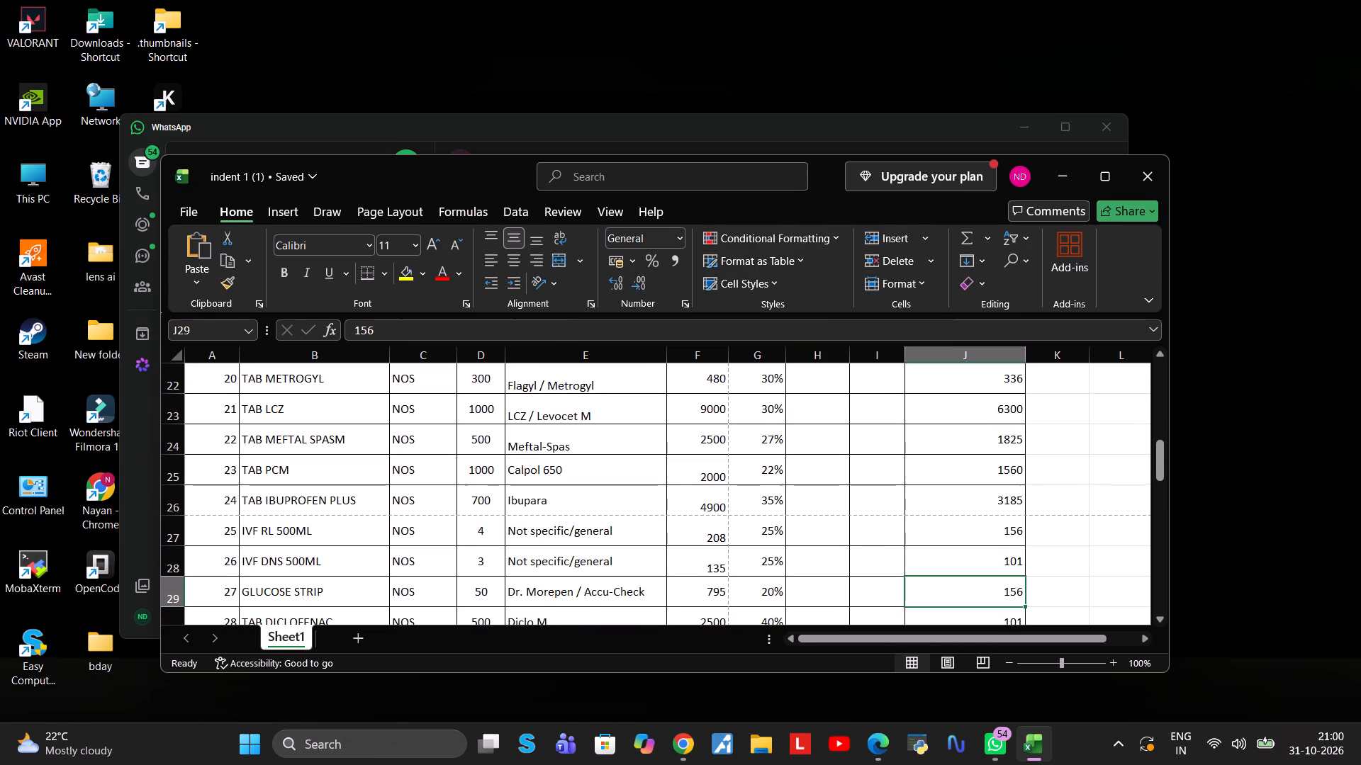
key(6)
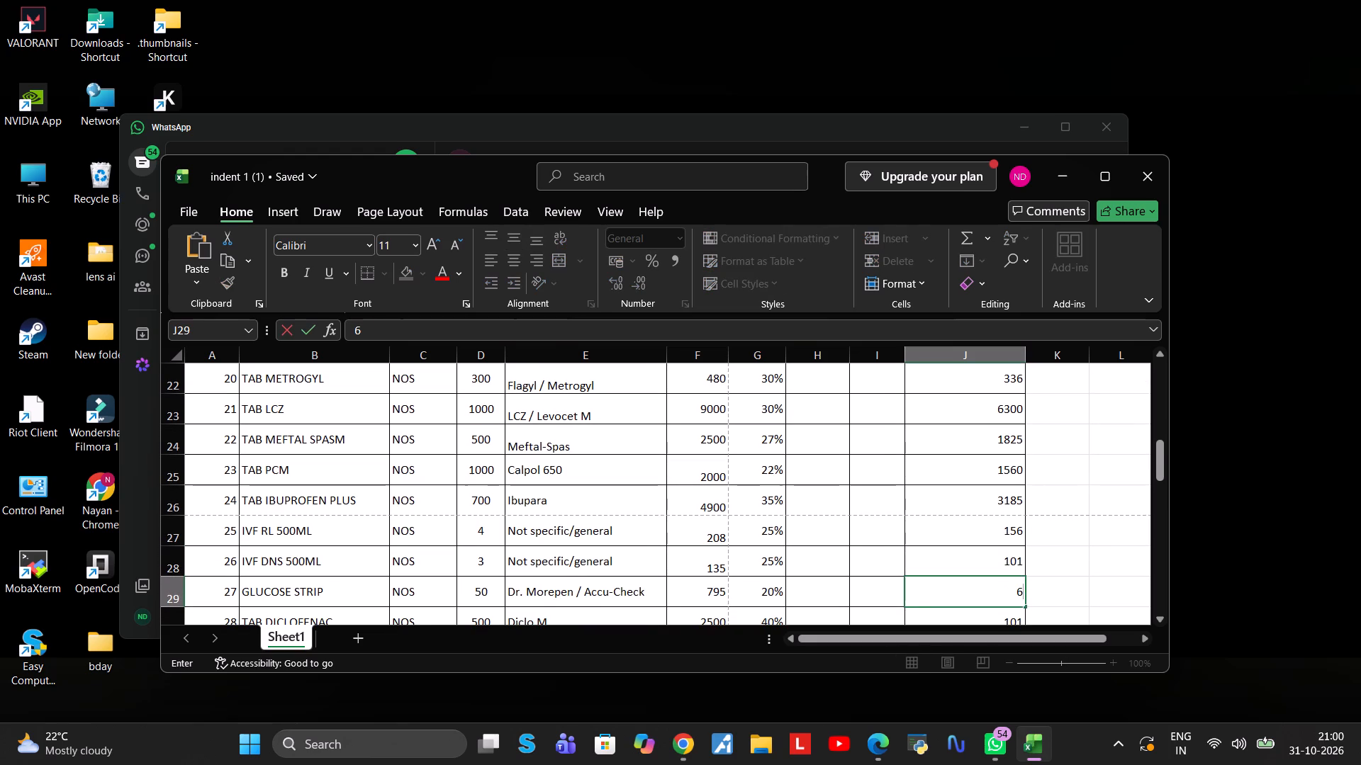
text(36)
key(Down)
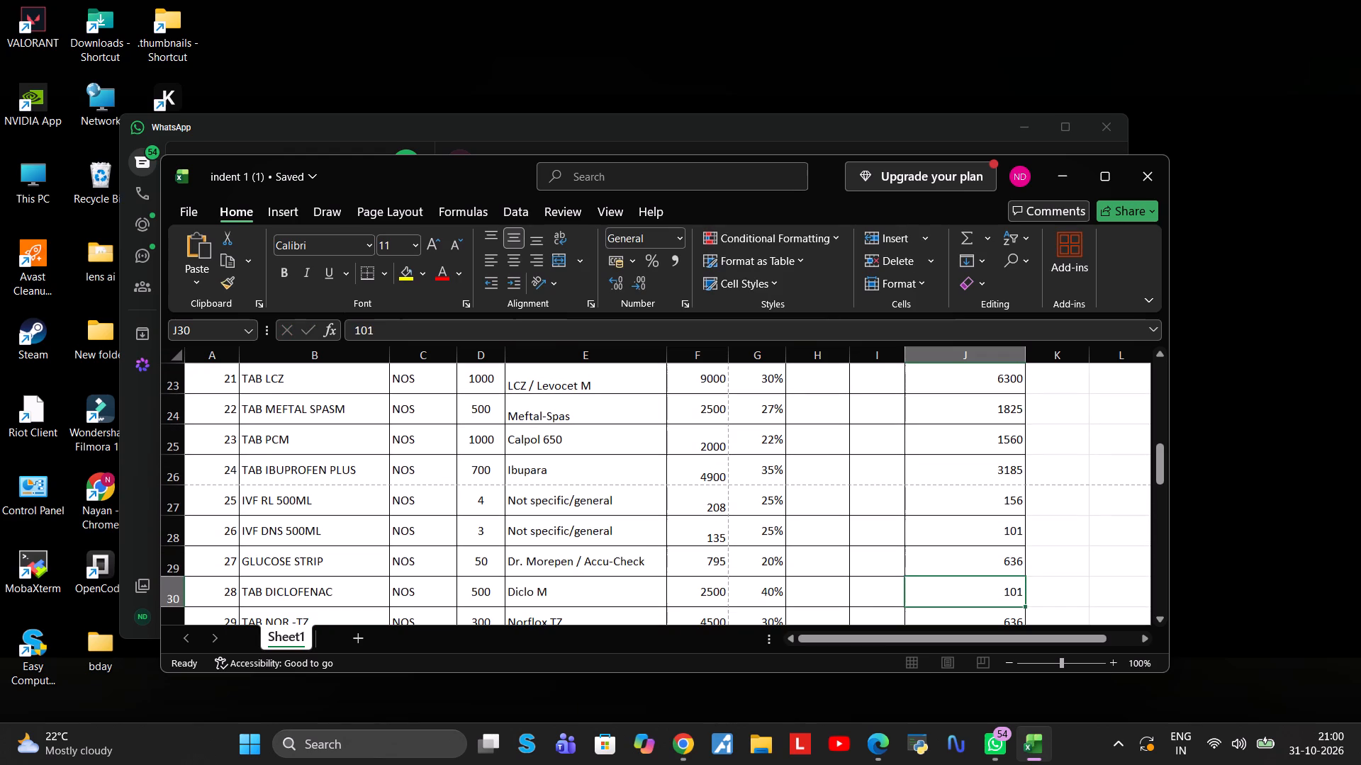
text(1500)
key(Down)
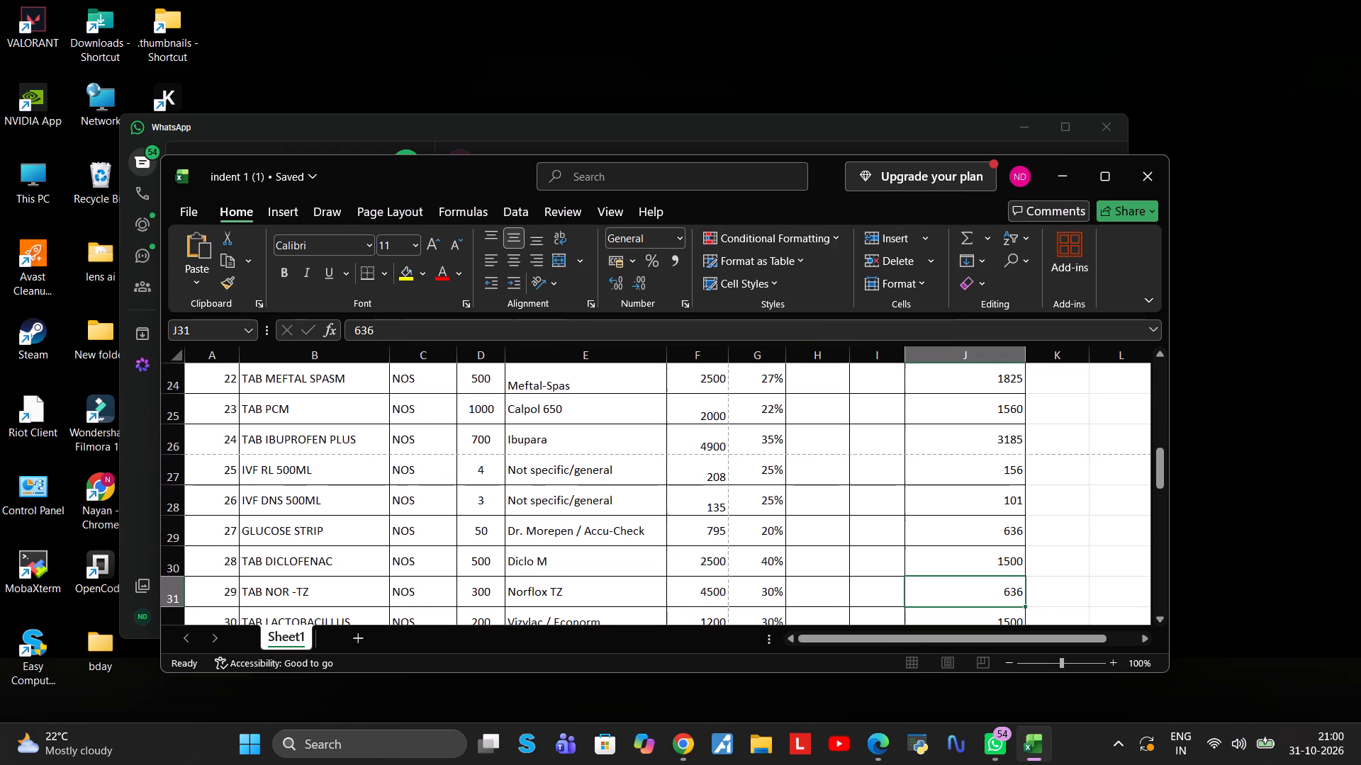
Set the column J amounts: 3150 for TAB NOR -TZ, 840 for TAB LACTOBACILLUS and 6825 for TAB ZERODAL SP.
text(3150)
key(Down)
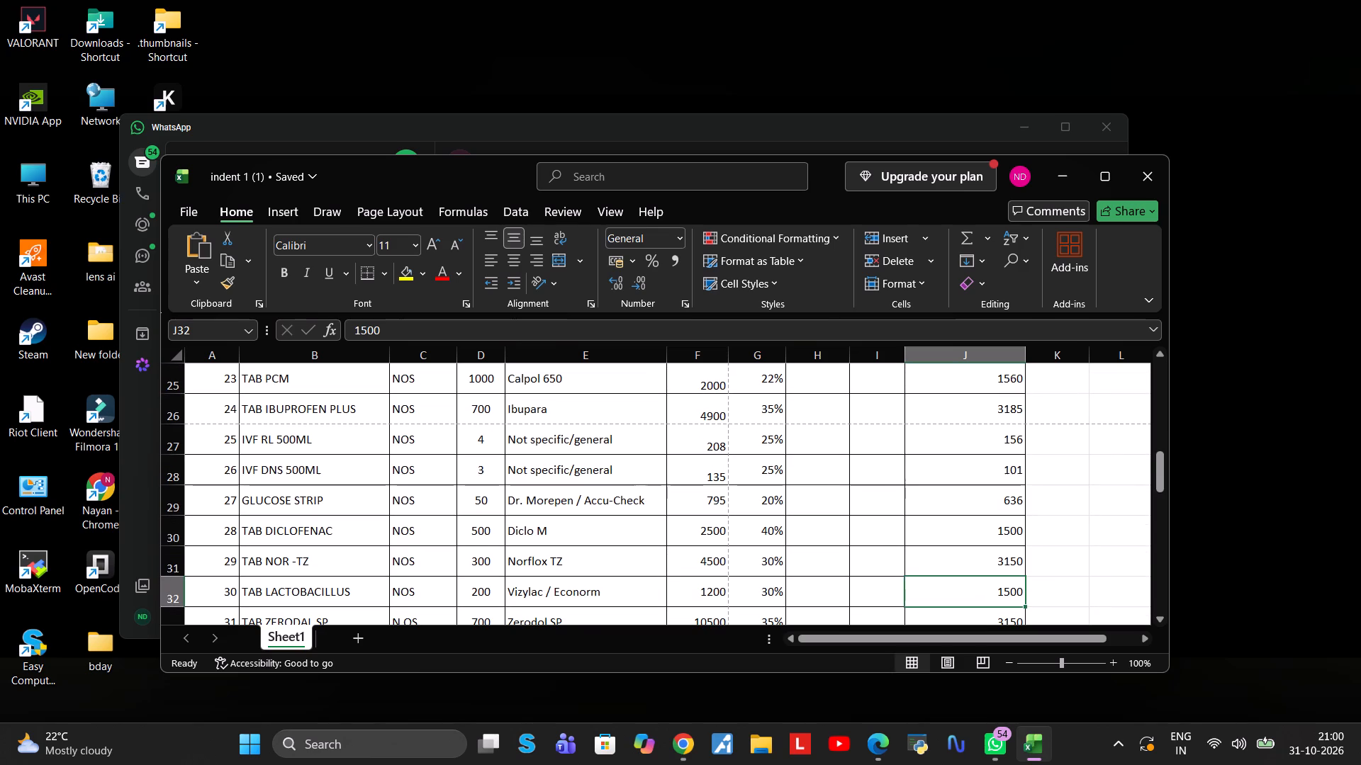
text(840)
key(Down)
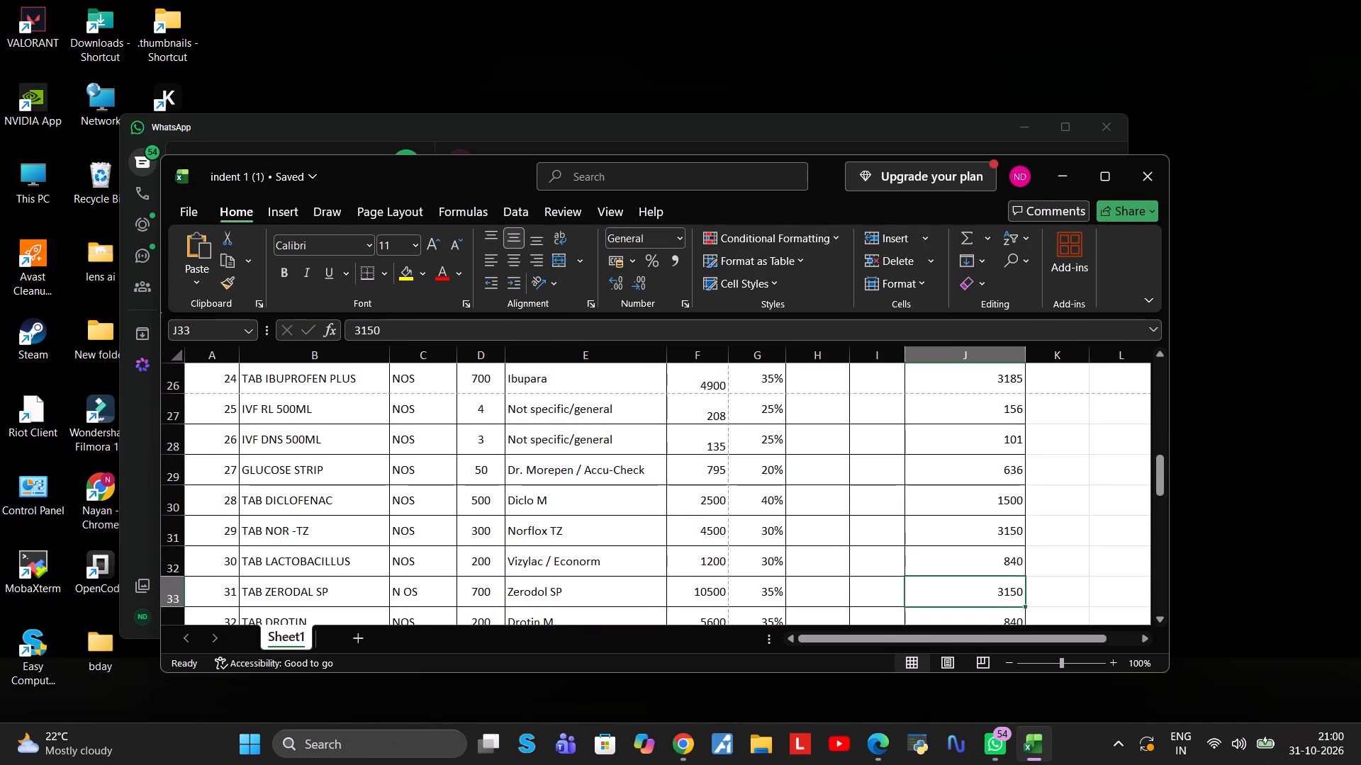
key(6)
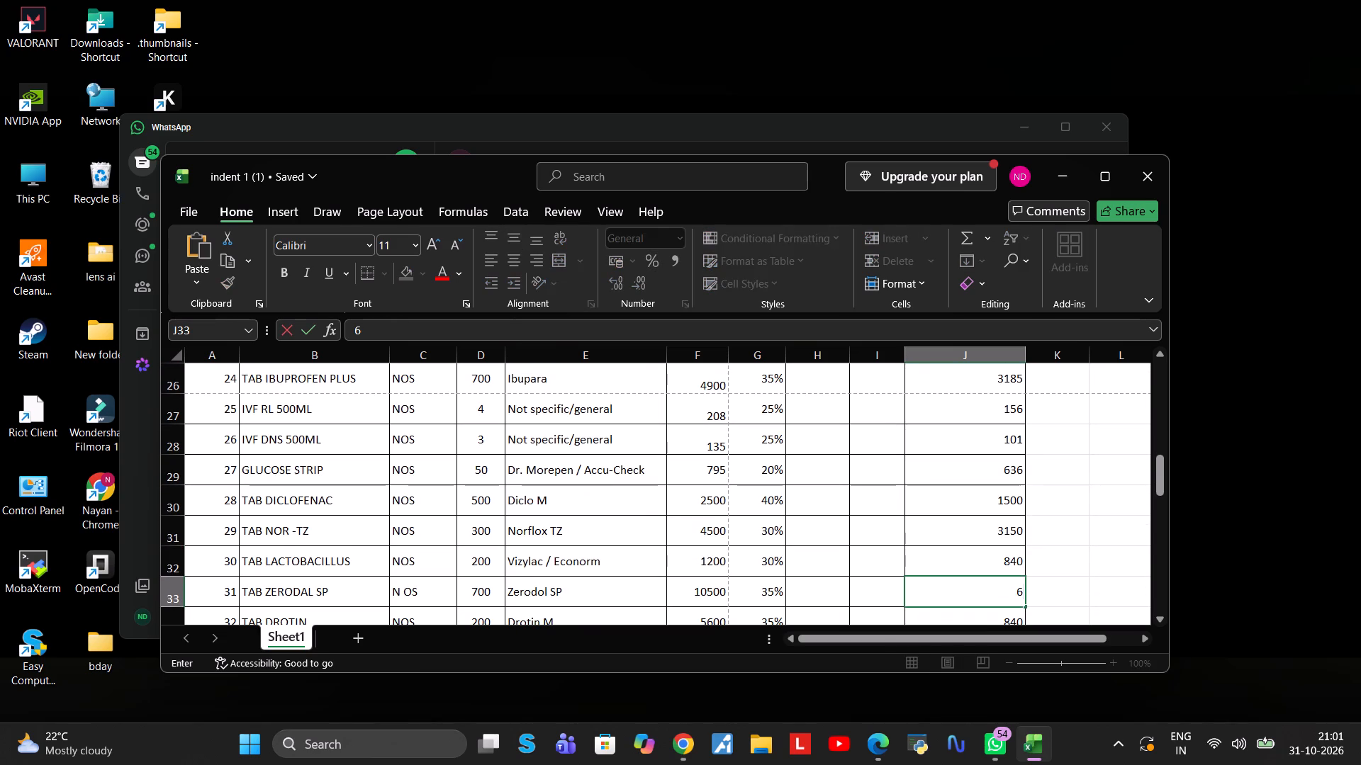
key(8)
text(25)
key(Down)
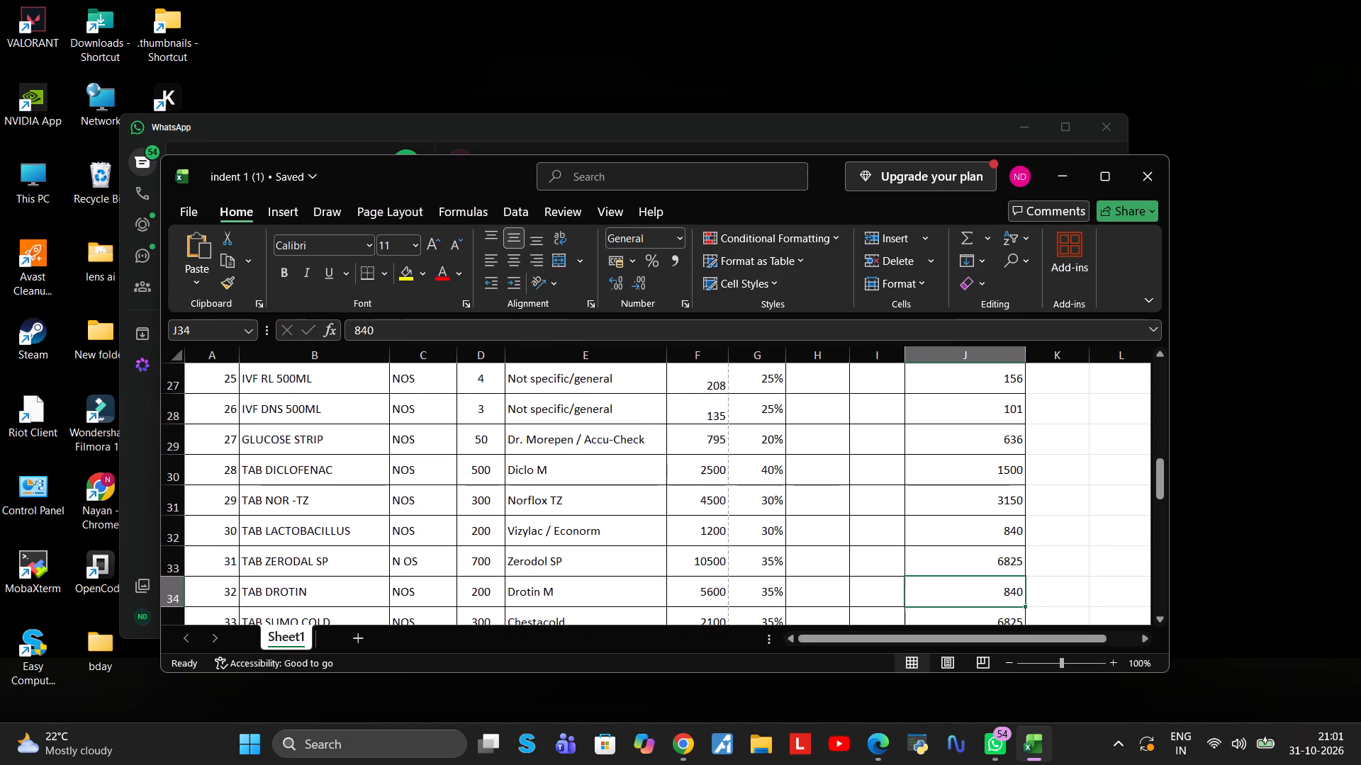
Enter the column J amounts of 840 for TAB DROTIN and 6825 for TAB SUMO COLD.
text(840)
key(Down)
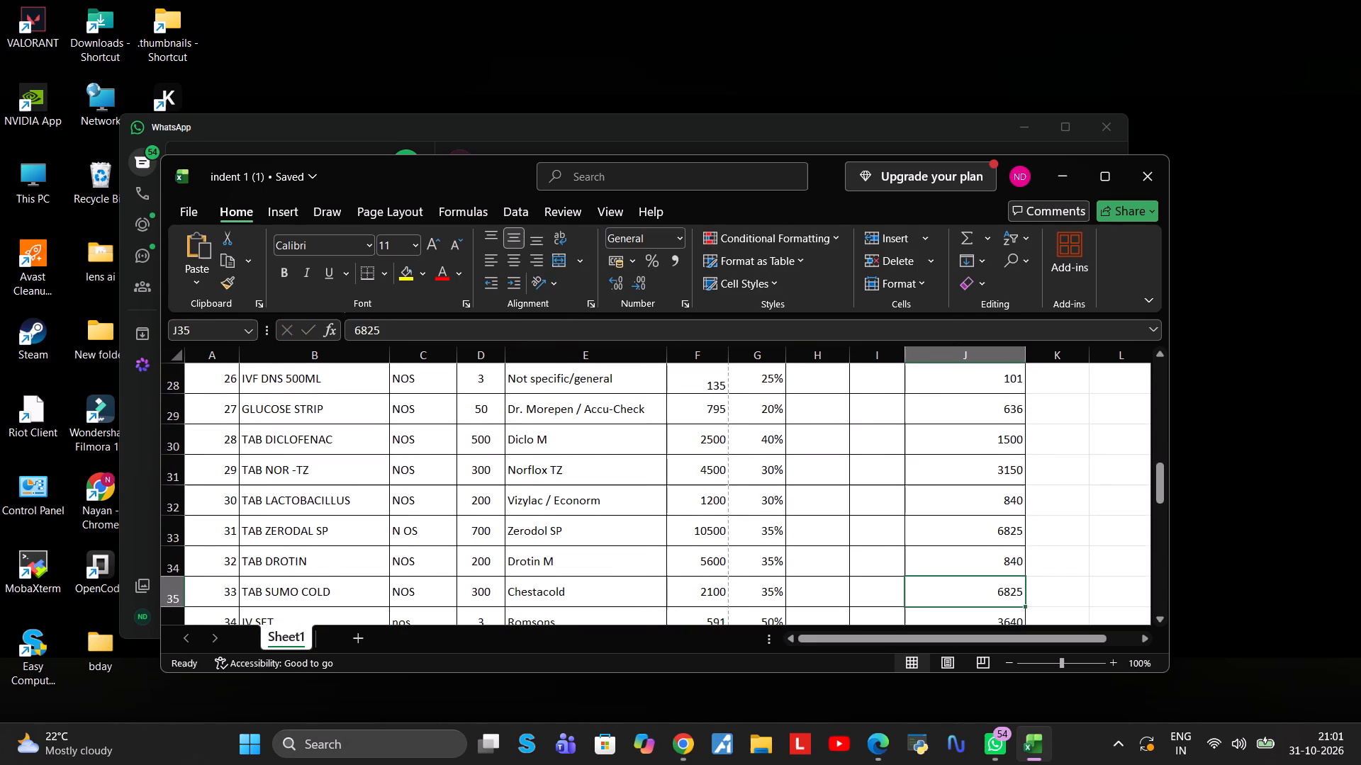
text(68)
text(25)
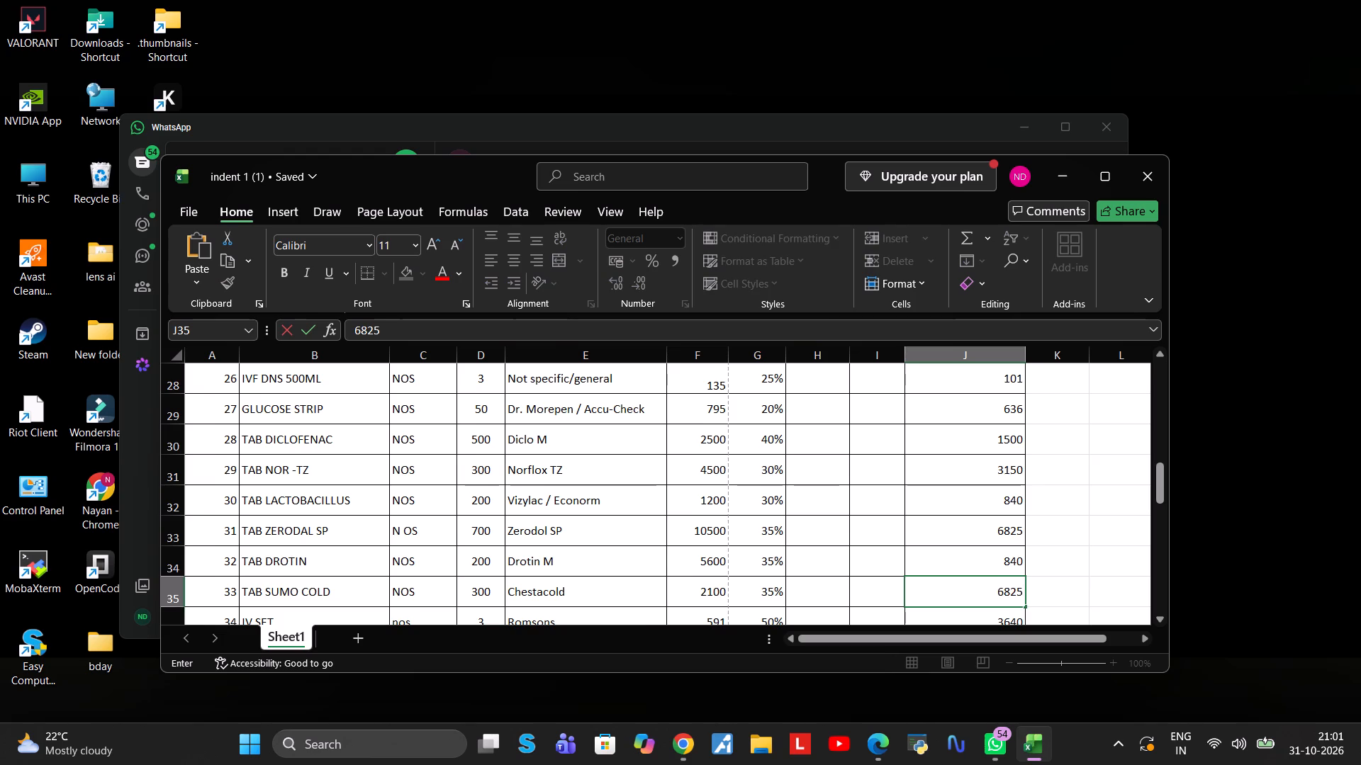
key(Down)
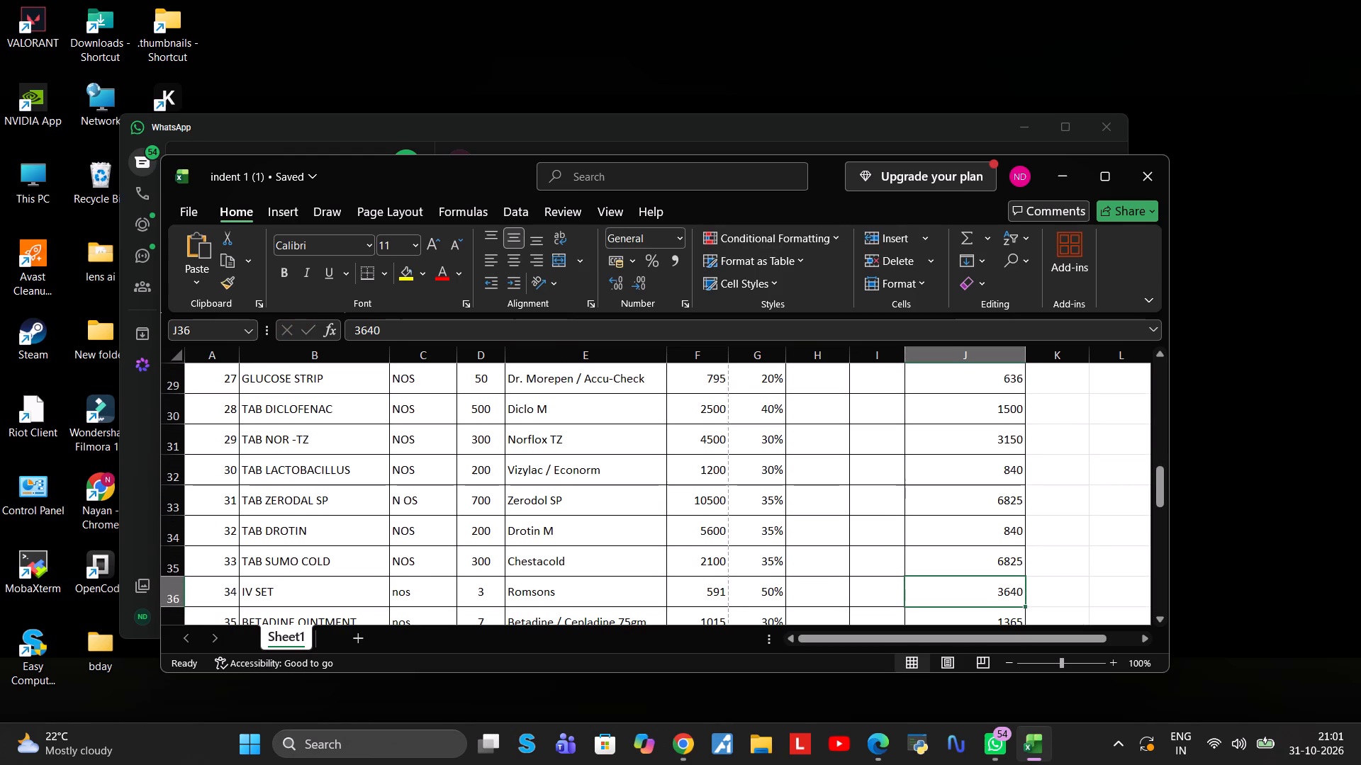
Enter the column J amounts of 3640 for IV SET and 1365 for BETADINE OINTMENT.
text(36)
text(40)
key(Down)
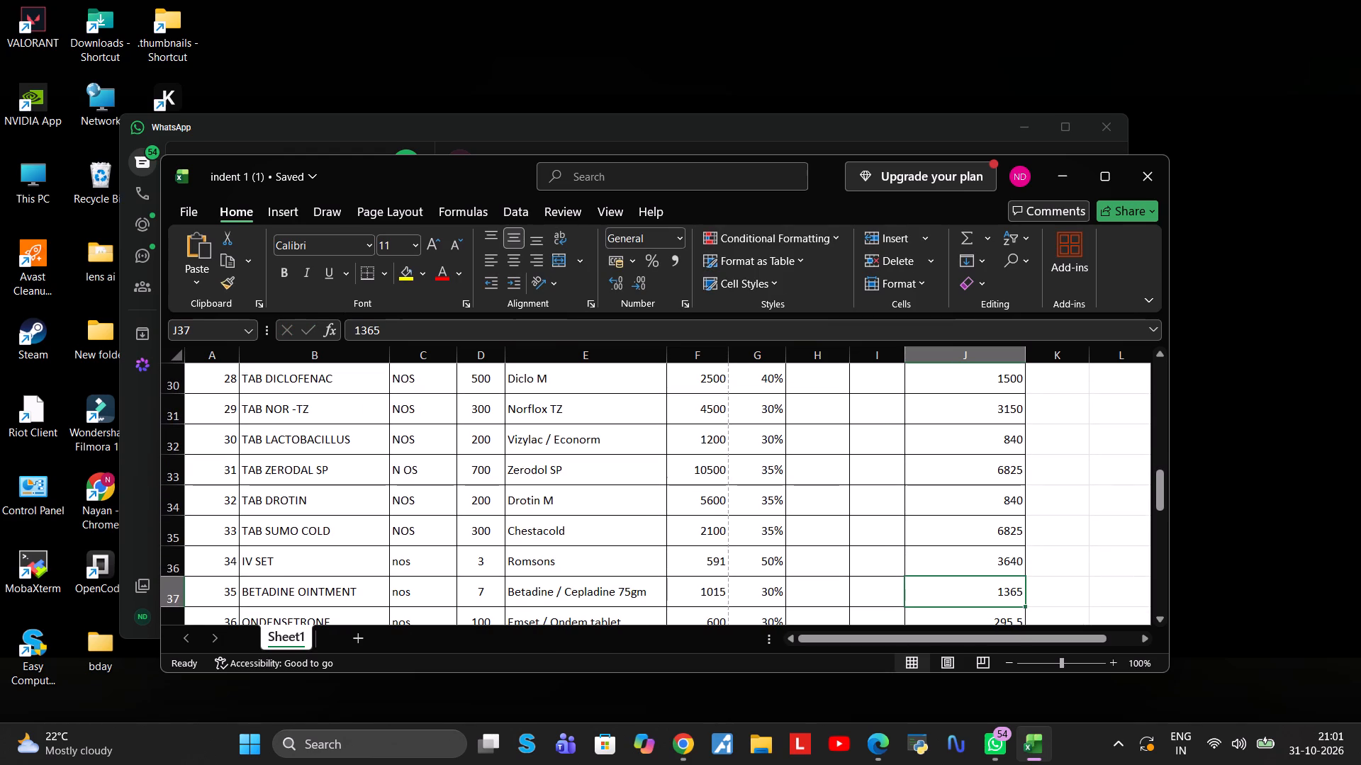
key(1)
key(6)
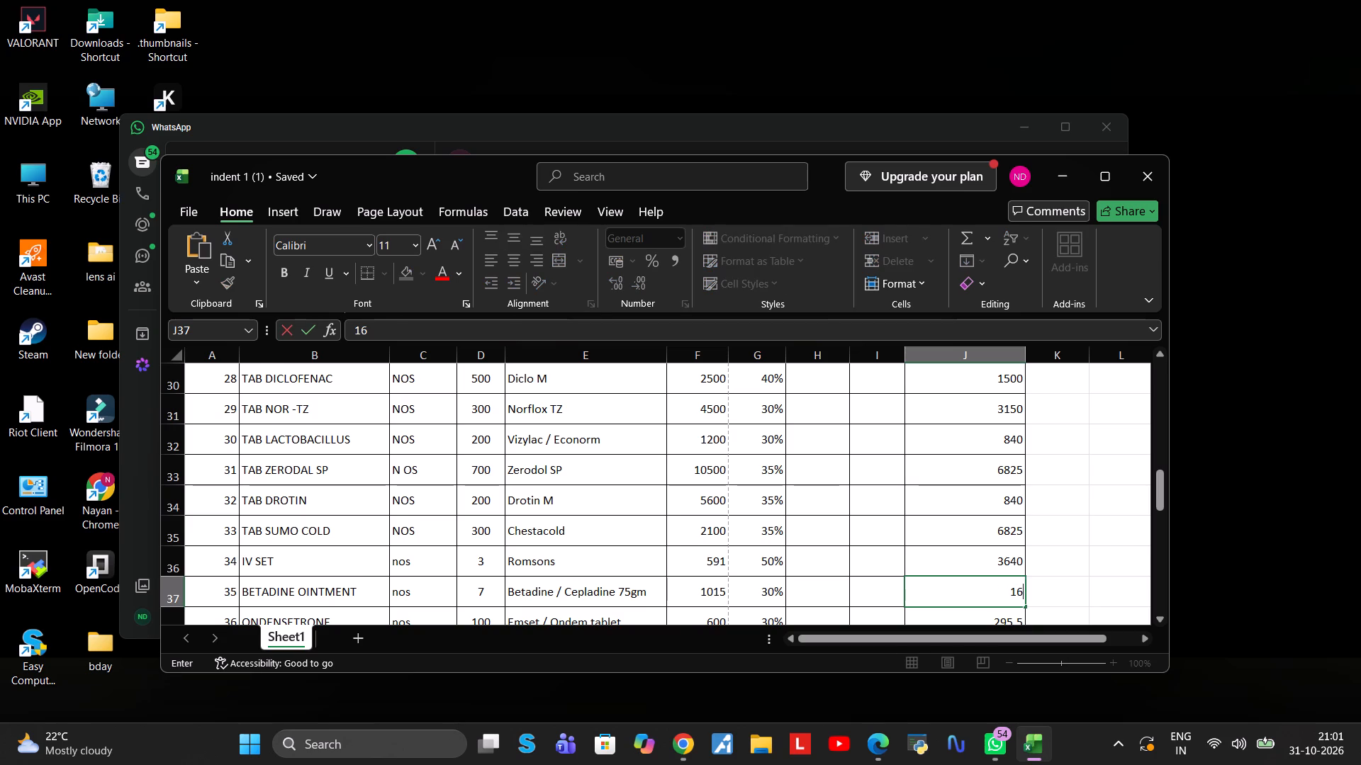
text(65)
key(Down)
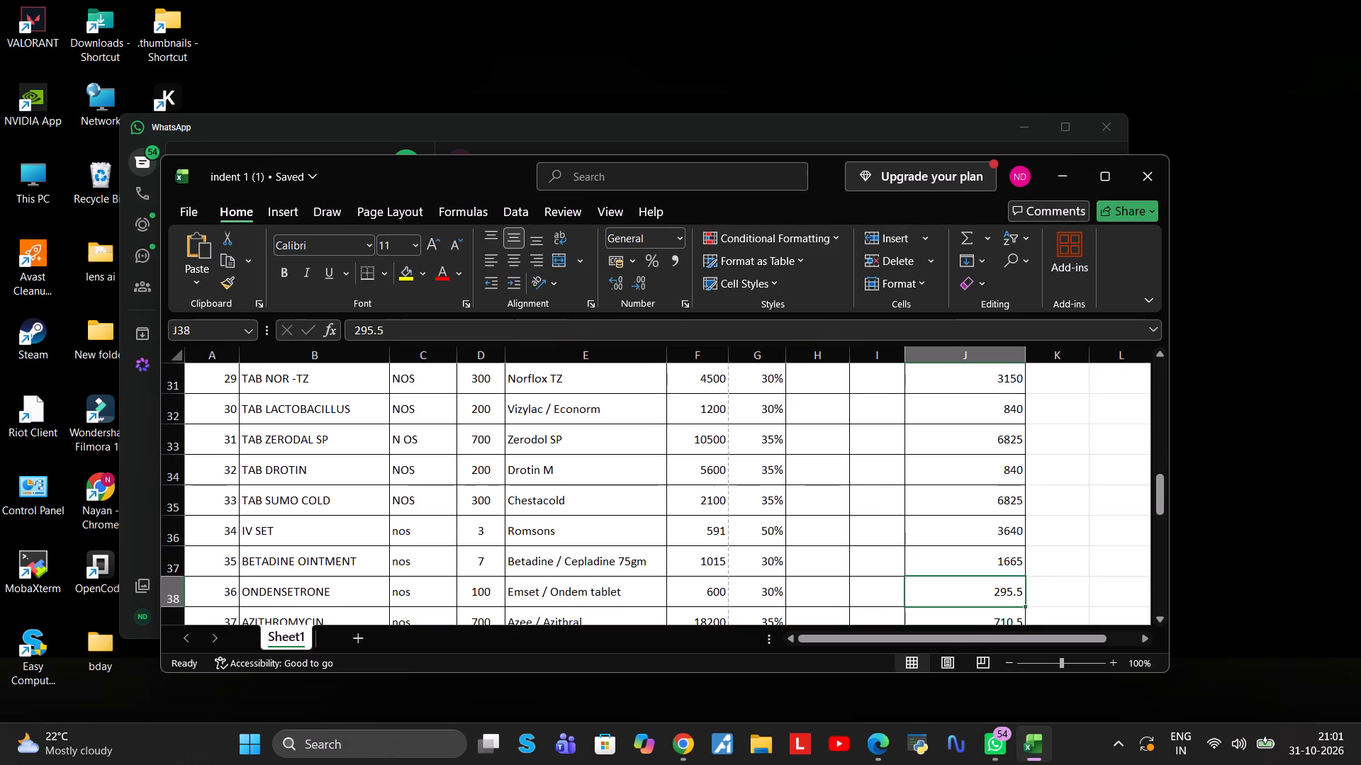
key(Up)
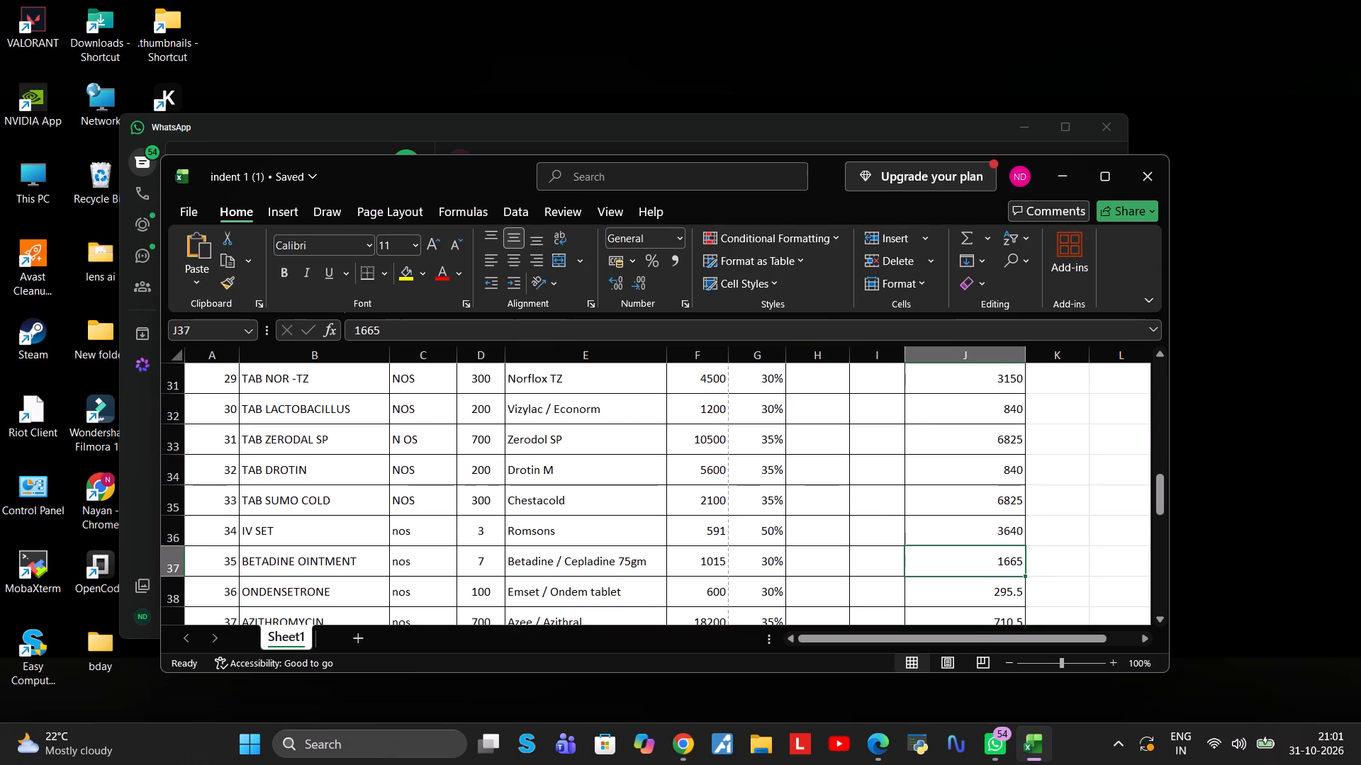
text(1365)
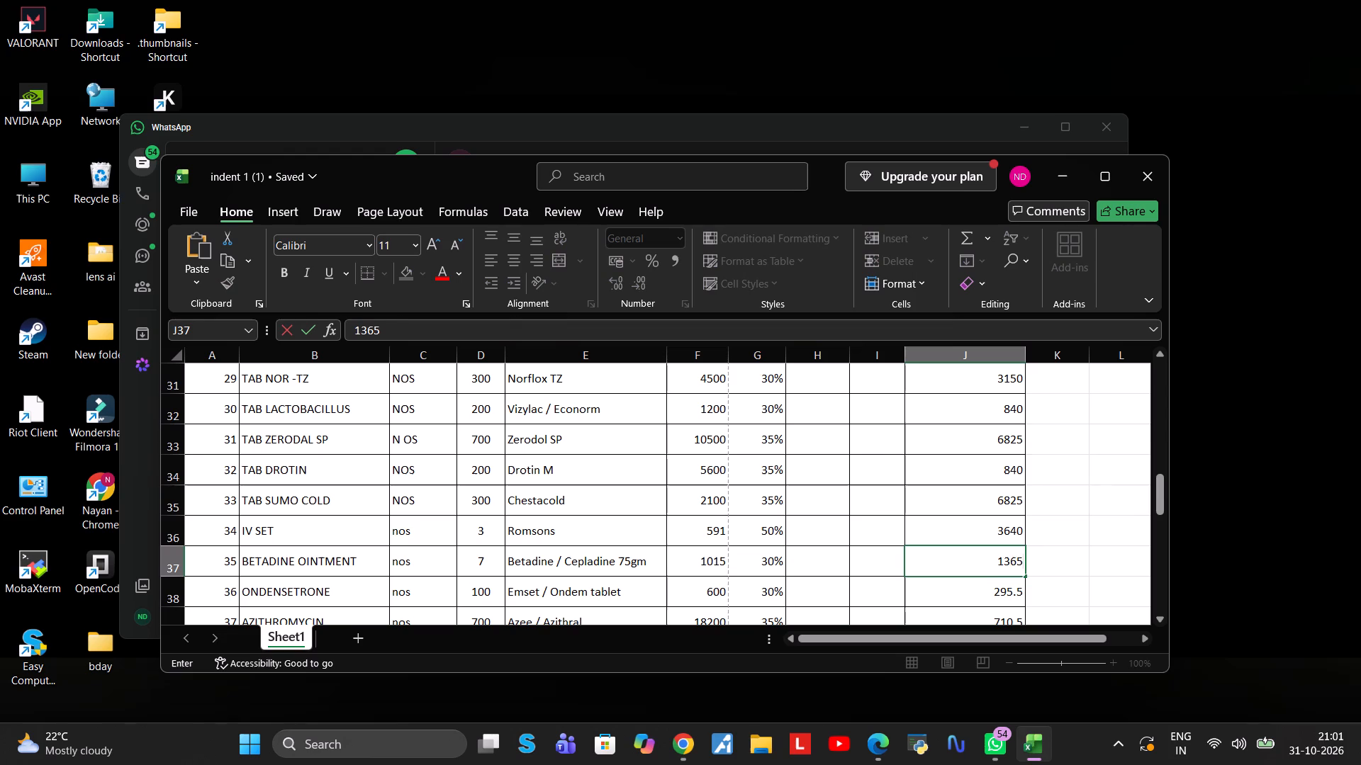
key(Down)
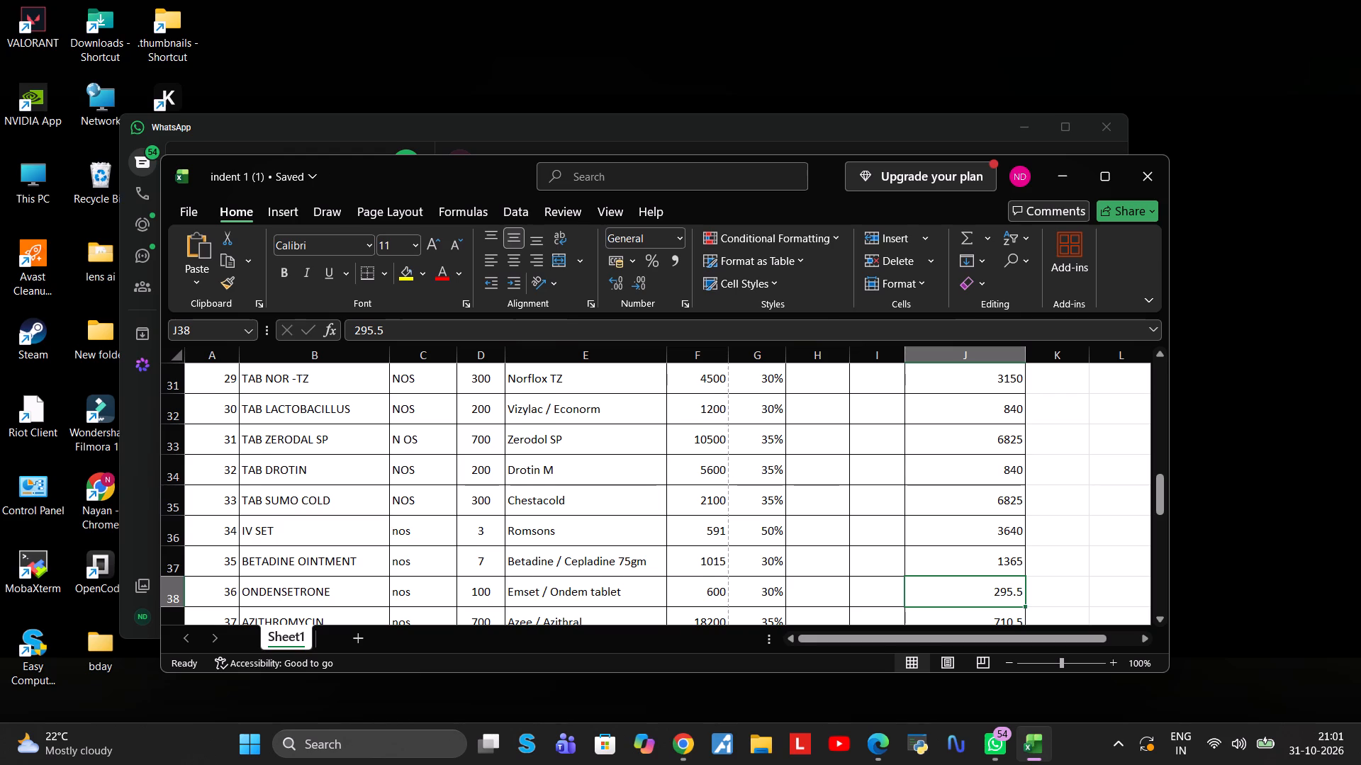
Check the column J amounts against the items from AZITHROMYCIN back up to TAB NOR -TZ.
key(Down)
key(Up)
key(Up)
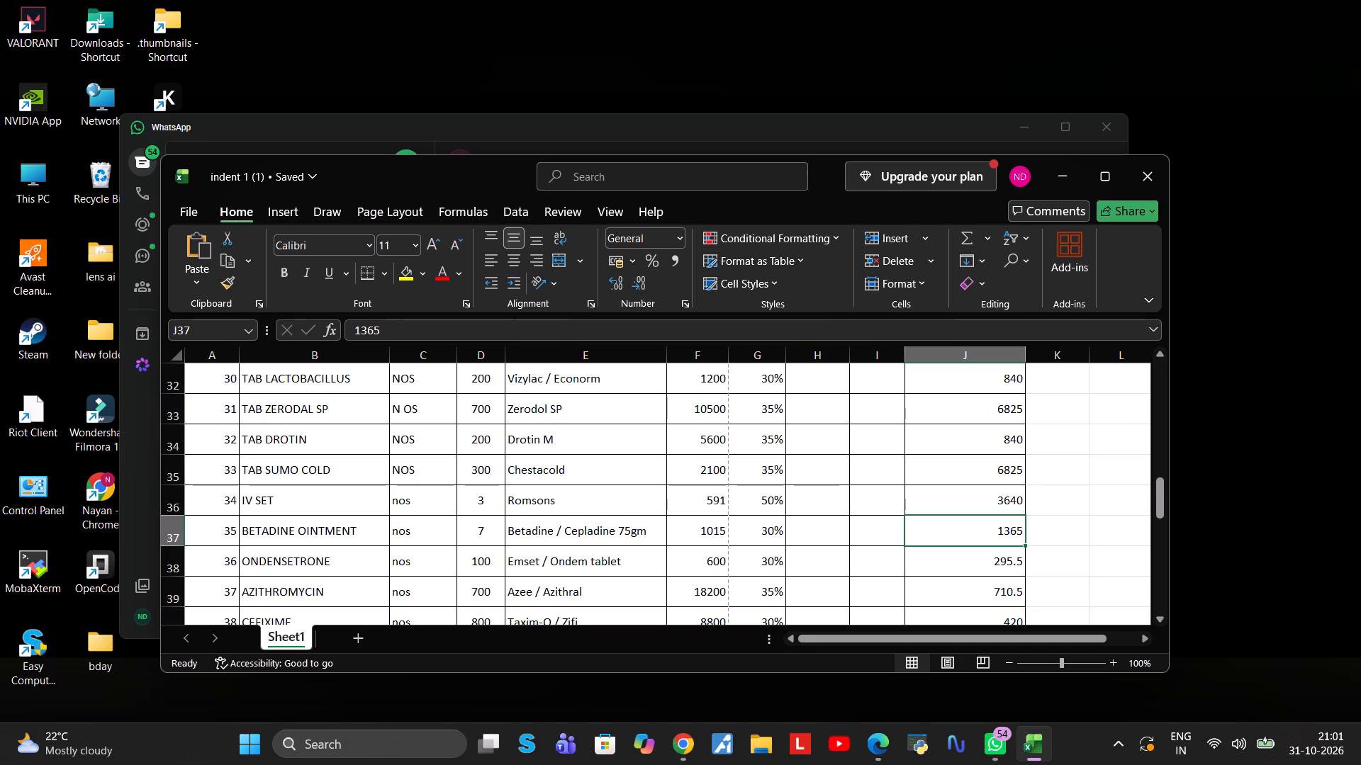
key(Up)
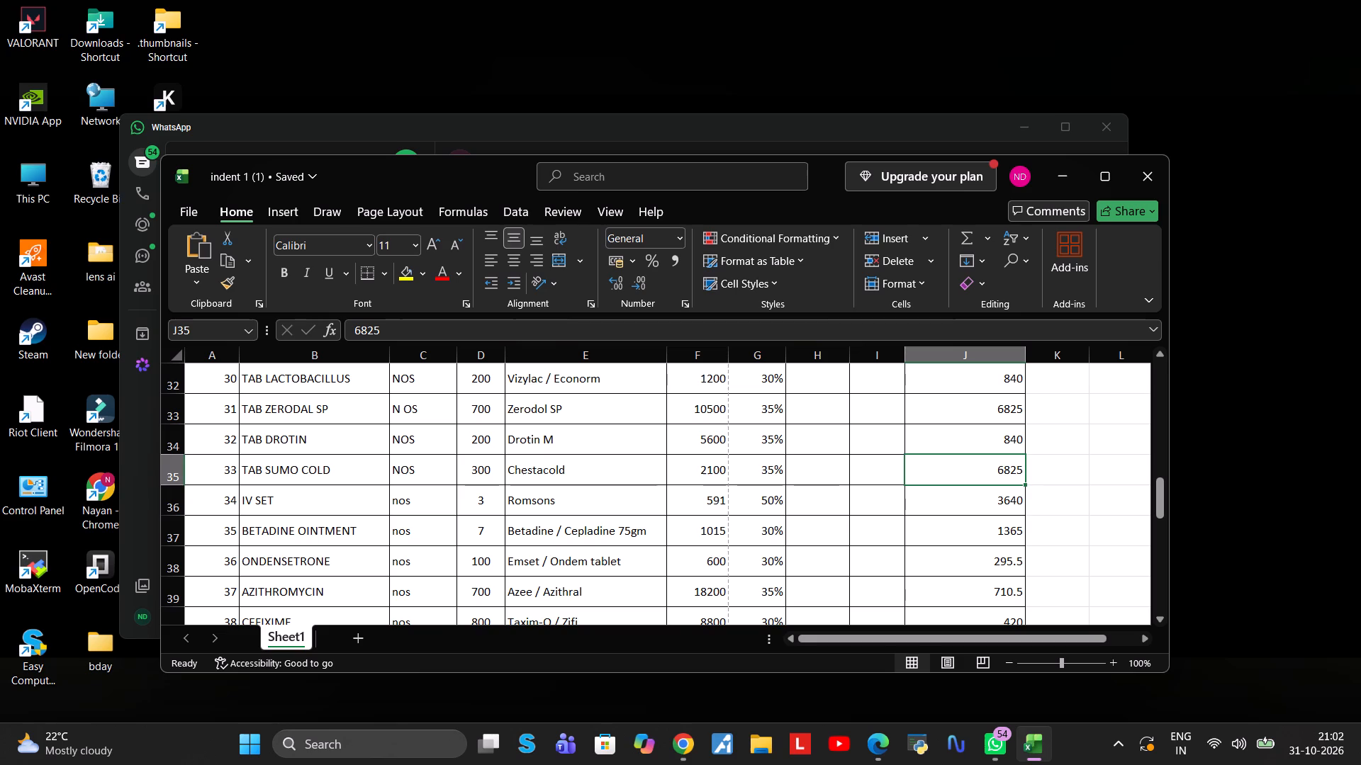
key(Up)
key(Up)
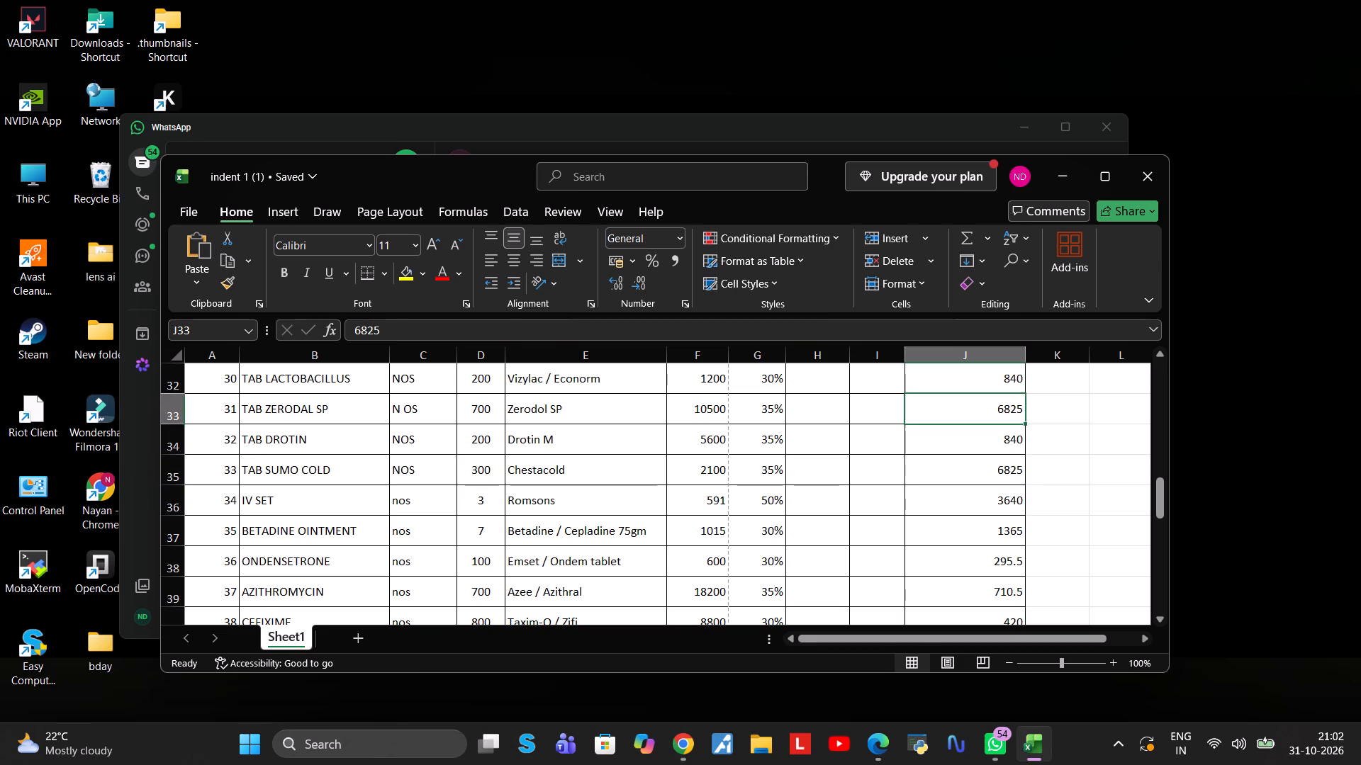
key(Up)
key(Up)
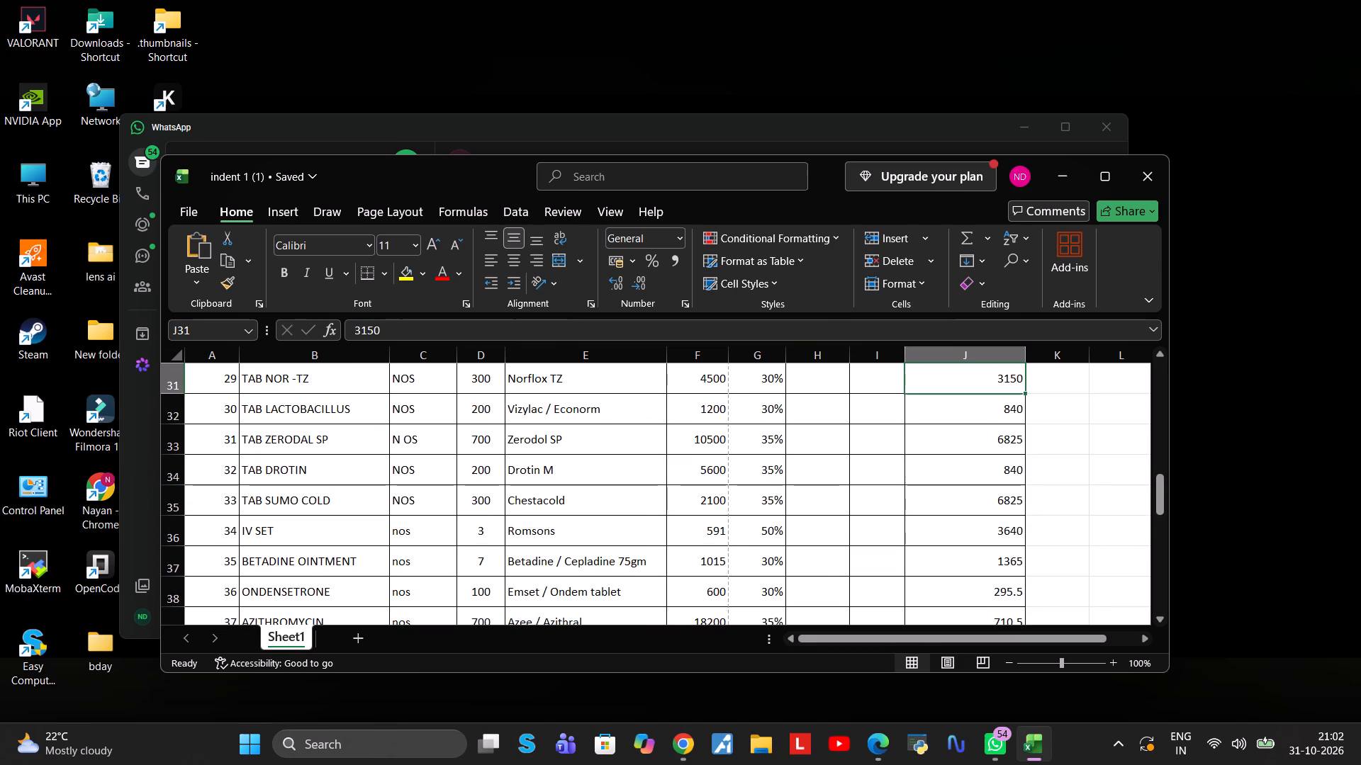
Correct the column J amounts: 3640 for TAB DROTIN, 1365 for TAB SUMO COLD and 295.5 for IV SET.
key(Down)
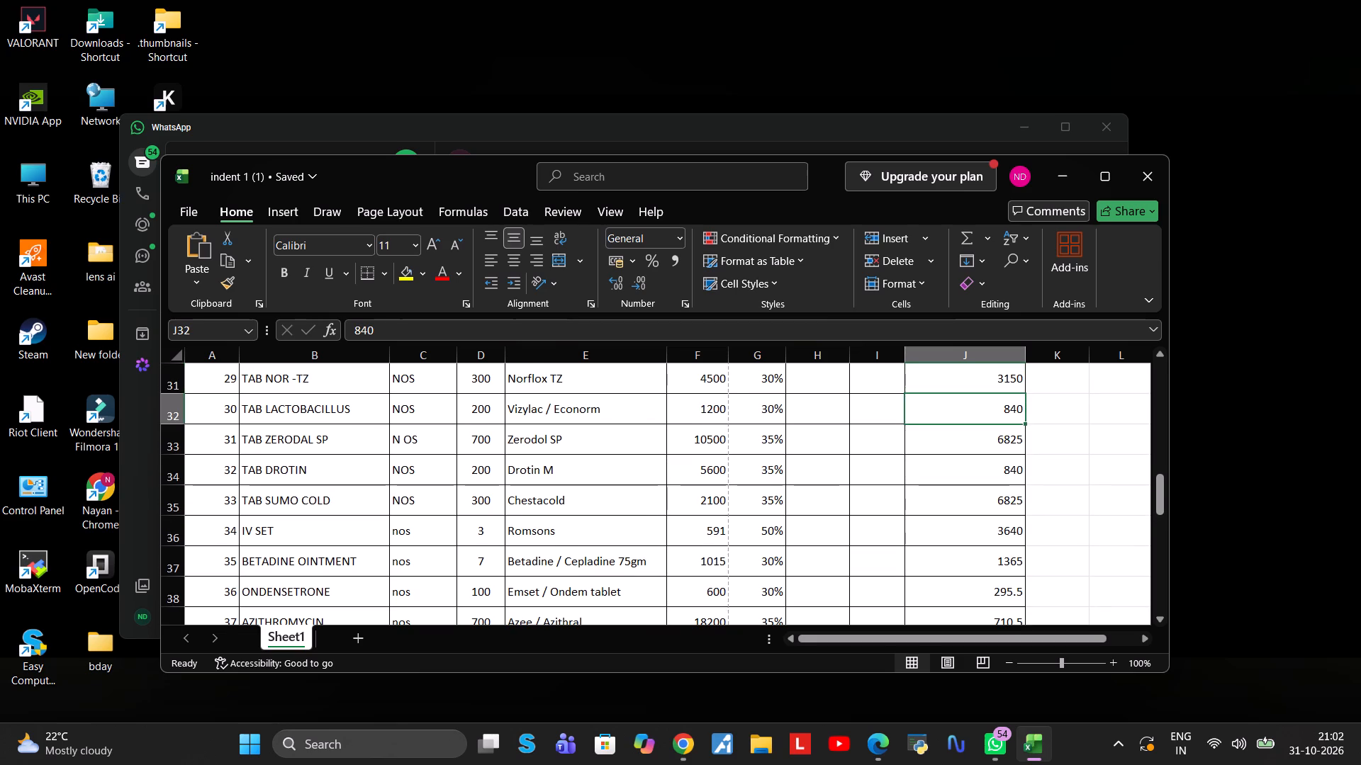
key(Down)
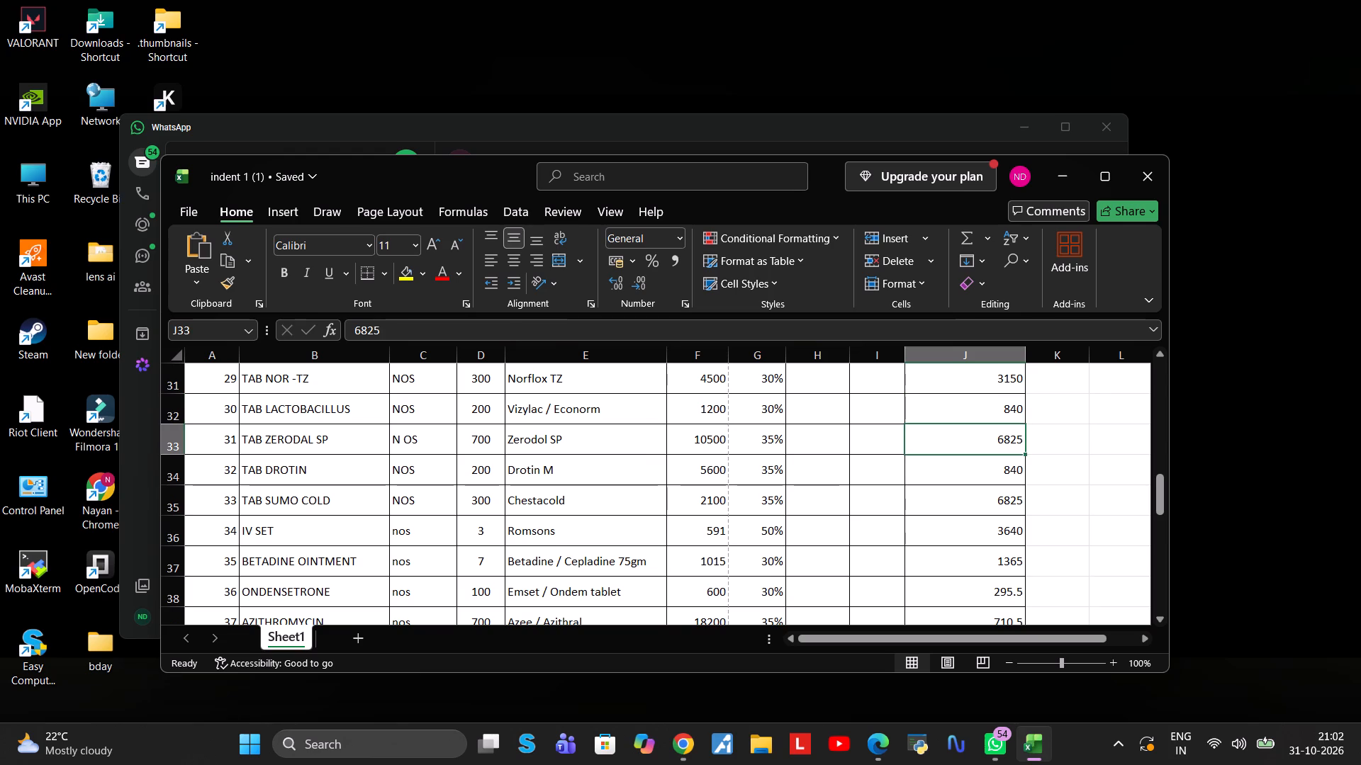
key(Down)
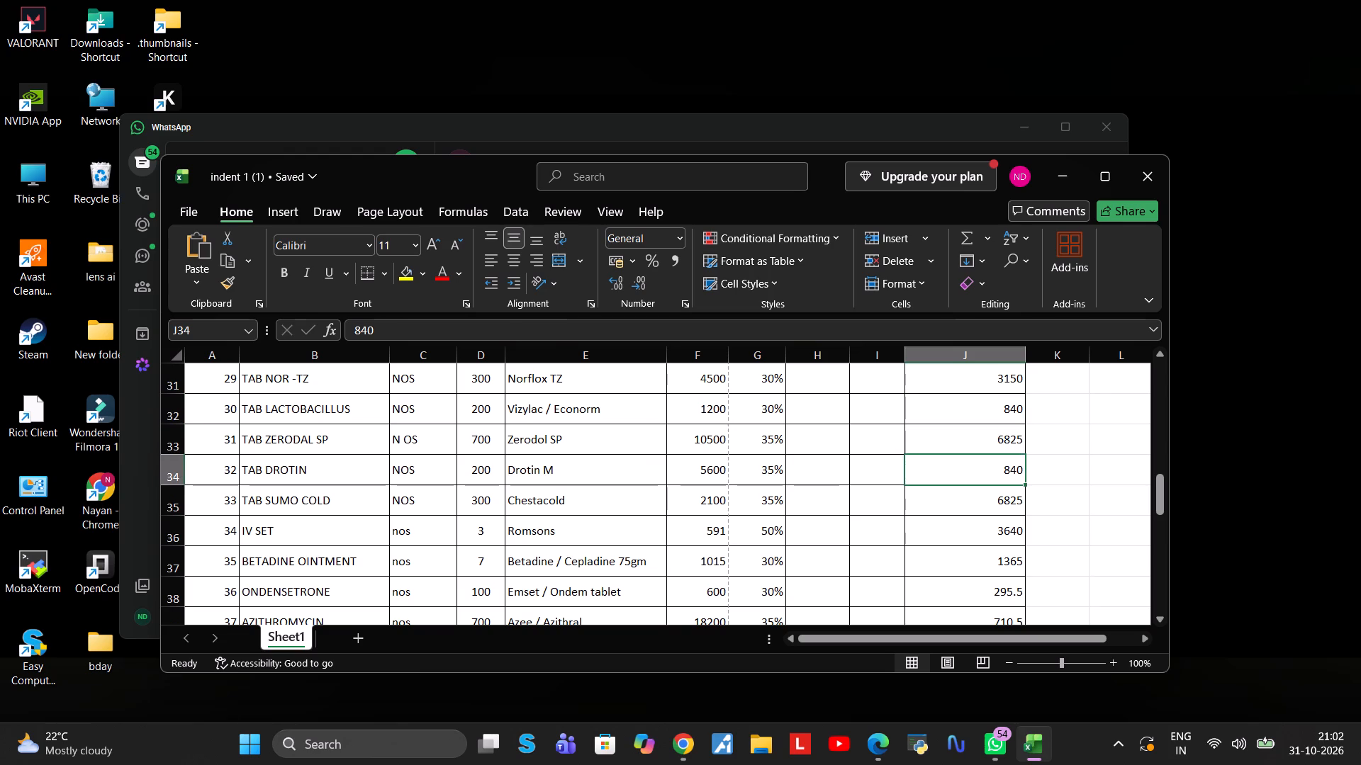
text(36)
text(40)
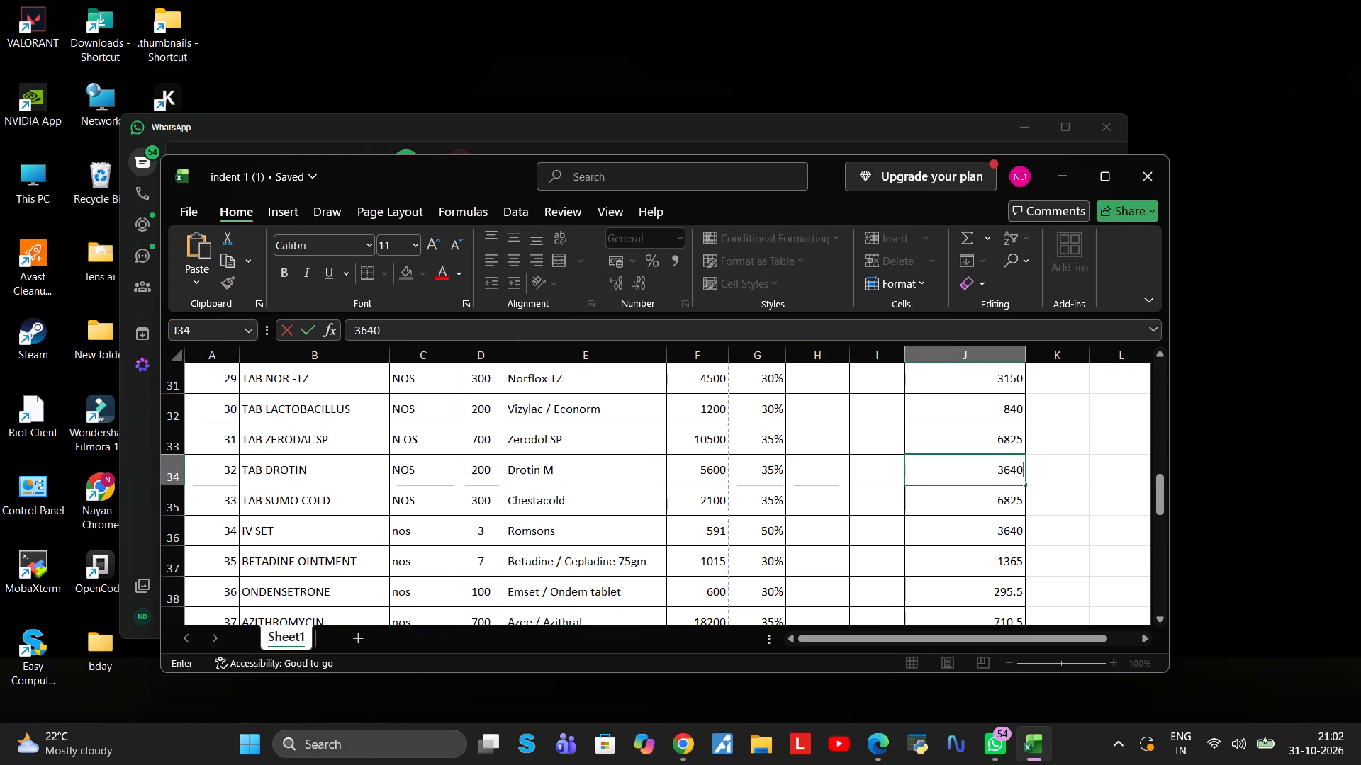
key(Down)
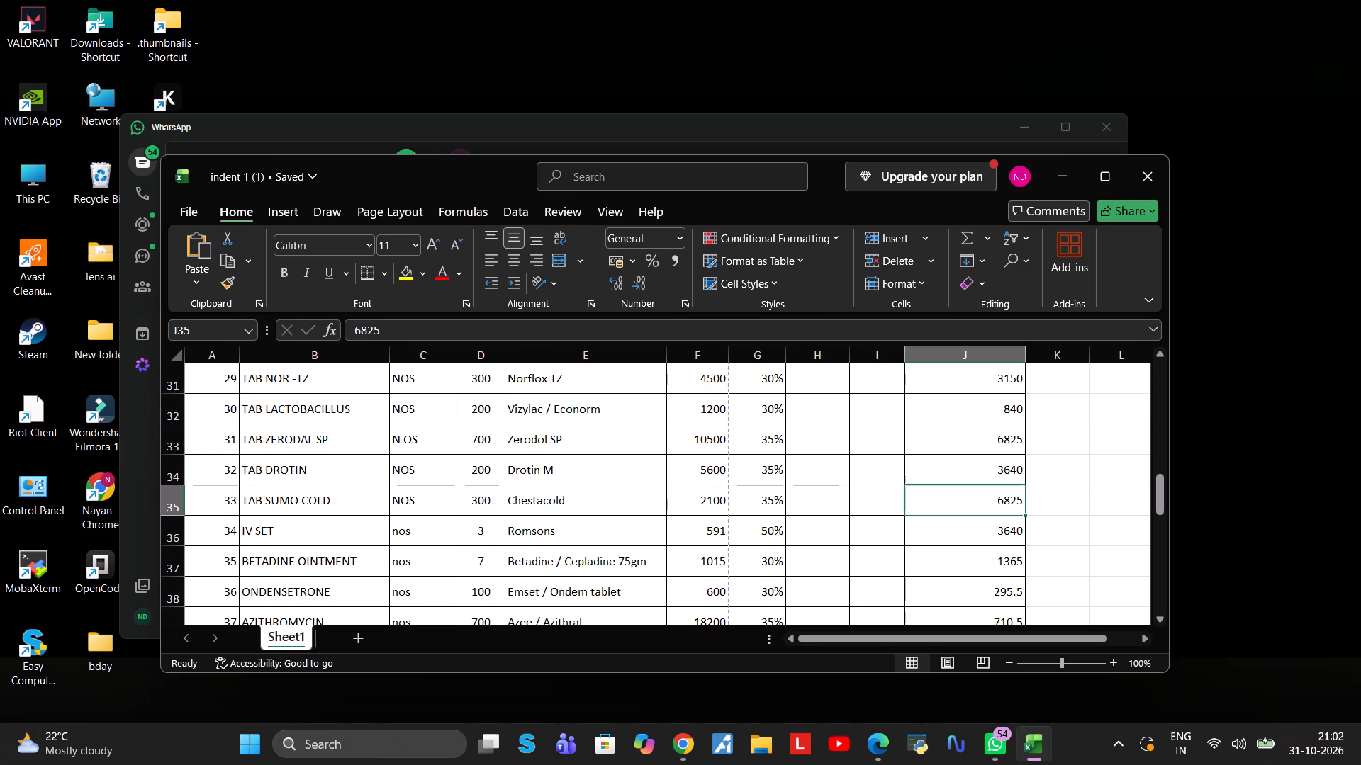
key(1)
text(365)
key(Down)
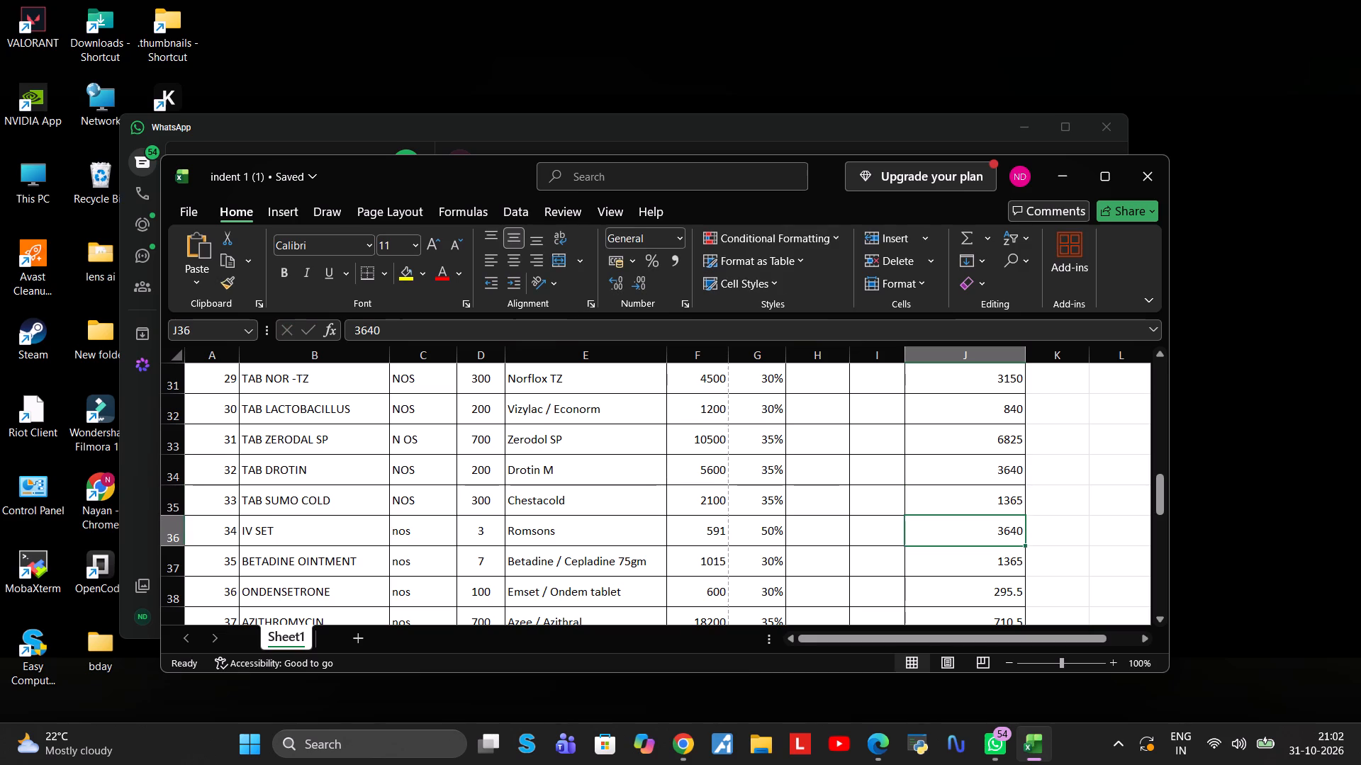
key(2)
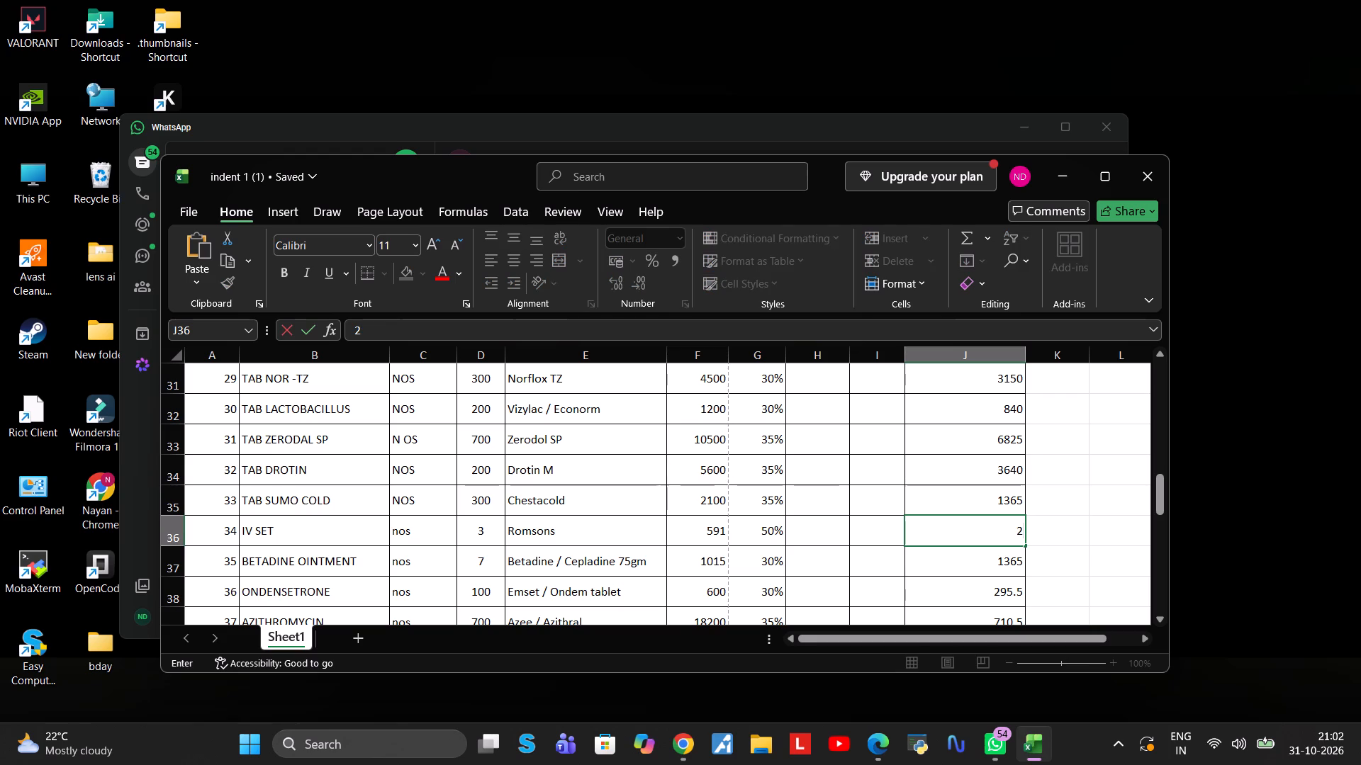
text(95.5)
key(Down)
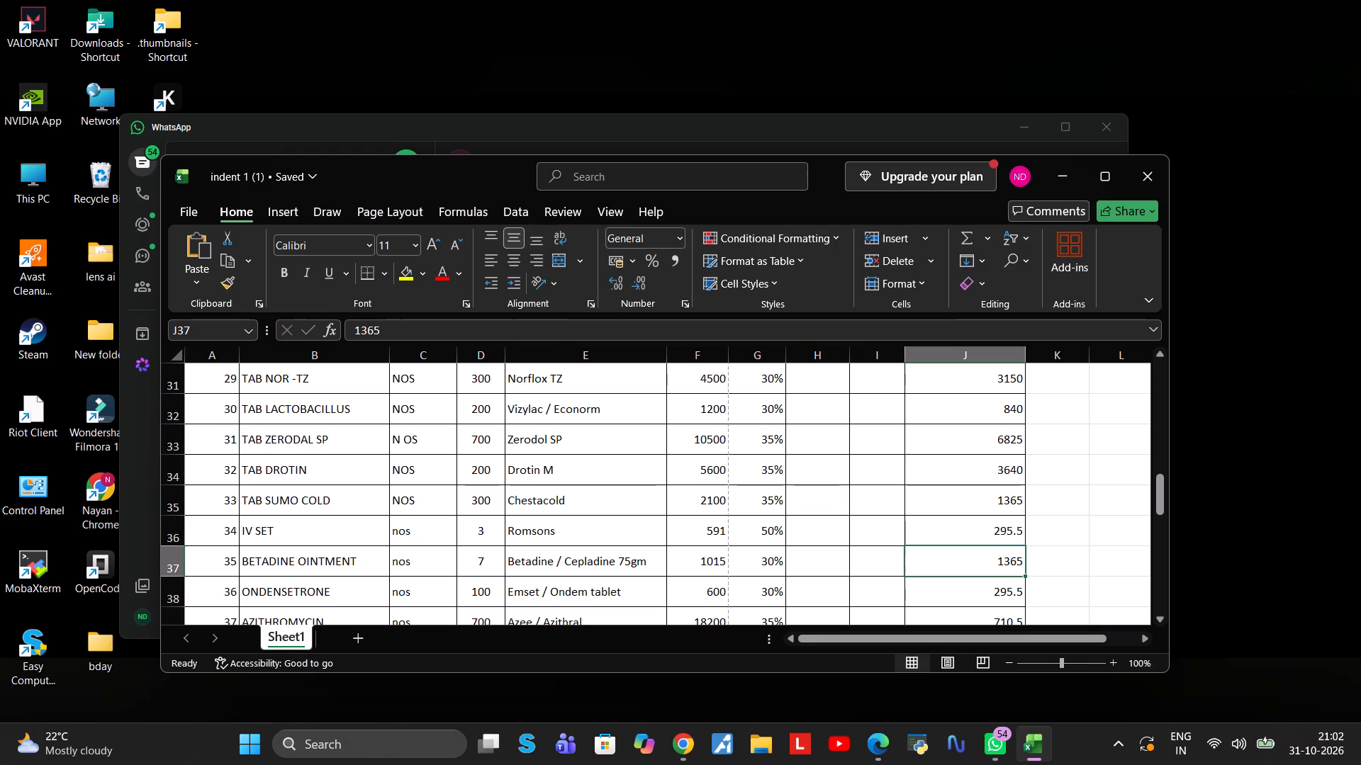
Set the column J amounts: 710.5 for BETADINE OINTMENT, 420 for ONDENSETRONE and 11830 for AZITHROMYCIN.
text(710.5)
key(Down)
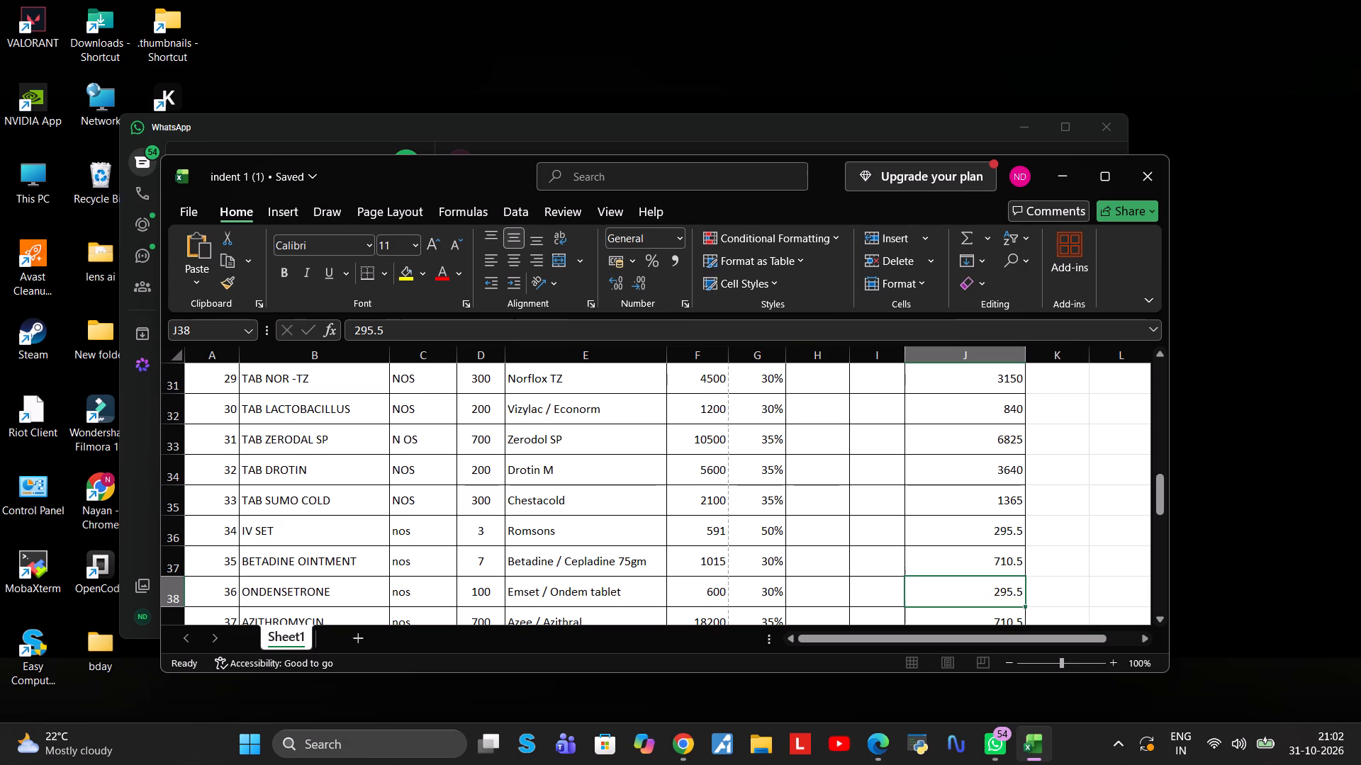
text(420)
key(Down)
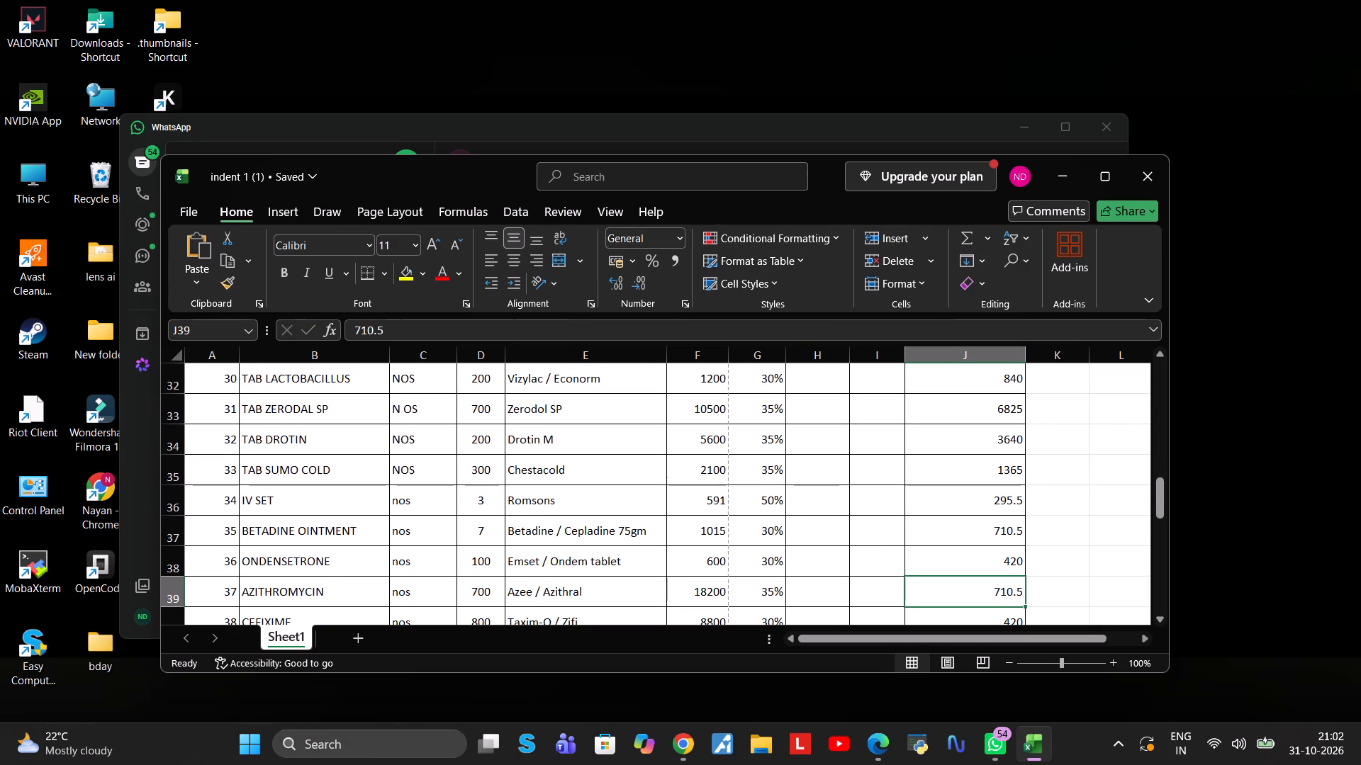
text(11830)
key(Down)
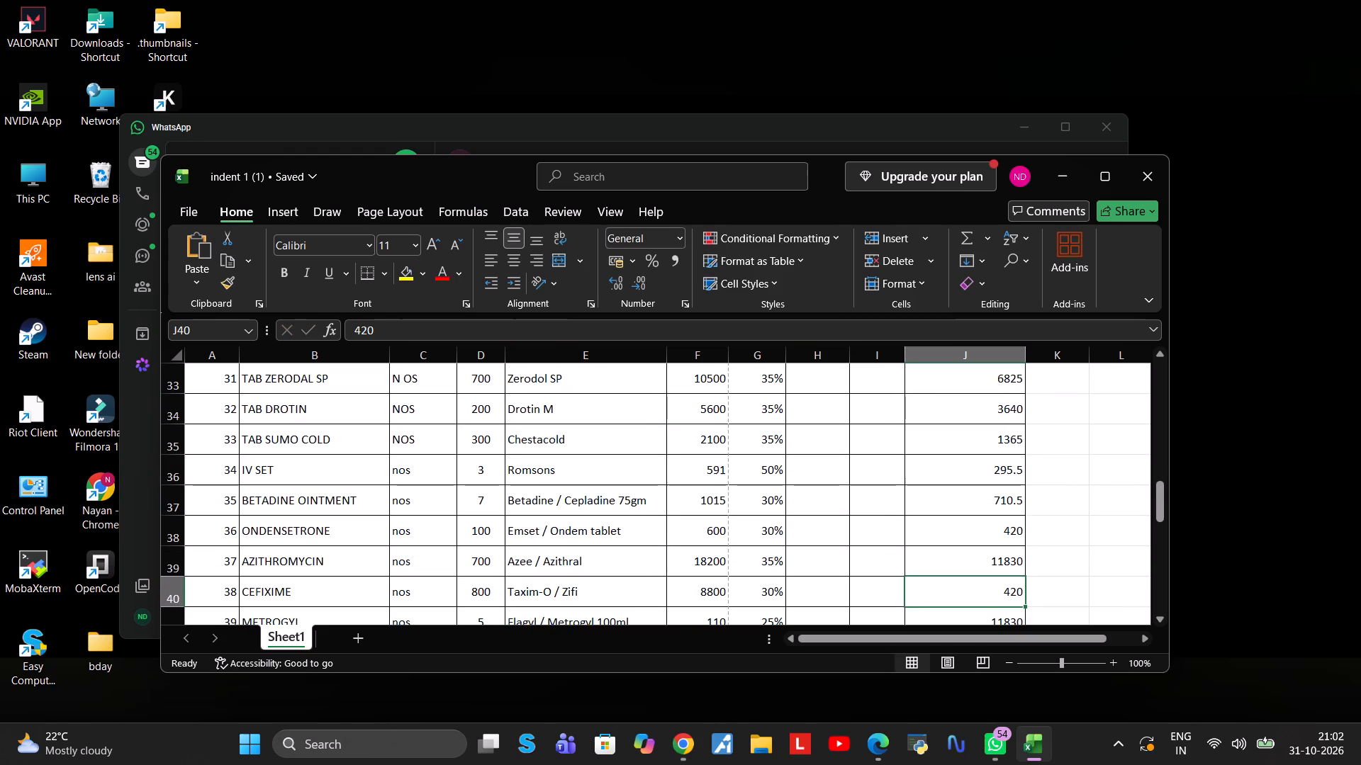
Set the column J amounts: 6160 for CEFIXIME, 82.5 for METROGYL and 112 for DEXAMETHASONE.
text(6160)
key(Down)
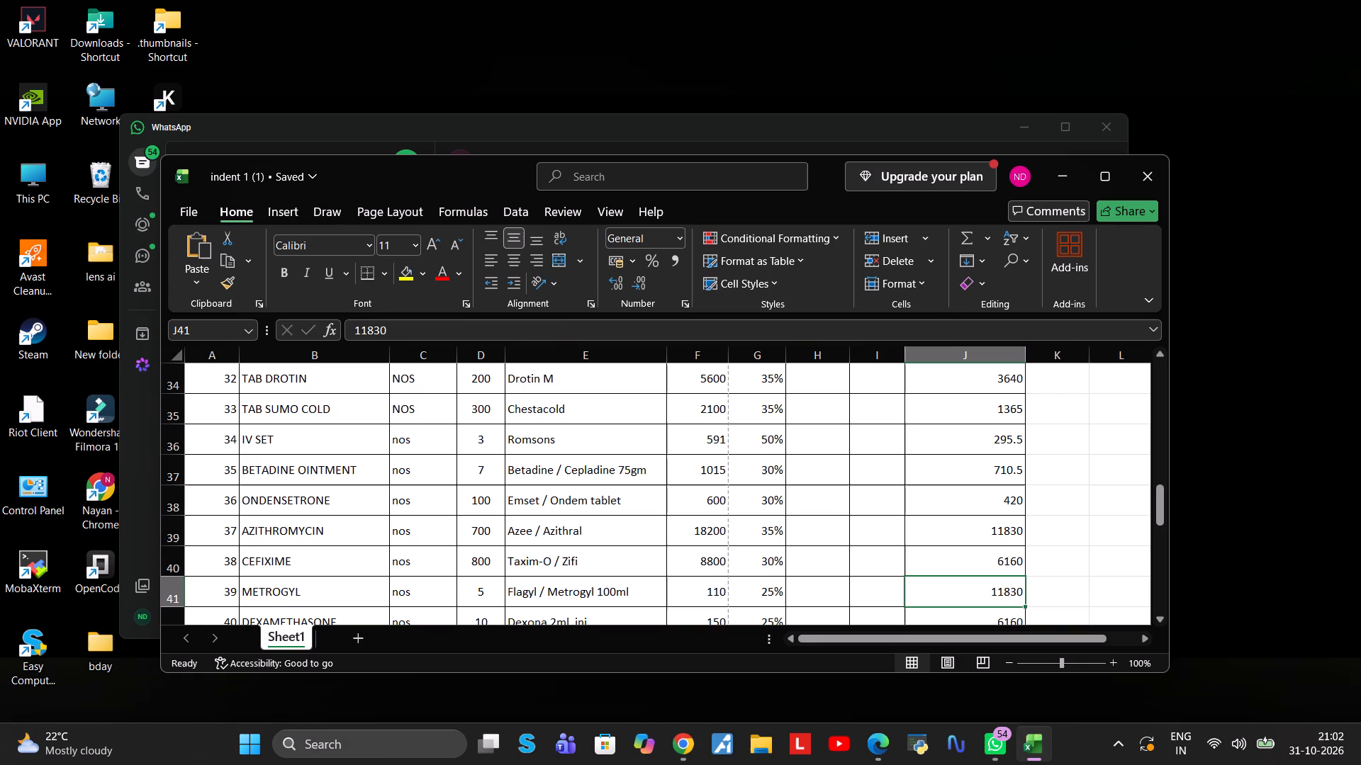
text(82.5)
key(Down)
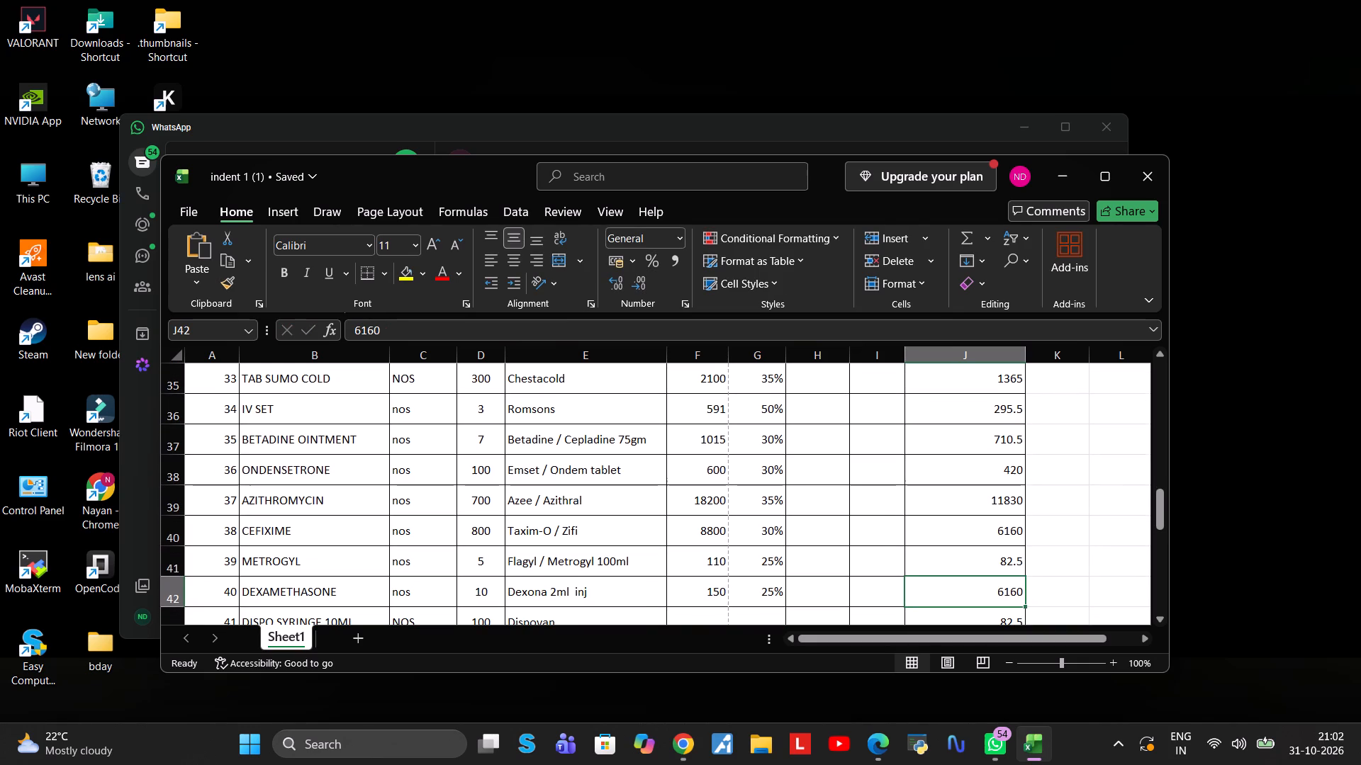
text(112)
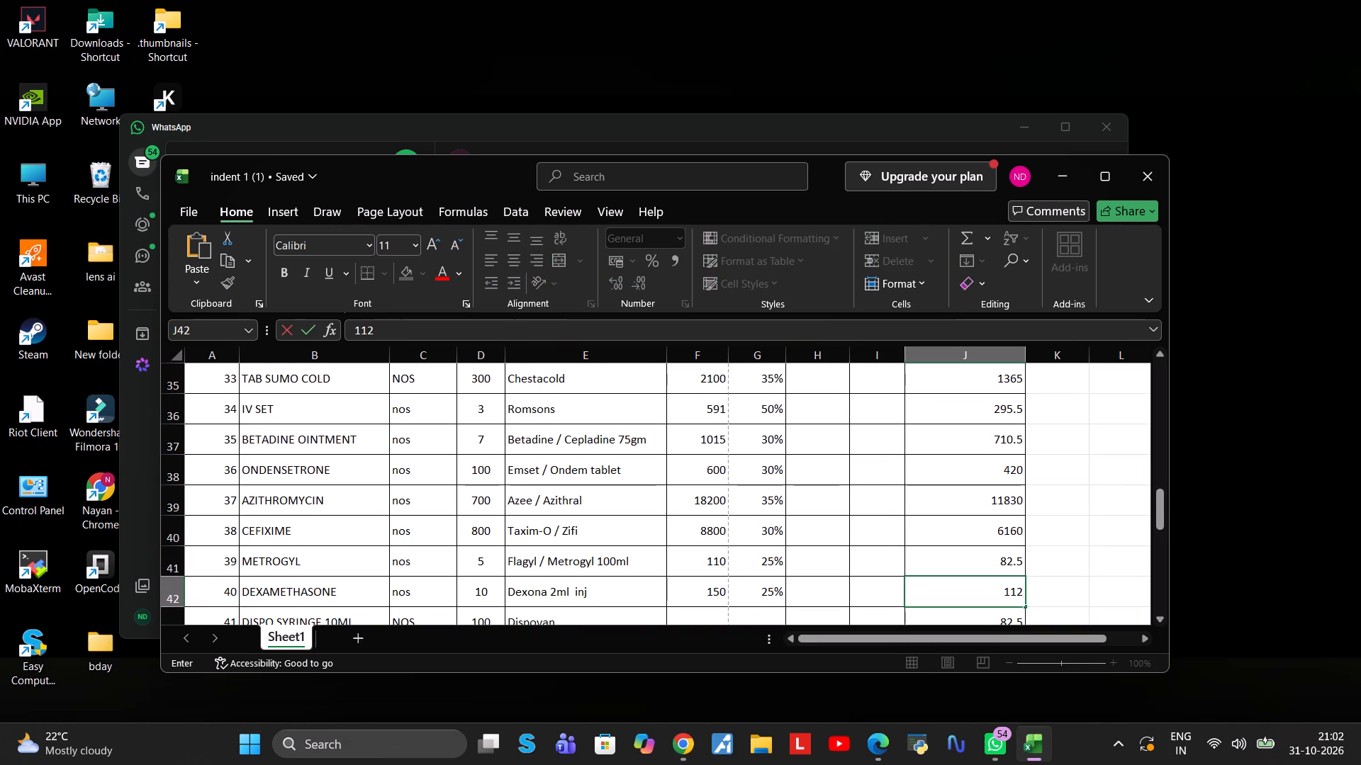
key(Down)
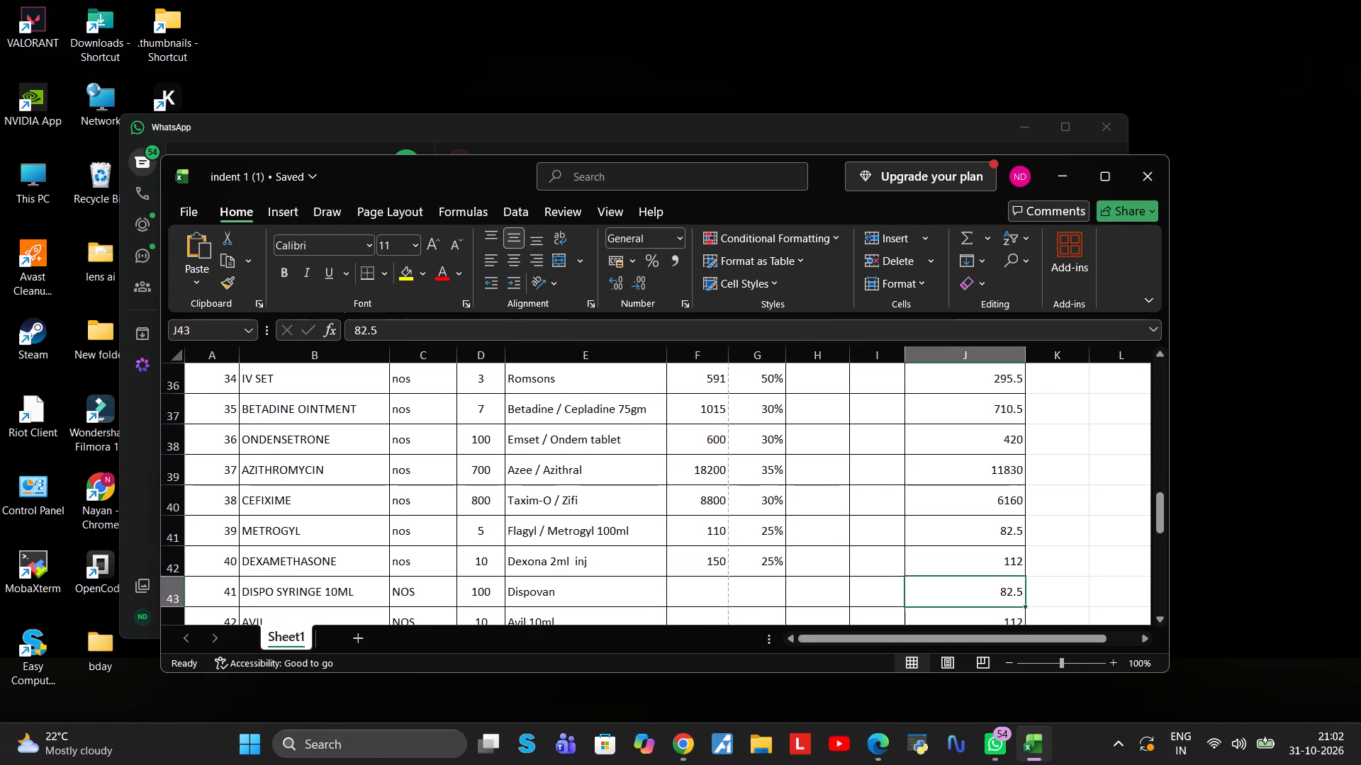
Clear the column J amounts for DISPO SYRINGE 10ML and AVIL.
key(BackSpace)
key(Down)
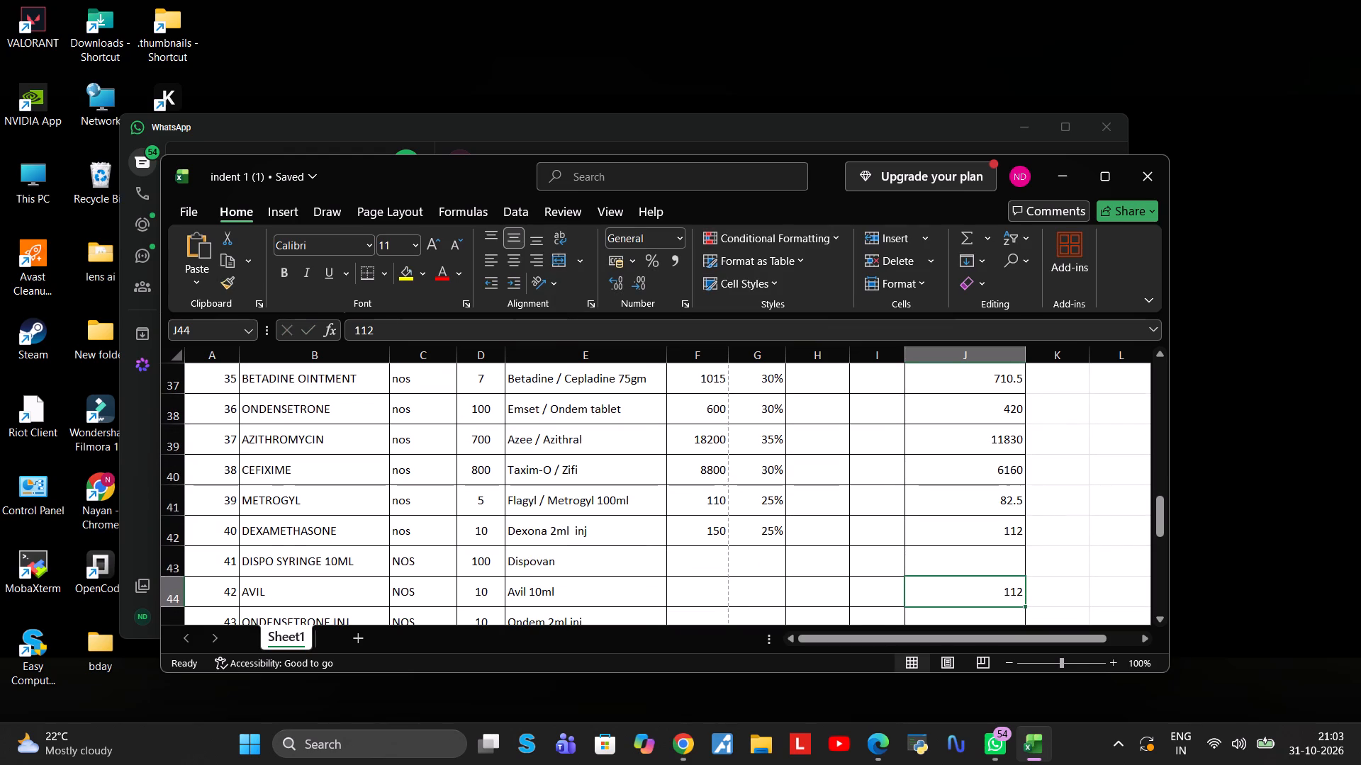
key(BackSpace)
Enter the column F values: 1000 for DISPO SYRINGE 10ML, 70 for AVIL and 350 for ONDENSETRONE INJ.
key(Up)
key(Left)
key(Left)
key(Left)
key(Left)
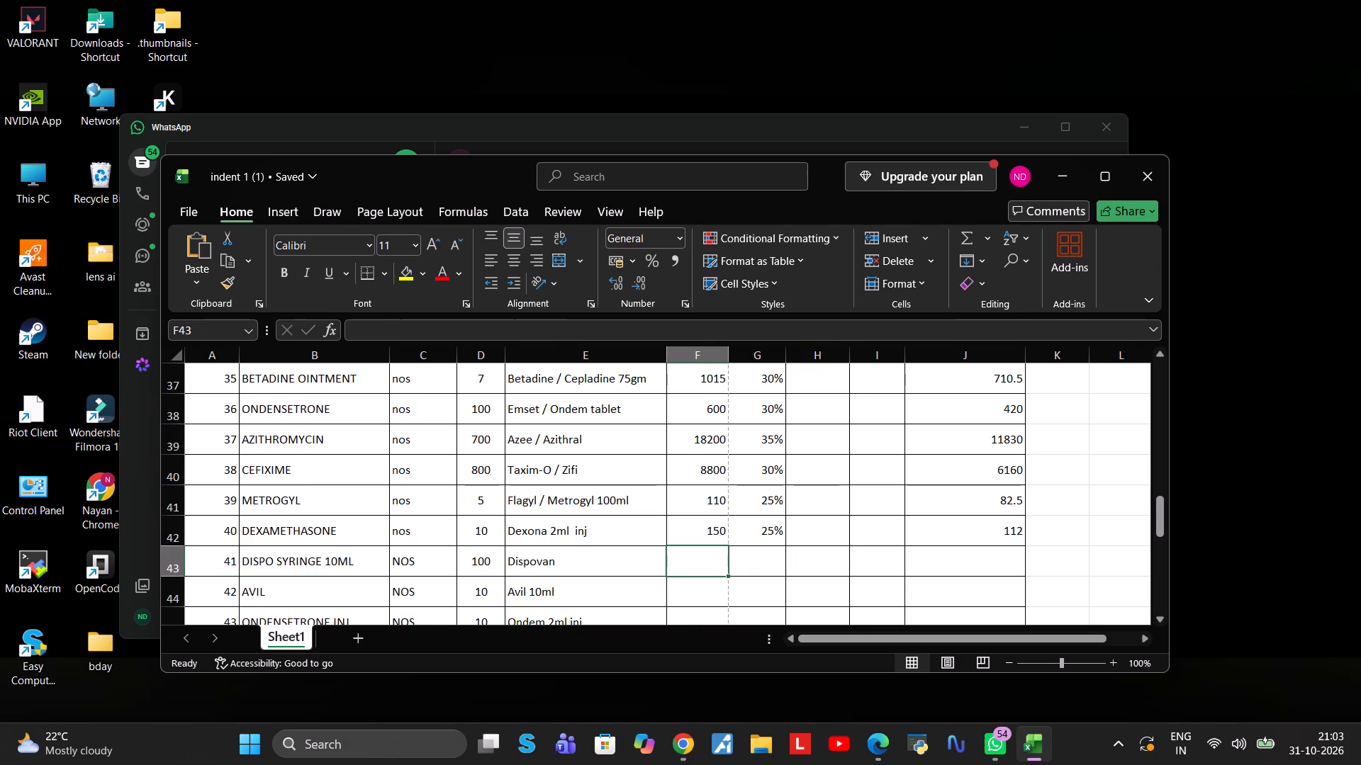
text(1000)
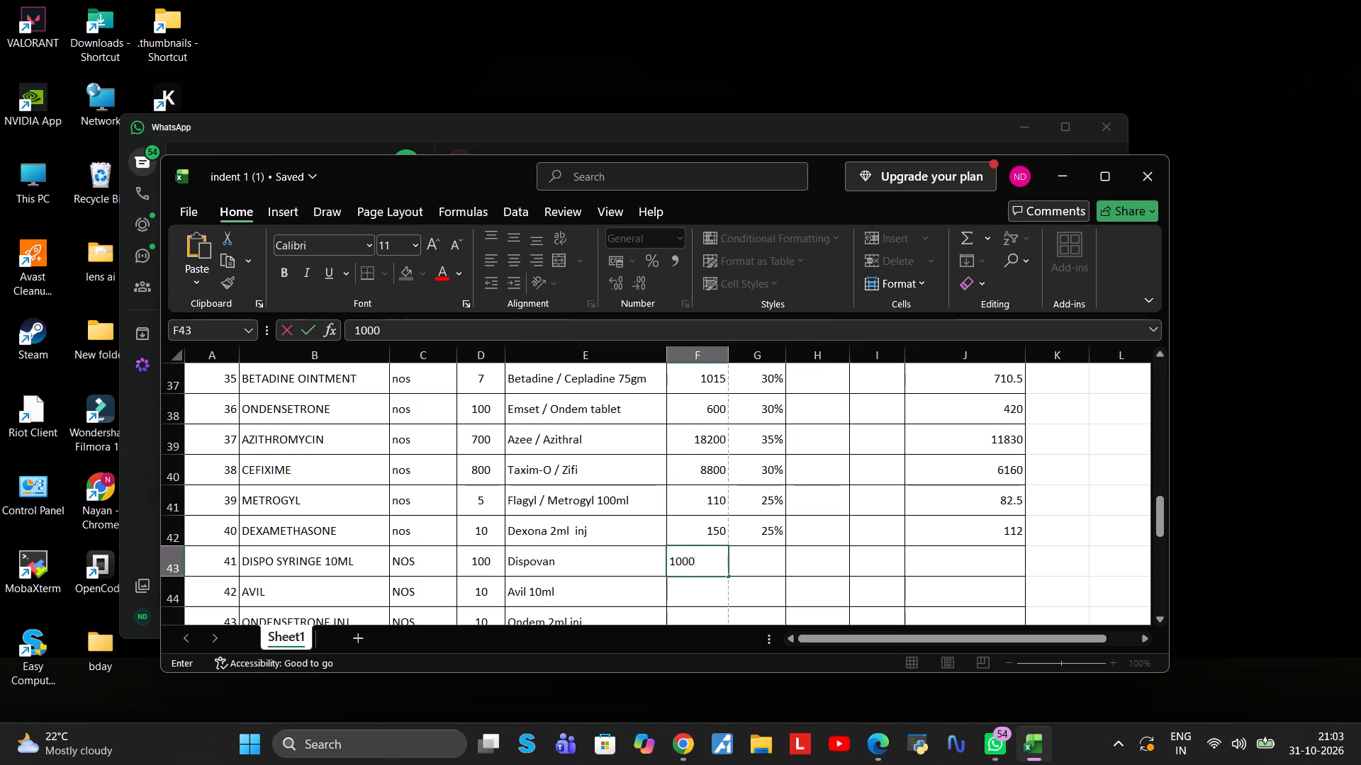
key(Right)
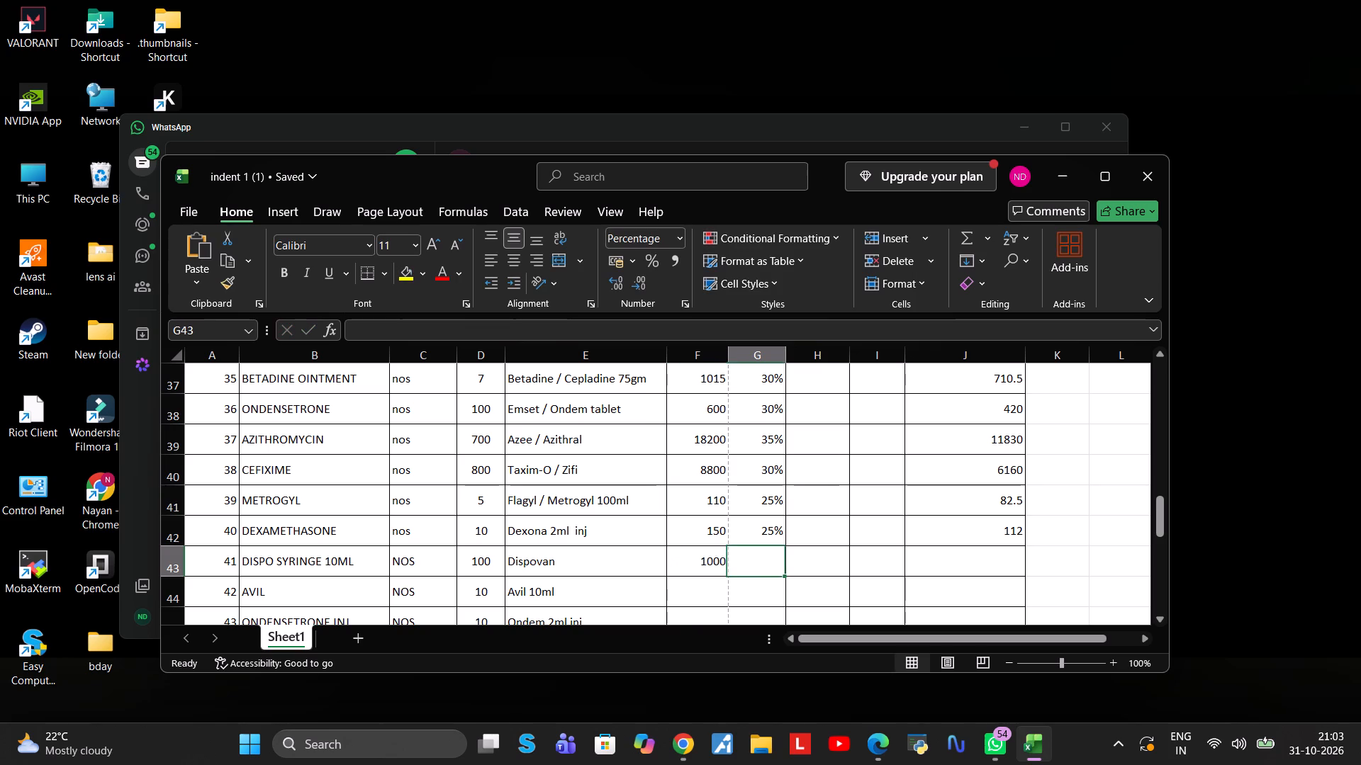
key(Up)
key(Left)
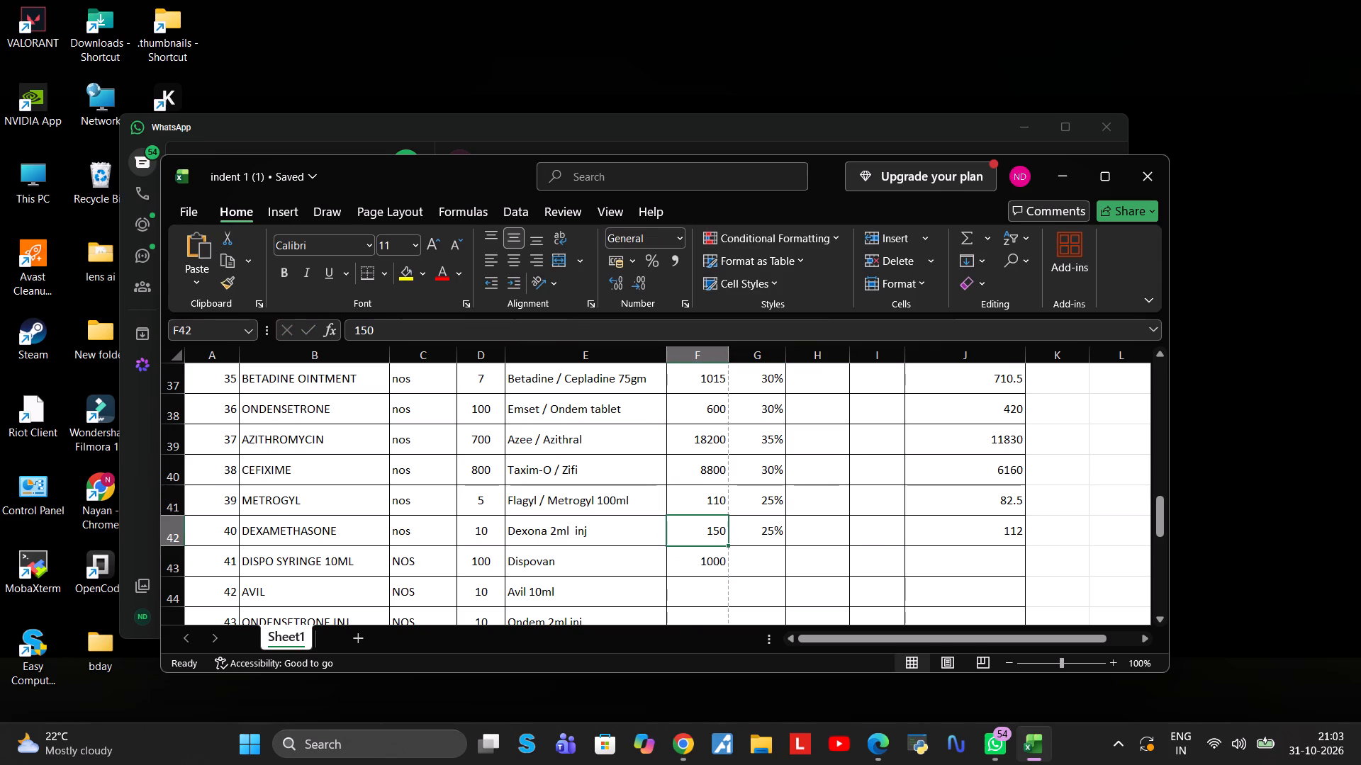
key(Down)
key(Down)
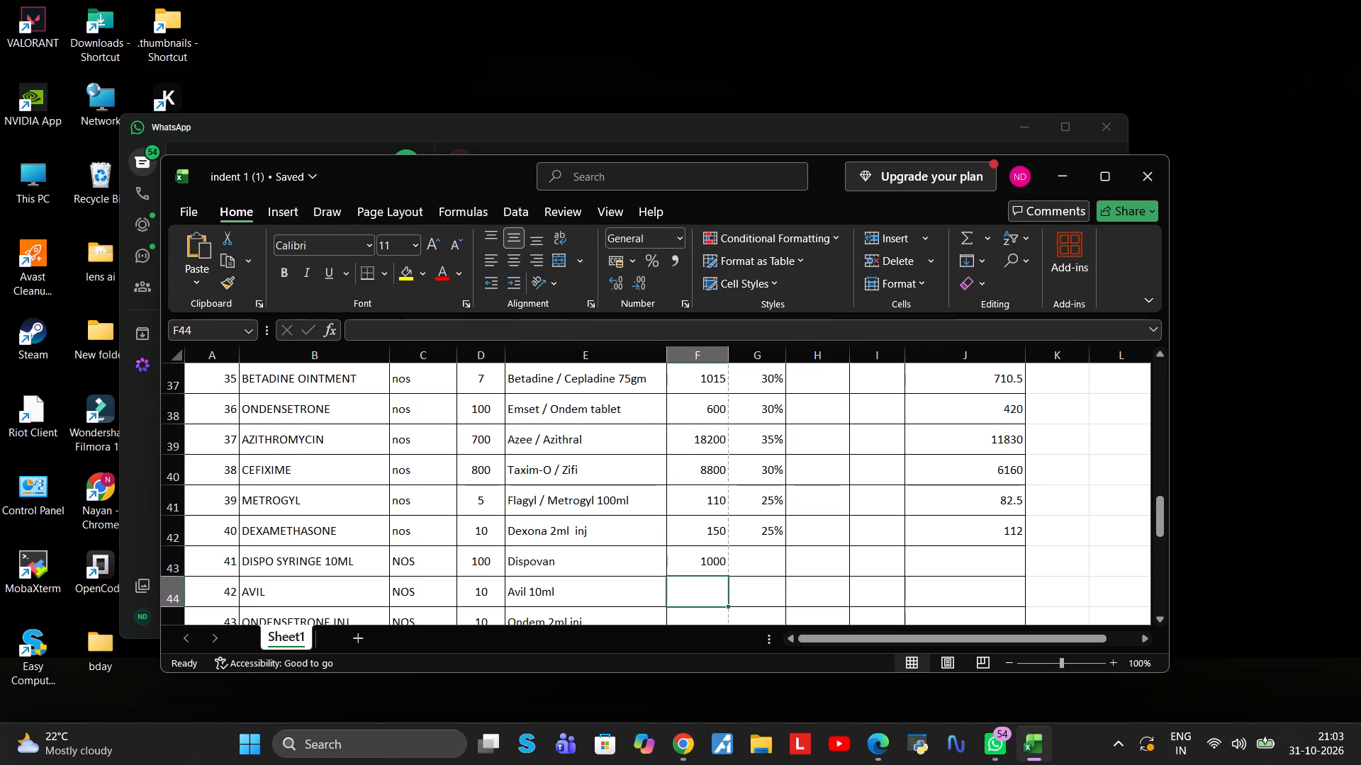
text(70)
key(Down)
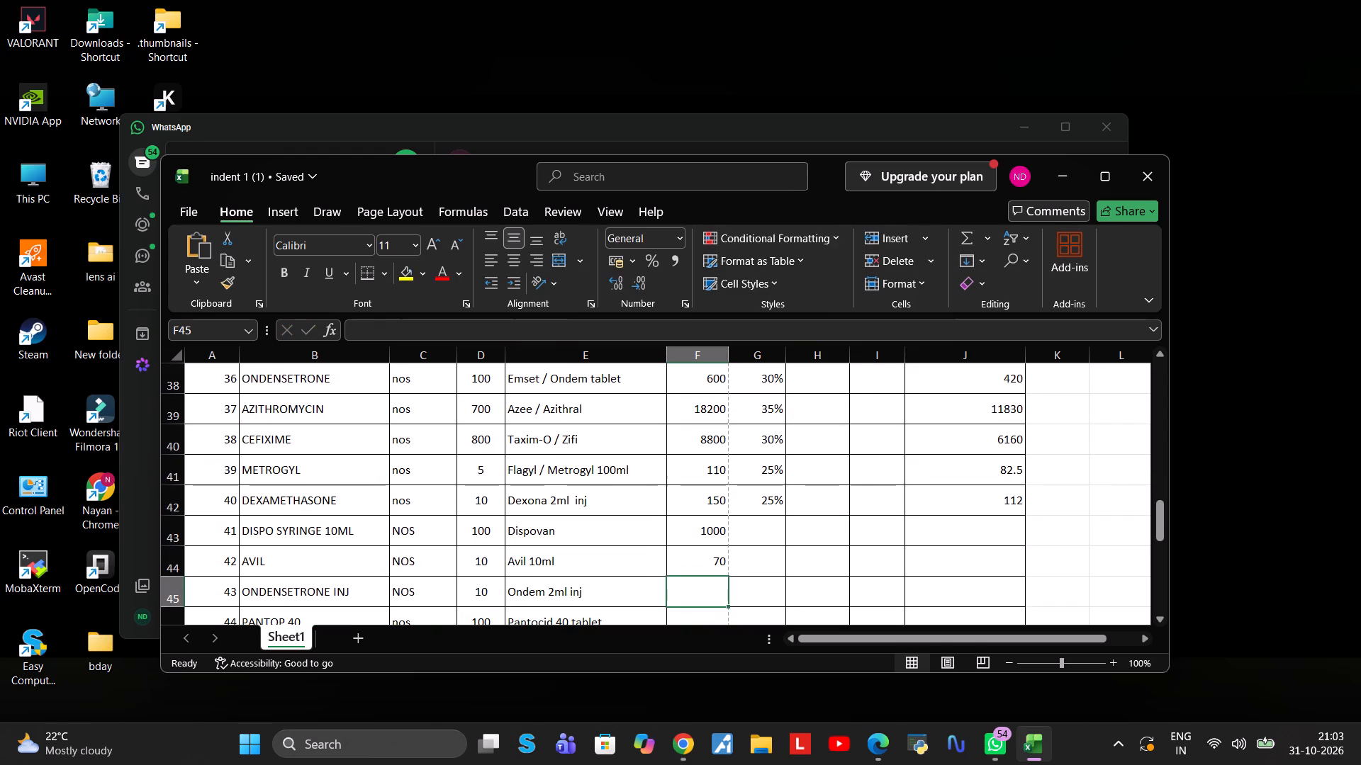
text(350)
key(Down)
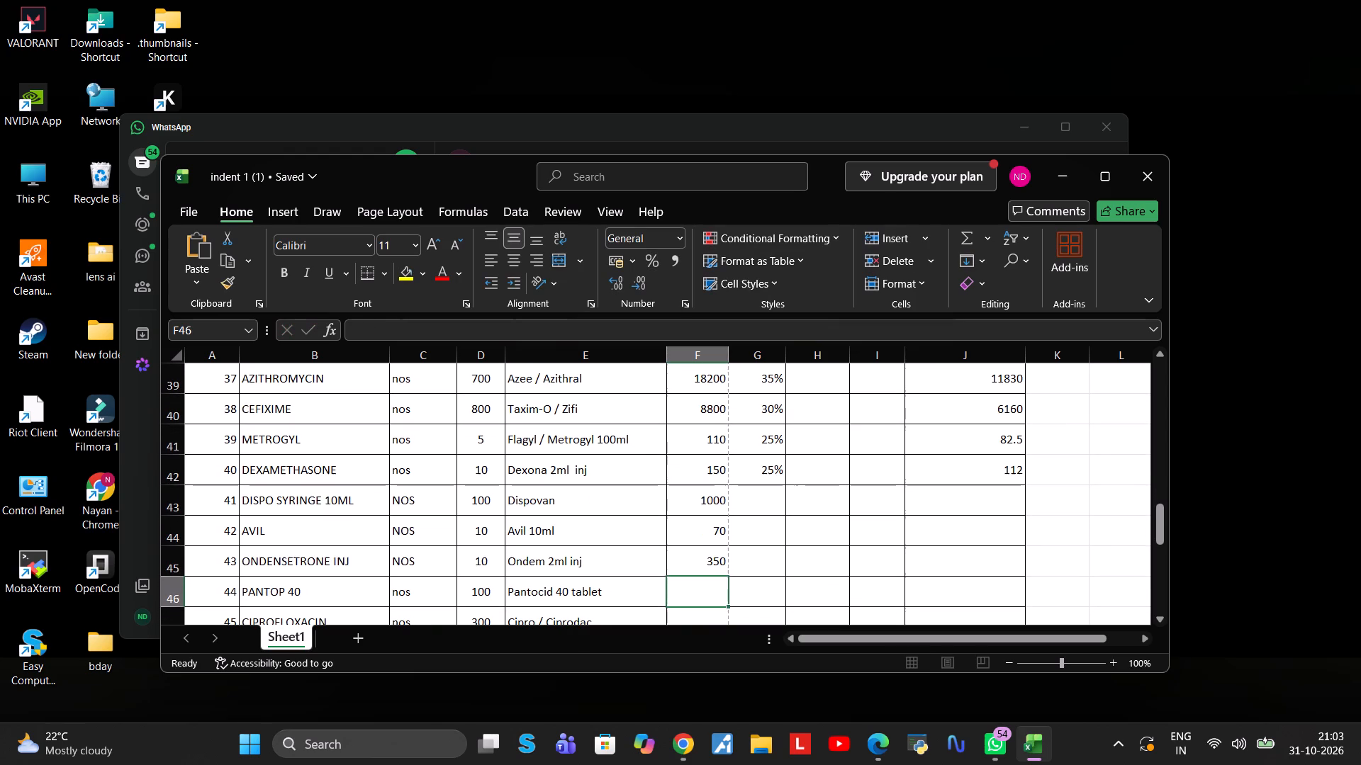
Enter the column F values: 1300 for PANTOP 40, 1500 for CIPROFLOXACIN, 150 for LIGNOCAINE and 33 for LIGNOCAINE INJ.
key(1)
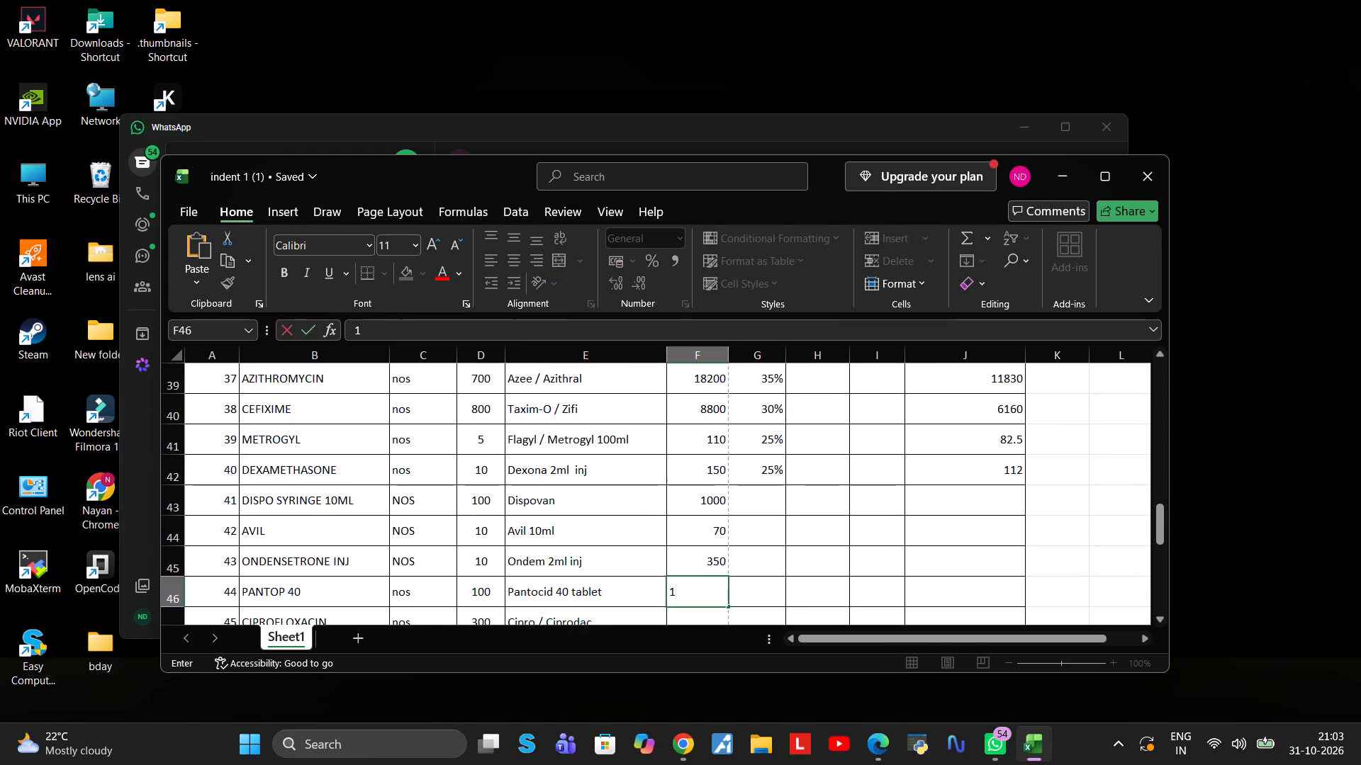
text(300)
key(Down)
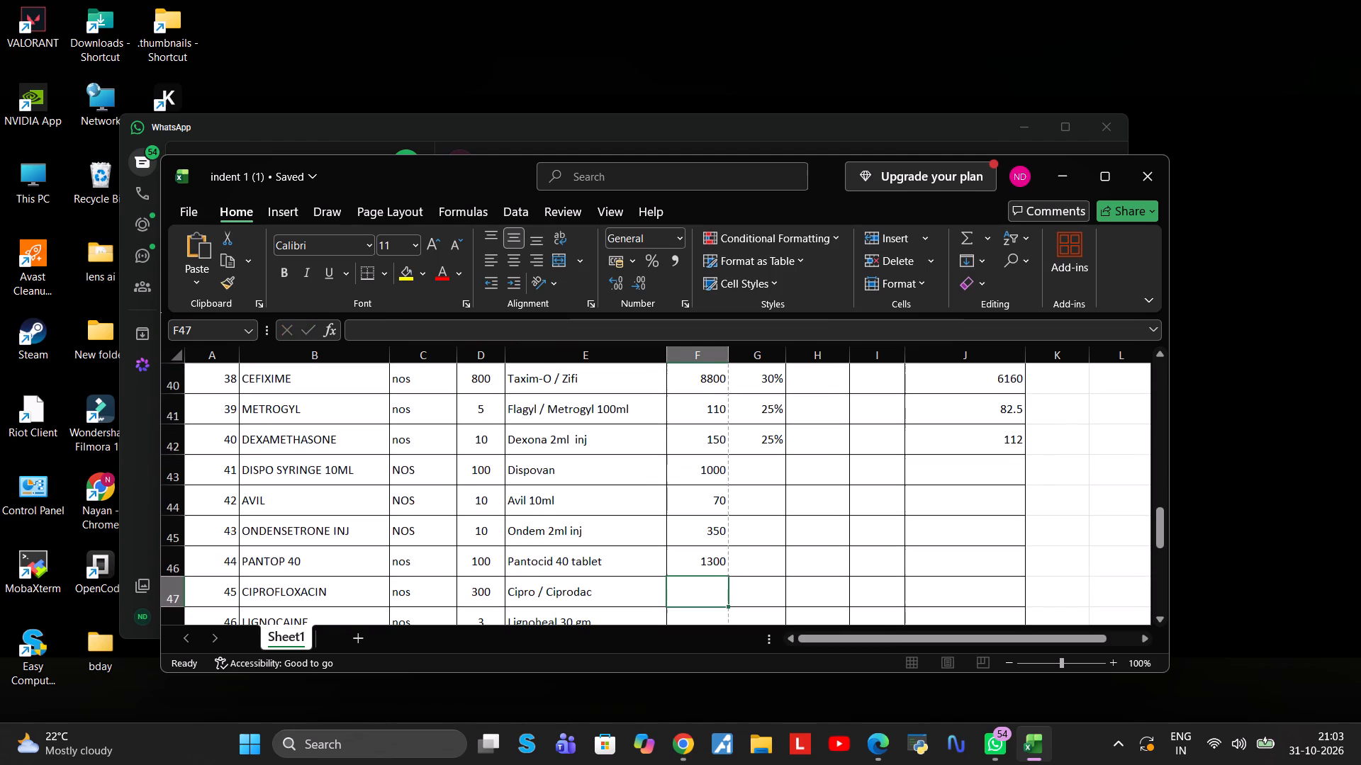
text(1500)
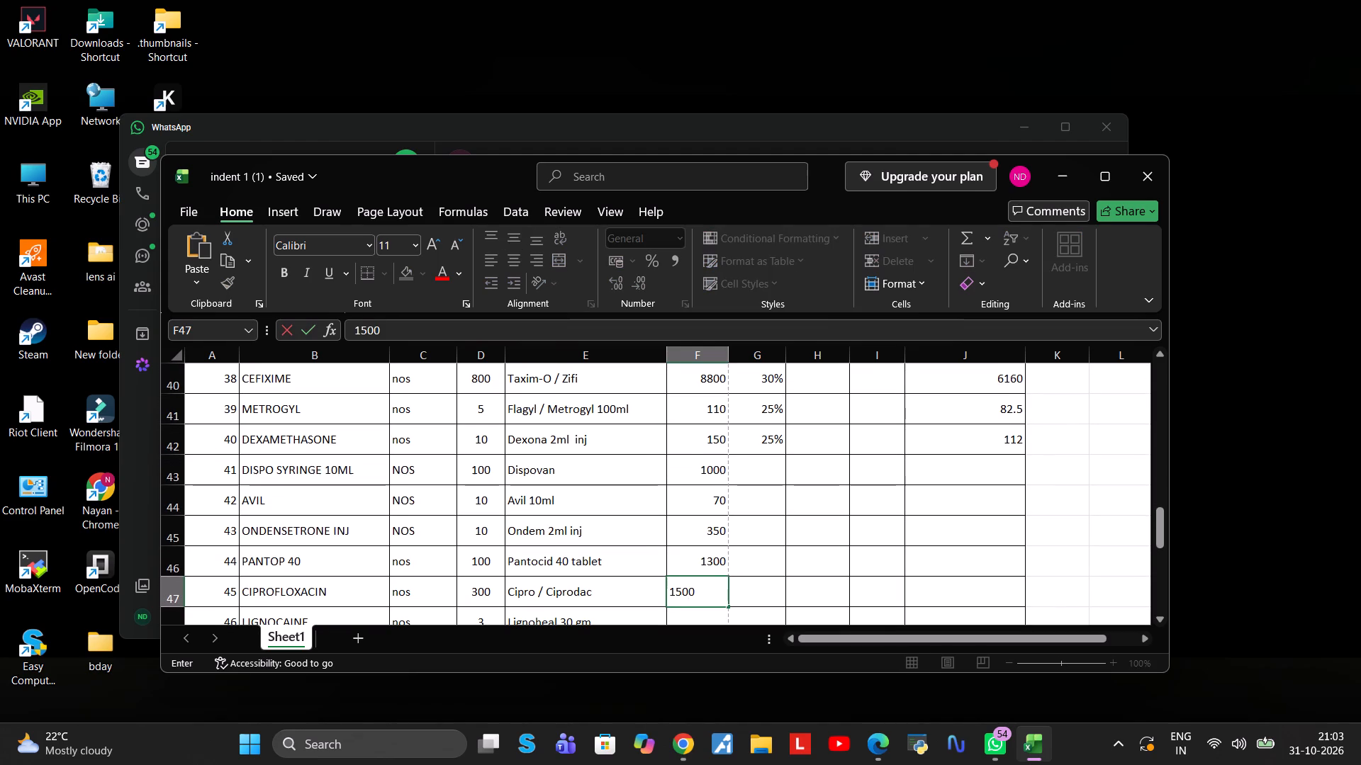
key(Down)
text(150)
key(Down)
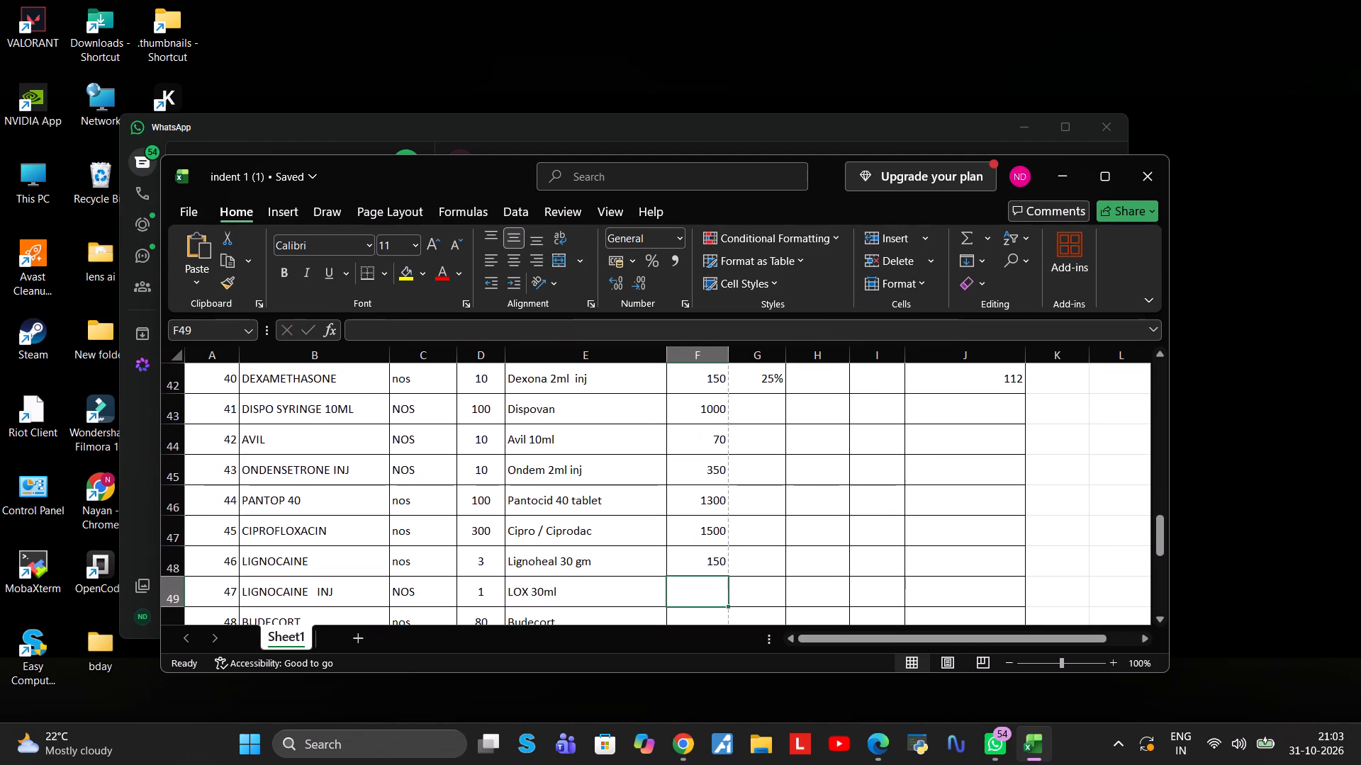
text(33)
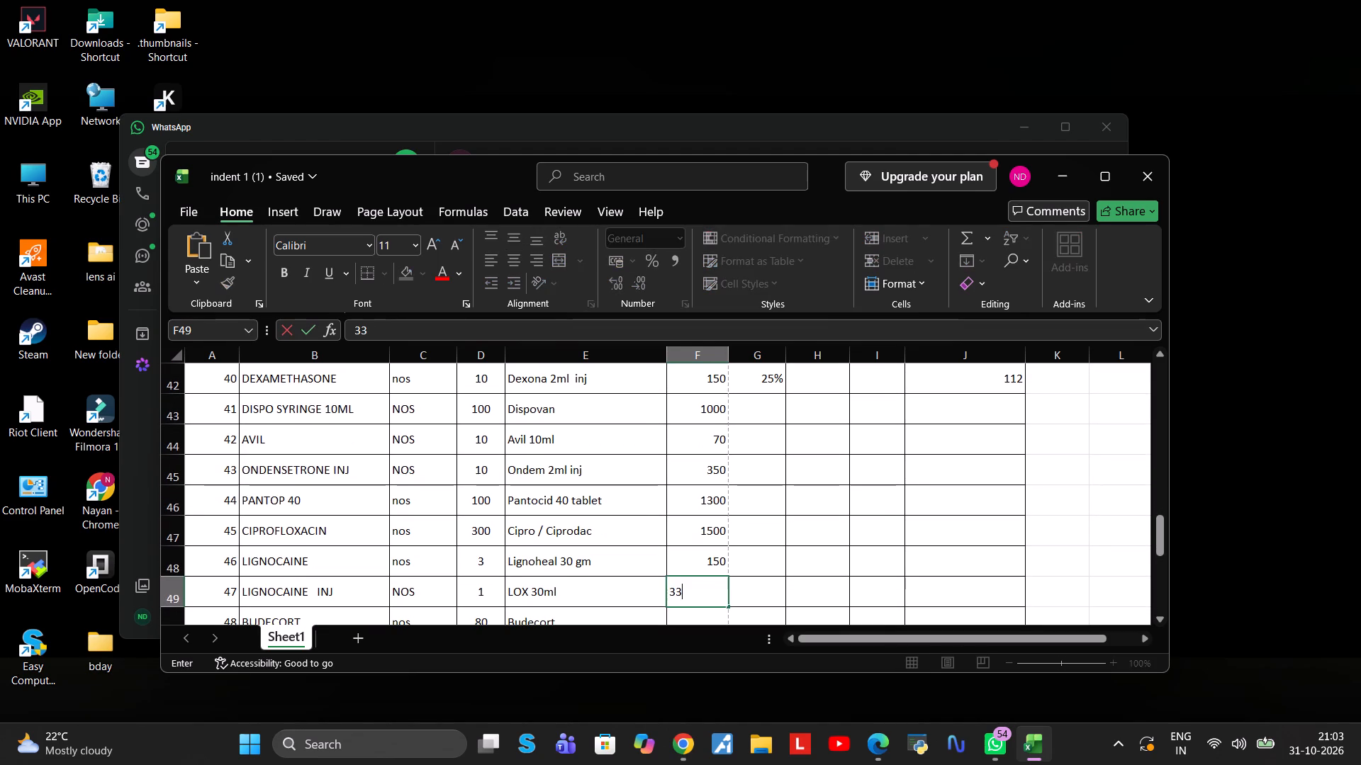
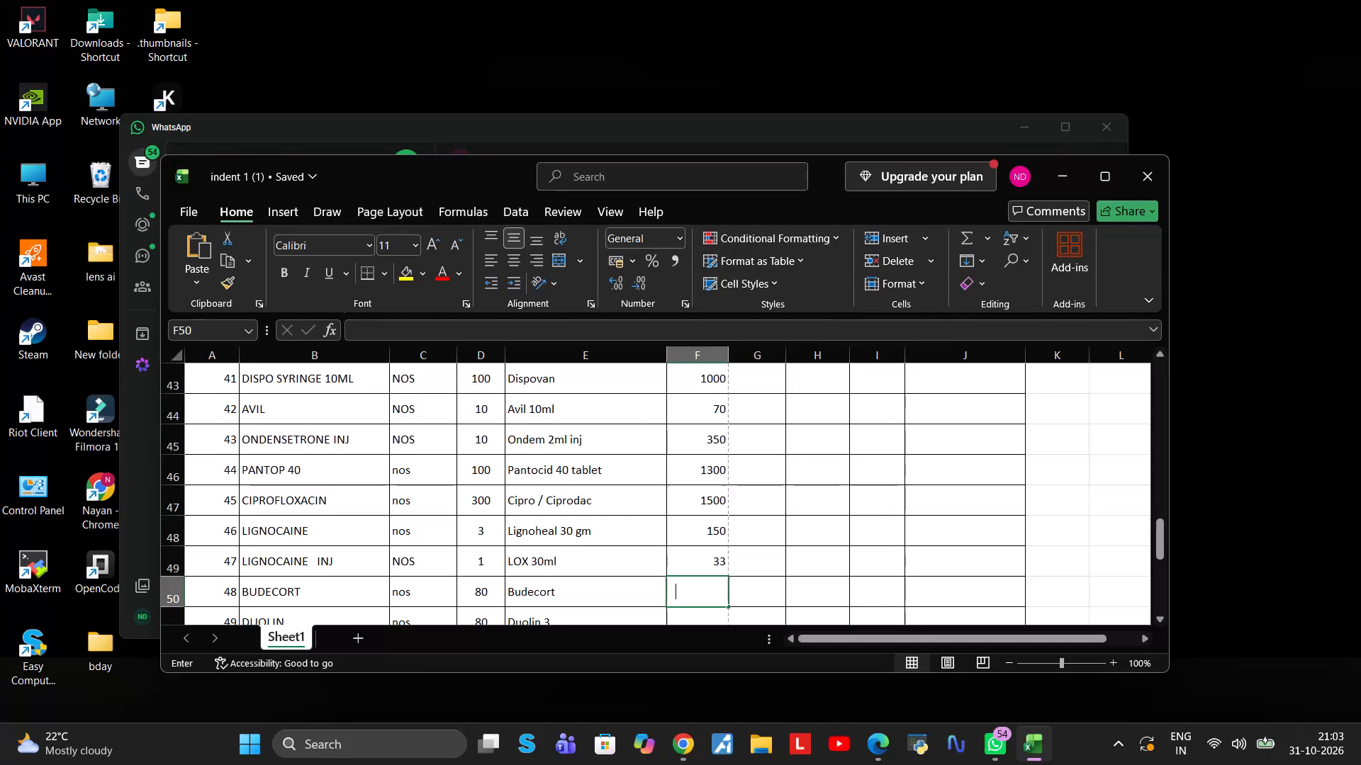
Enter the column F values: 2192 for BUDECORT, 2080 for DUOLIN and 210 for BETADINE SOLUTION.
text(1)
key(9)
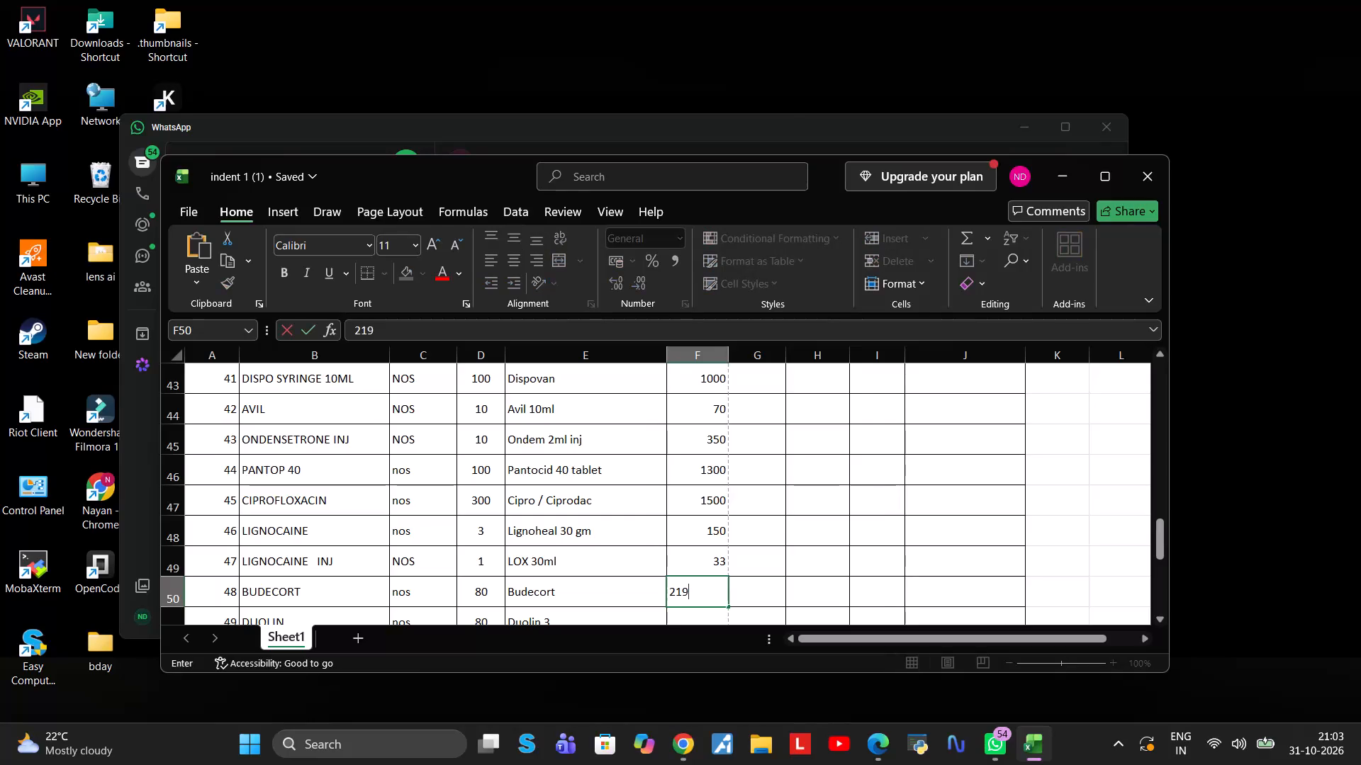
key(2)
key(Down)
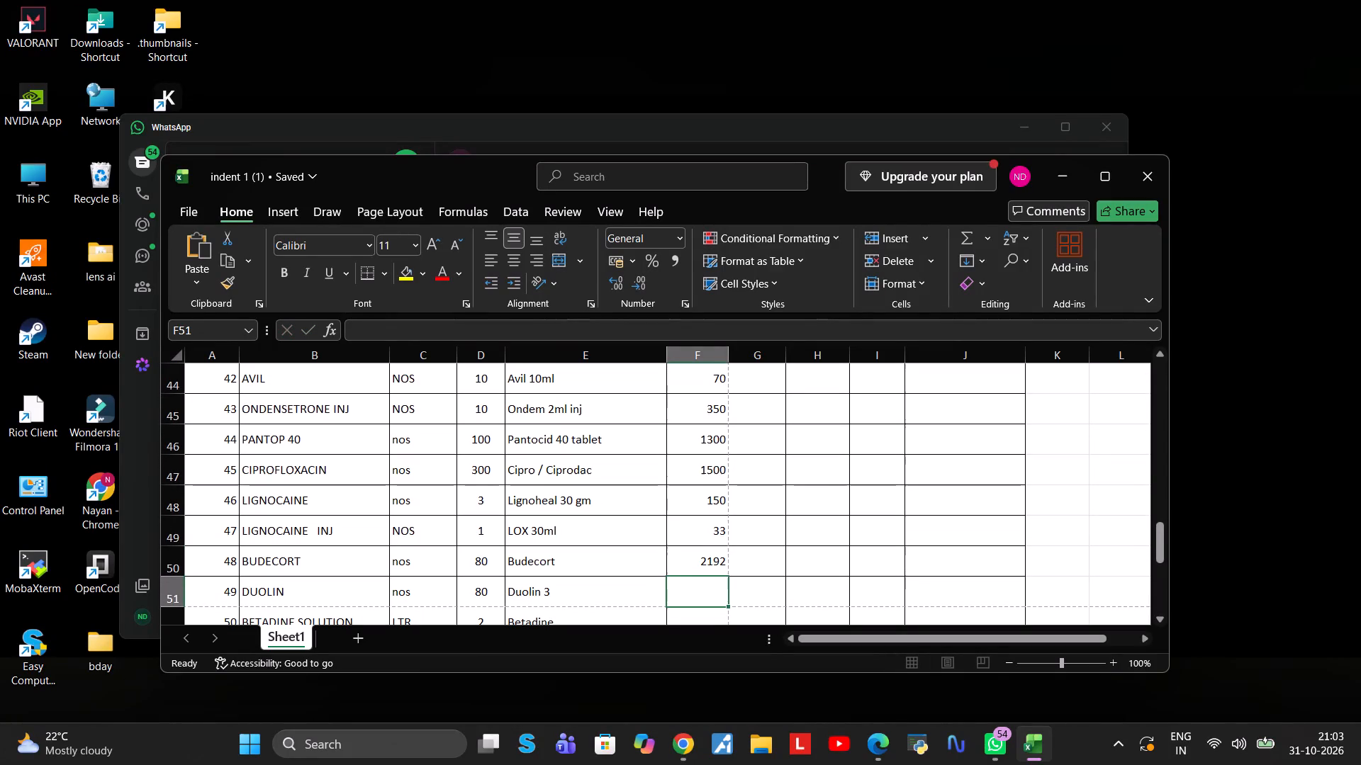
text(2080)
key(Down)
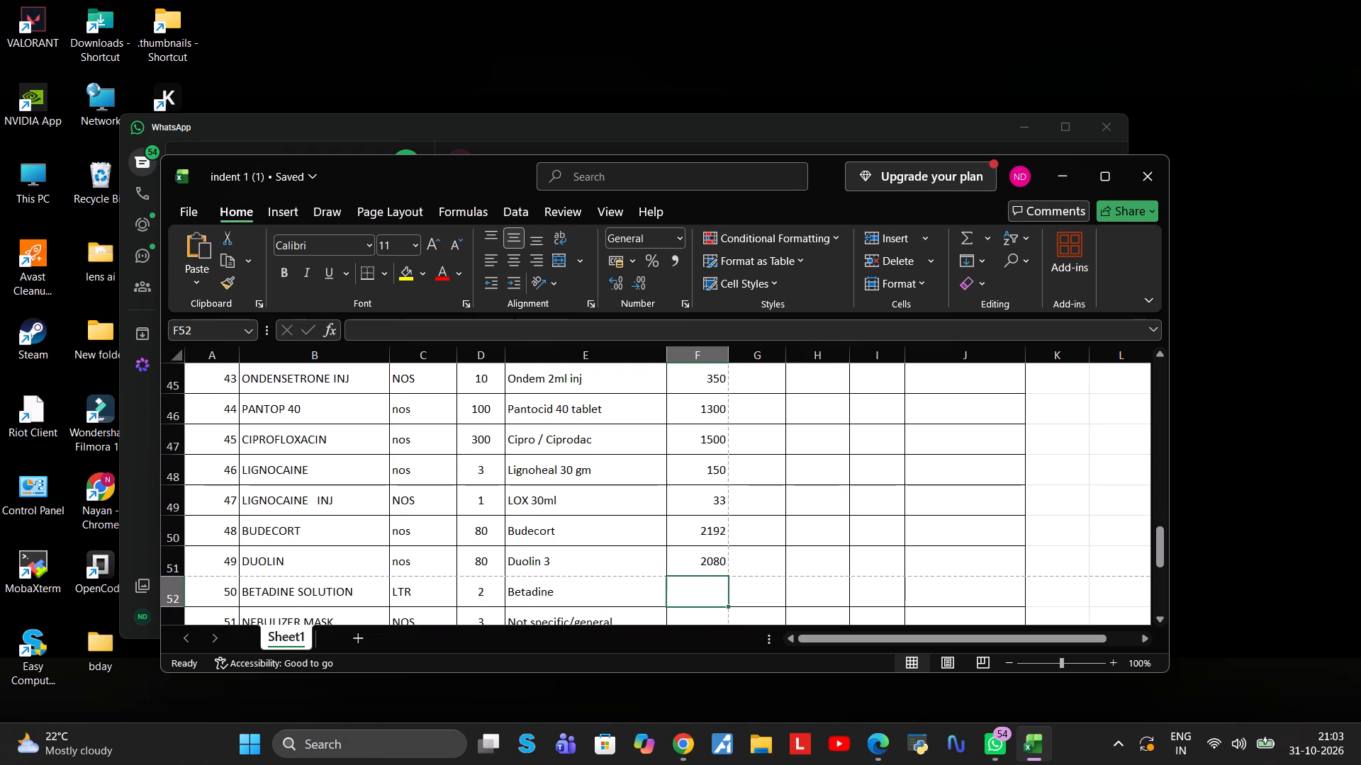
text(210)
key(Down)
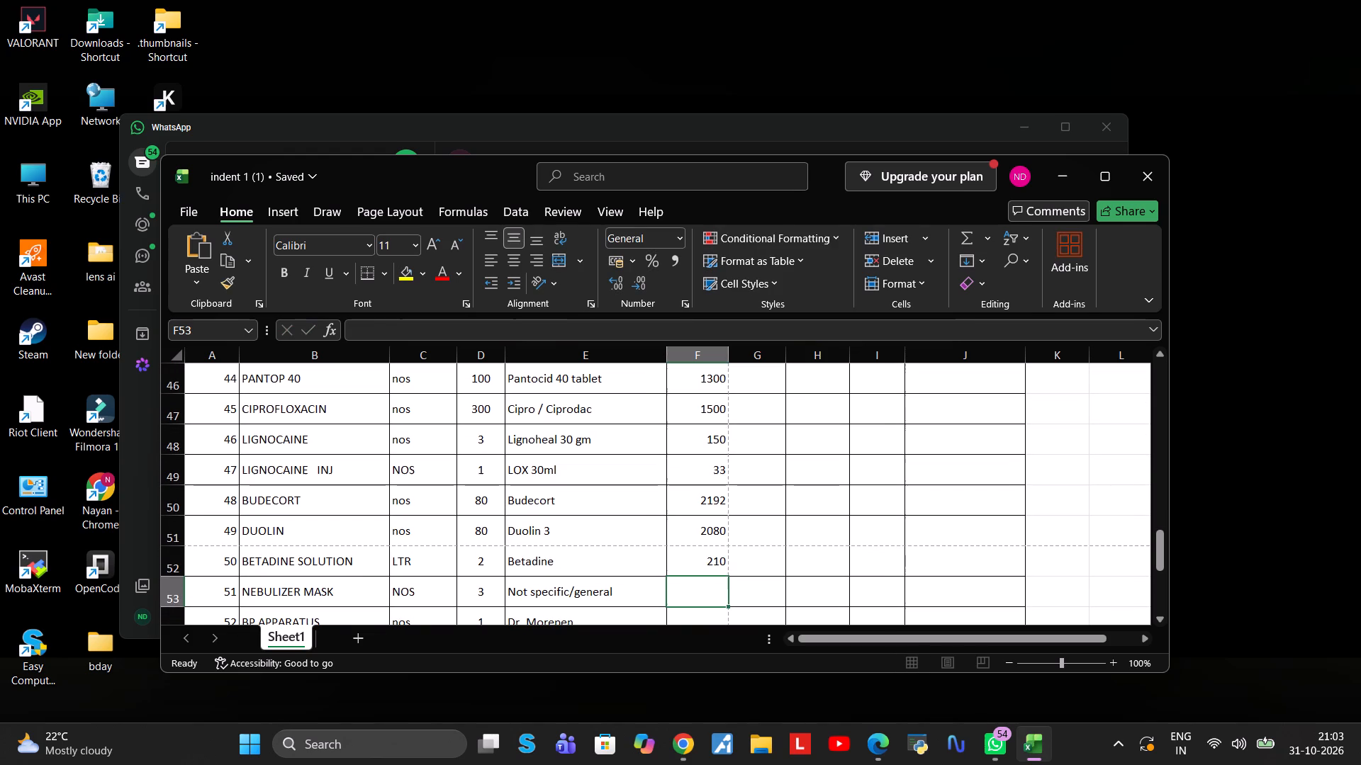
Enter the column F values: 1695 for NEBULIZER MASK, 1550 for BP APPARATUS and 1400 for SYRINGE 3ml.
text(16)
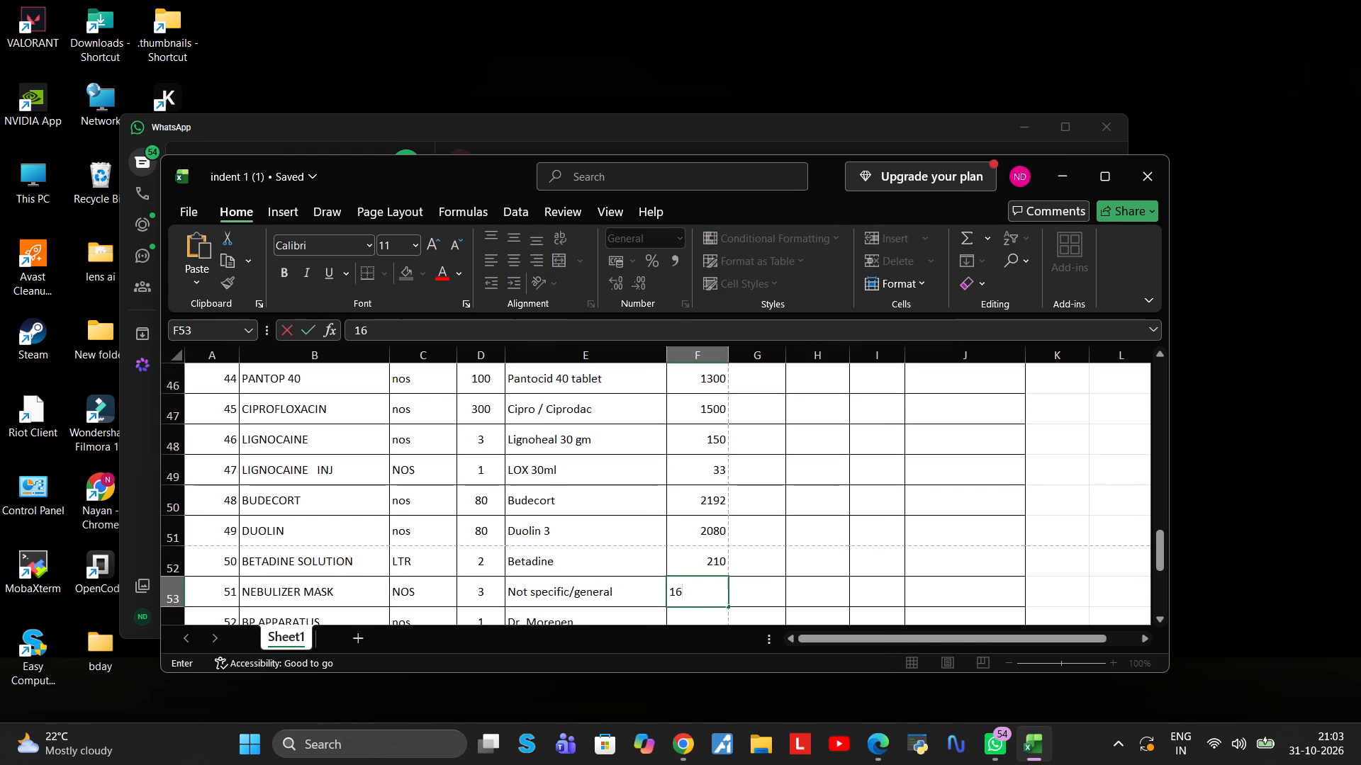
text(95)
key(Down)
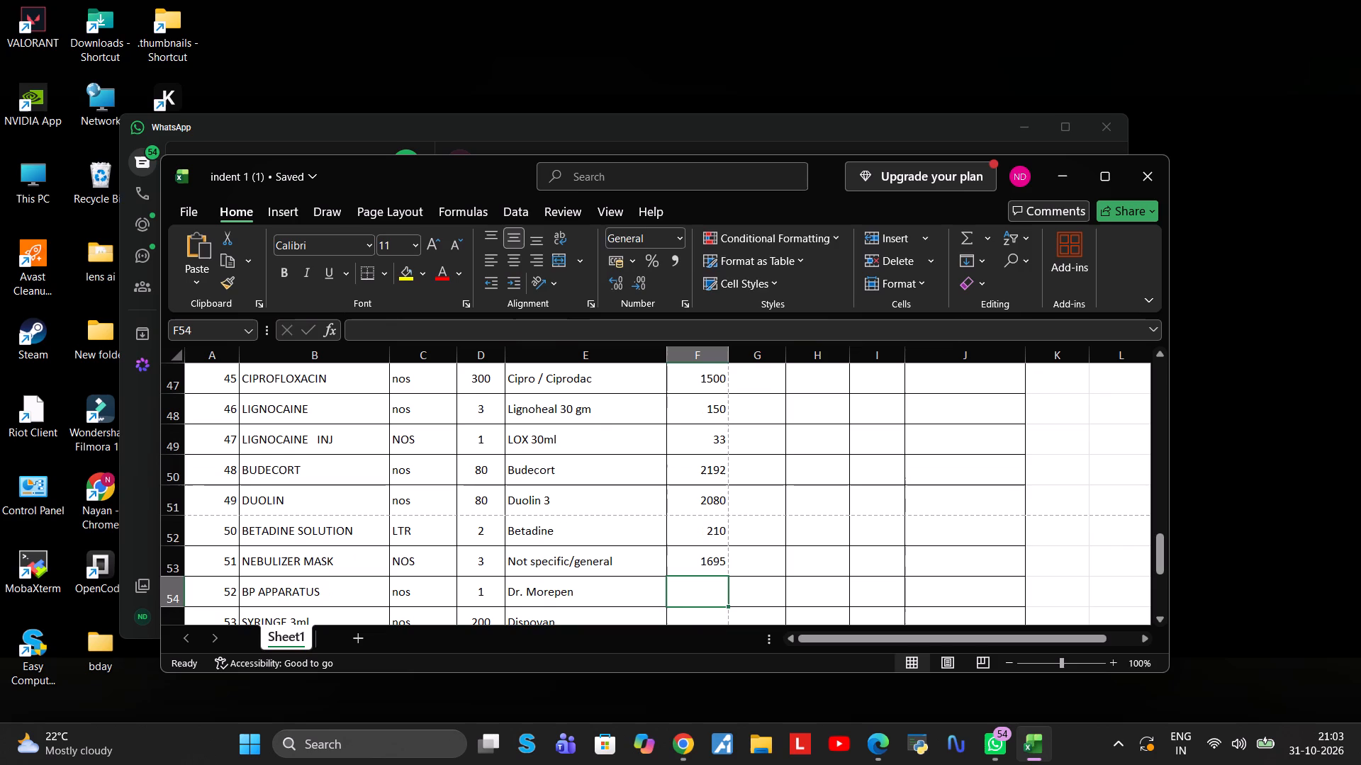
text(1550)
key(Down)
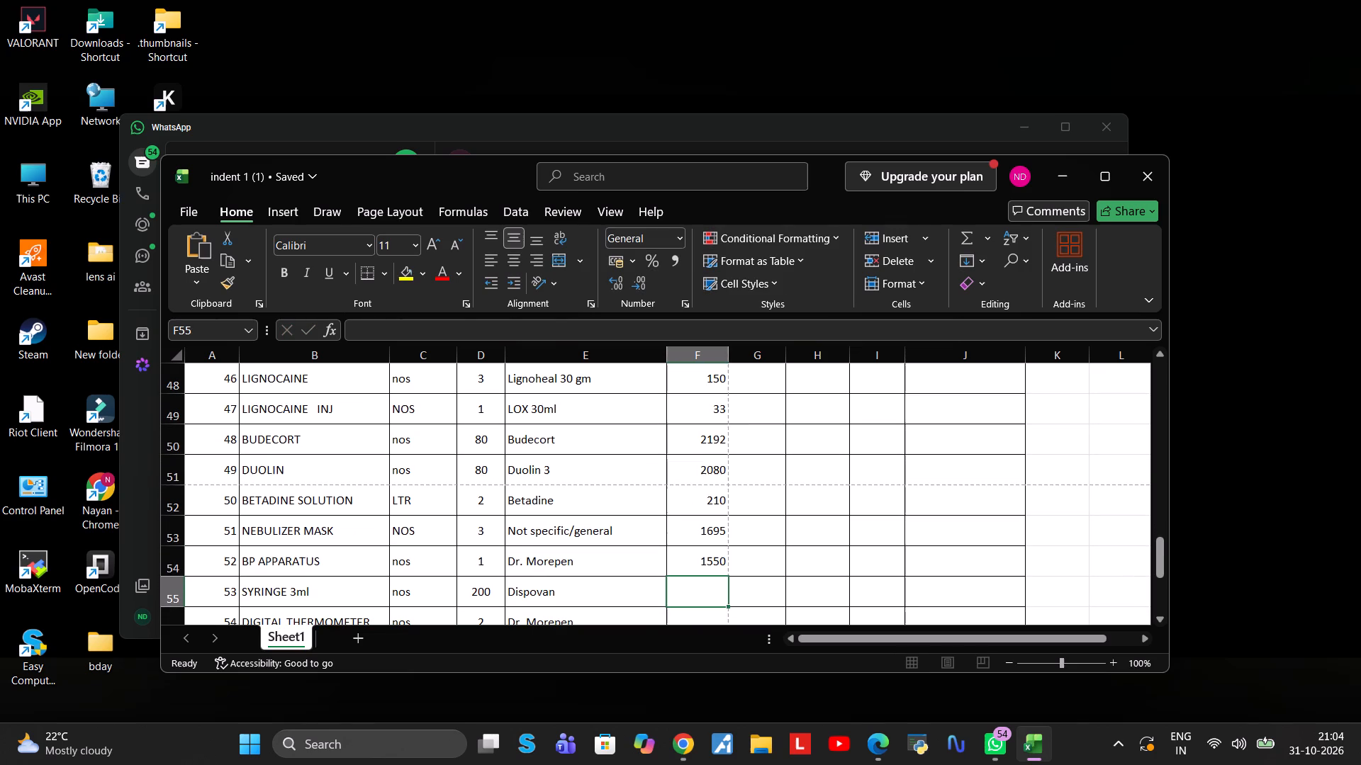
text(1400)
key(Down)
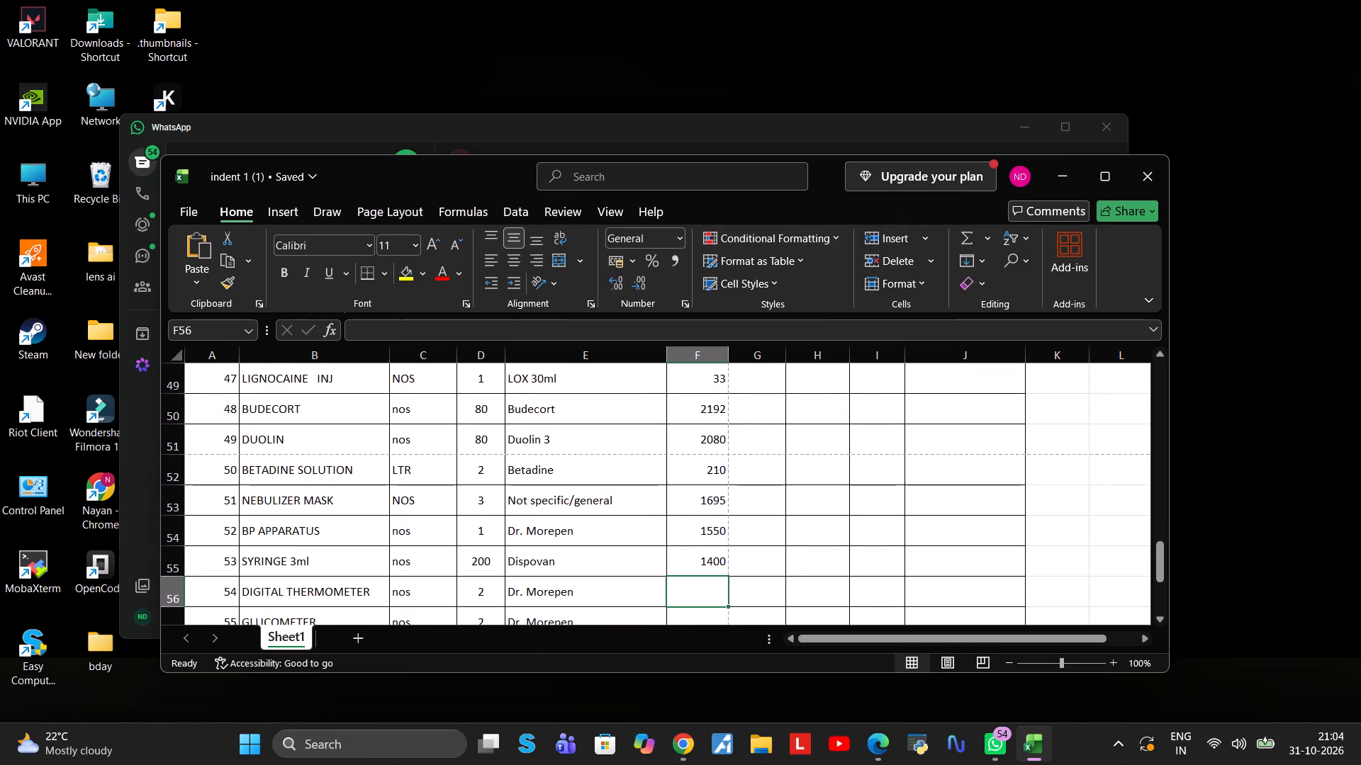
Enter the column F values: 300 for DIGITAL THERMOMETER, 1300 for GLUCOMETER, 1350 for OXYGEN MASK and 65000 for OXYGEN CONCENTRATOR.
text(300)
key(Down)
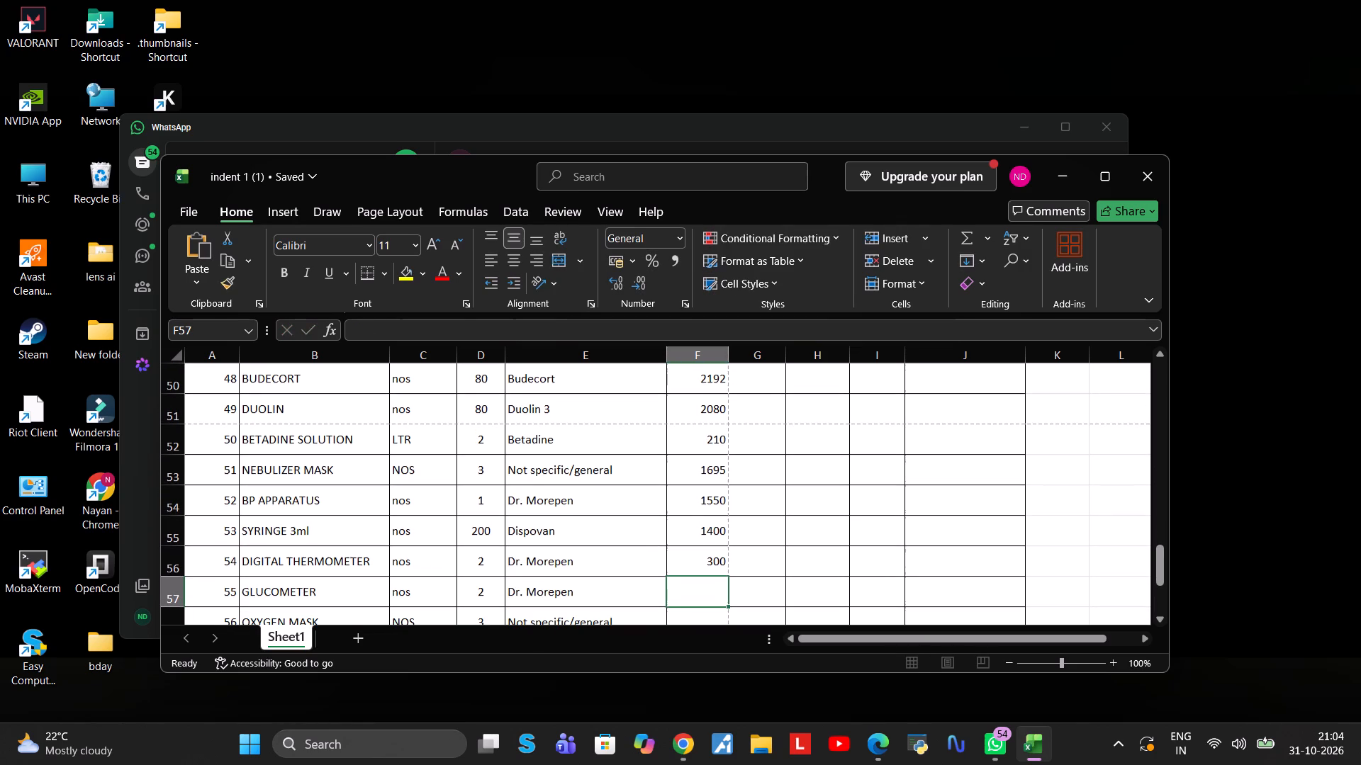
text(1300)
key(Down)
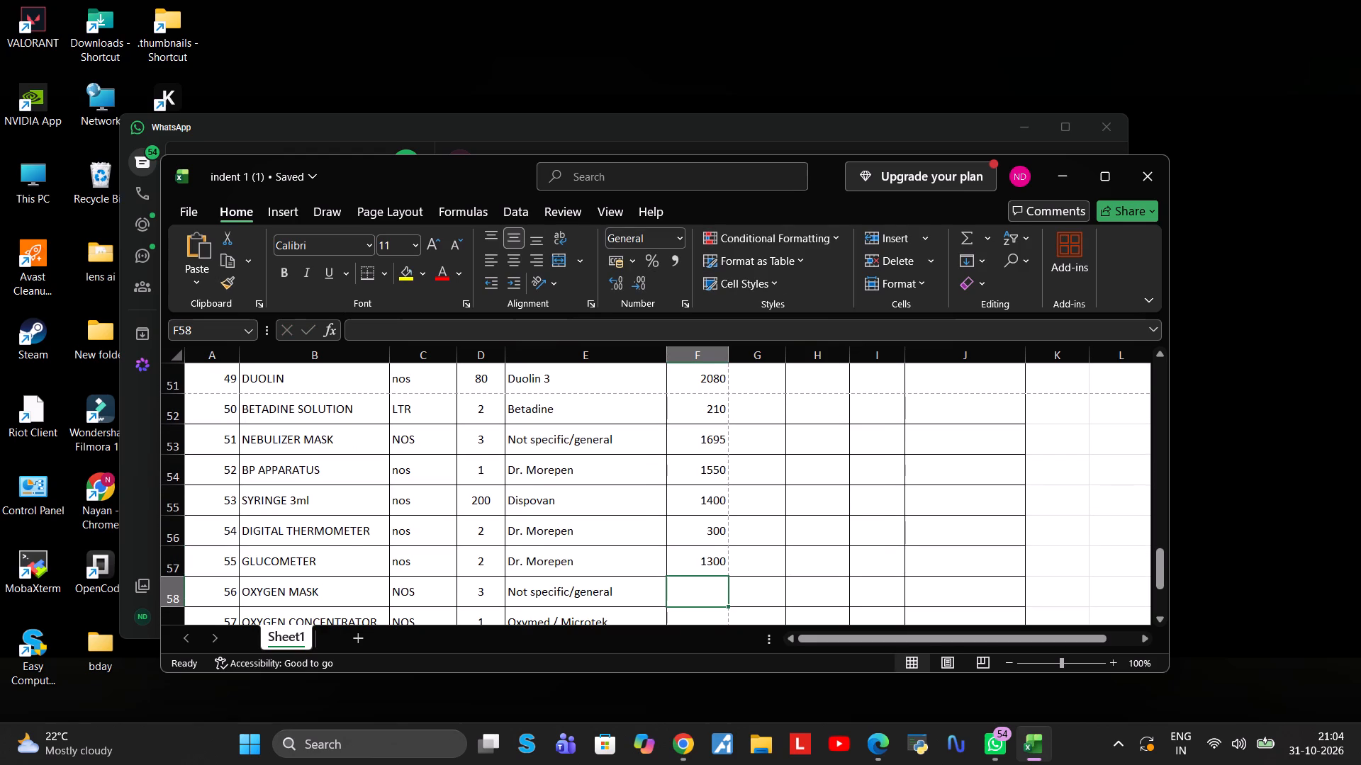
key(1)
text(350)
key(Down)
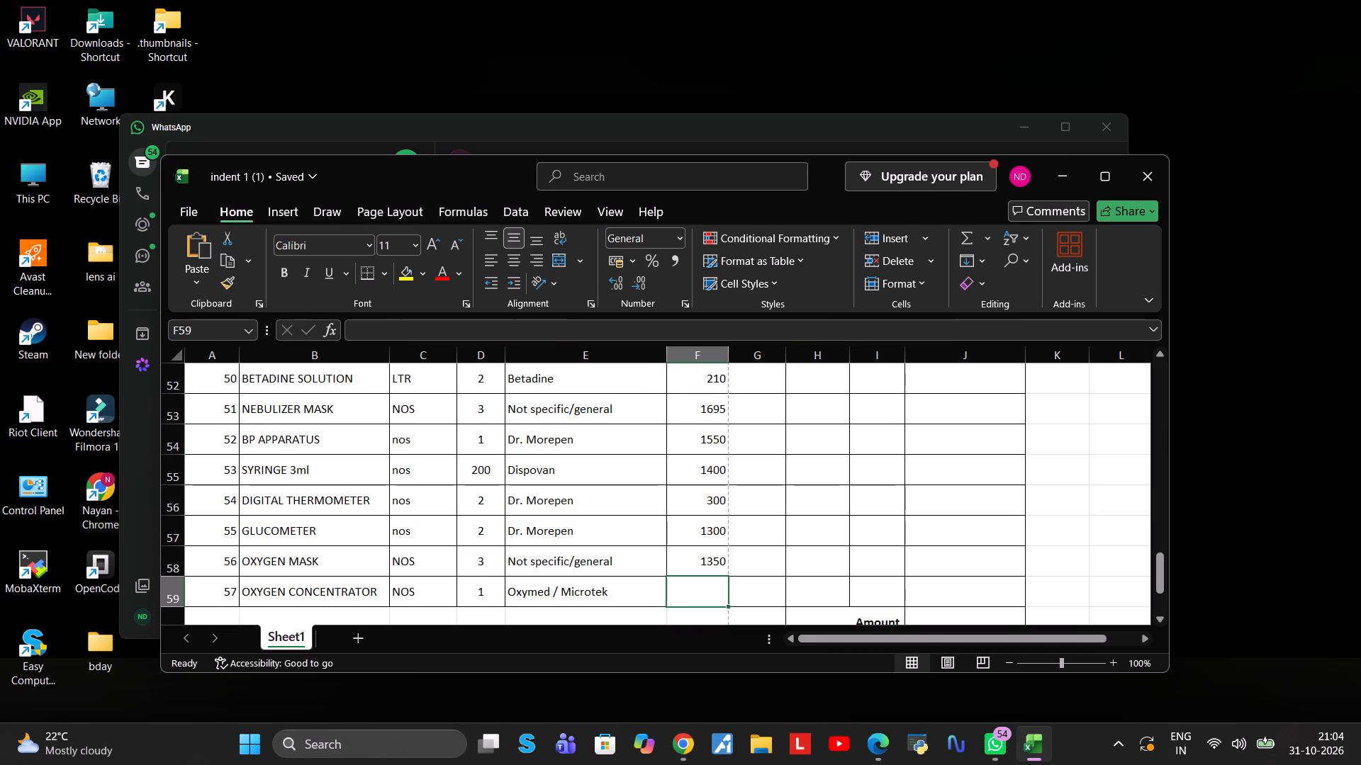
text(6500)
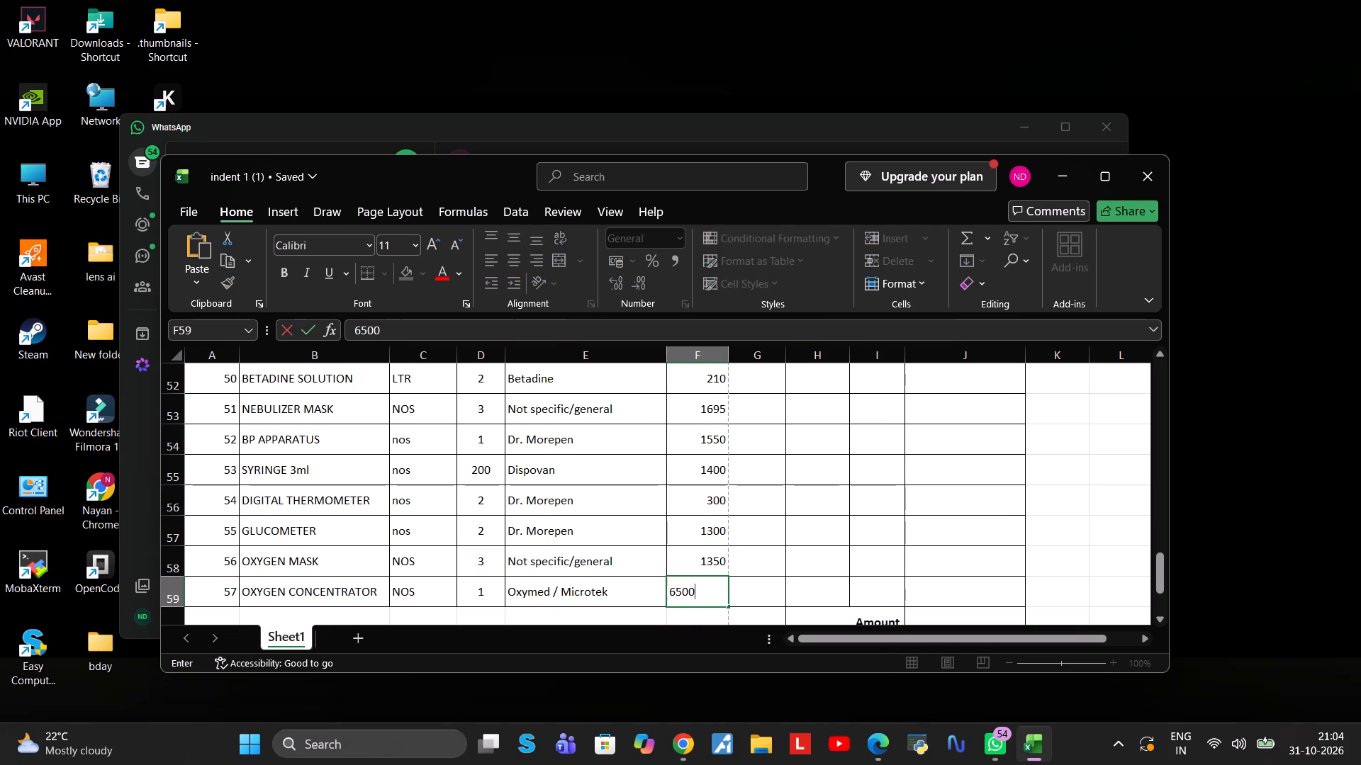
key(0)
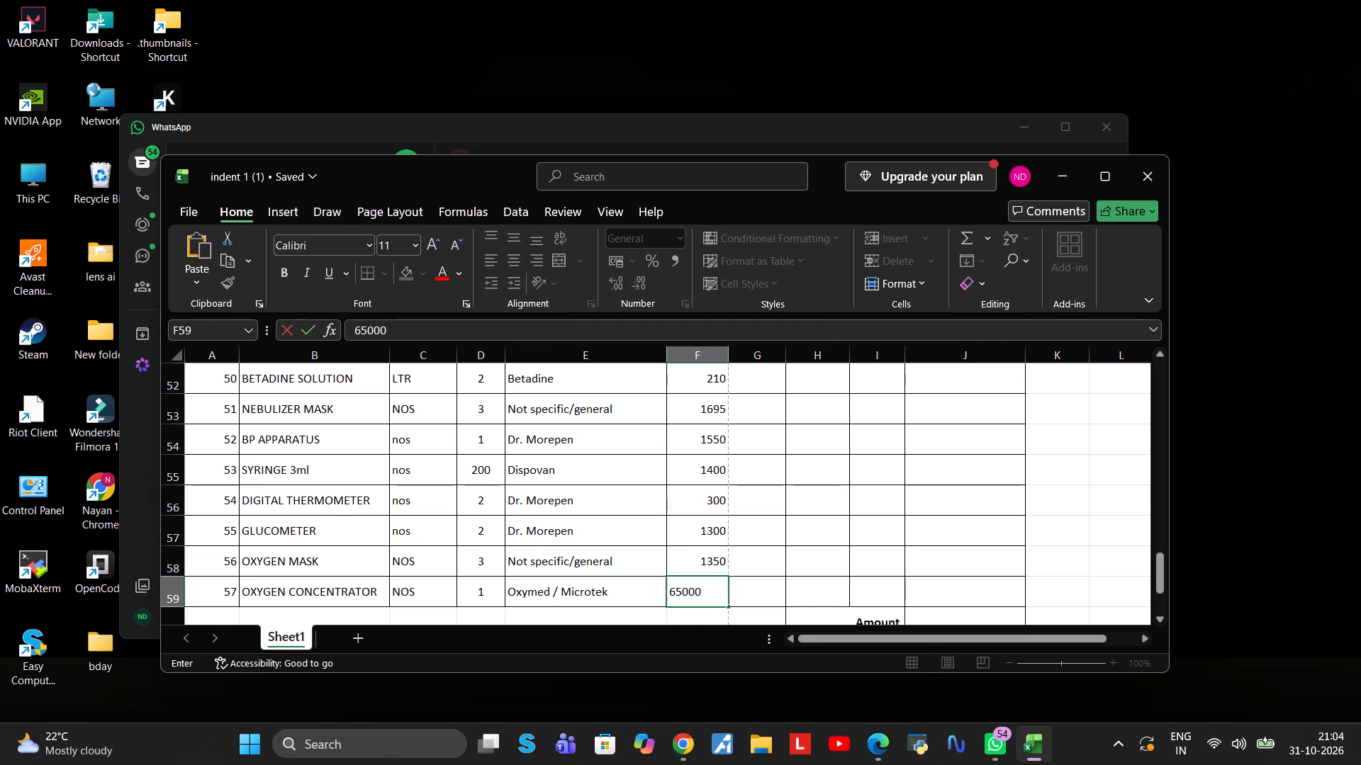
key(Right)
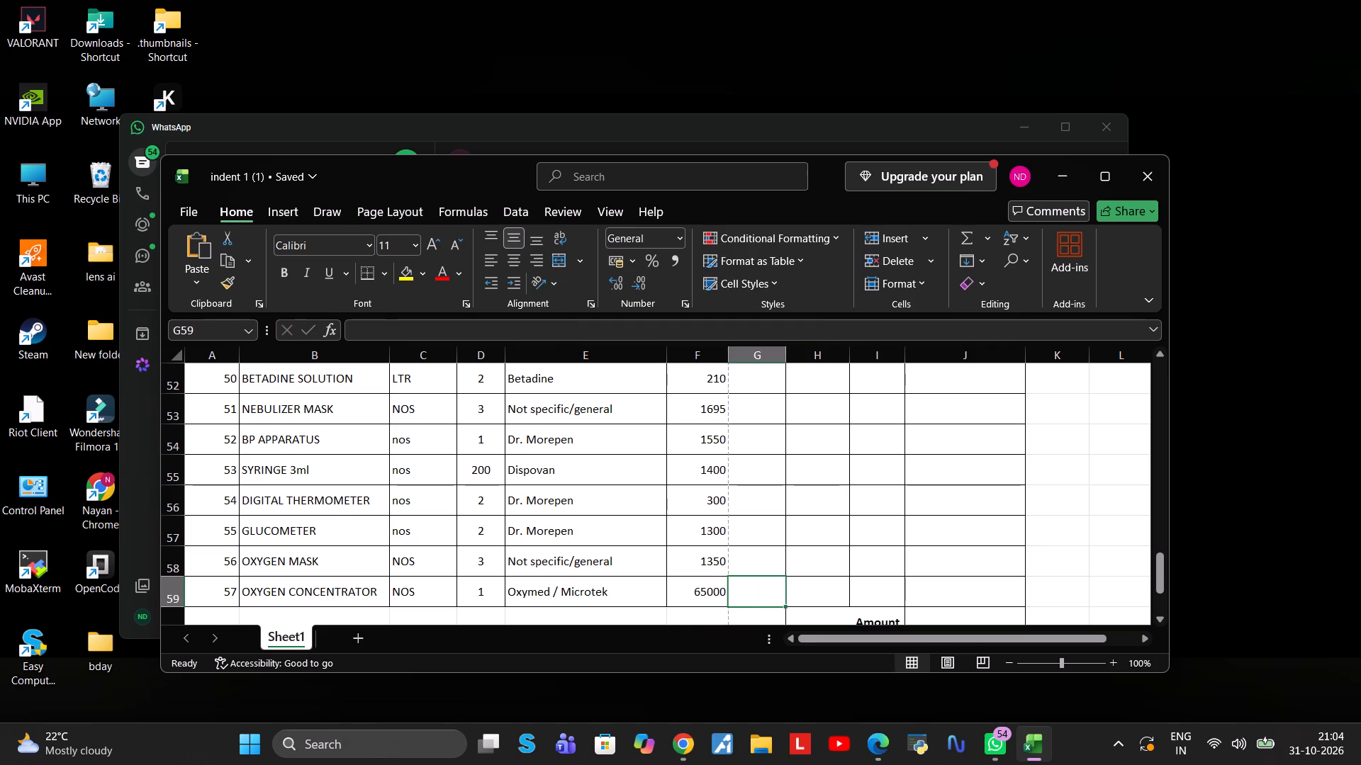
Working upward in column G, enter 22 for OXYGEN CONCENTRATOR and 25 for OXYGEN MASK, GLUCOMETER and DIGITAL THERMOMETER.
text(22)
key(Up)
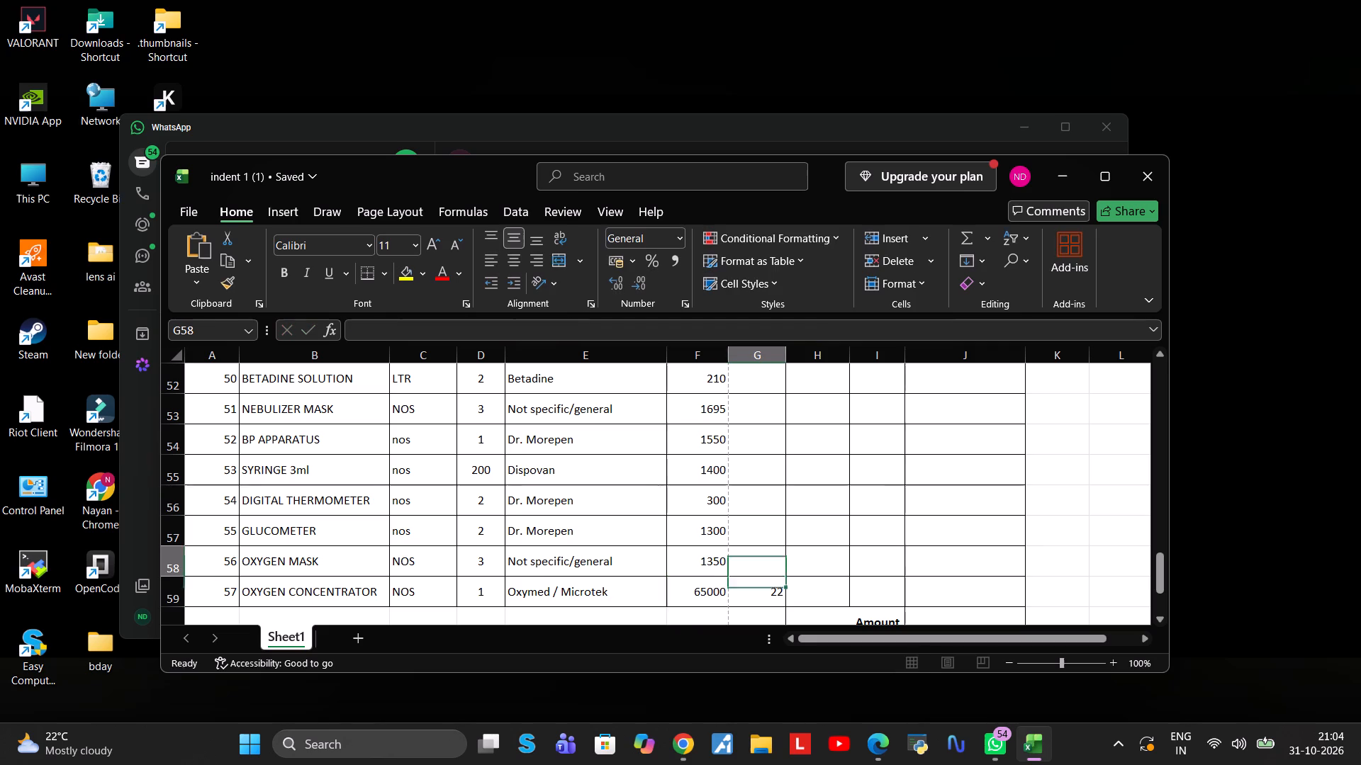
text(25)
key(Up)
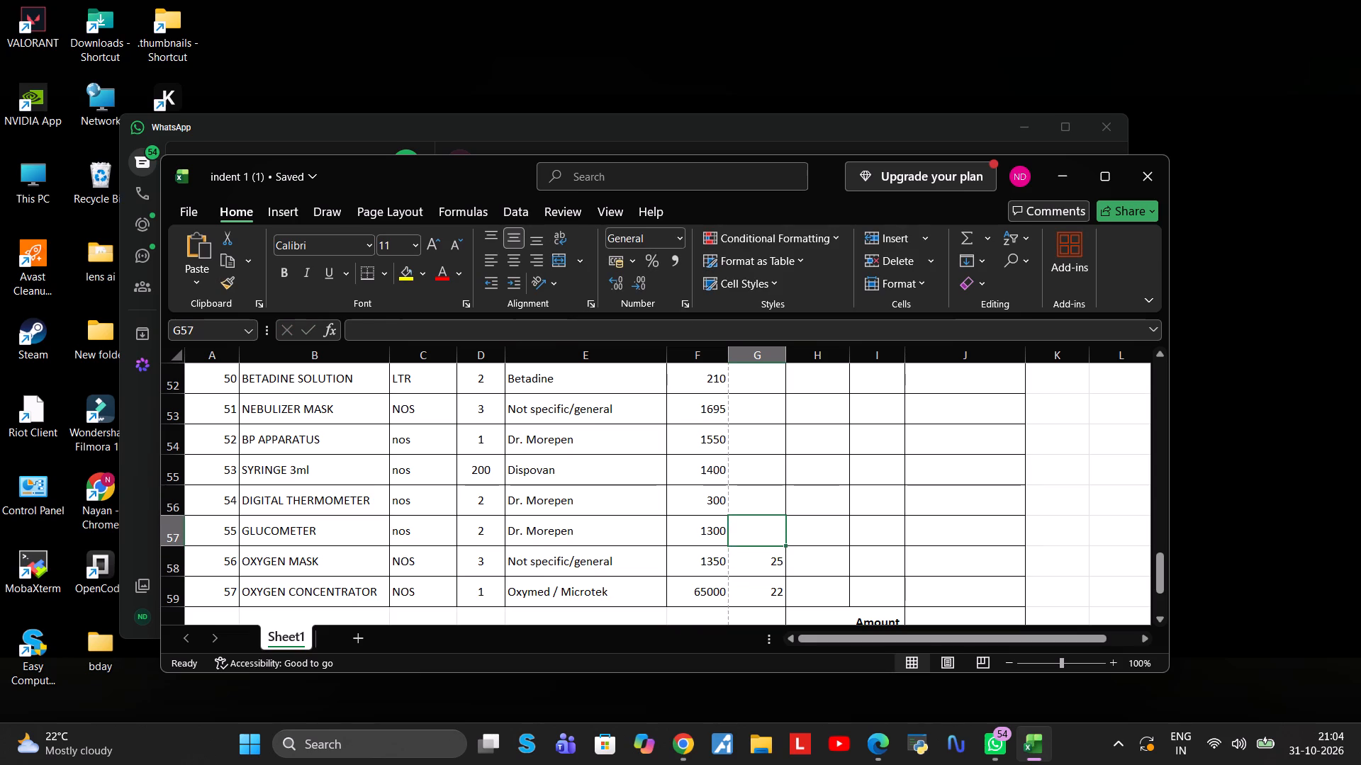
text(25)
key(Up)
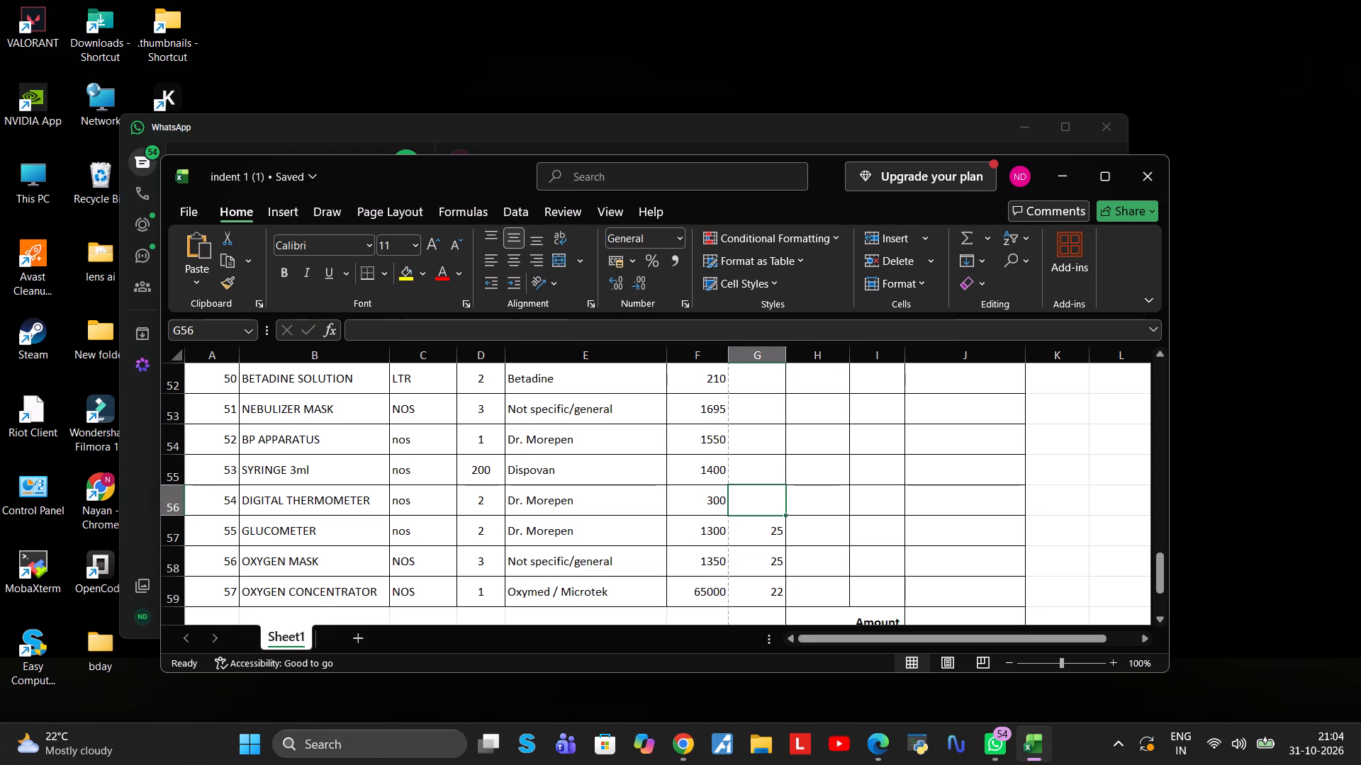
text(25)
key(Up)
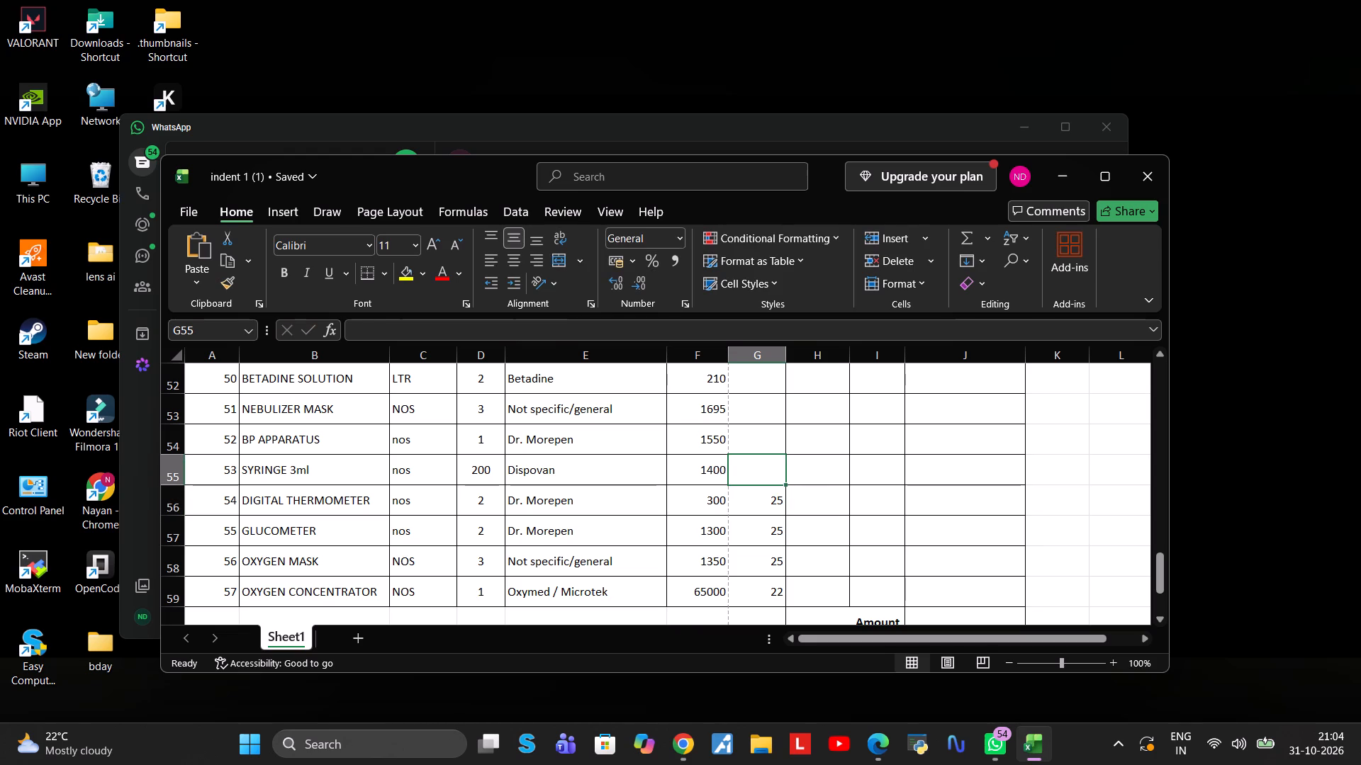
Enter the column G values: 25 for SYRINGE 3ml and BP APPARATUS, 35 for NEBULIZER MASK and 25 for BETADINE SOLUTION.
text(25)
key(Up)
text(25)
key(Up)
text(35)
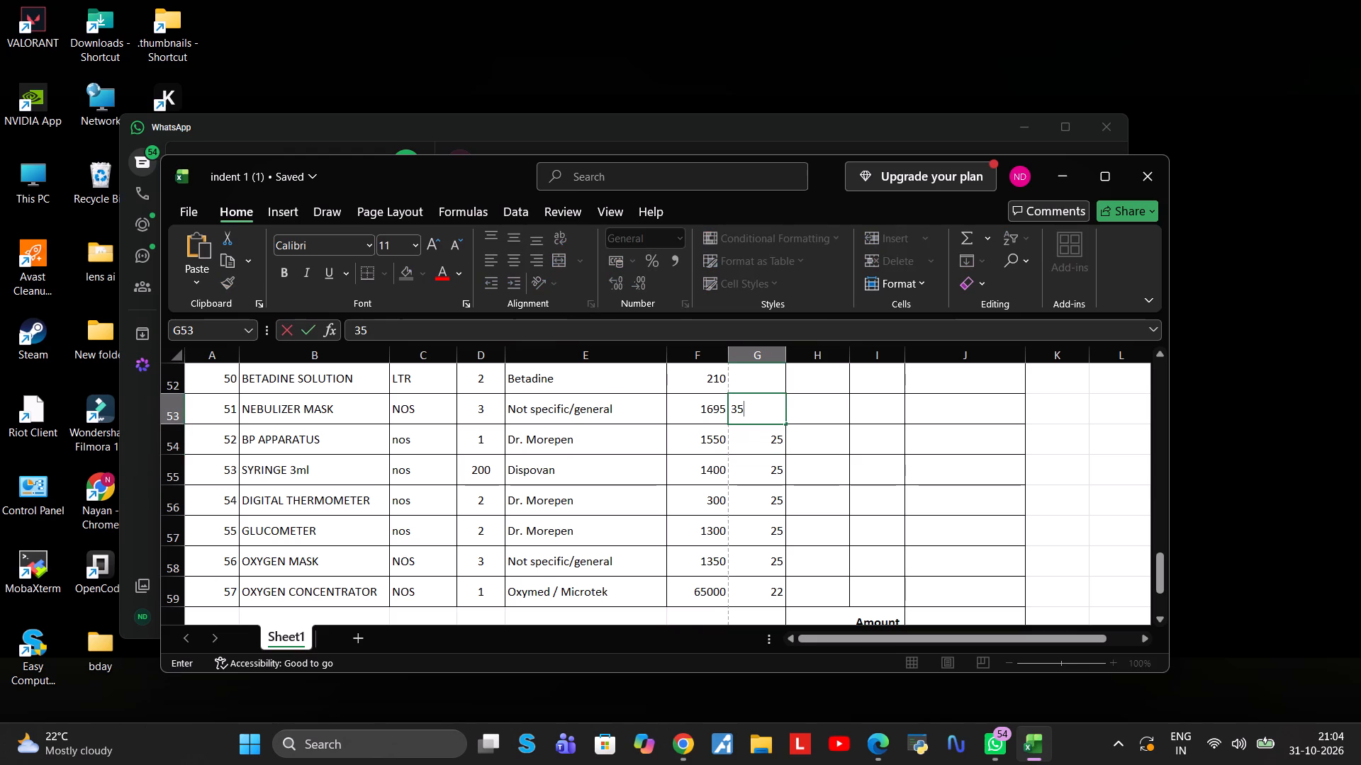
key(Up)
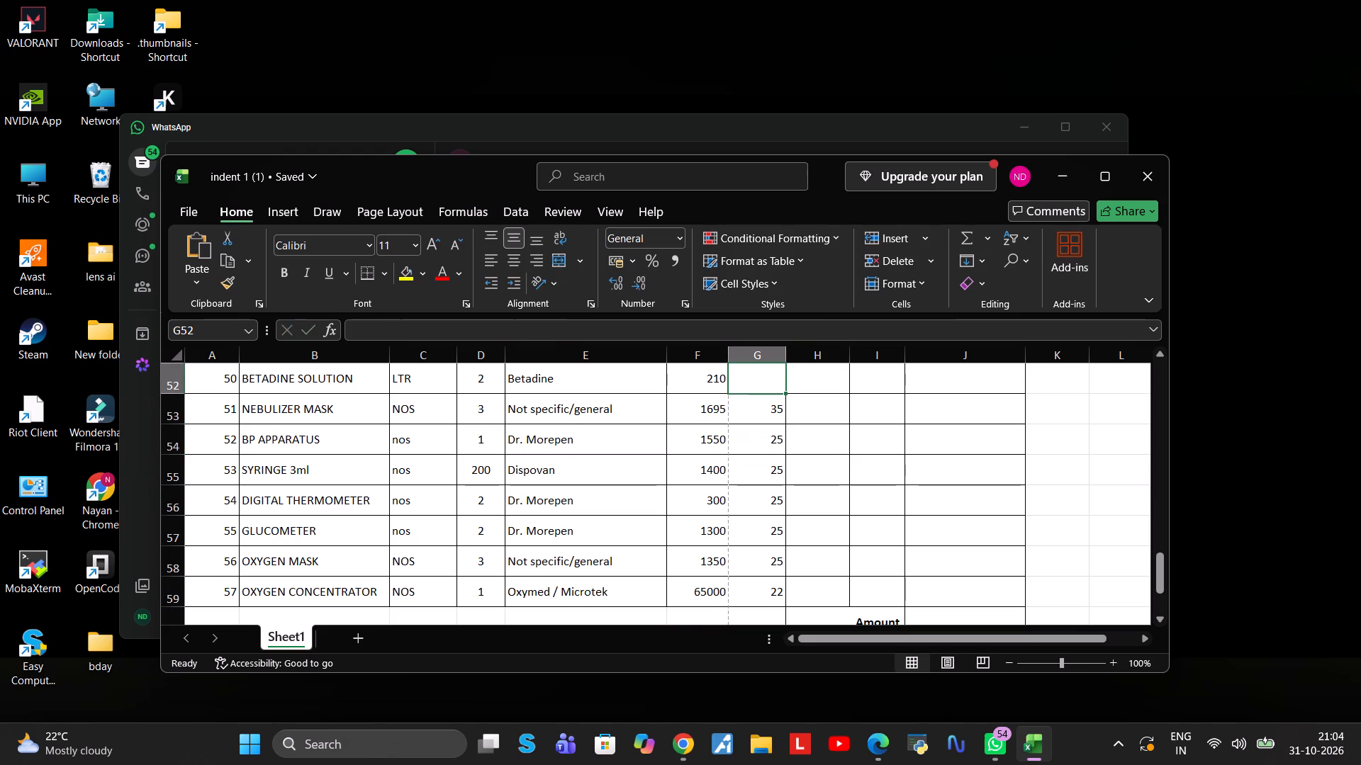
text(25)
key(Up)
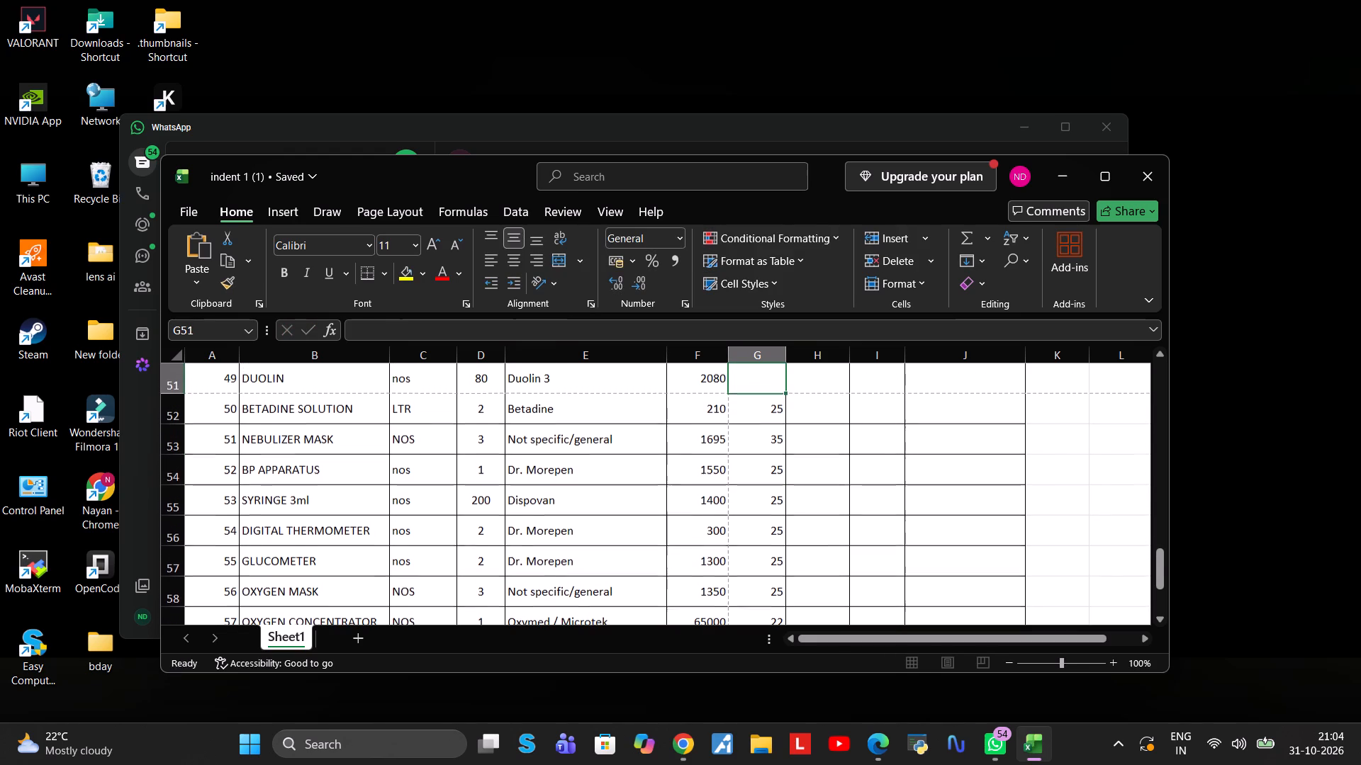
Enter the column G values: 22 for DUOLIN and BUDECORT, and 25 for LIGNOCAINE INJ, LIGNOCAINE and CIPROFLOXACIN.
text(22)
key(Up)
text(22)
key(Up)
text(25)
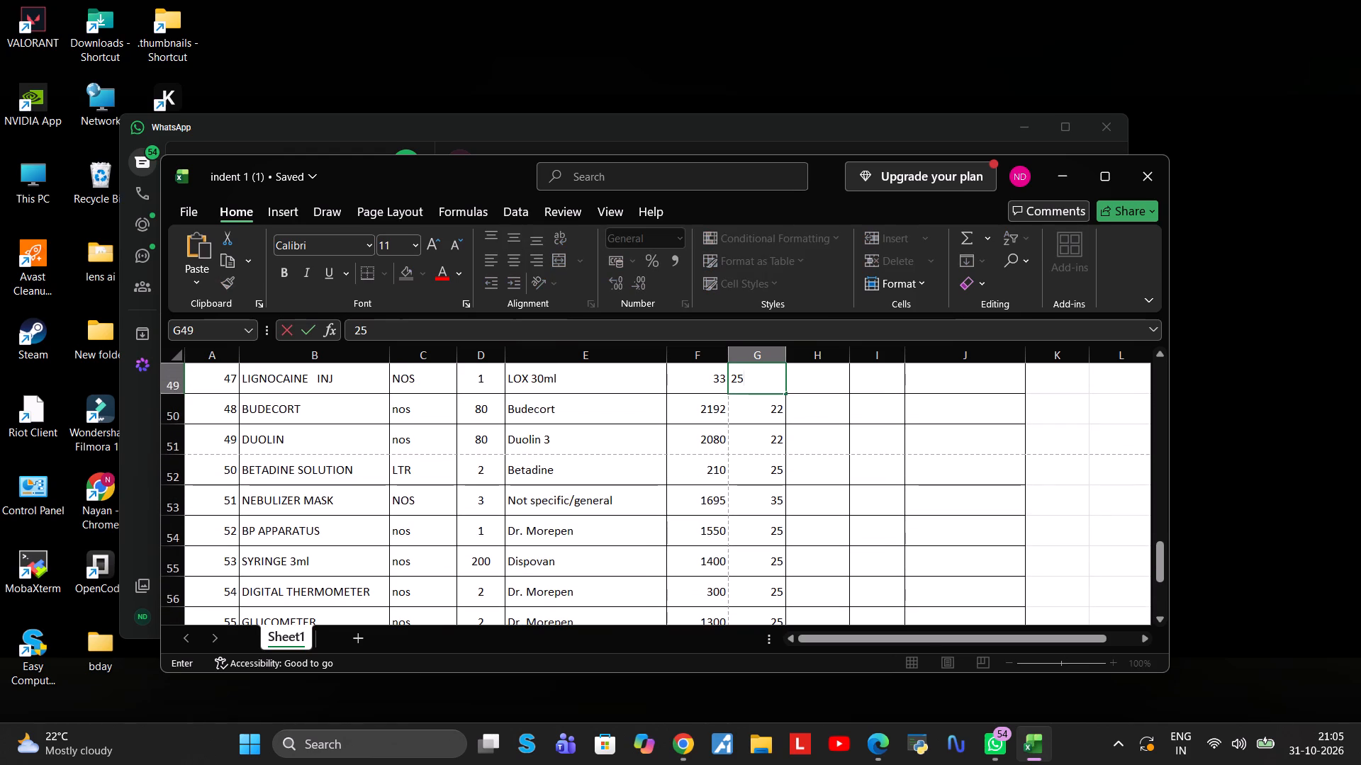
key(Up)
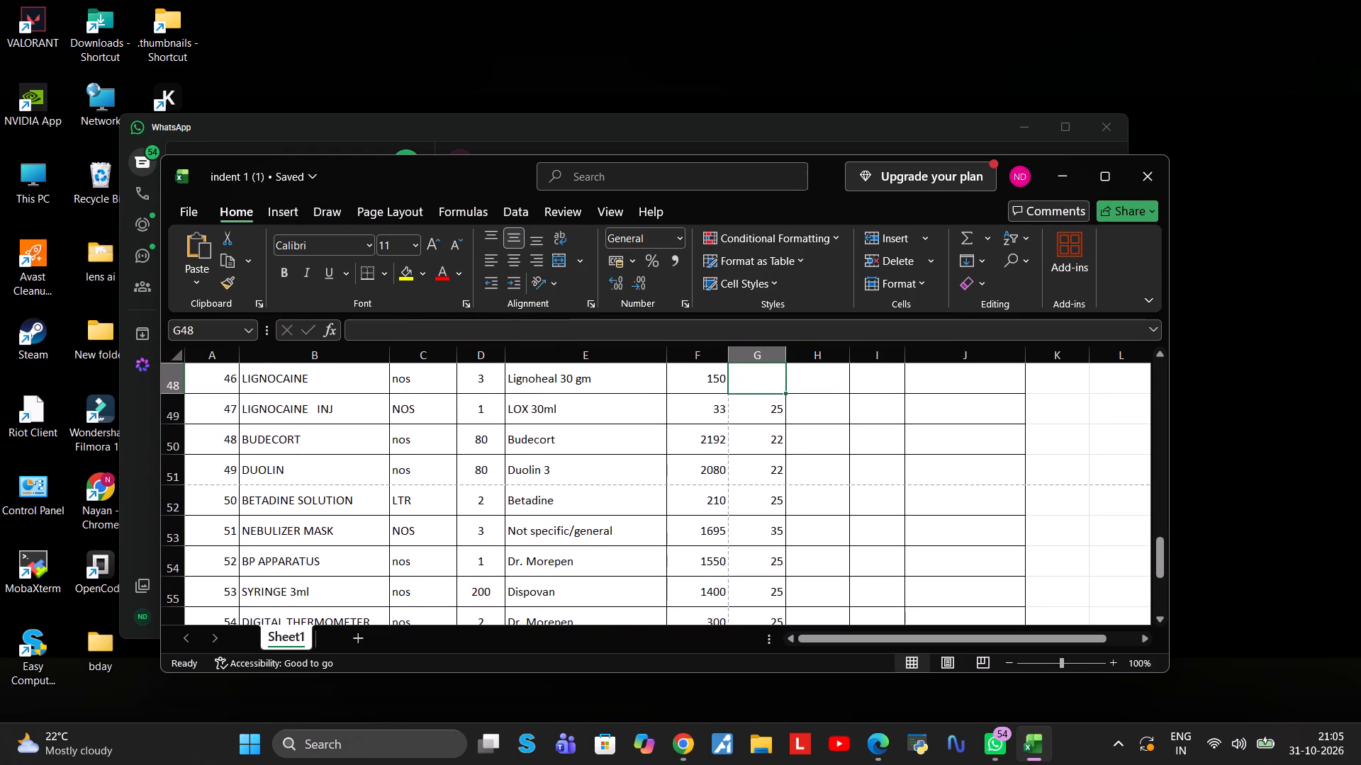
text(25)
key(Up)
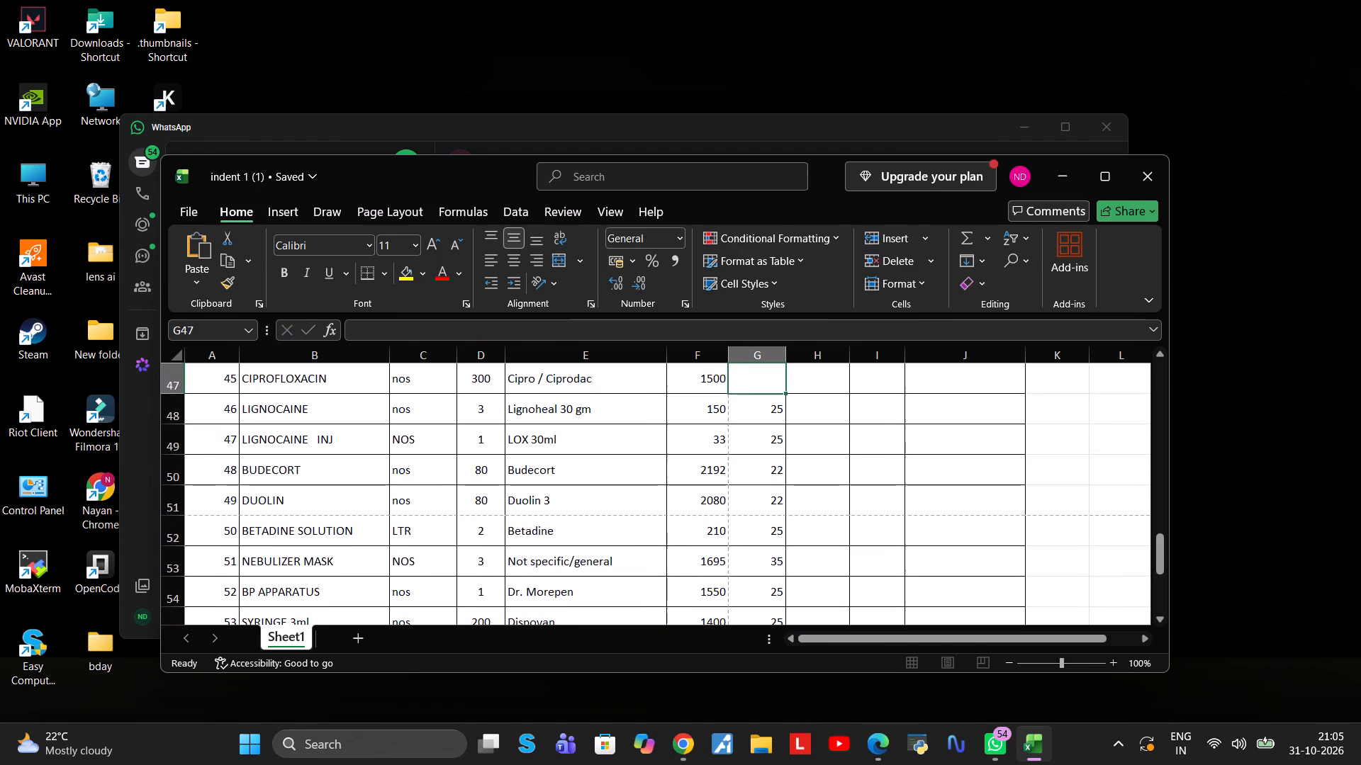
text(25)
key(Up)
Enter the column G values: 30 for PANTOP 40 and ONDENSETRONE INJ, and 25% for AVIL and DISPO SYRINGE 10ML.
text(30)
key(Up)
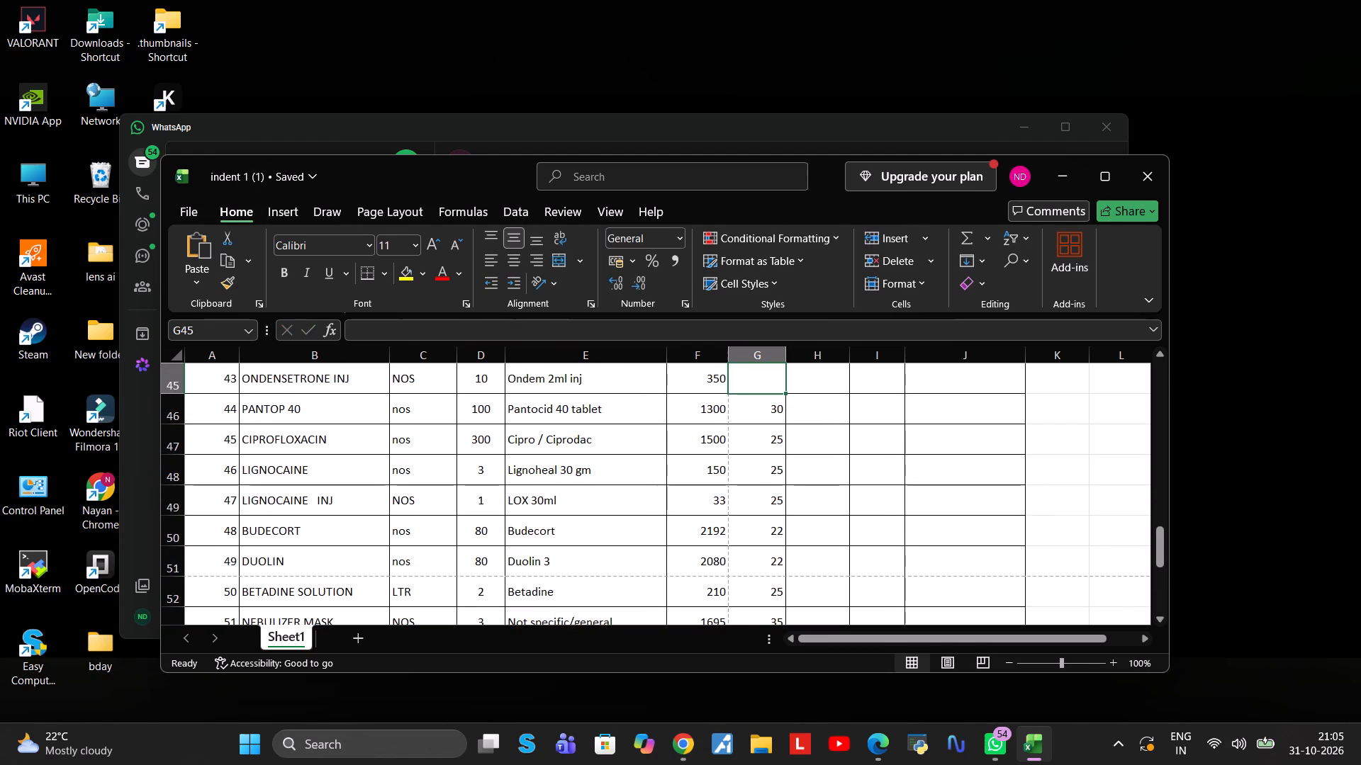
text(30)
key(Up)
text(25)
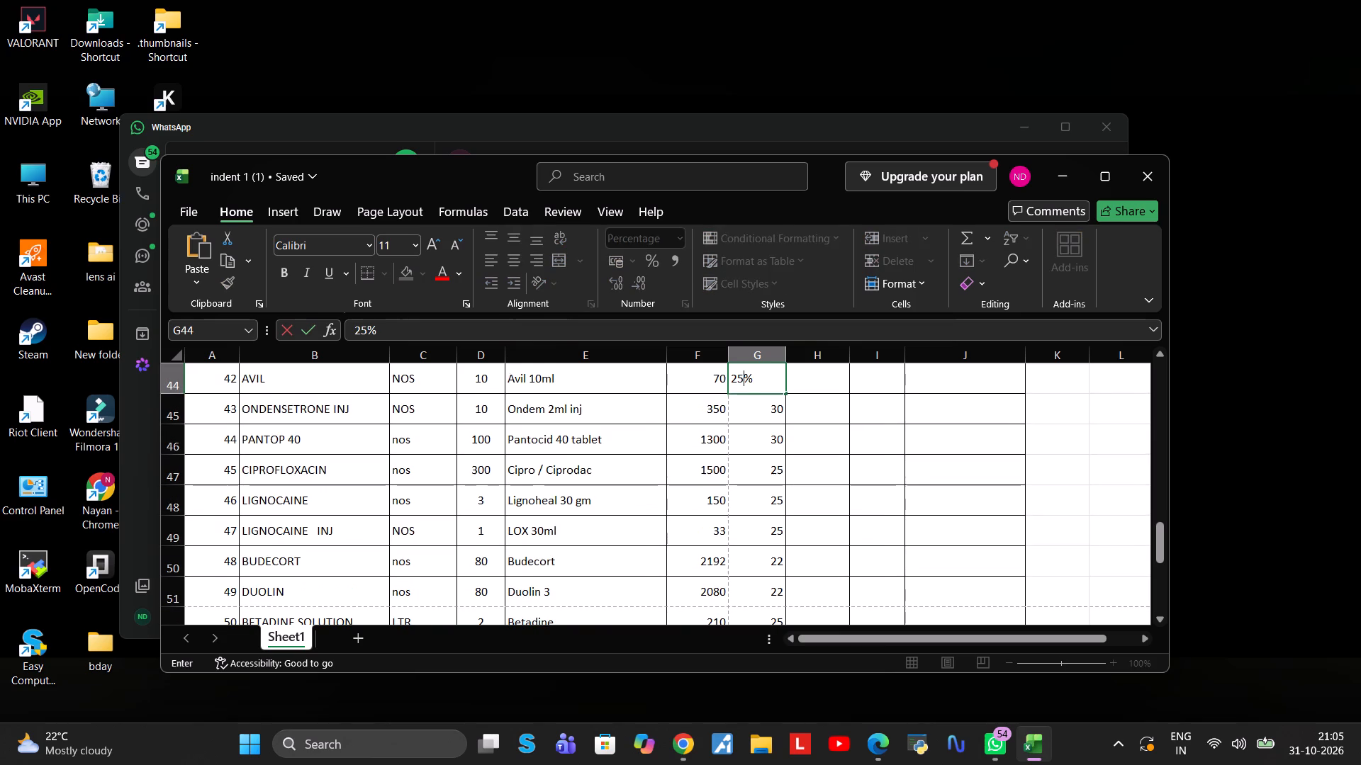
key(Up)
text(25)
key(Up)
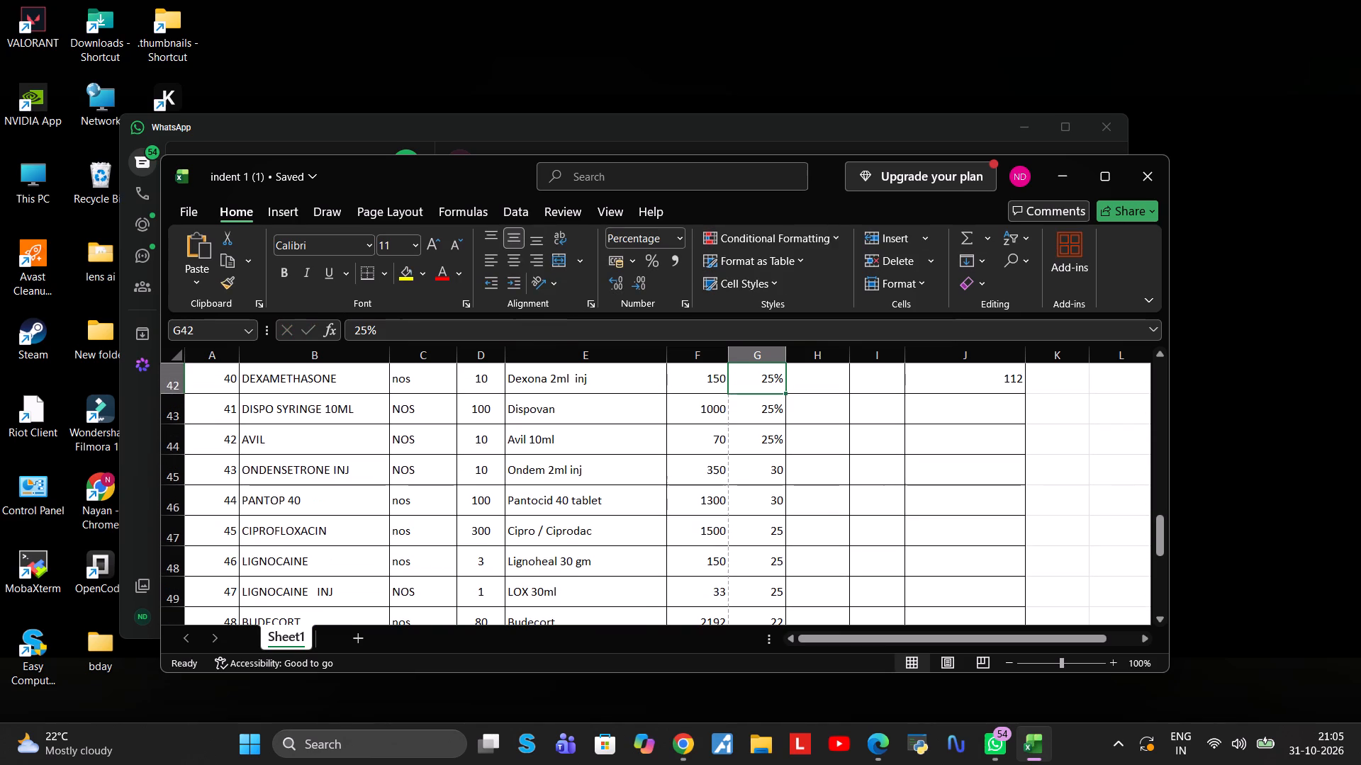
Change the column G value for ONDENSETRONE INJ to the percentage 30%.
key(Down)
key(Down)
key(Down)
key(Down)
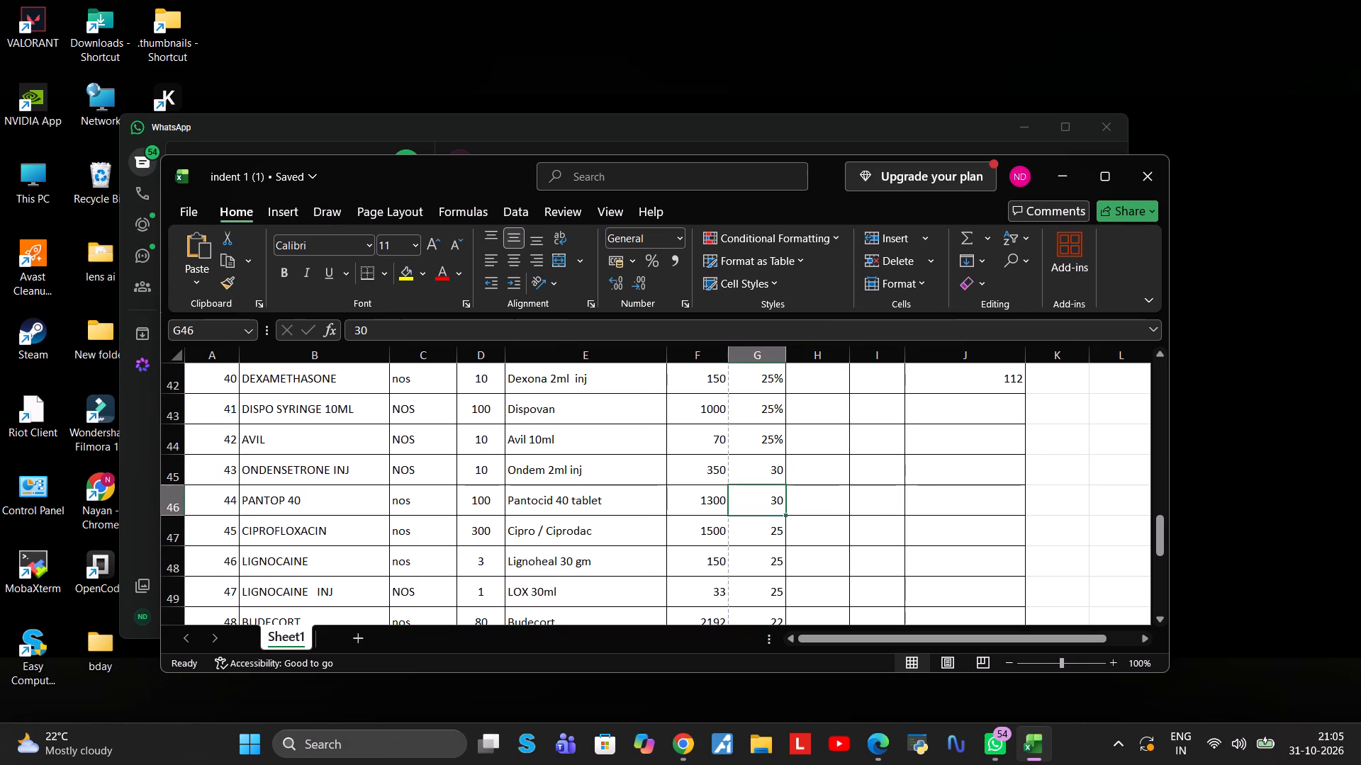
key(Down)
key(Up)
key(Up)
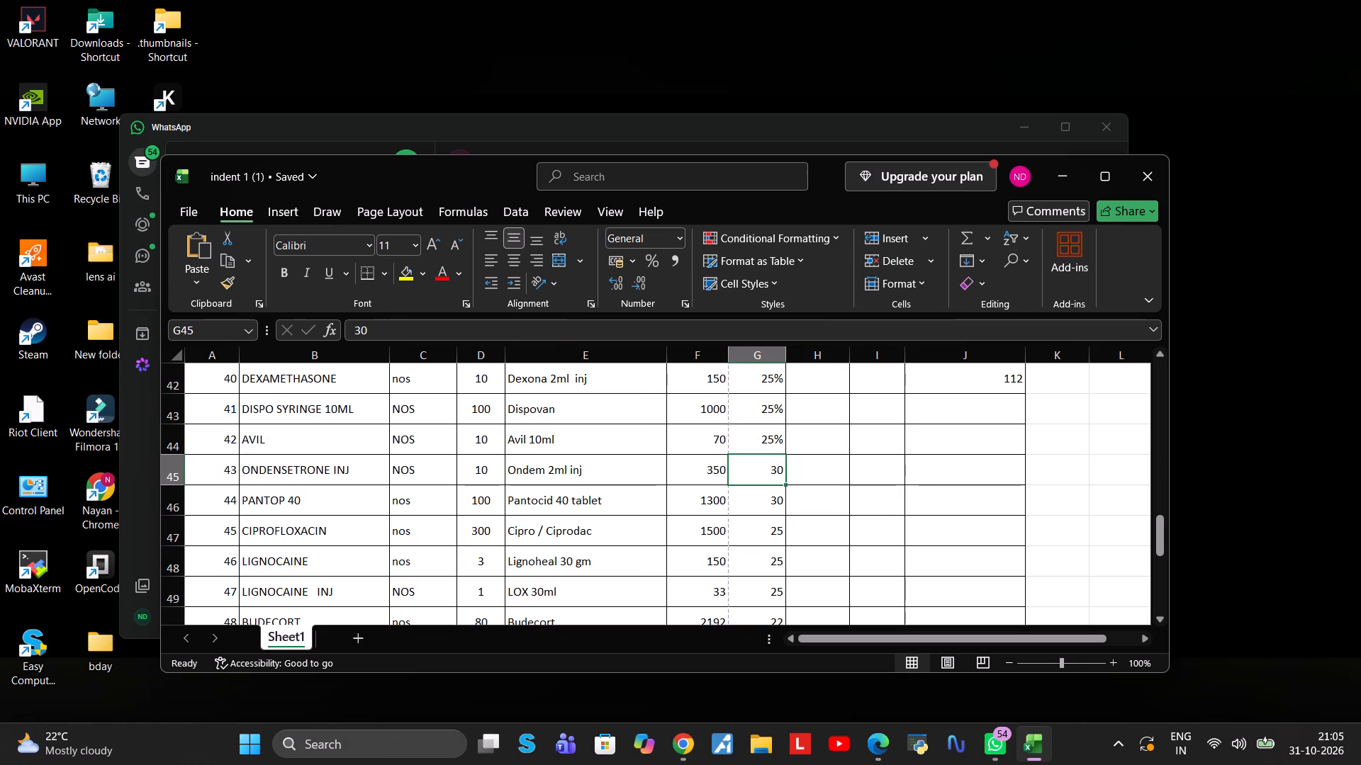
key(shift+percent)
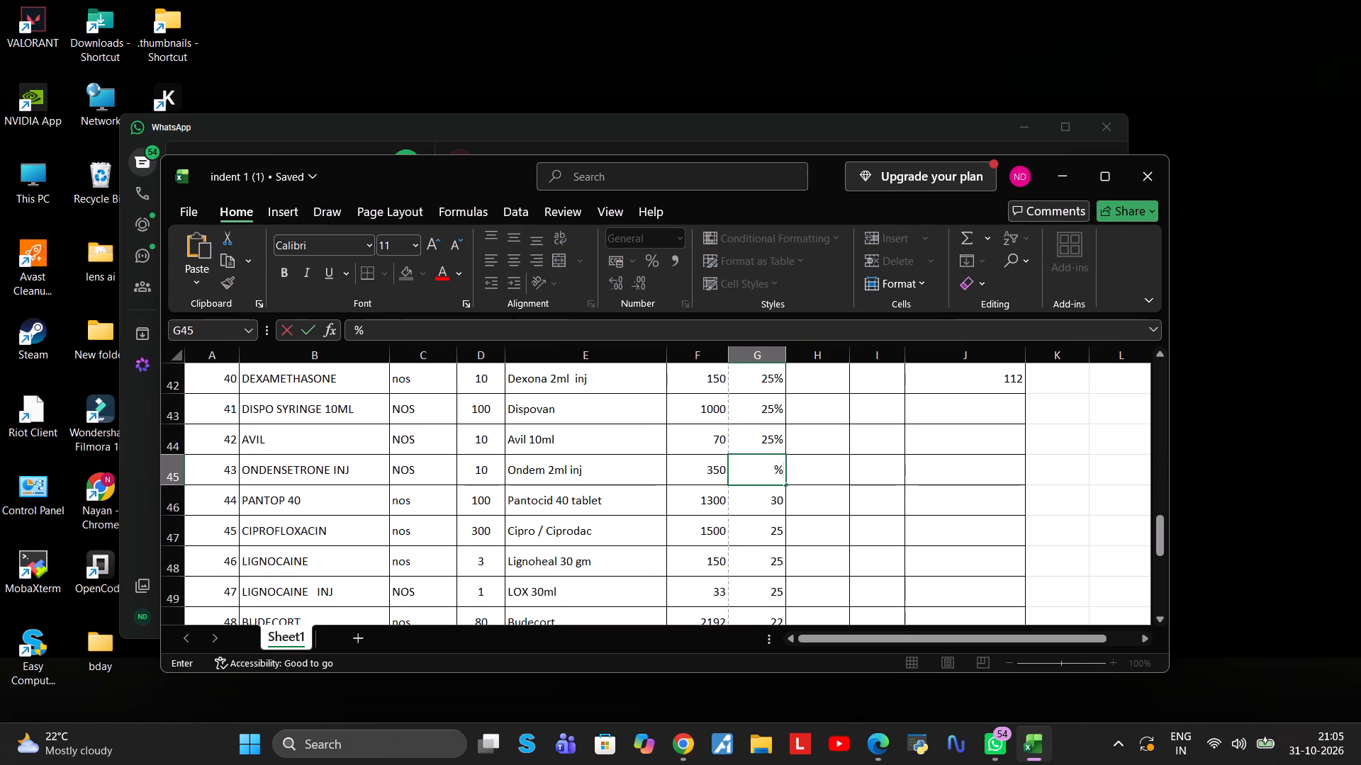
key(BackSpace)
text(30)
key(Down)
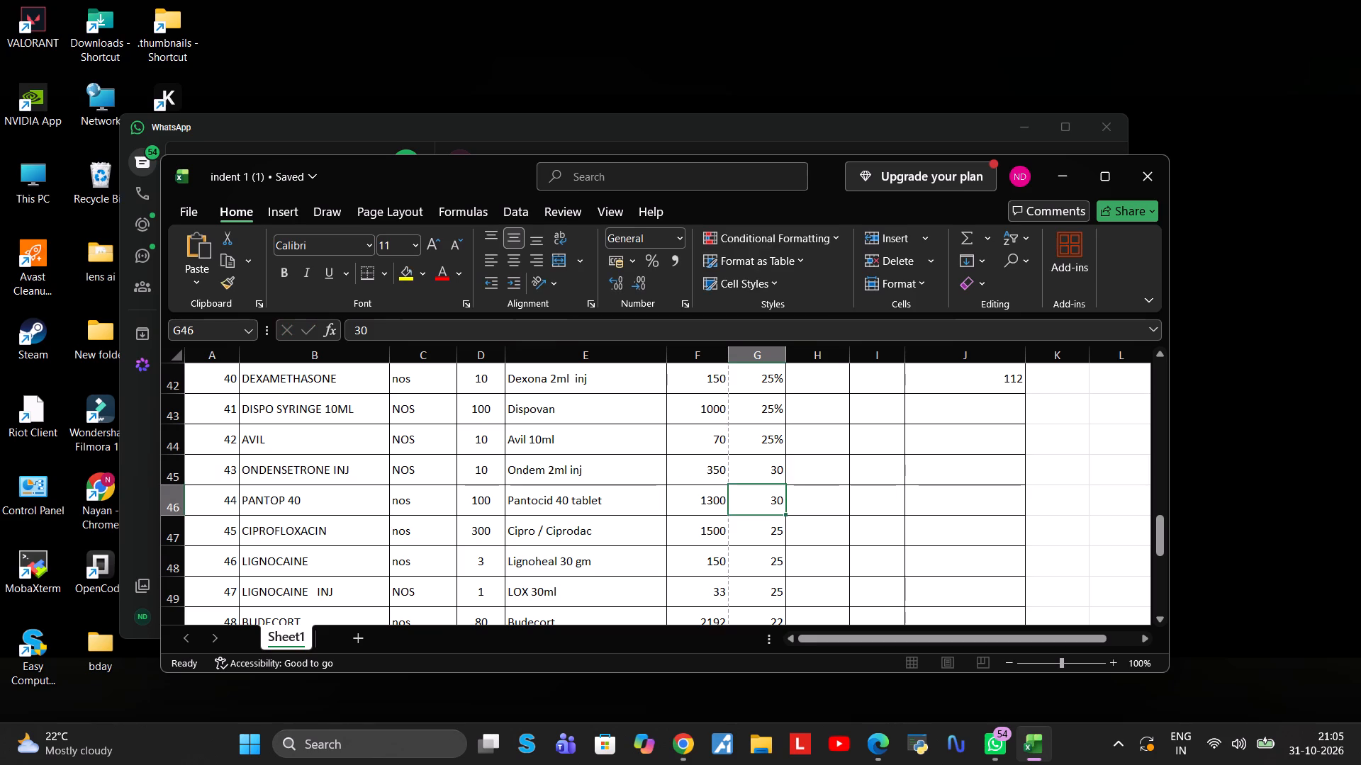
key(Up)
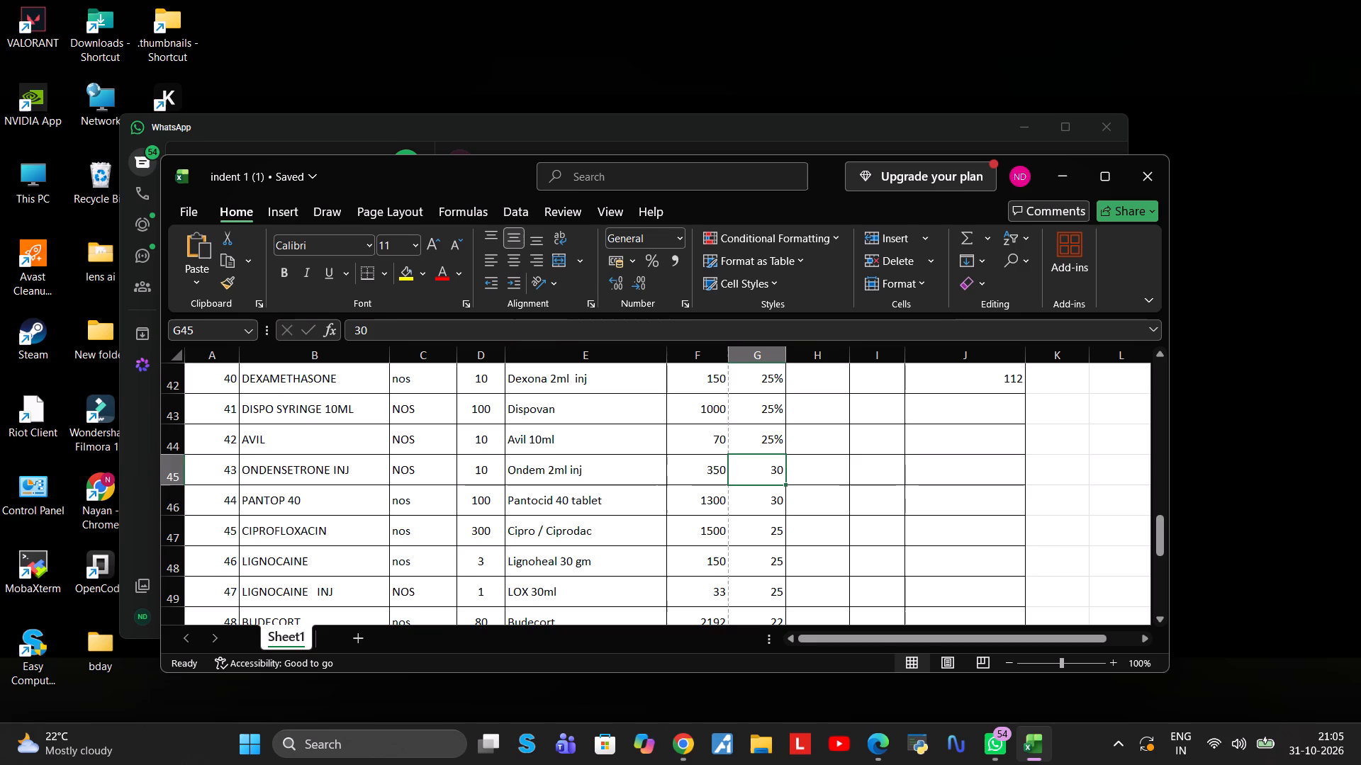
text(30)
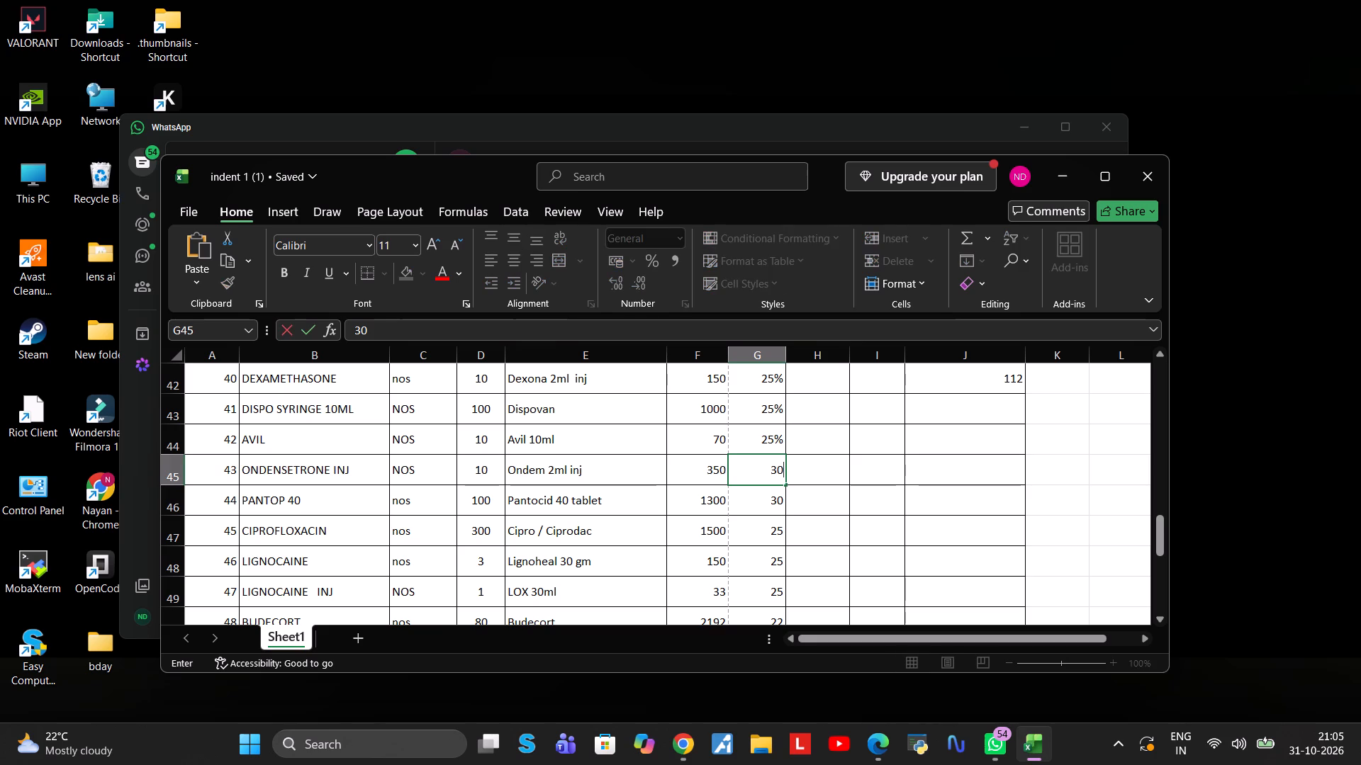
key(shift+percent)
key(Down)
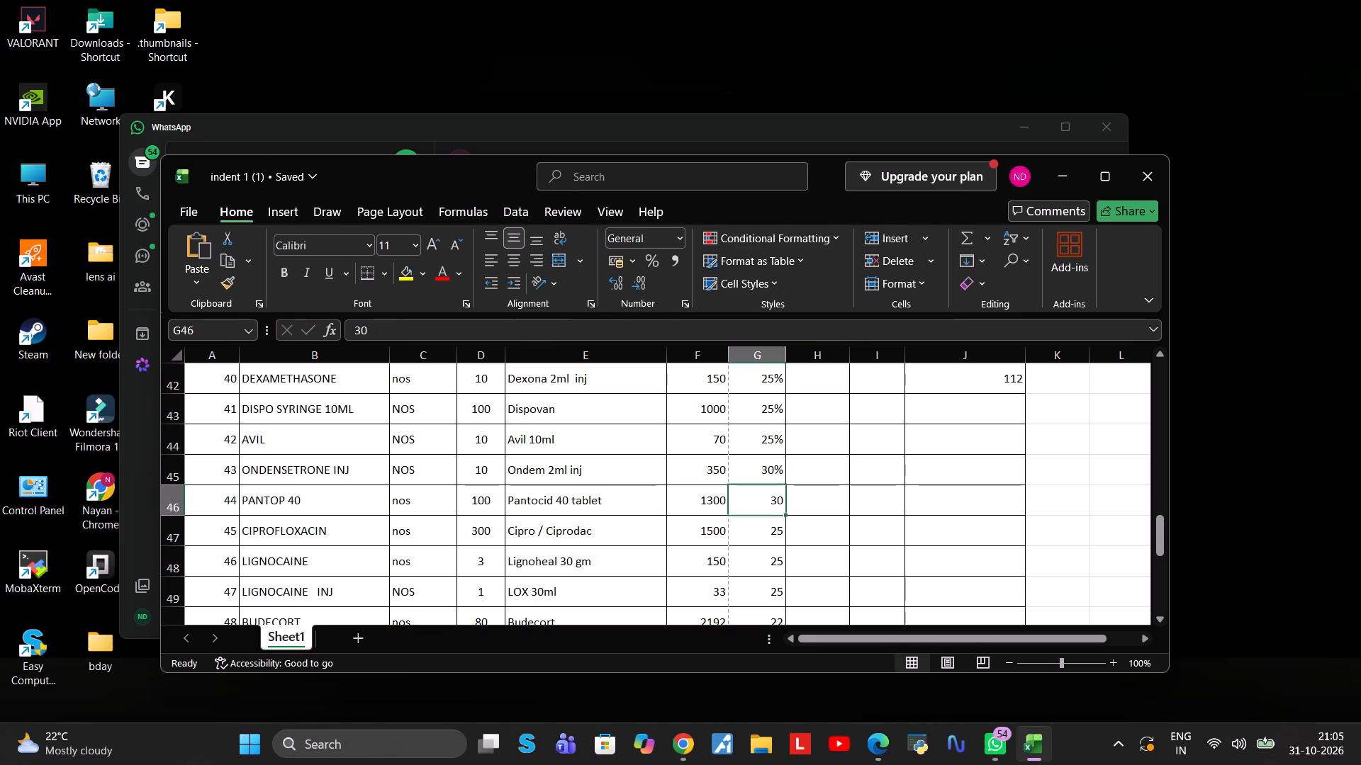
Change the column G values to percentages: 30% for PANTOP 40, and 25% for CIPROFLOXACIN, LIGNOCAINE and LIGNOCAINE INJ.
text(30)
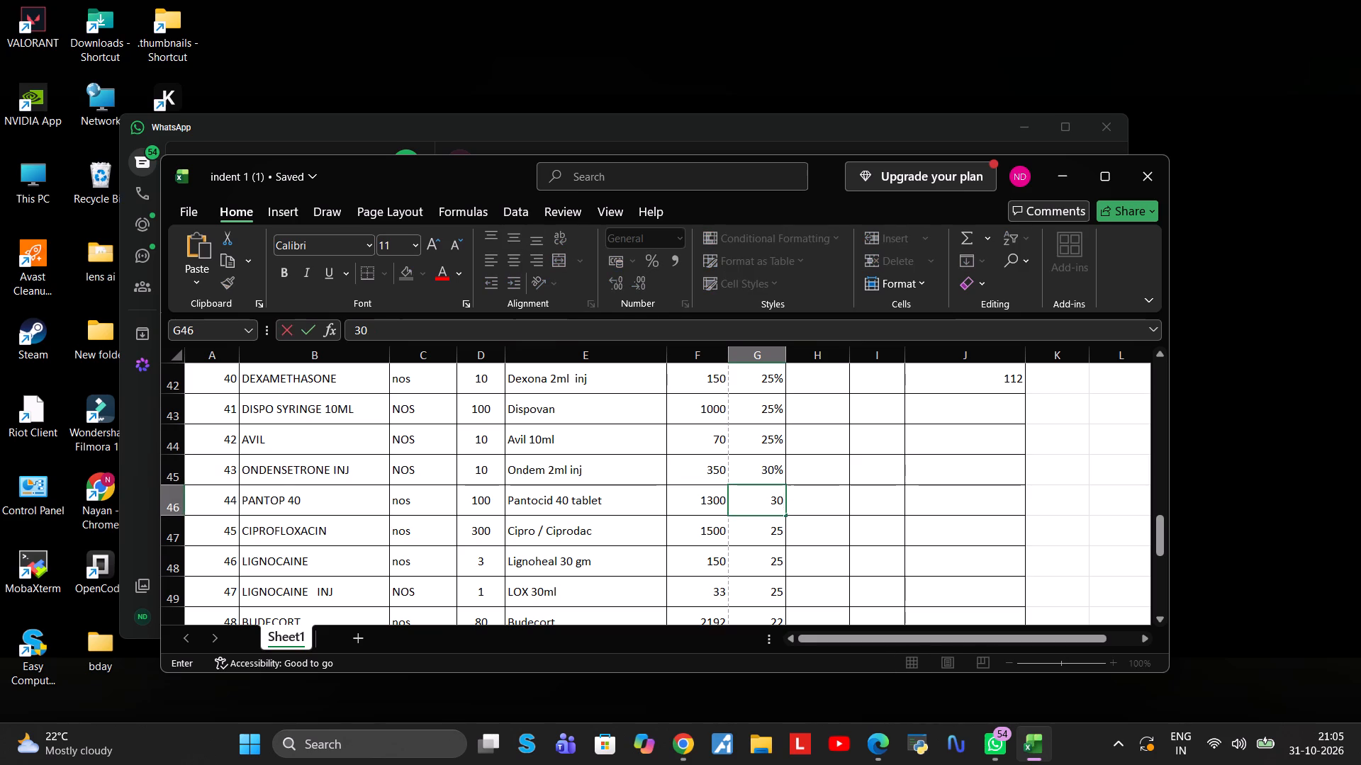
key(shift+percent)
key(Down)
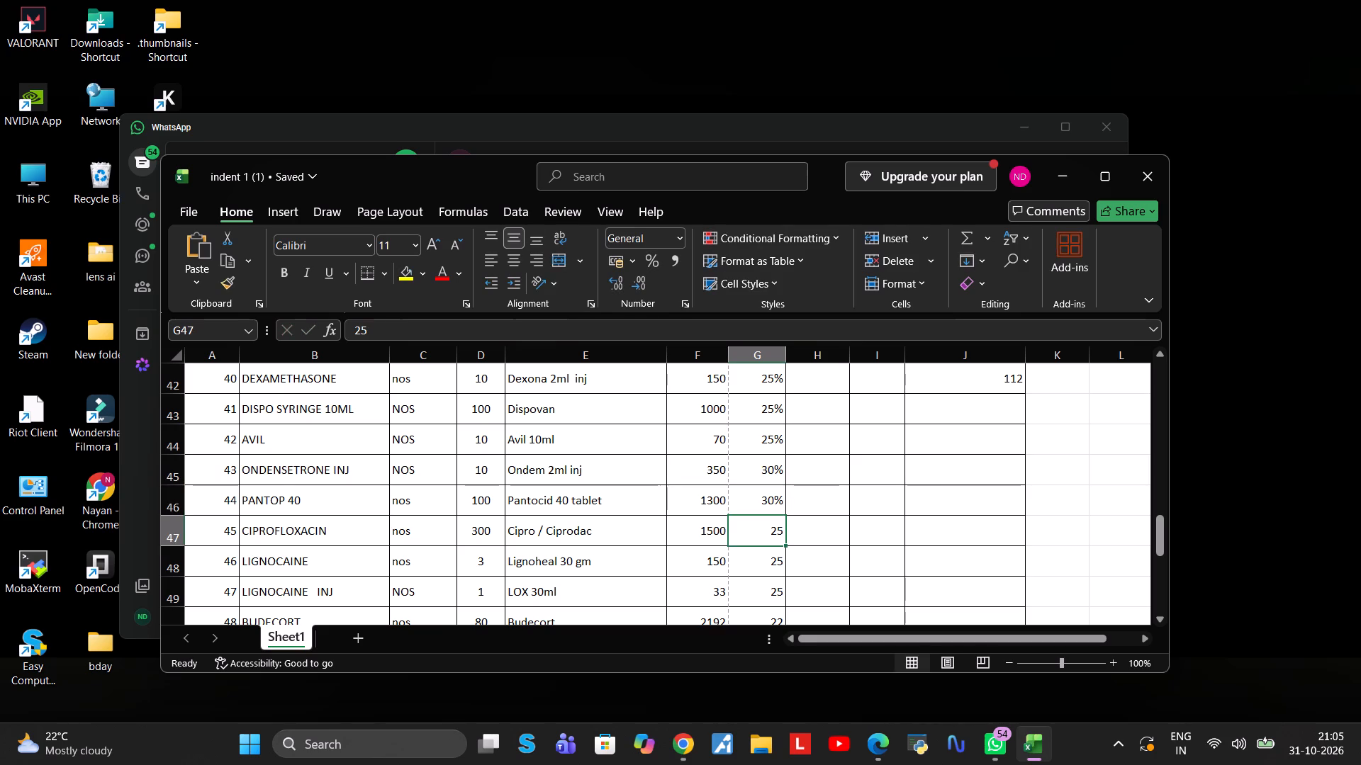
text(26)
key(BackSpace)
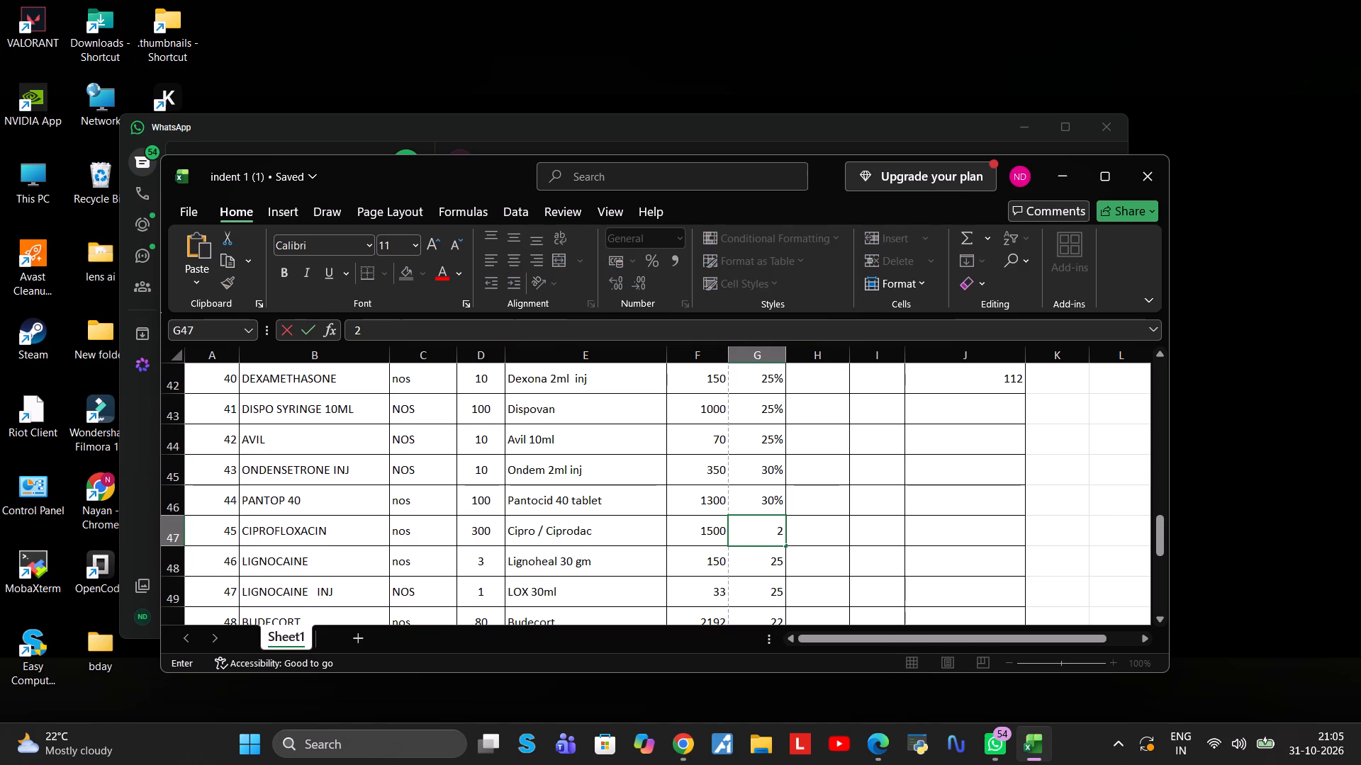
key(5)
text(%$)
key(BackSpace)
key(Down)
text(25)
key(shift+percent)
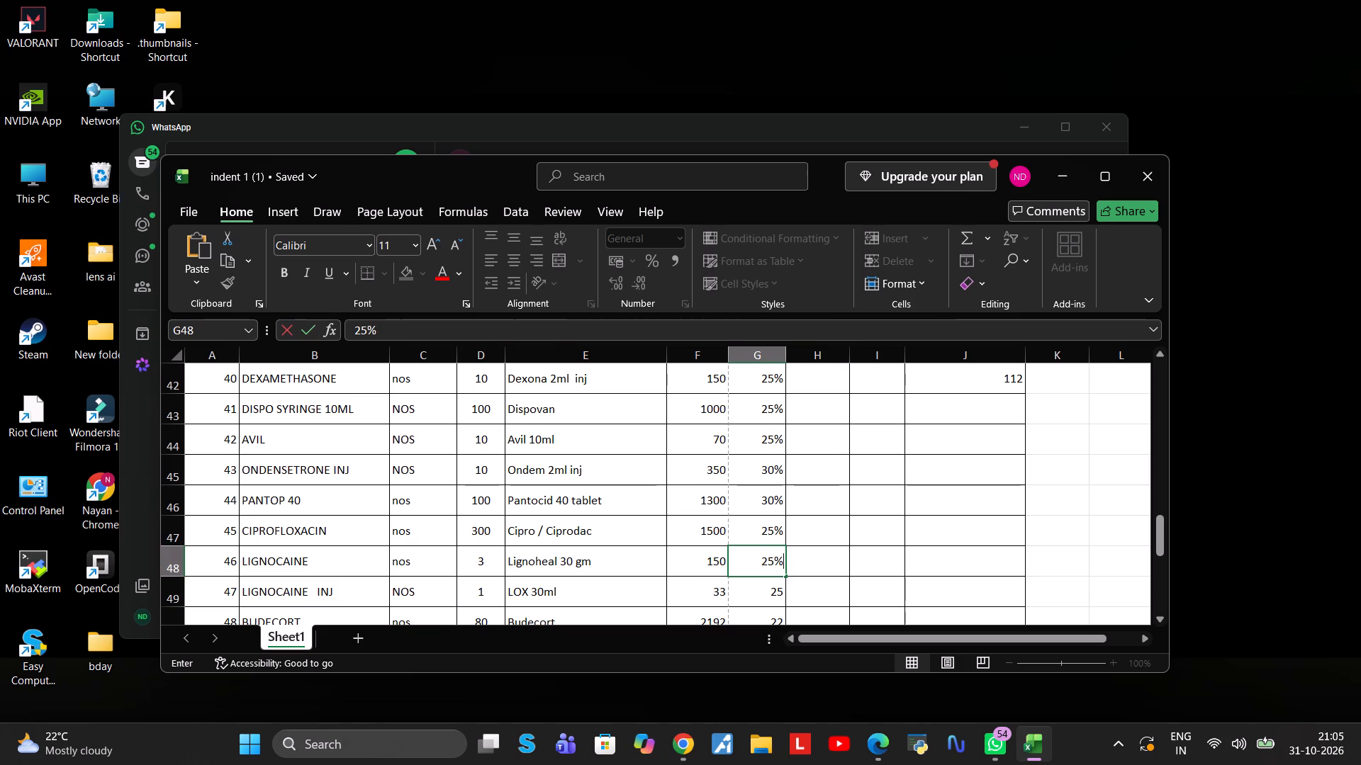
key(Down)
text(25%)
key(Down)
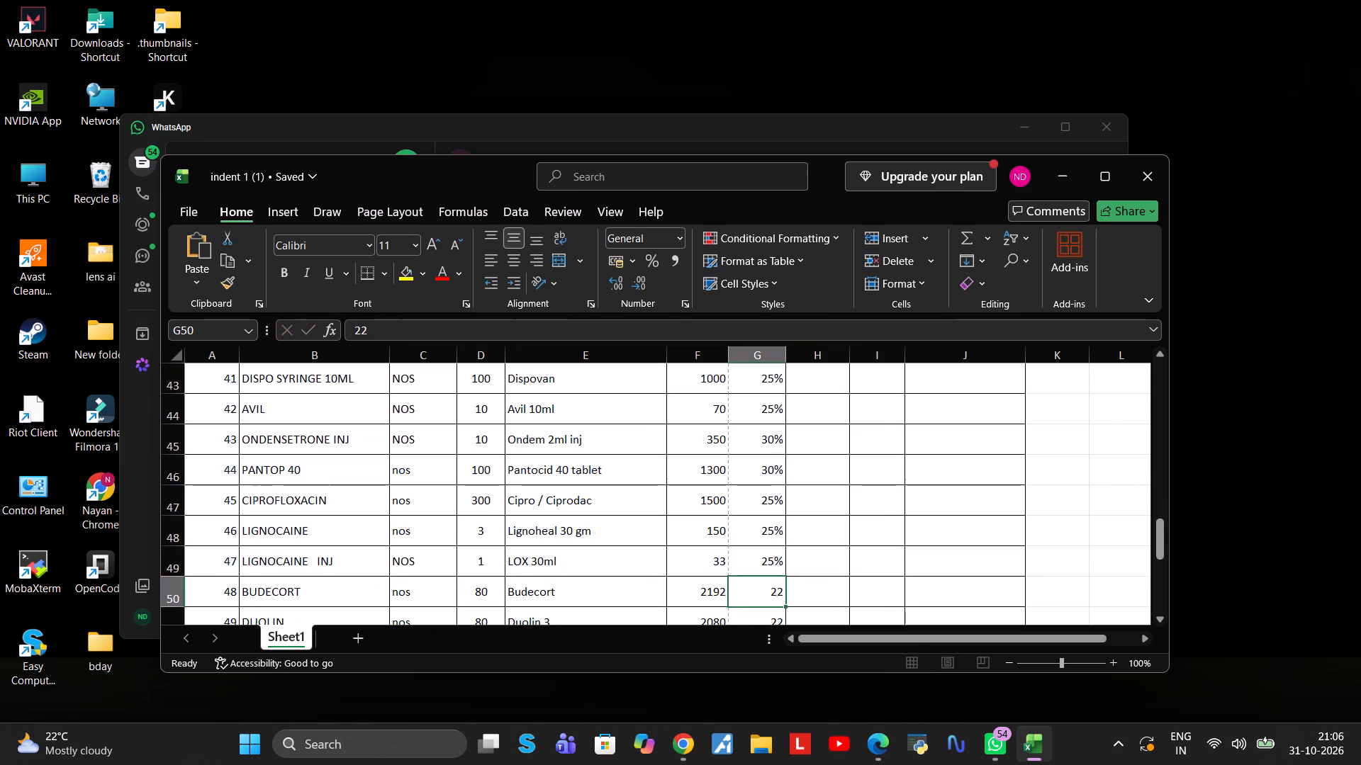
Change the column G values to percentages: 22% for BUDECORT and DUOLIN, and 25% for BETADINE SOLUTION.
text(22)
key(shift+percent)
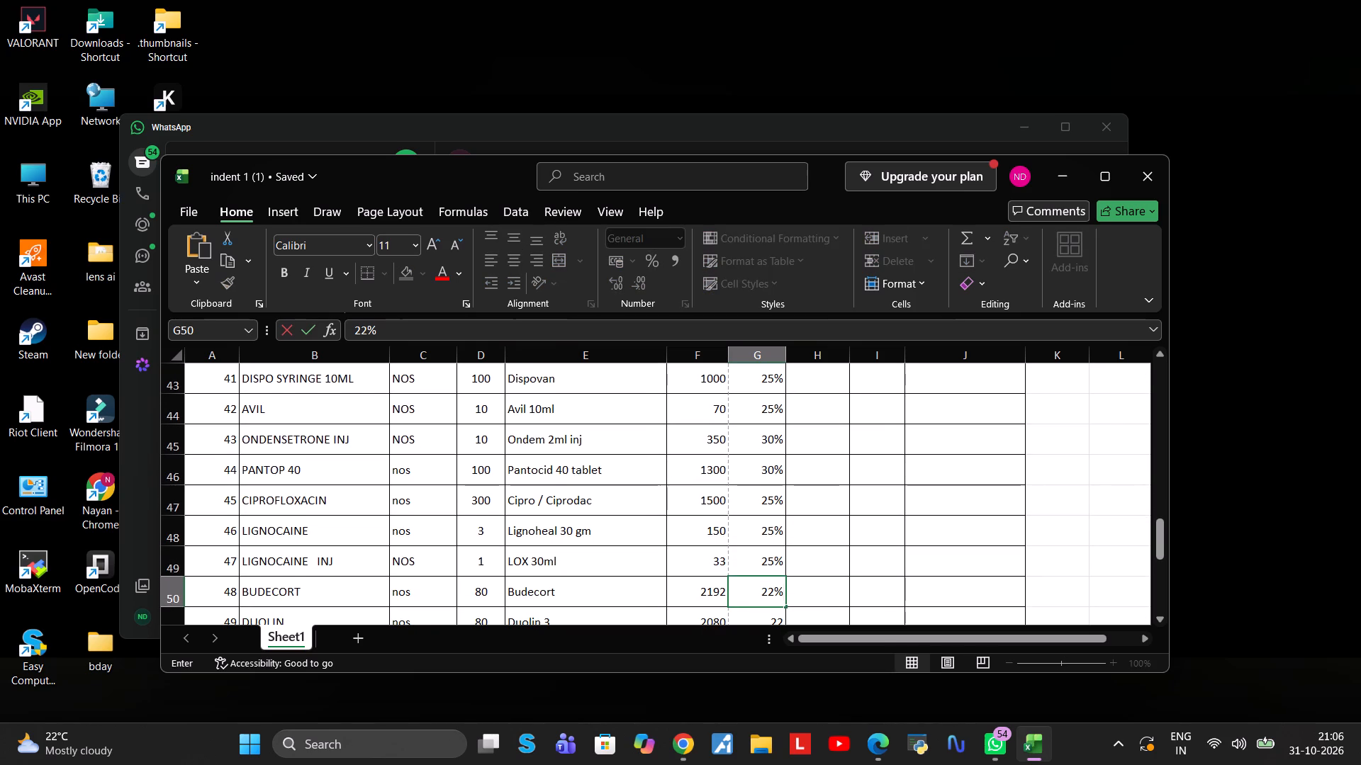
key(Down)
text(22)
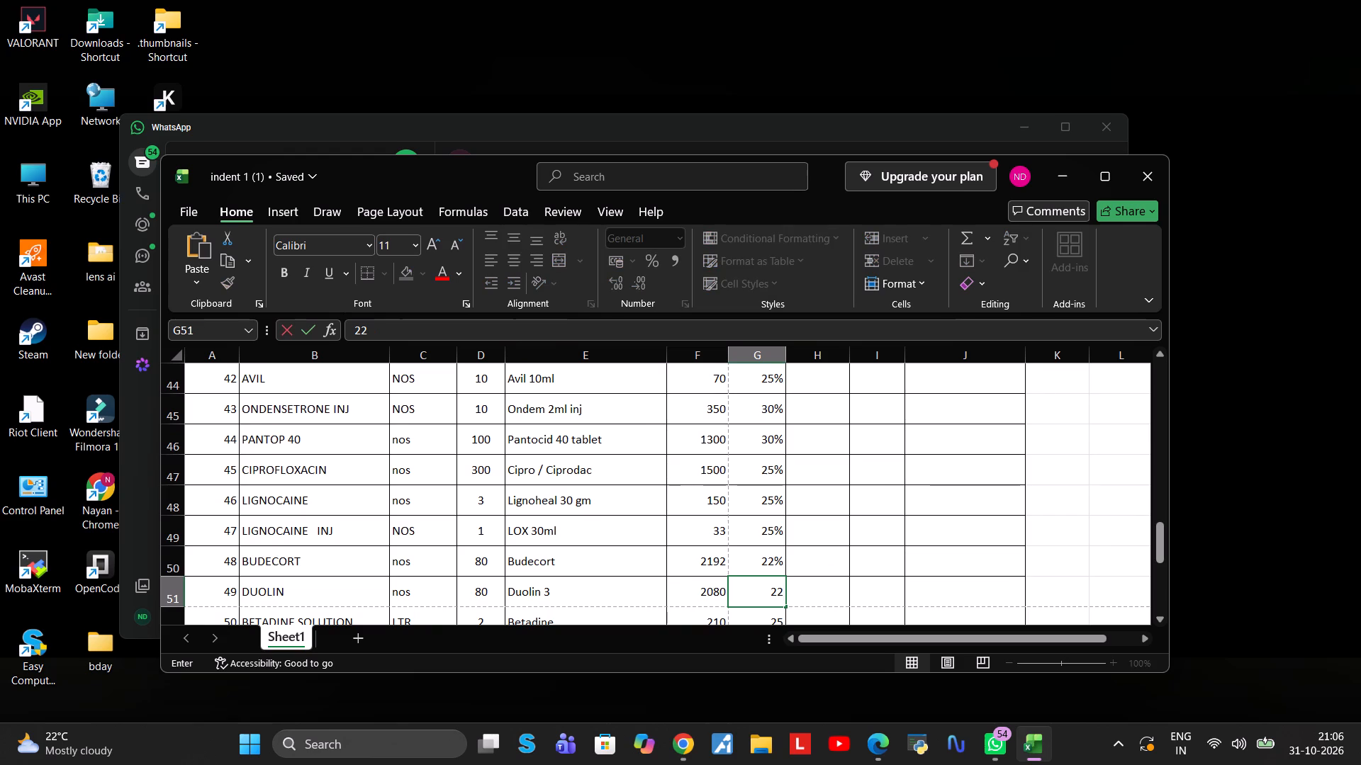
key(shift+percent)
key(Down)
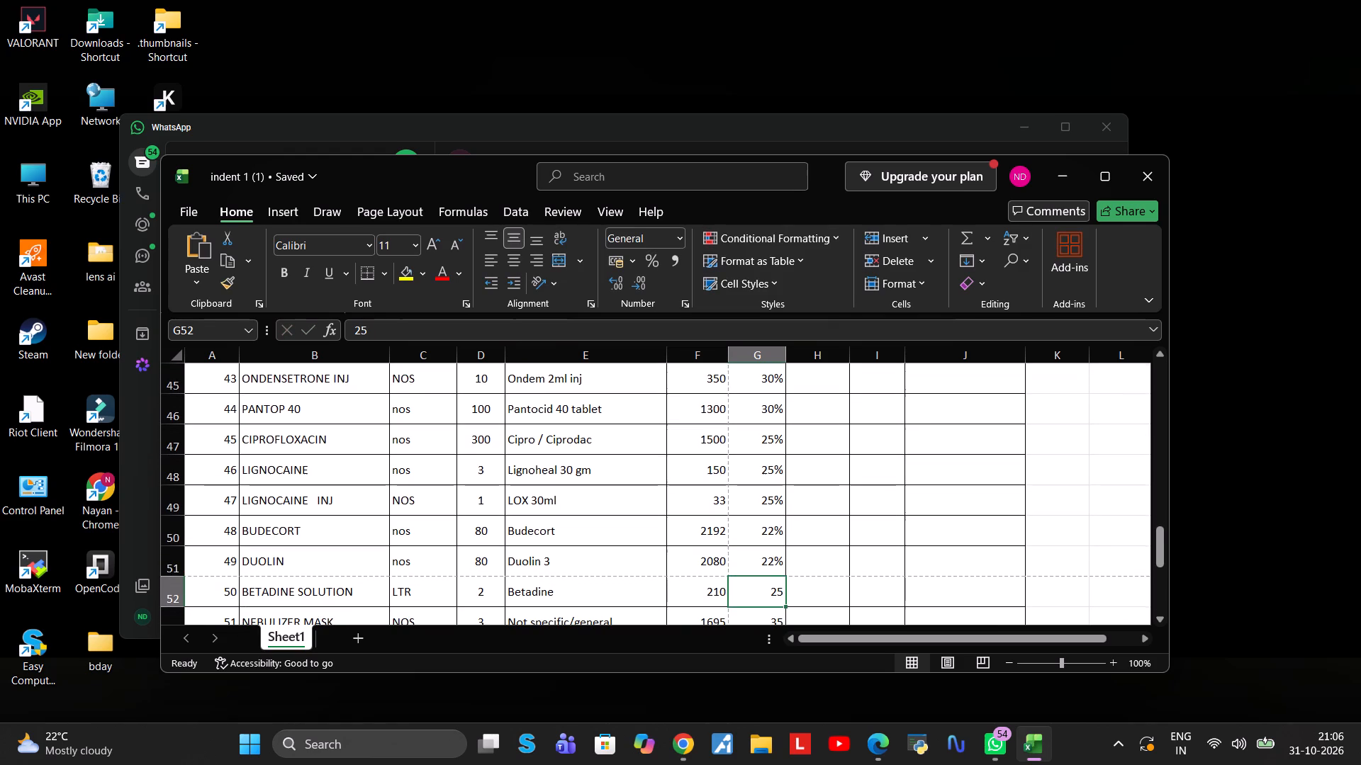
text(25%)
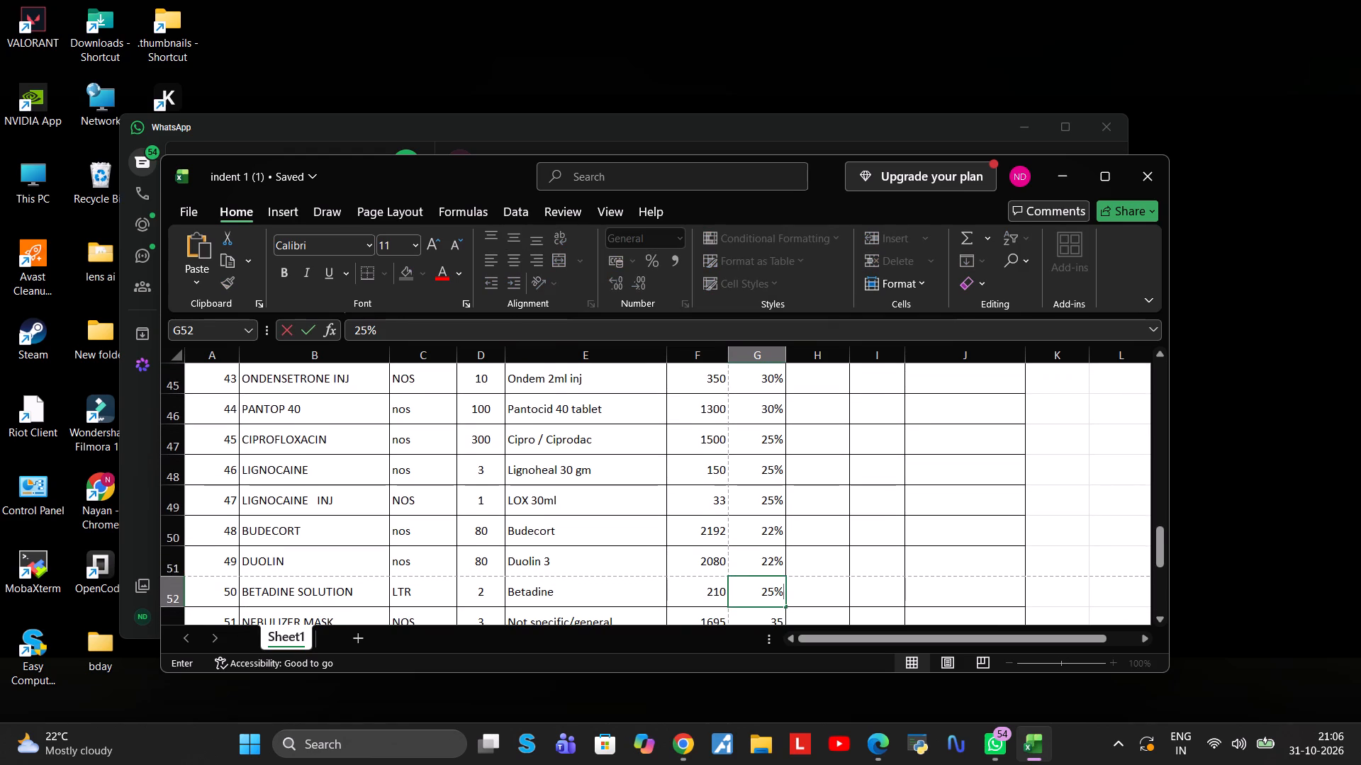
key(Left)
key(Down)
key(Right)
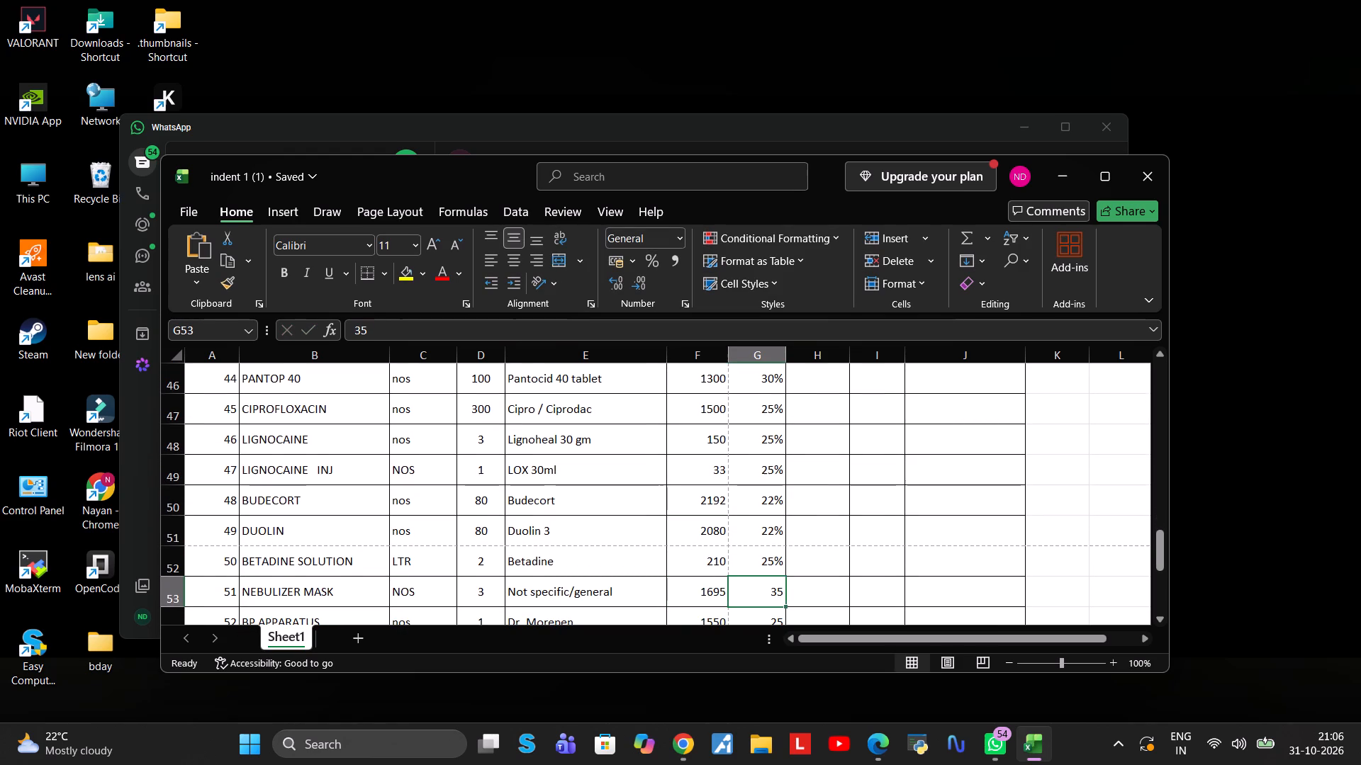
Change the column G values to percentages: 35% for NEBULIZER MASK, and 25% for BP APPARATUS and SYRINGE 3ml.
text(35$)
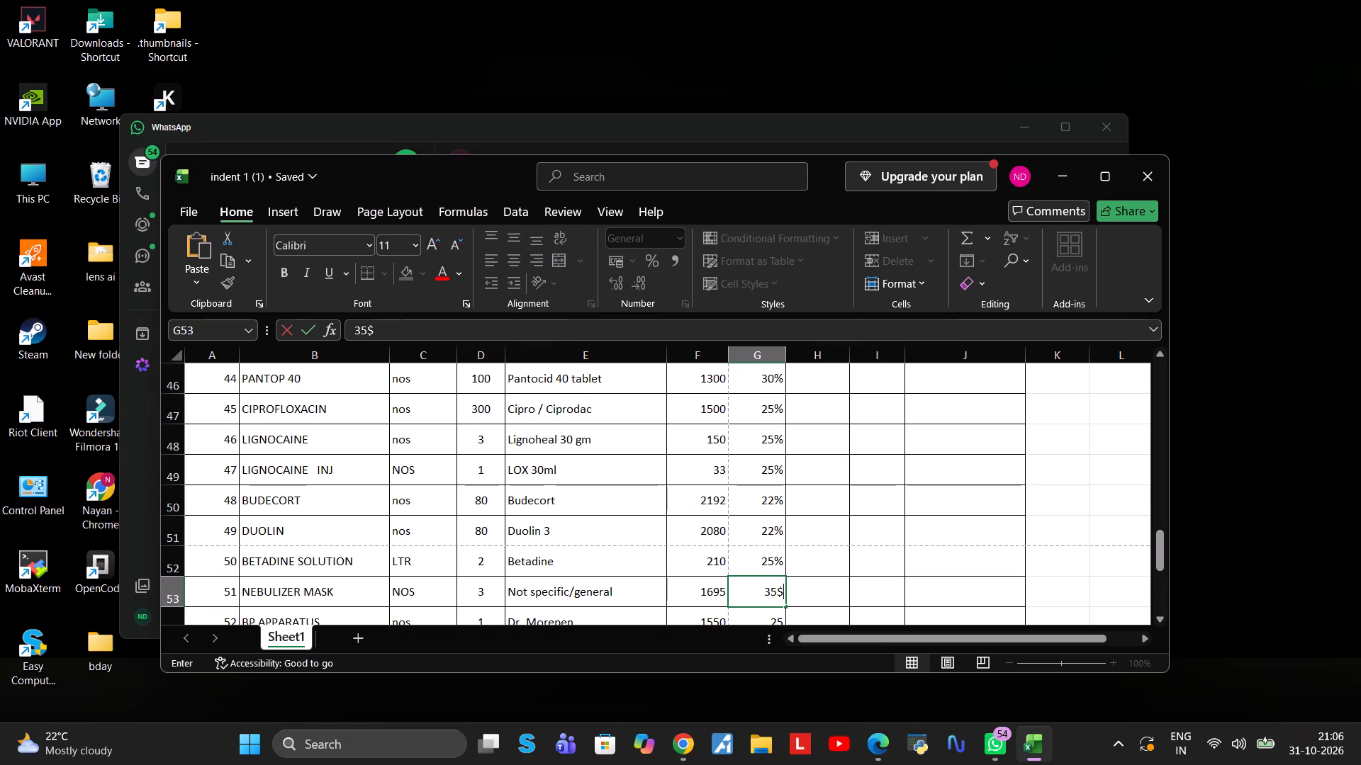
key(BackSpace)
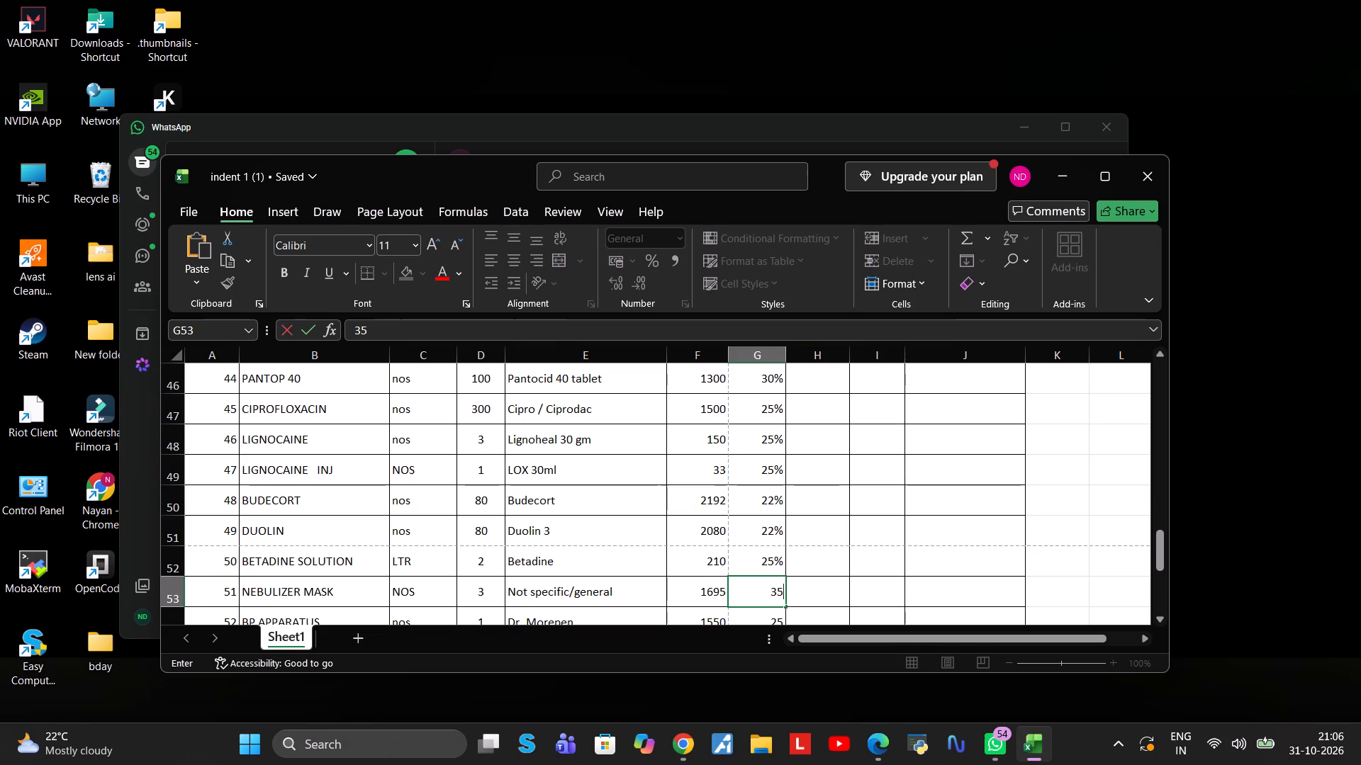
key(shift+percent)
key(Down)
text(25^)
key(BackSpace)
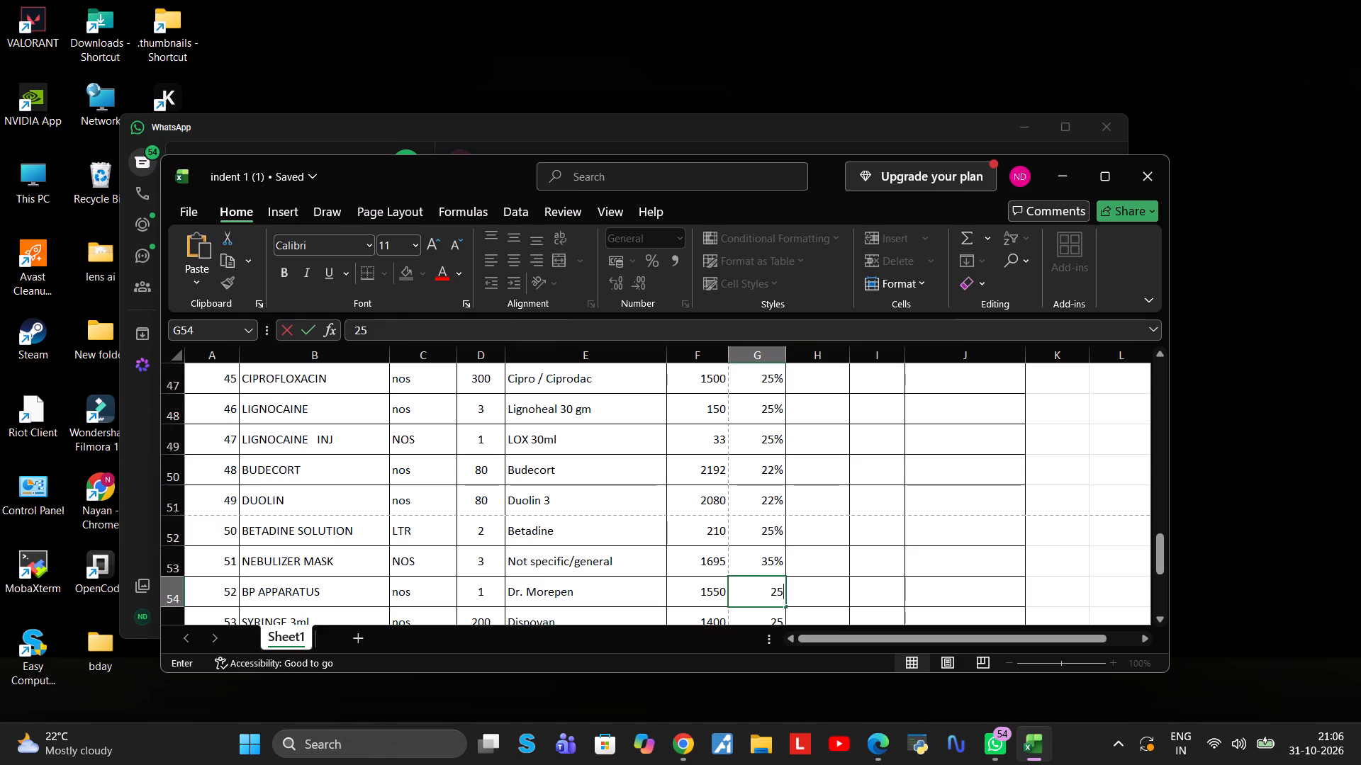
key(shift+percent)
key(Down)
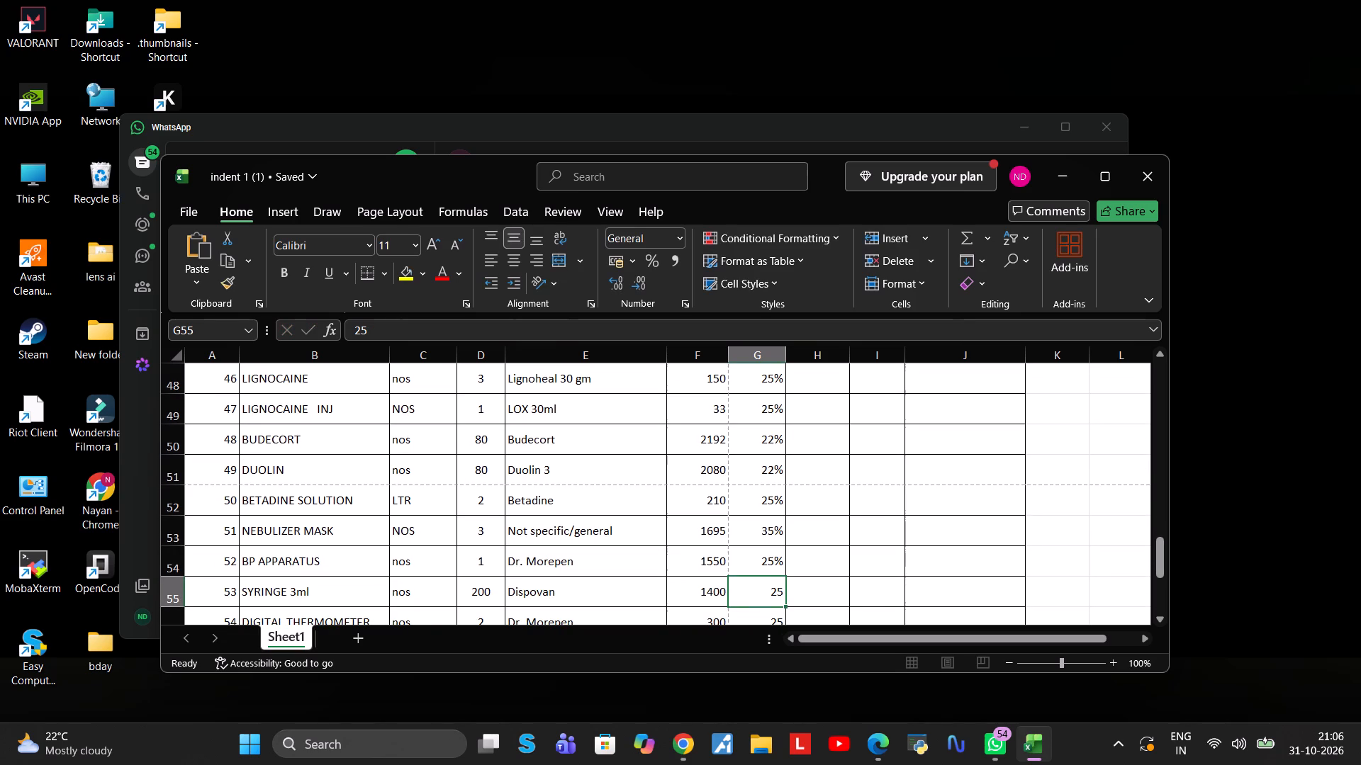
text(25%)
key(Down)
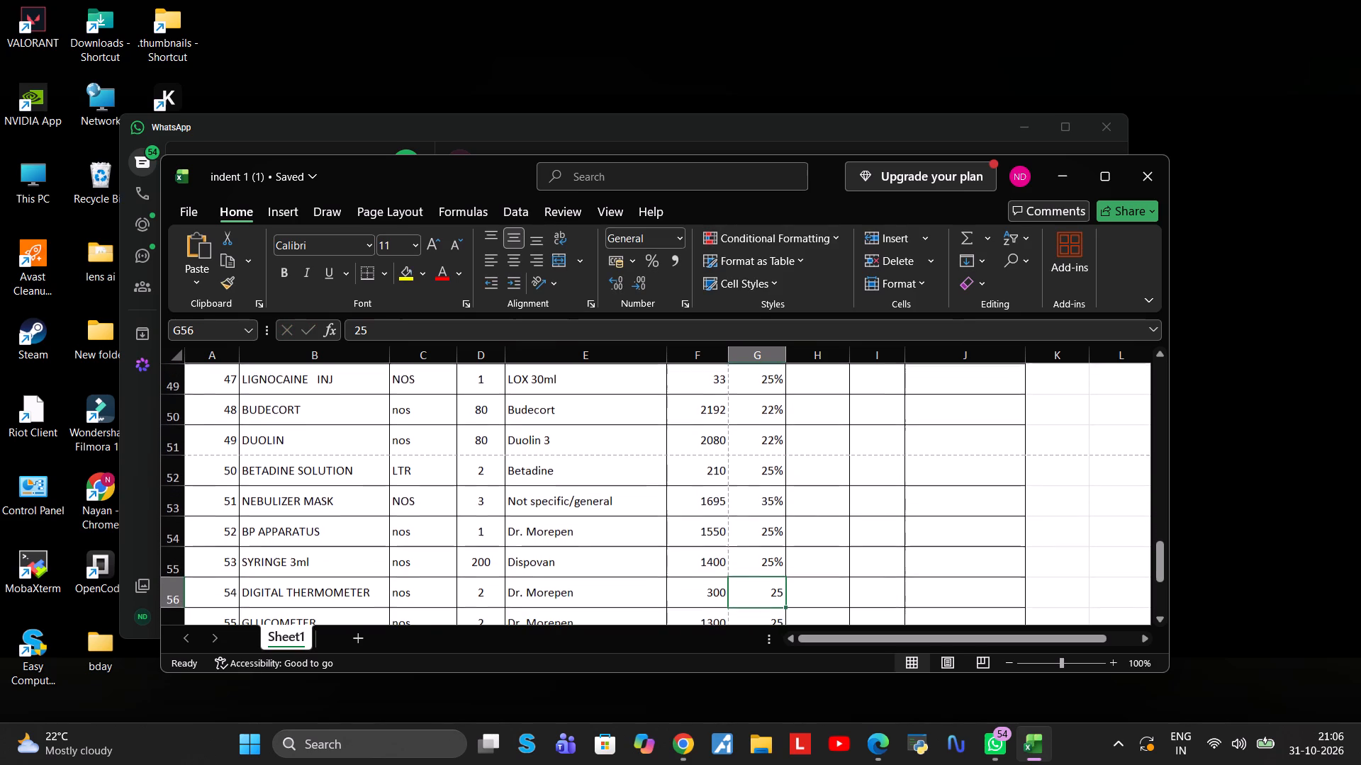
Change the column G values to percentages: 25% for DIGITAL THERMOMETER, GLUCOMETER and OXYGEN MASK, and 22% for OXYGEN CONCENTRATOR.
text(25%)
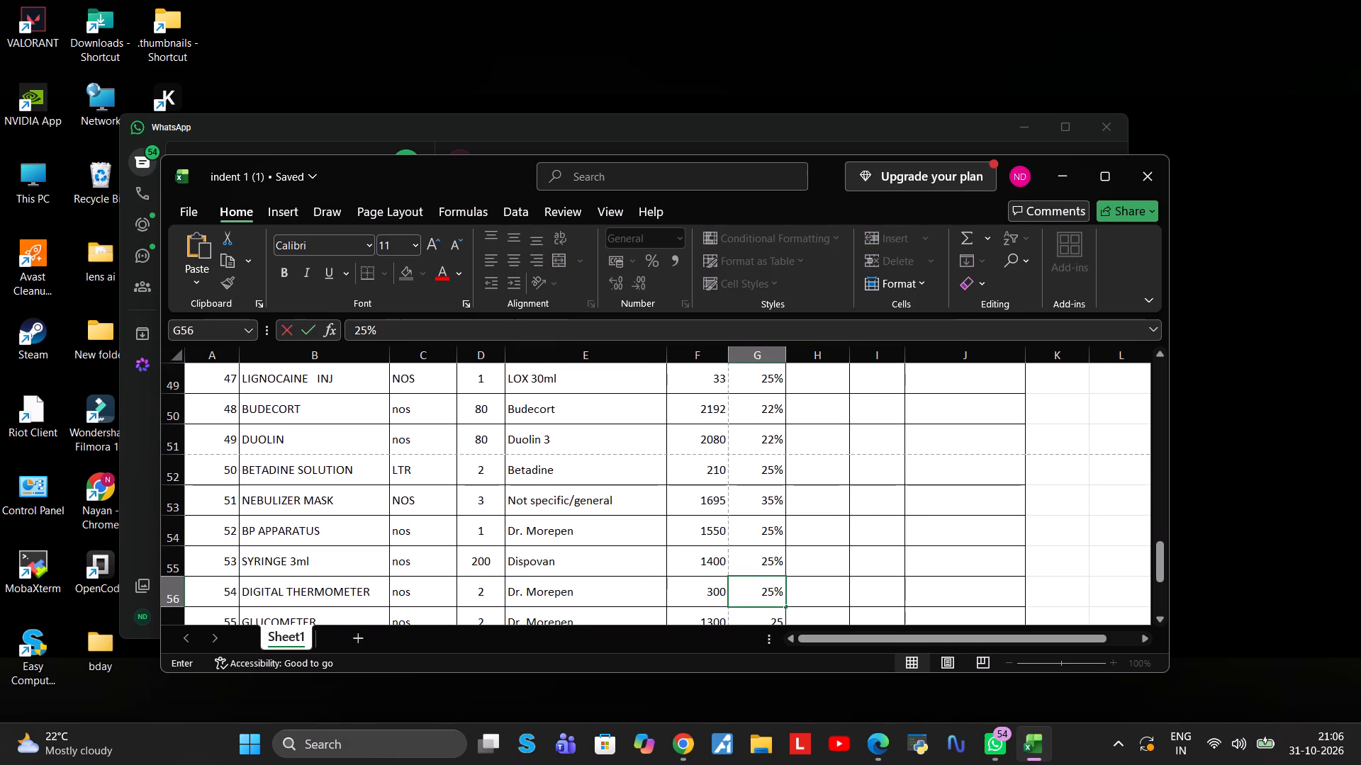
key(Down)
text(25%)
key(Down)
text(25%)
key(Down)
text(22)
key(shift+percent)
key(Down)
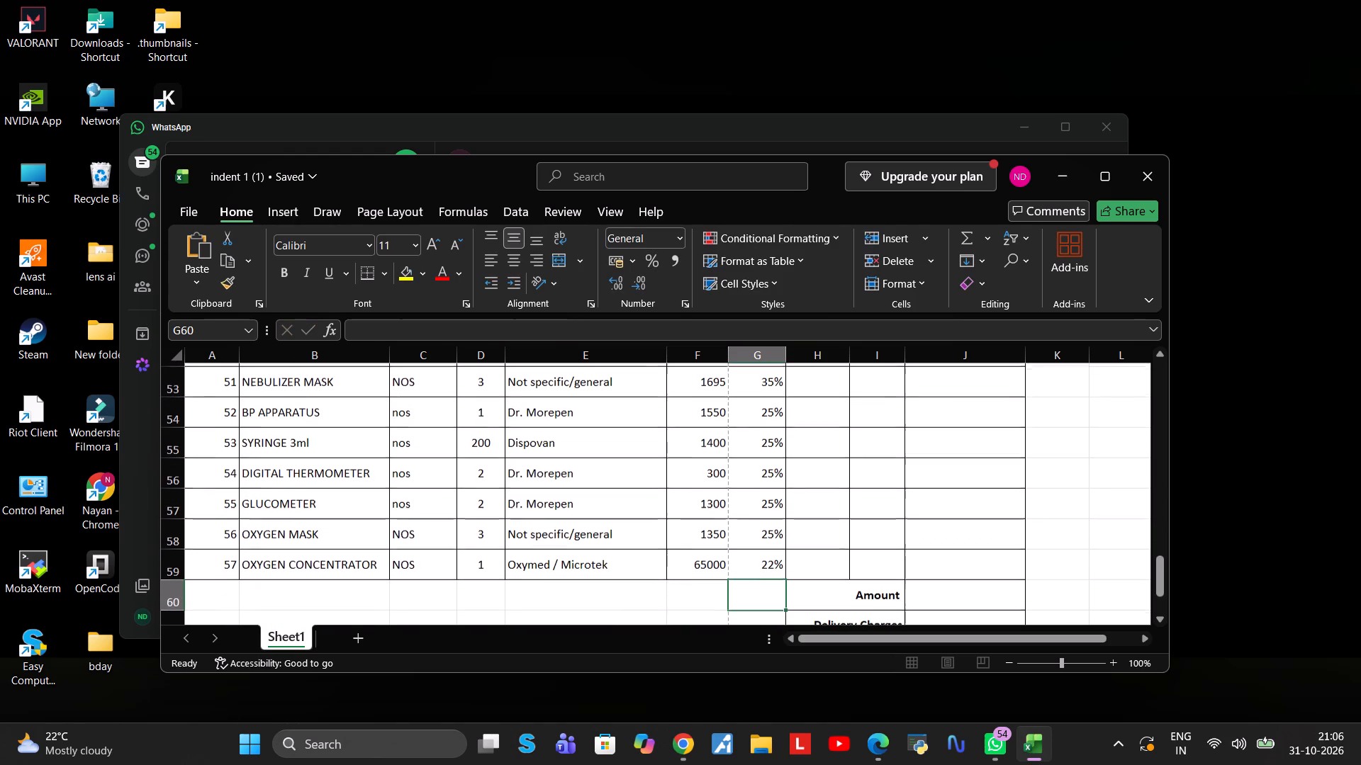
Enter the column J amounts: 750 for DISPO SYRINGE 10ML and 52.5 for AVIL.
key(Right)
key(Right)
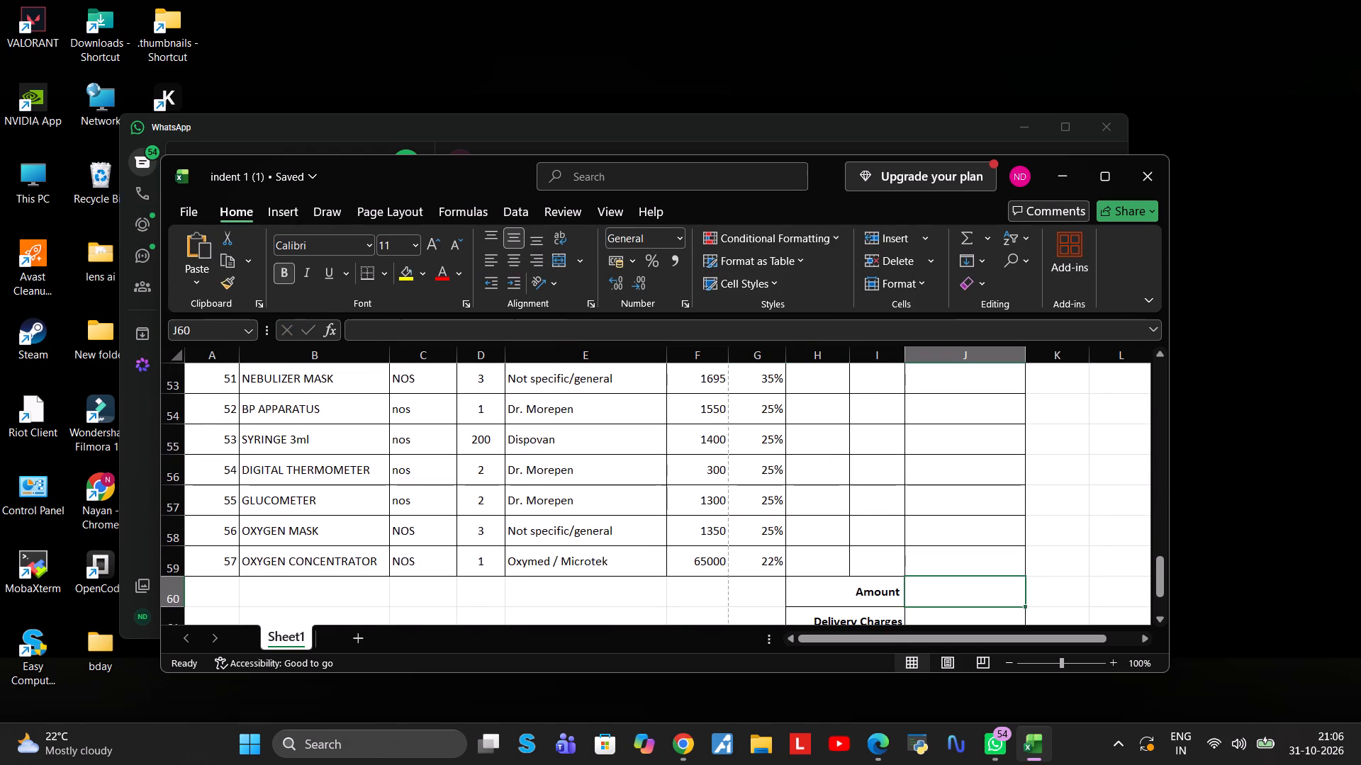
key(Up)
key(Up)
key(Up)
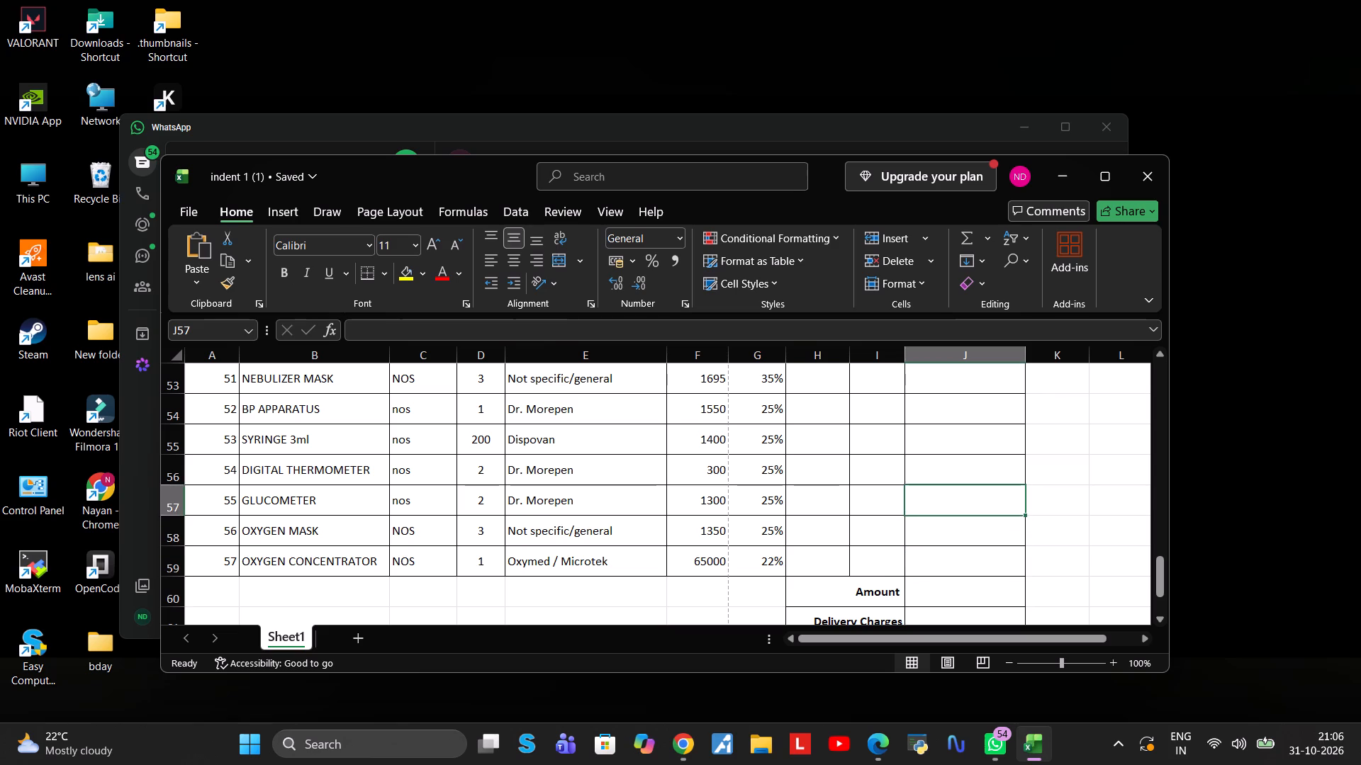
key(Down)
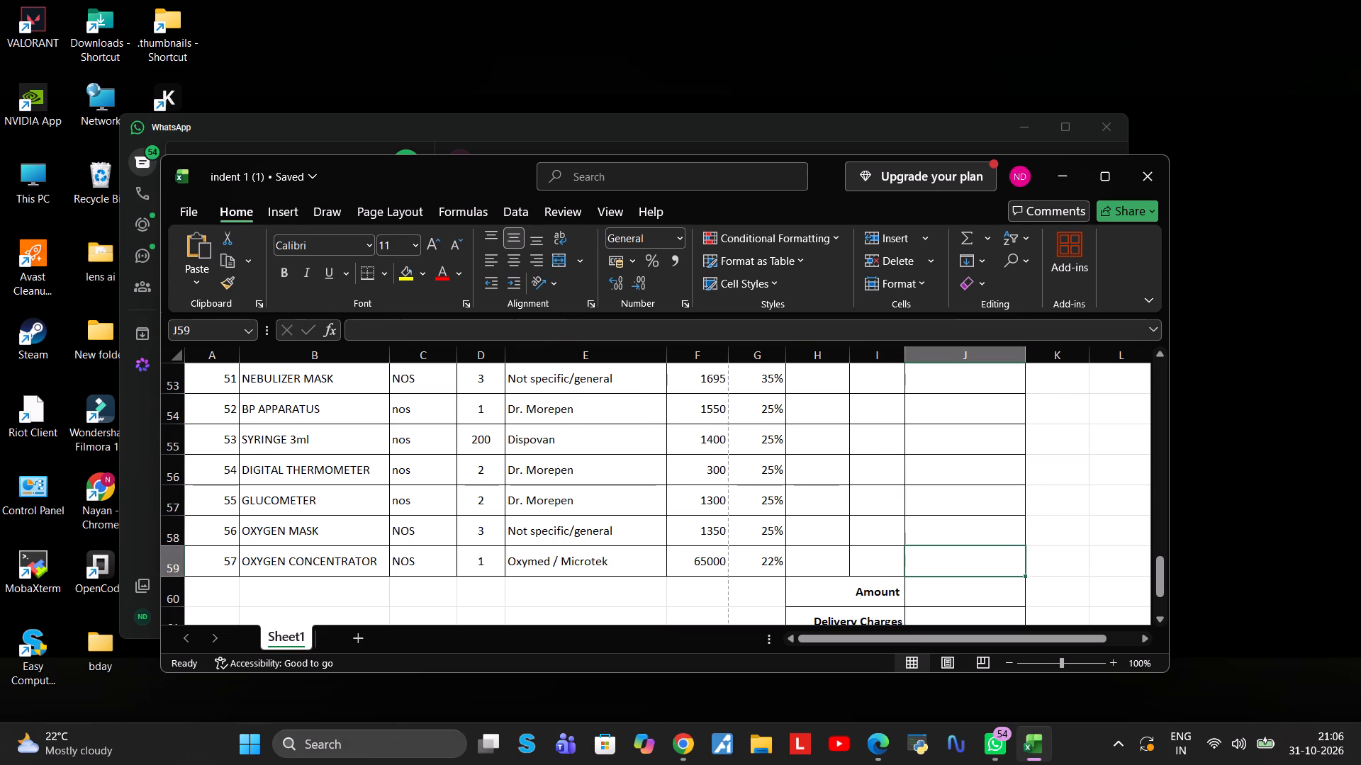
key(Up)
key(Up)
key(Up)
key(Up)
key(Up)
key(Up)
key(Up)
key(Up)
key(Up)
key(Up)
key(Up)
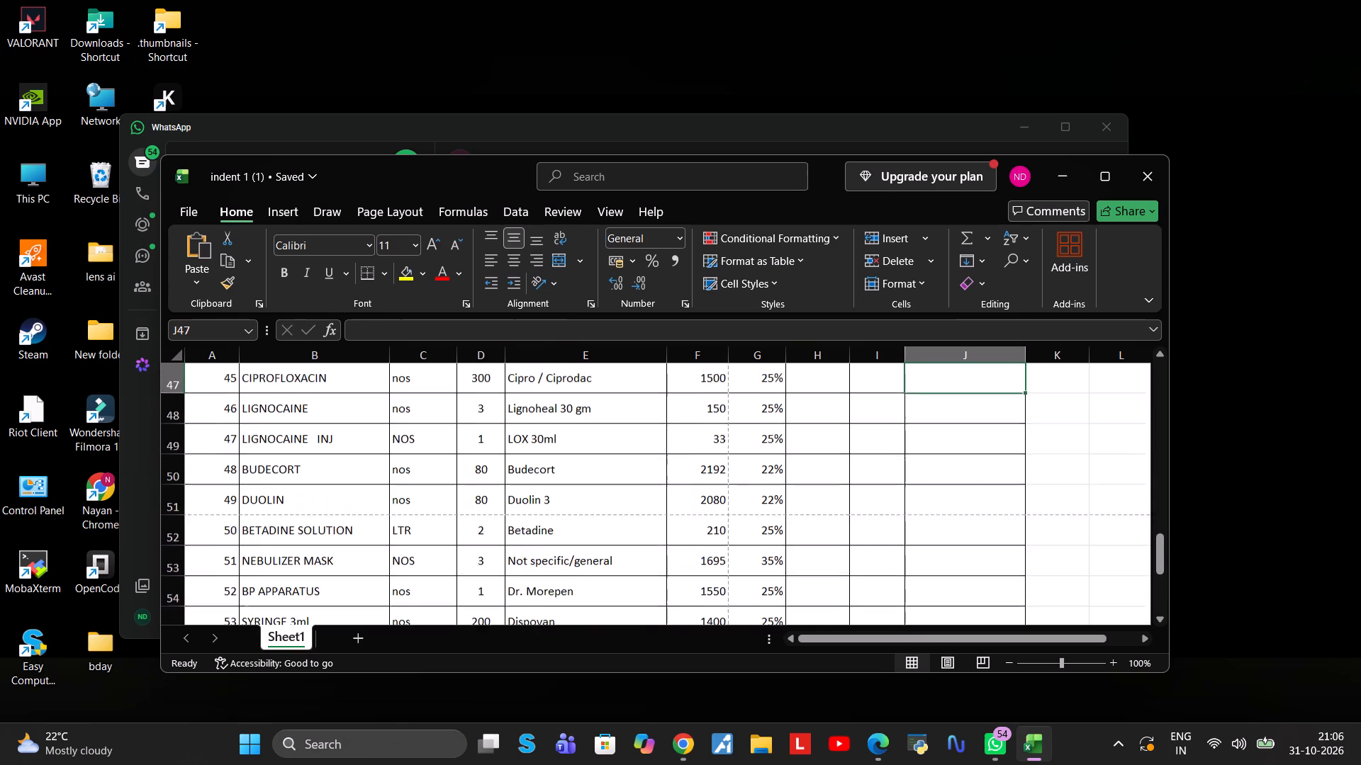
key(Up)
key(Up)
key(Up)
key(Up)
key(Up)
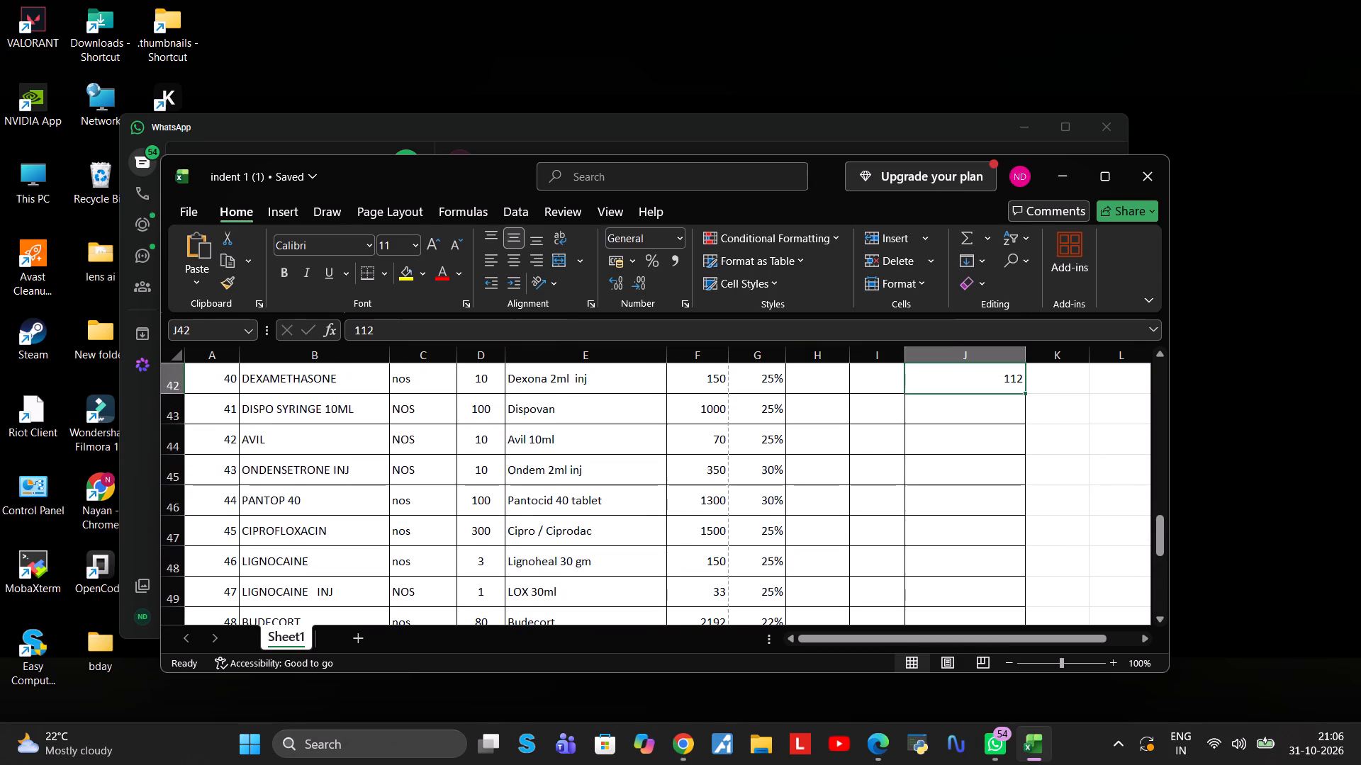
key(Up)
key(Up)
key(Down)
key(Down)
key(Down)
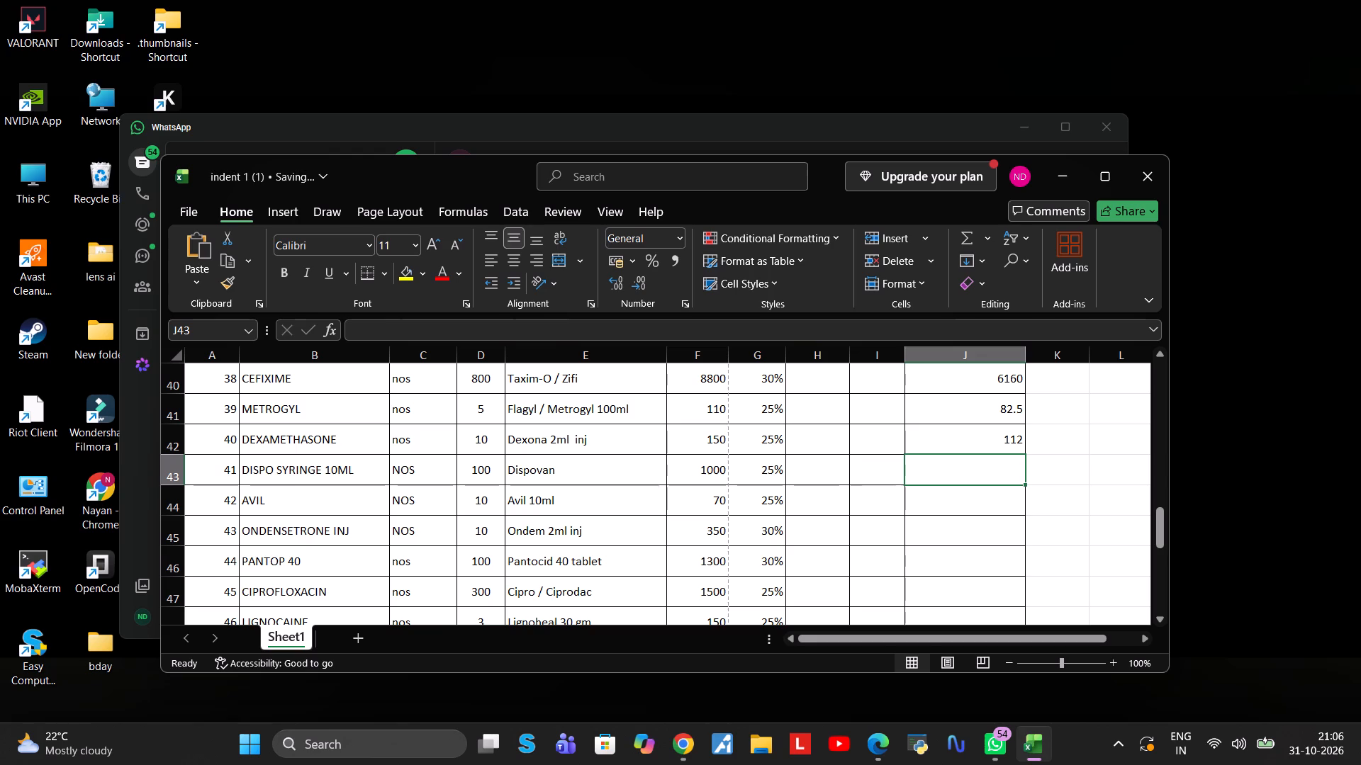
key(Down)
key(Up)
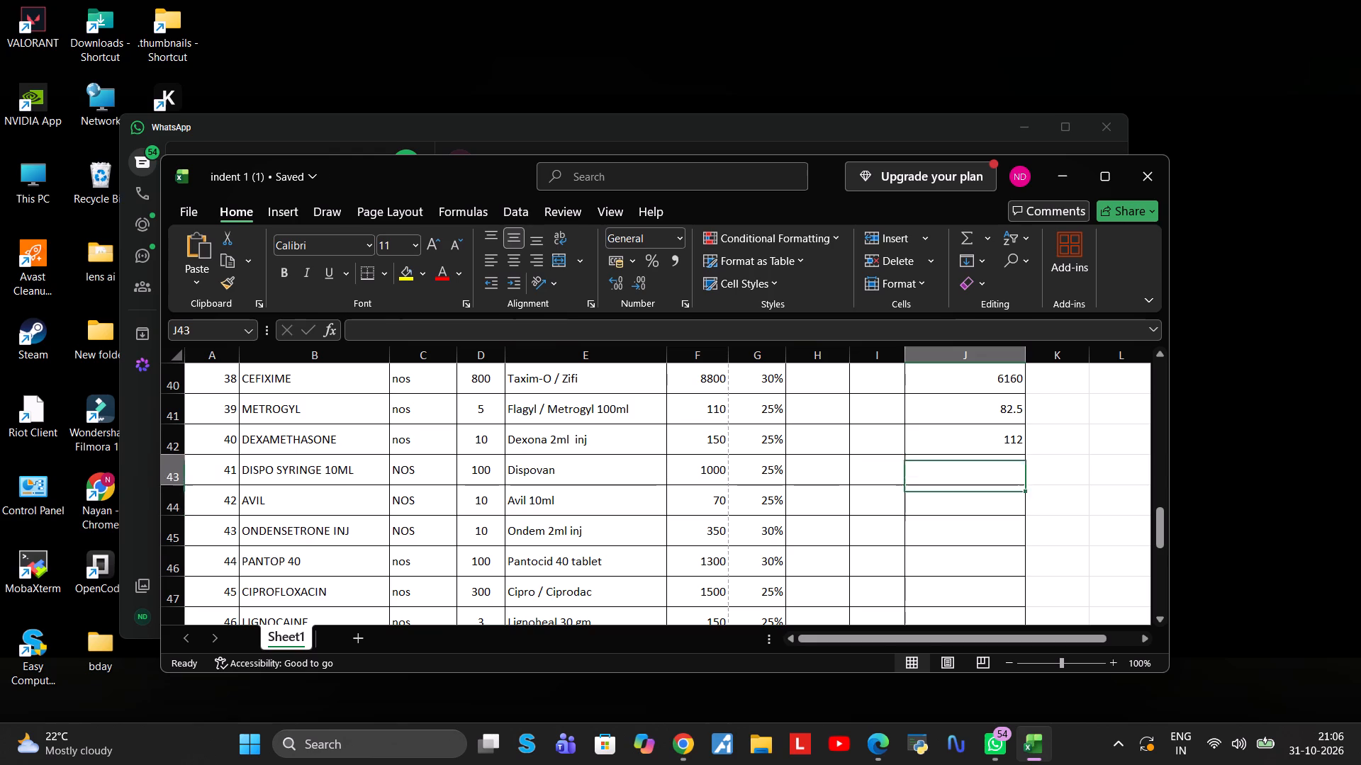
key(Up)
key(Down)
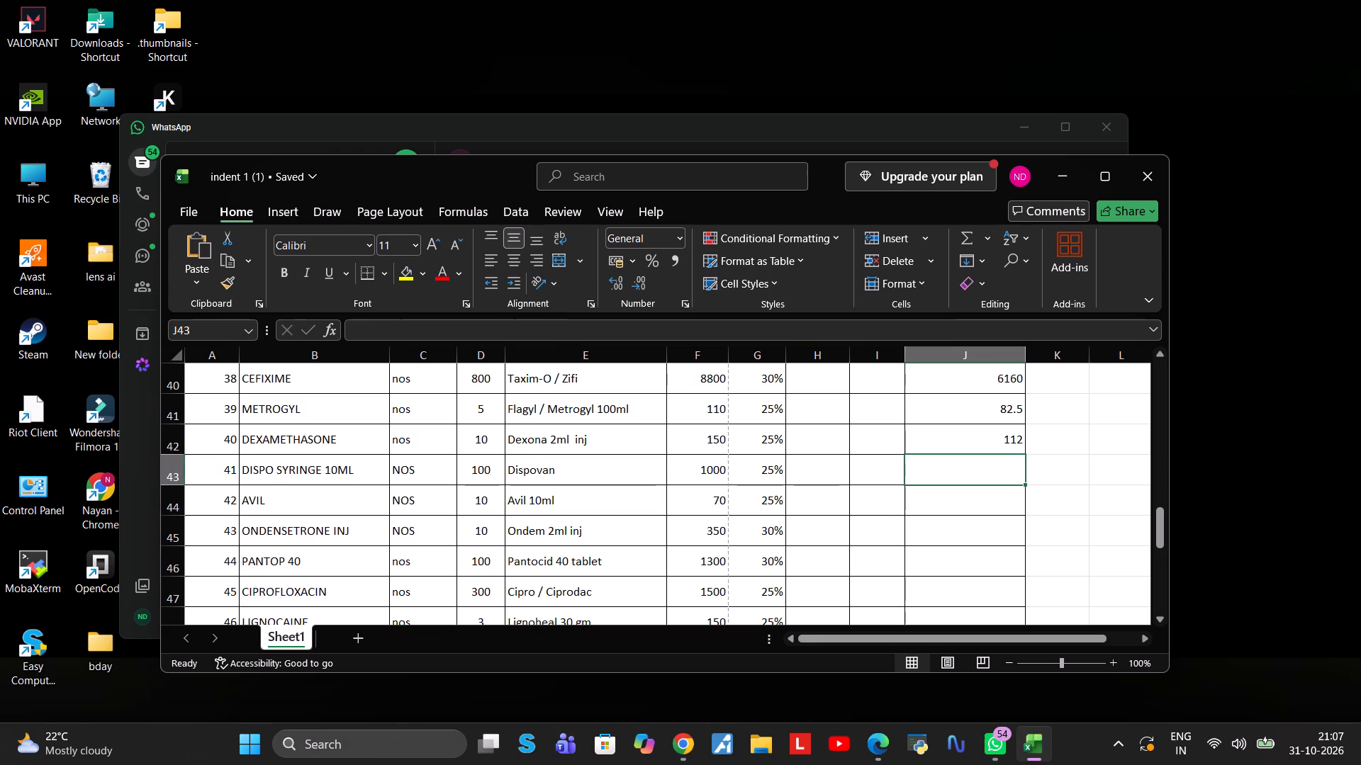
text(750)
key(Down)
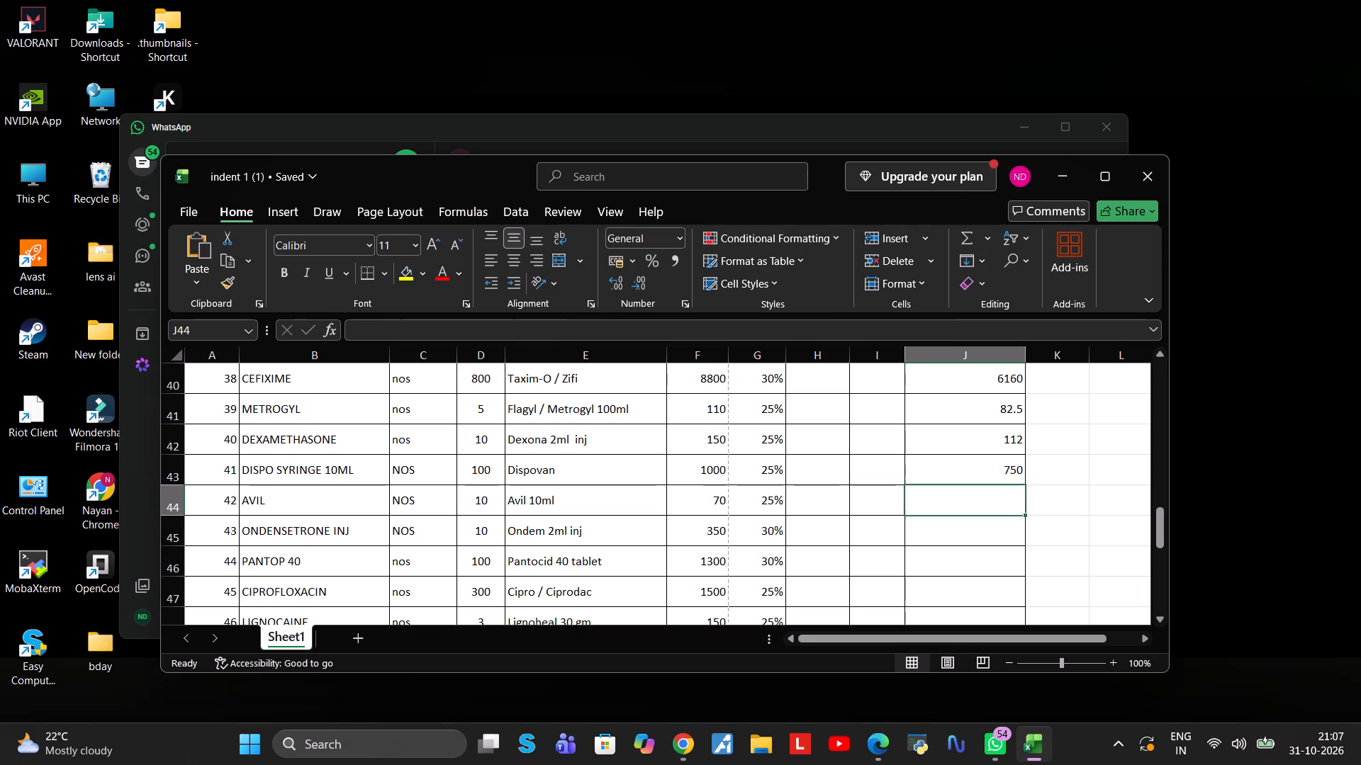
text(52)
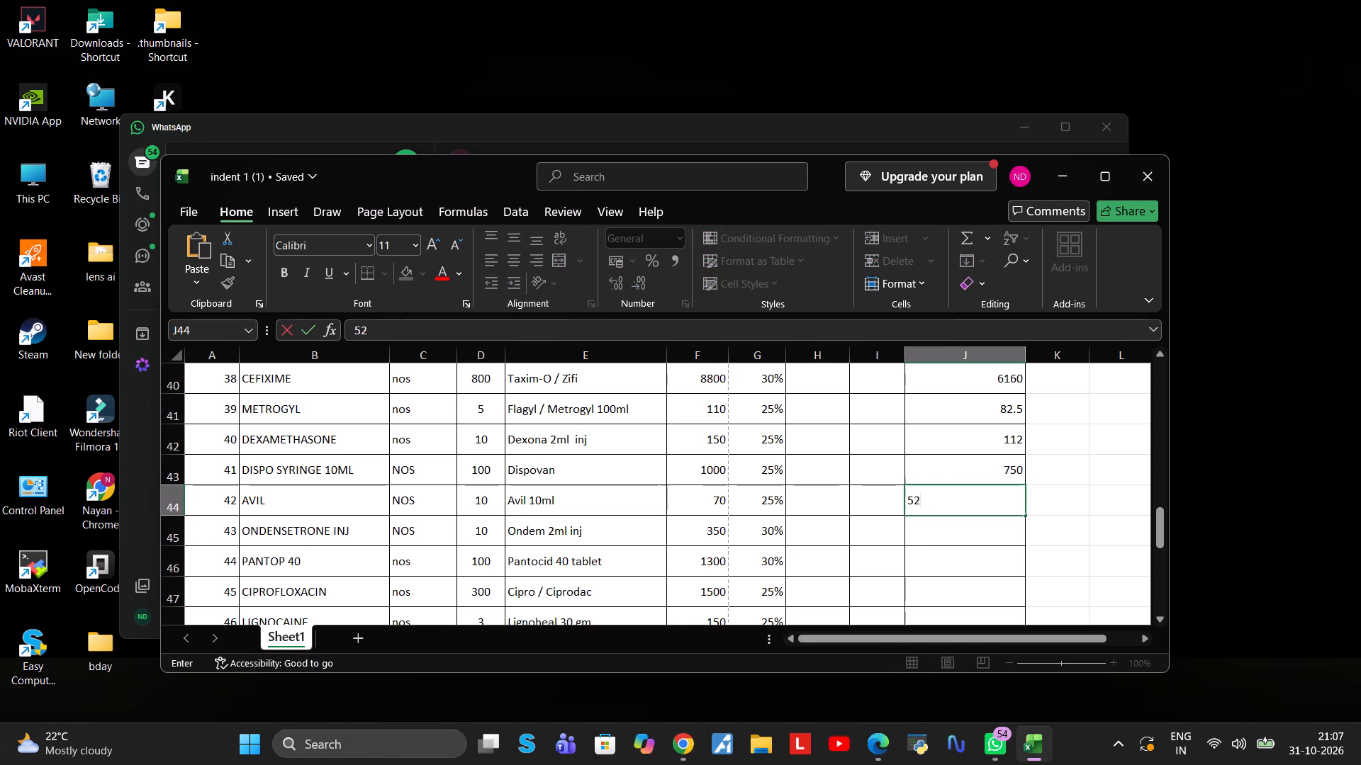
text(.5)
key(Down)
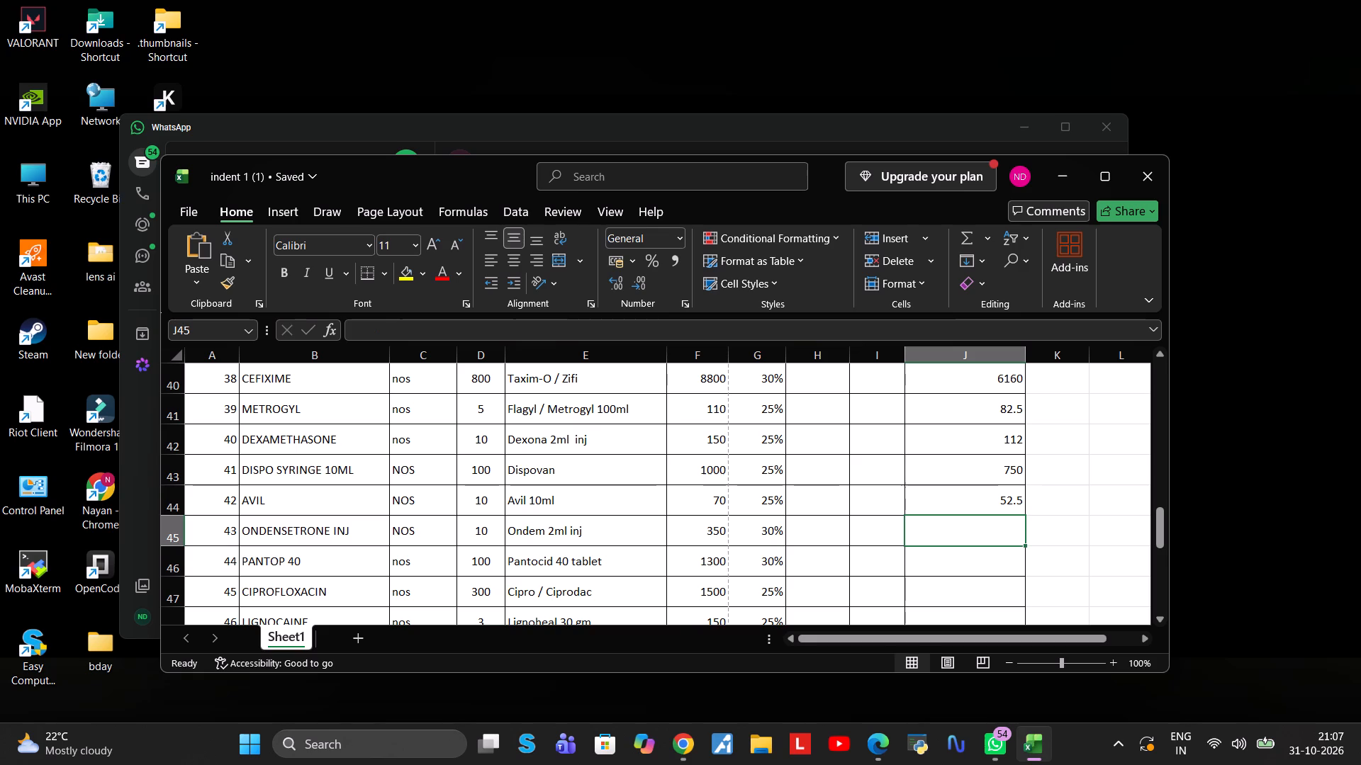
Enter the column J amounts: 245 for ONDENSETRONE INJ, 910 for PANTOP 40 and 1125 for CIPROFLOXACIN.
text(245)
key(Down)
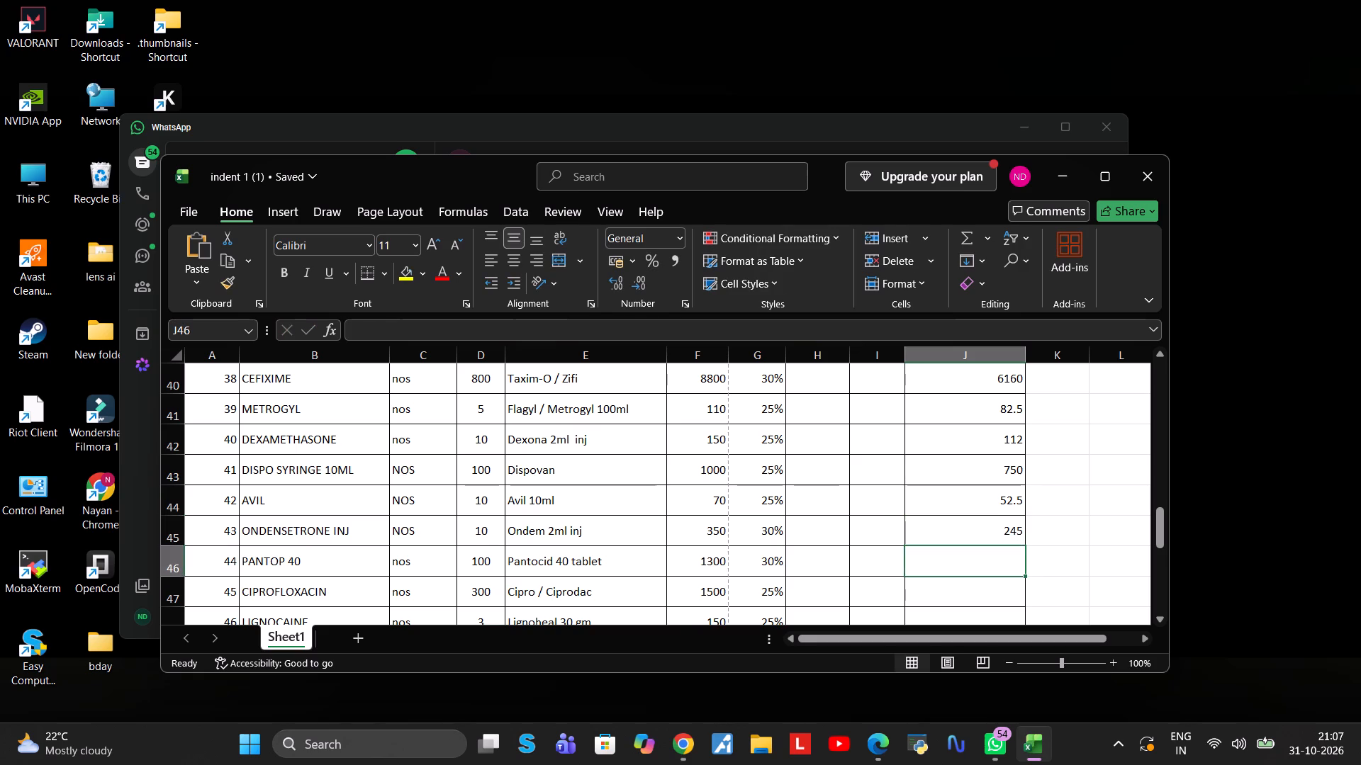
text(910)
key(Down)
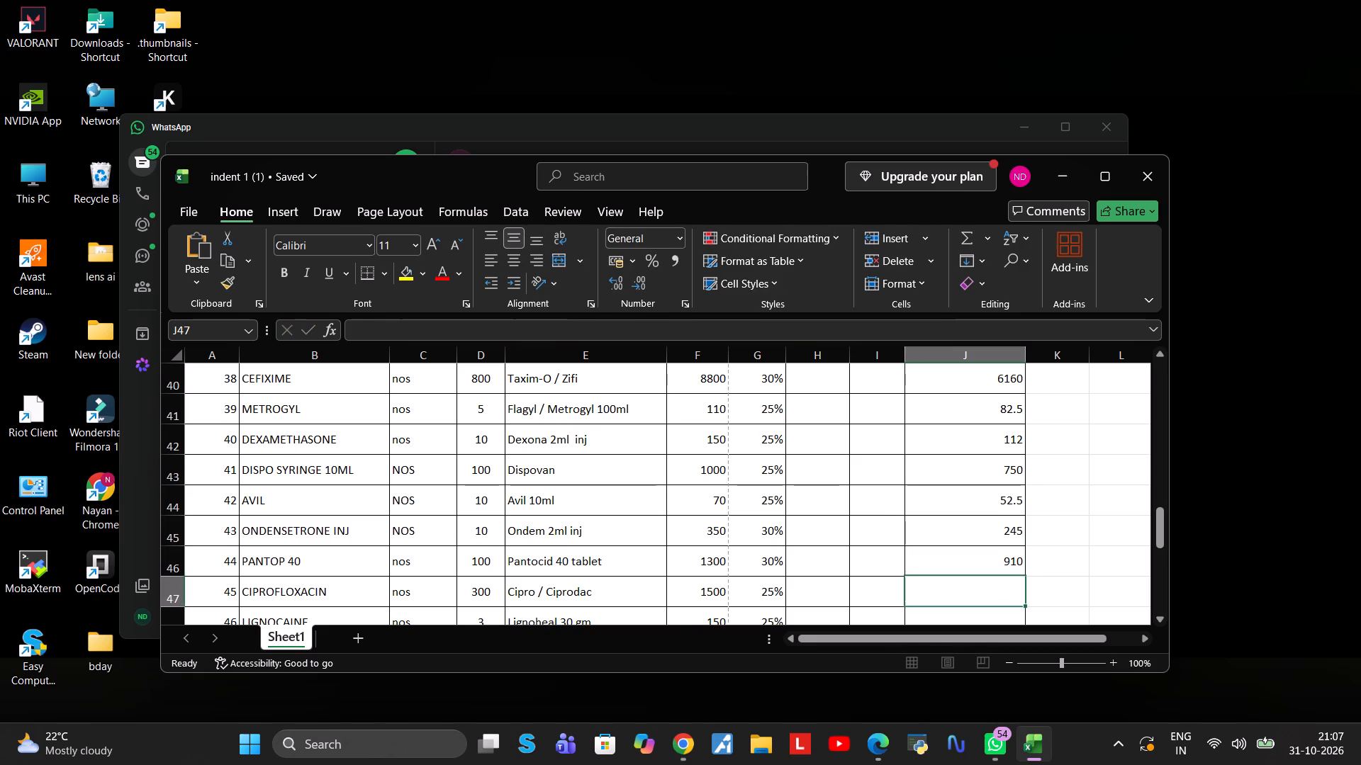
text(11)
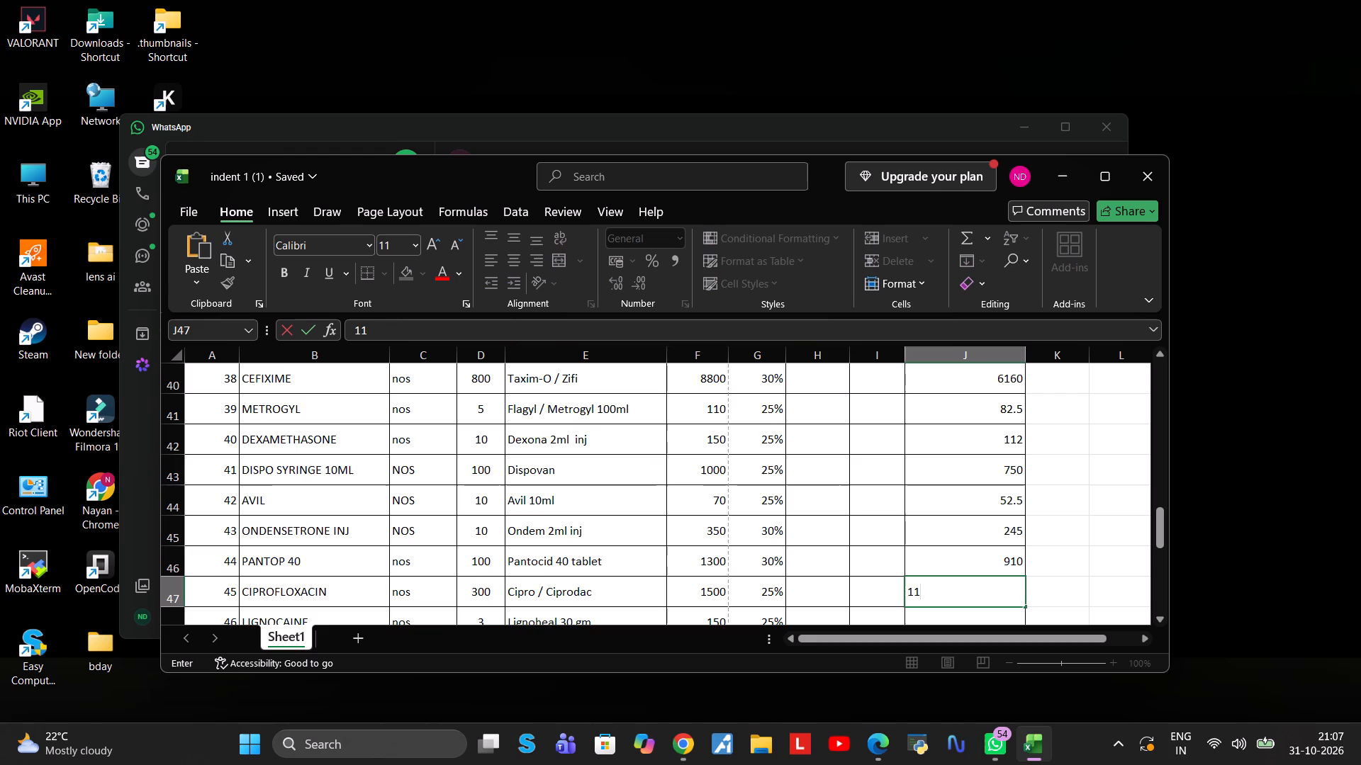
text(25)
key(Down)
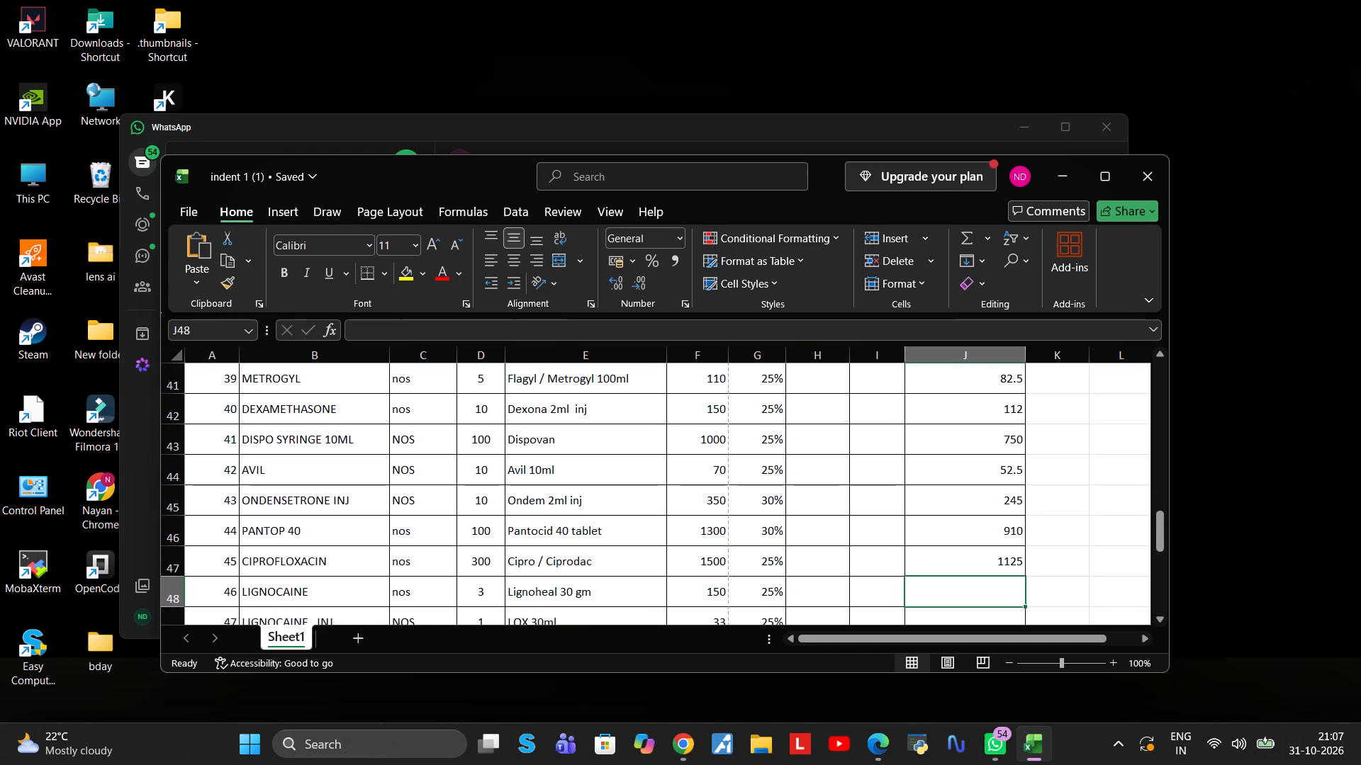
Enter the column J amounts: 112.5 for LIGNOCAINE, 24.75 for LIGNOCAINE INJ and 1709.76 for BUDECORT.
text(112)
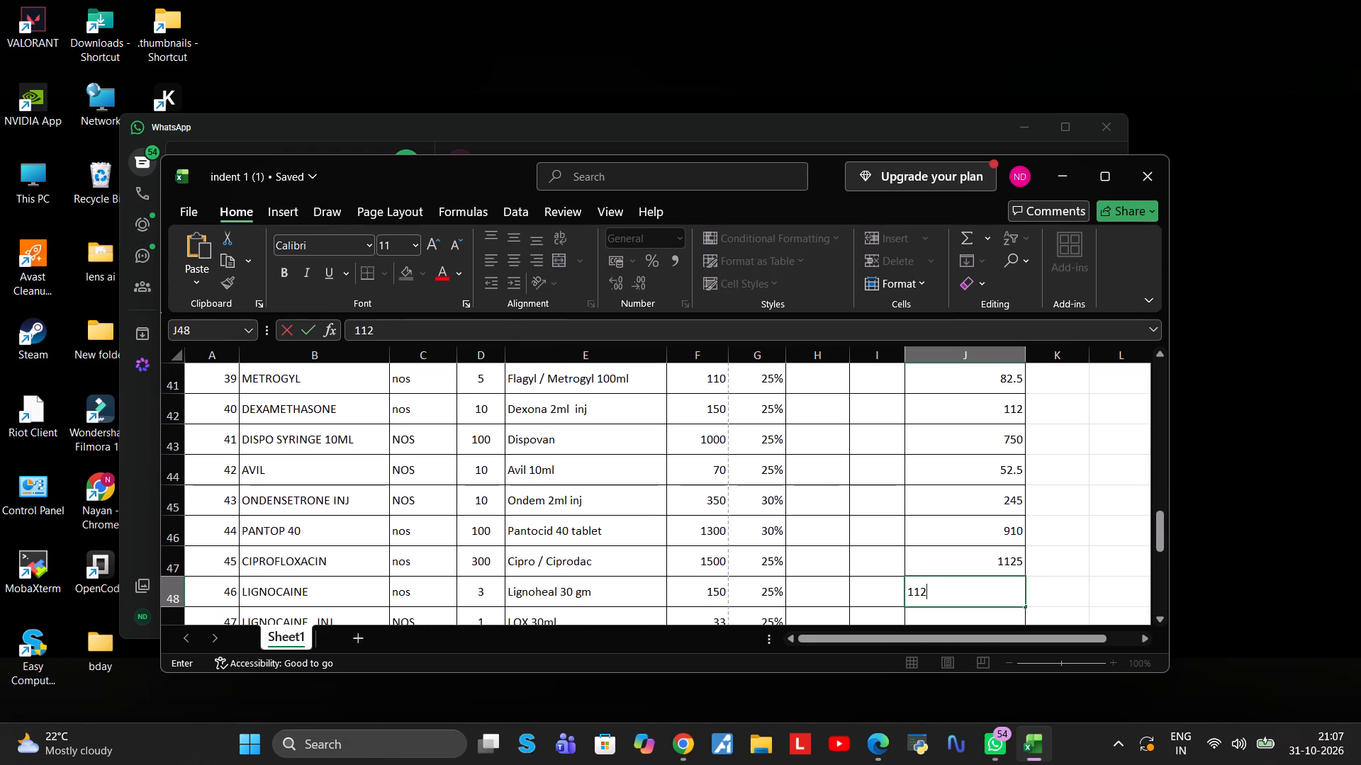
text(.5)
key(Down)
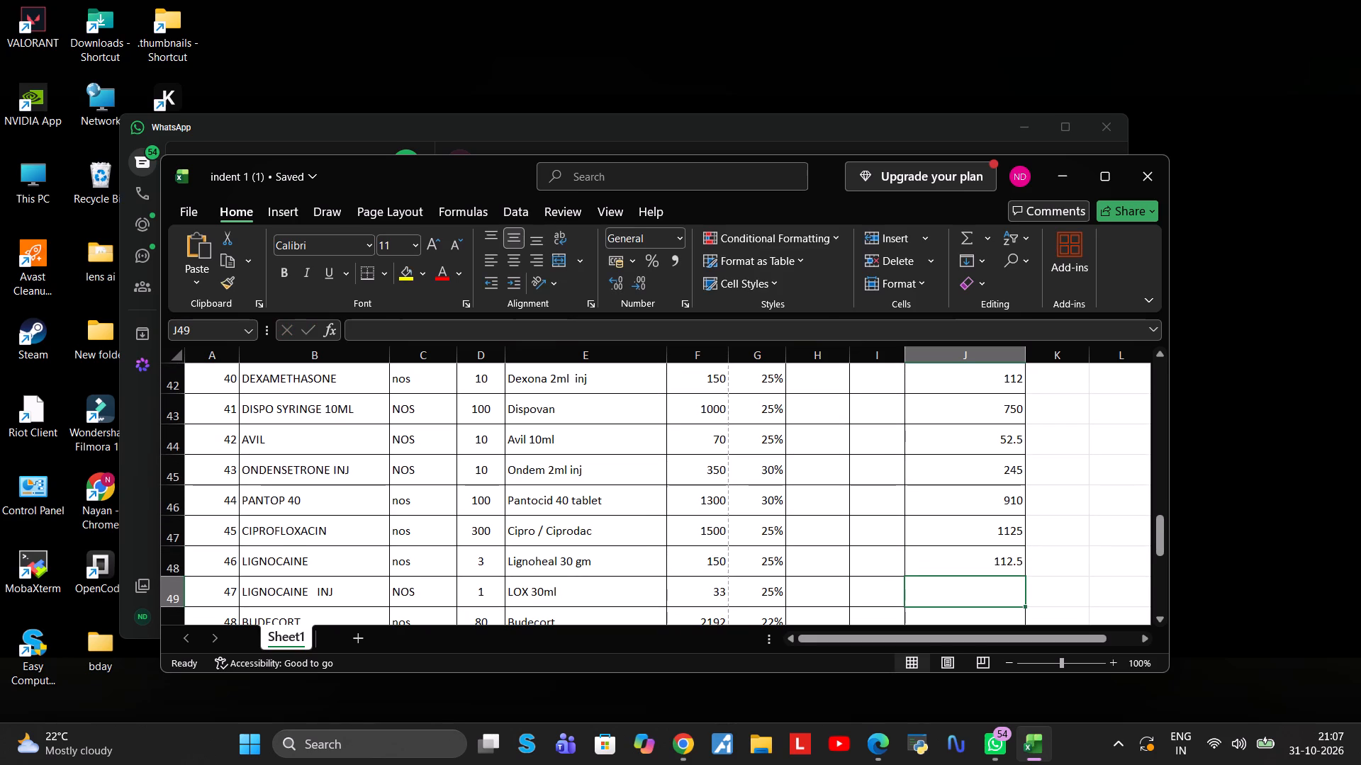
text(24.)
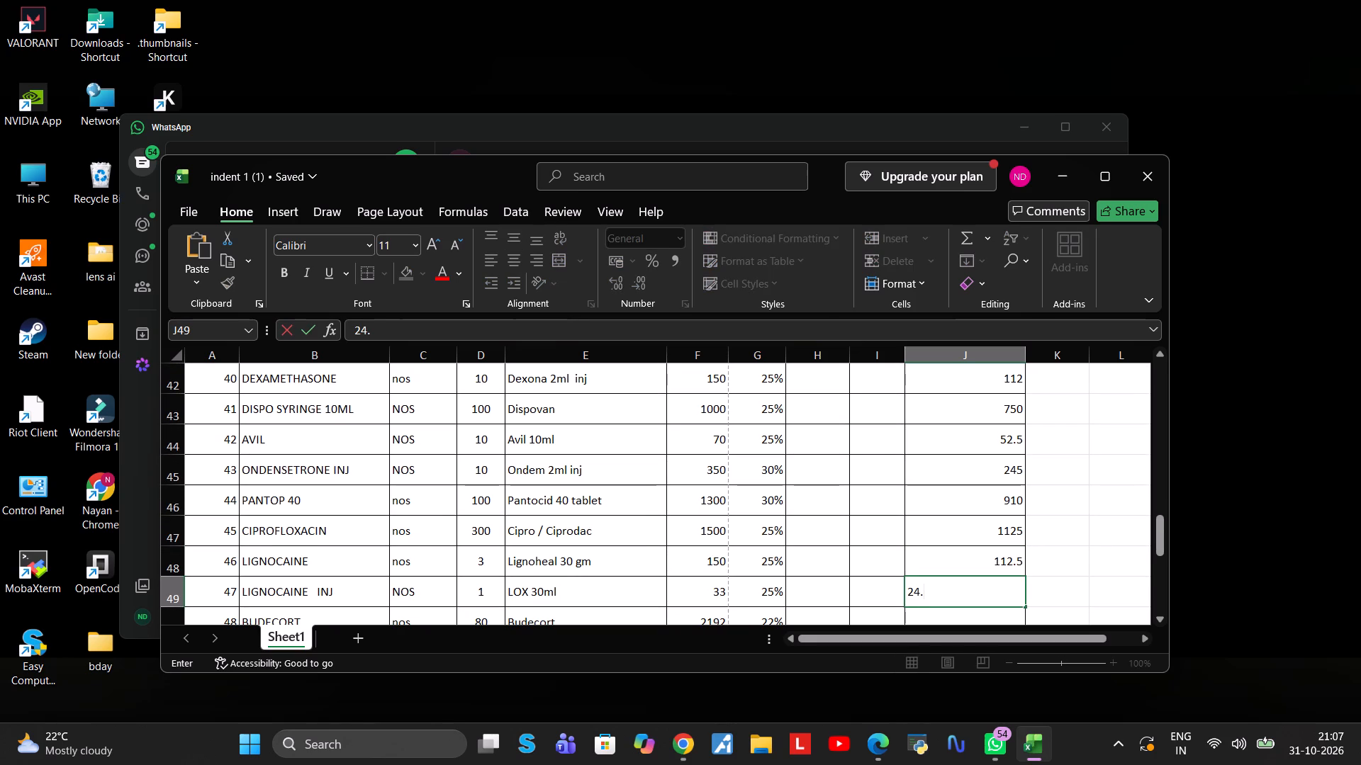
text(75)
key(Down)
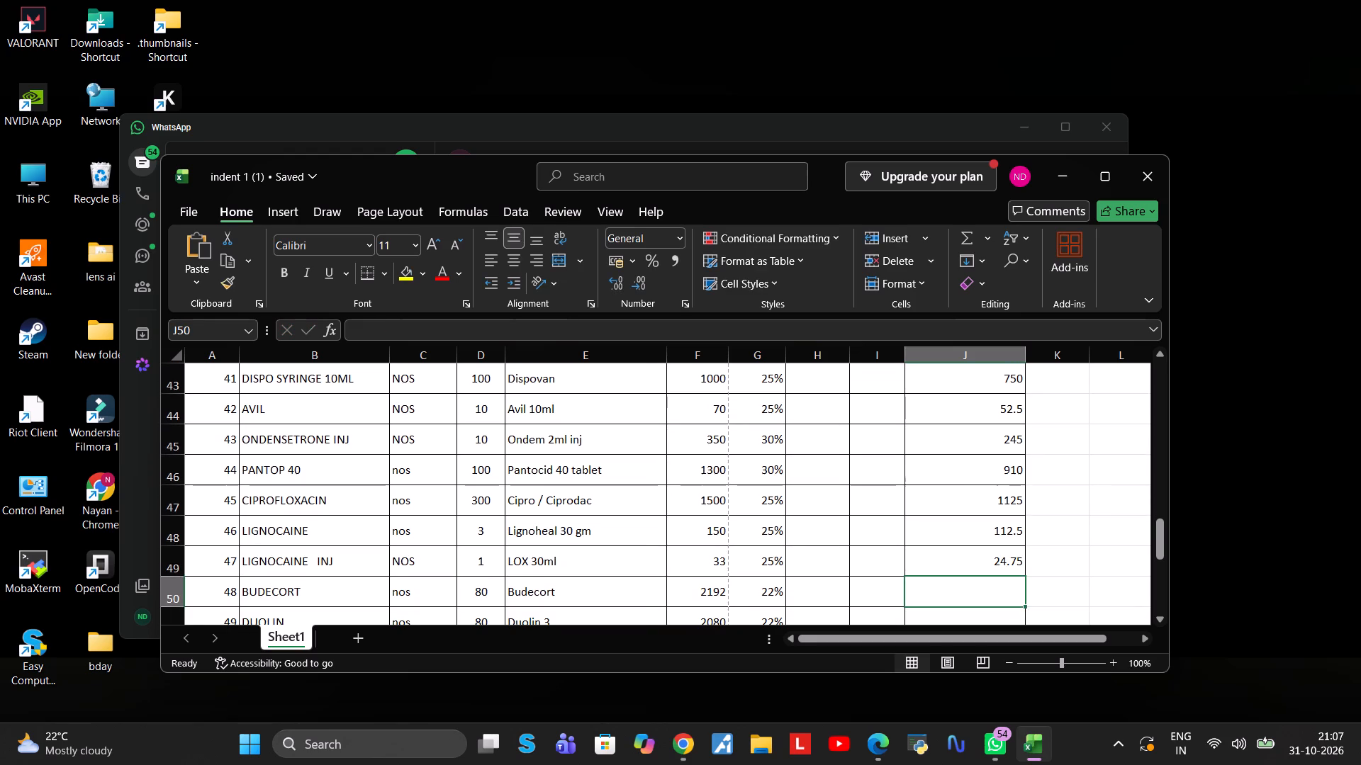
text(170)
text(9.)
text(76)
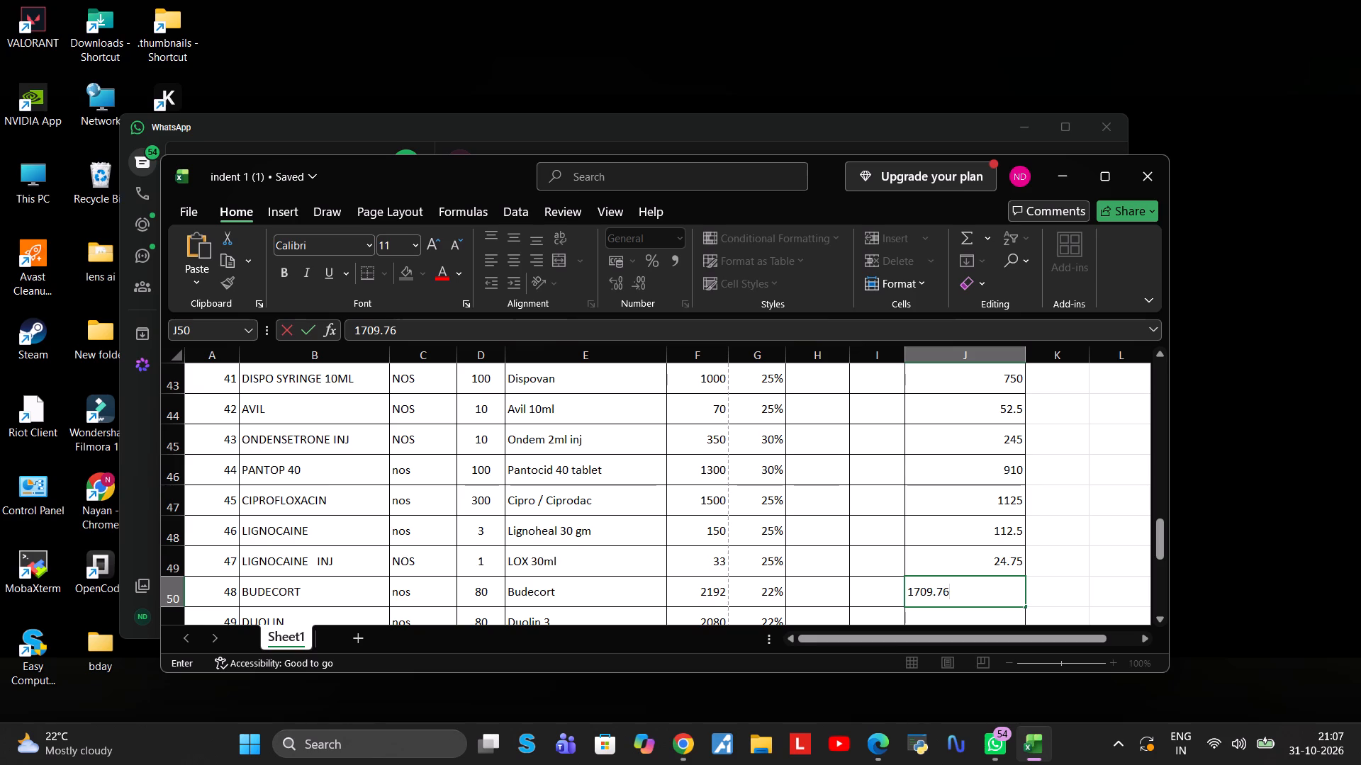
key(Down)
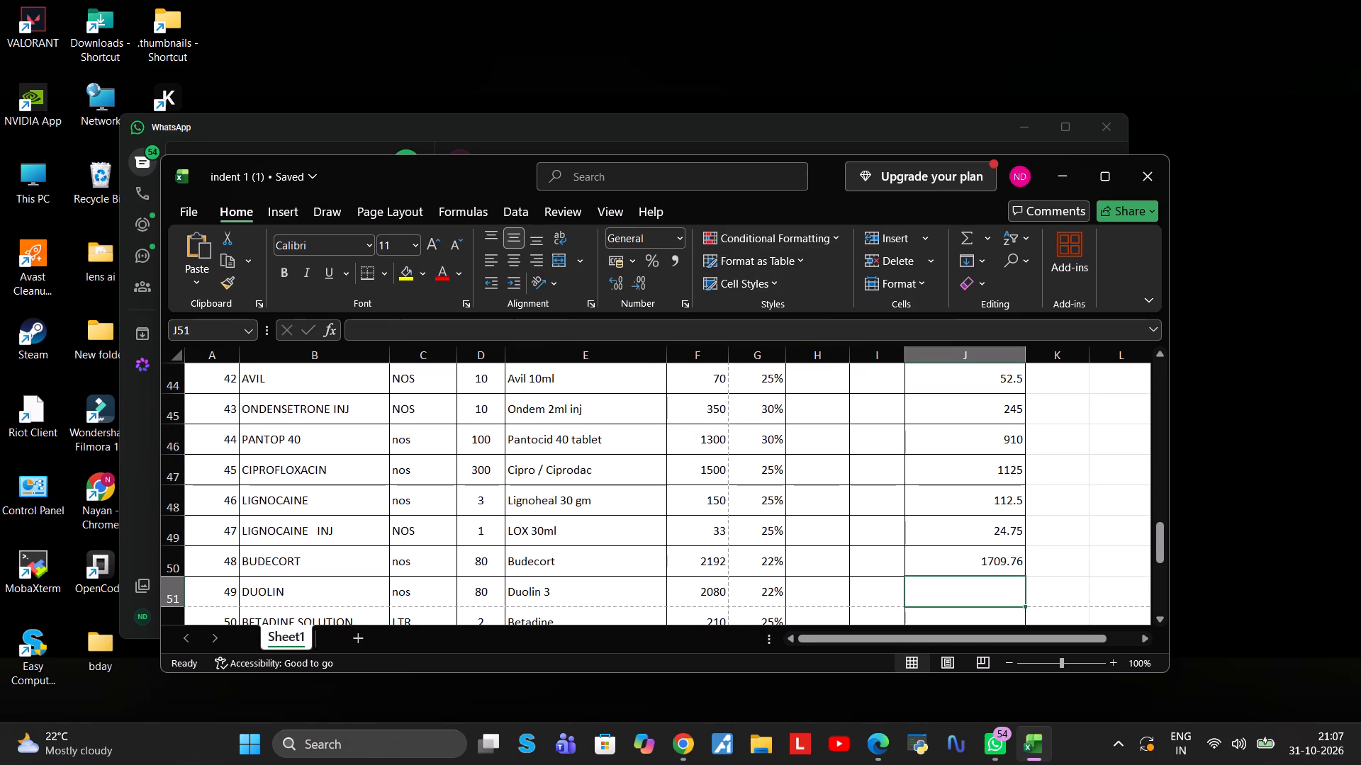
Enter the column J amounts: 1622.4 for DUOLIN, 157.5 for BETADINE SOLUTION and 1101.75 for NEBULIZER MASK.
text(1622.)
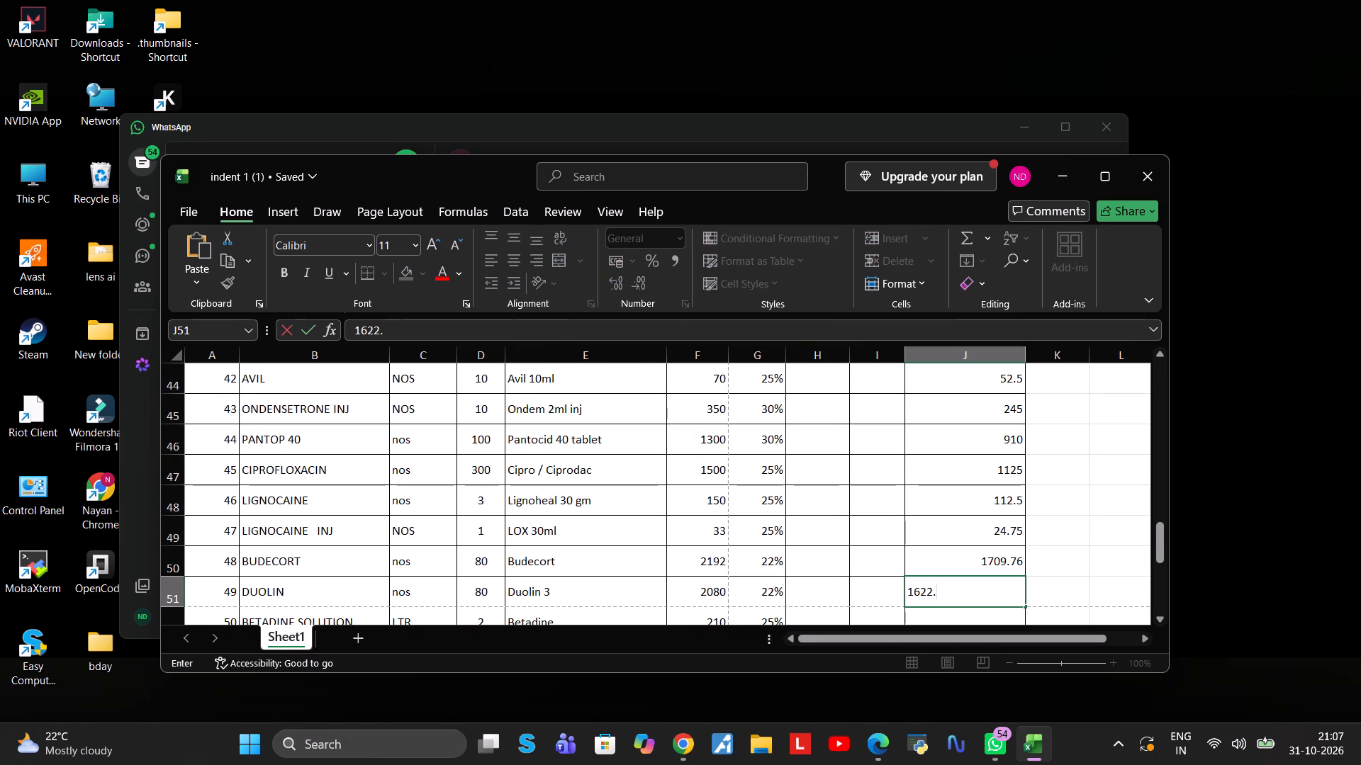
key(4)
key(Down)
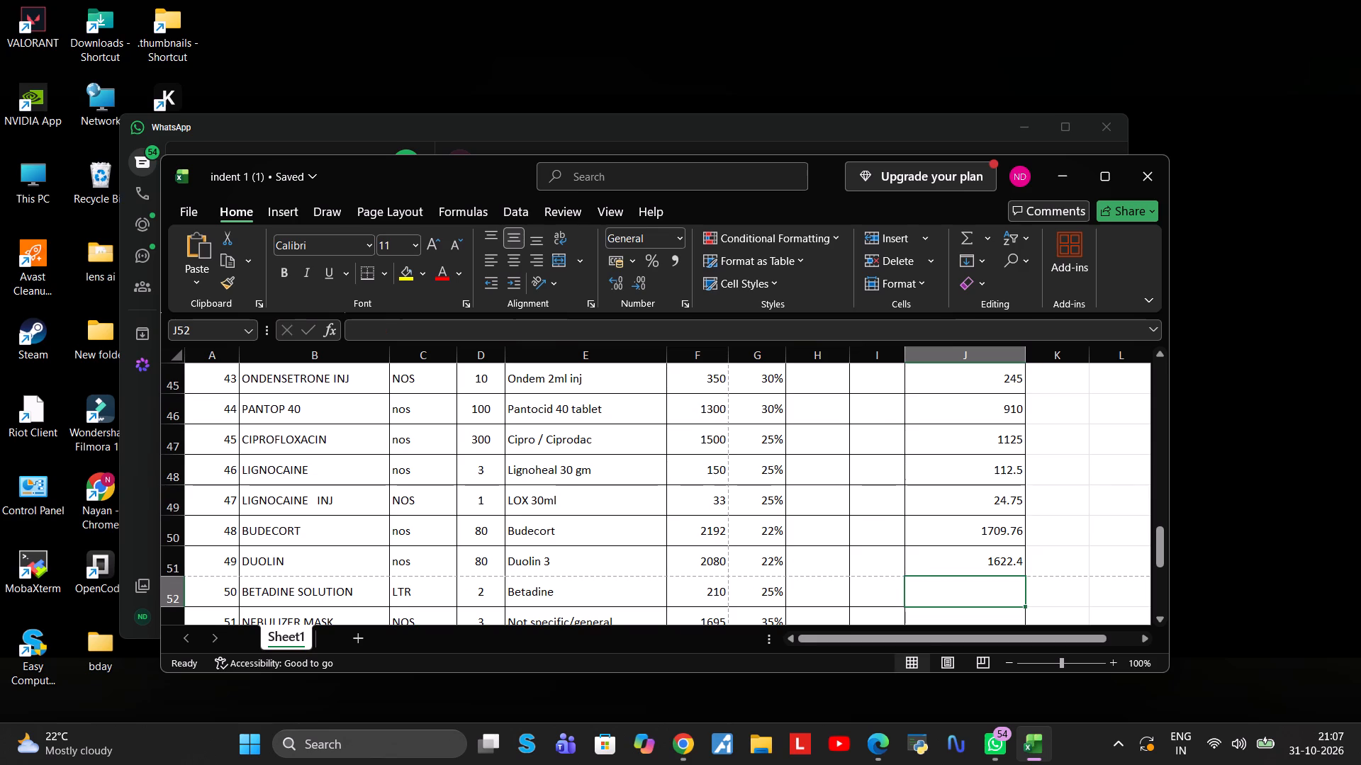
text(157.)
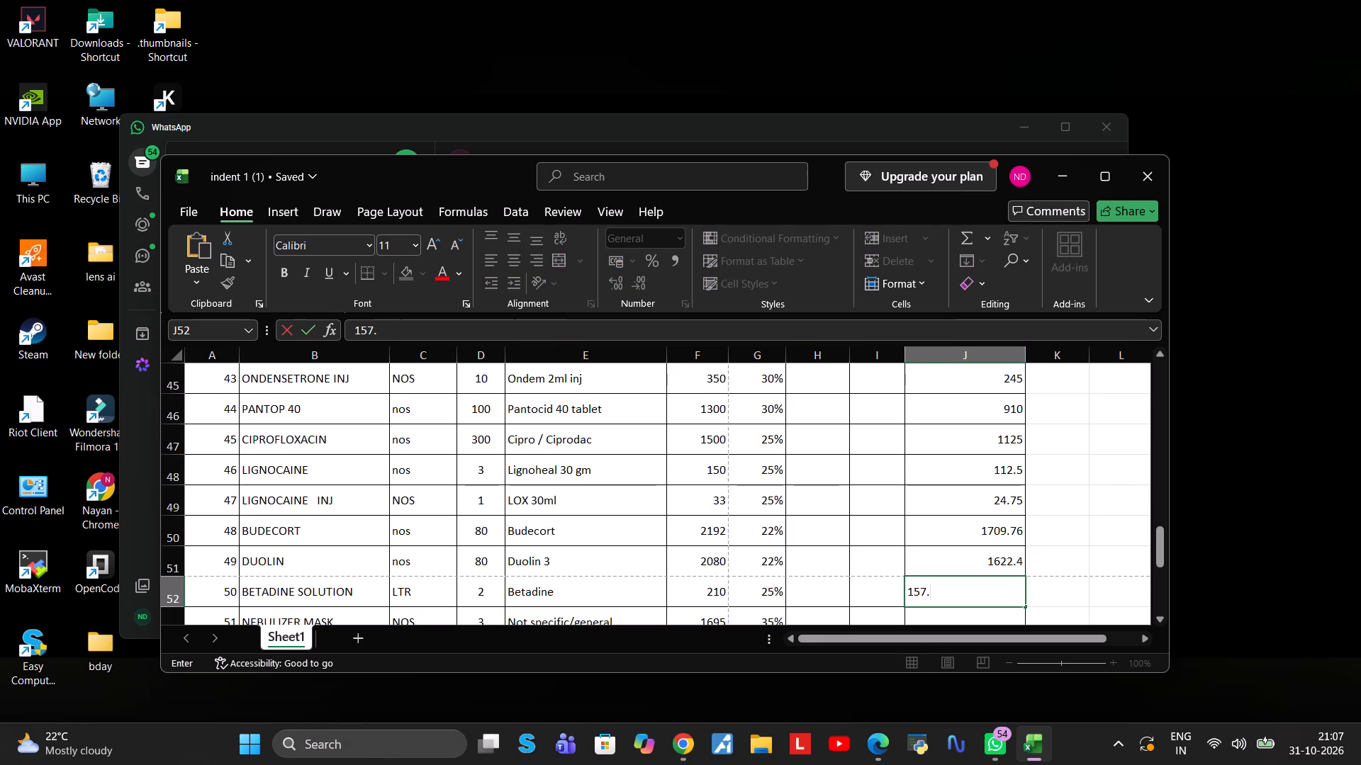
key(5)
key(Down)
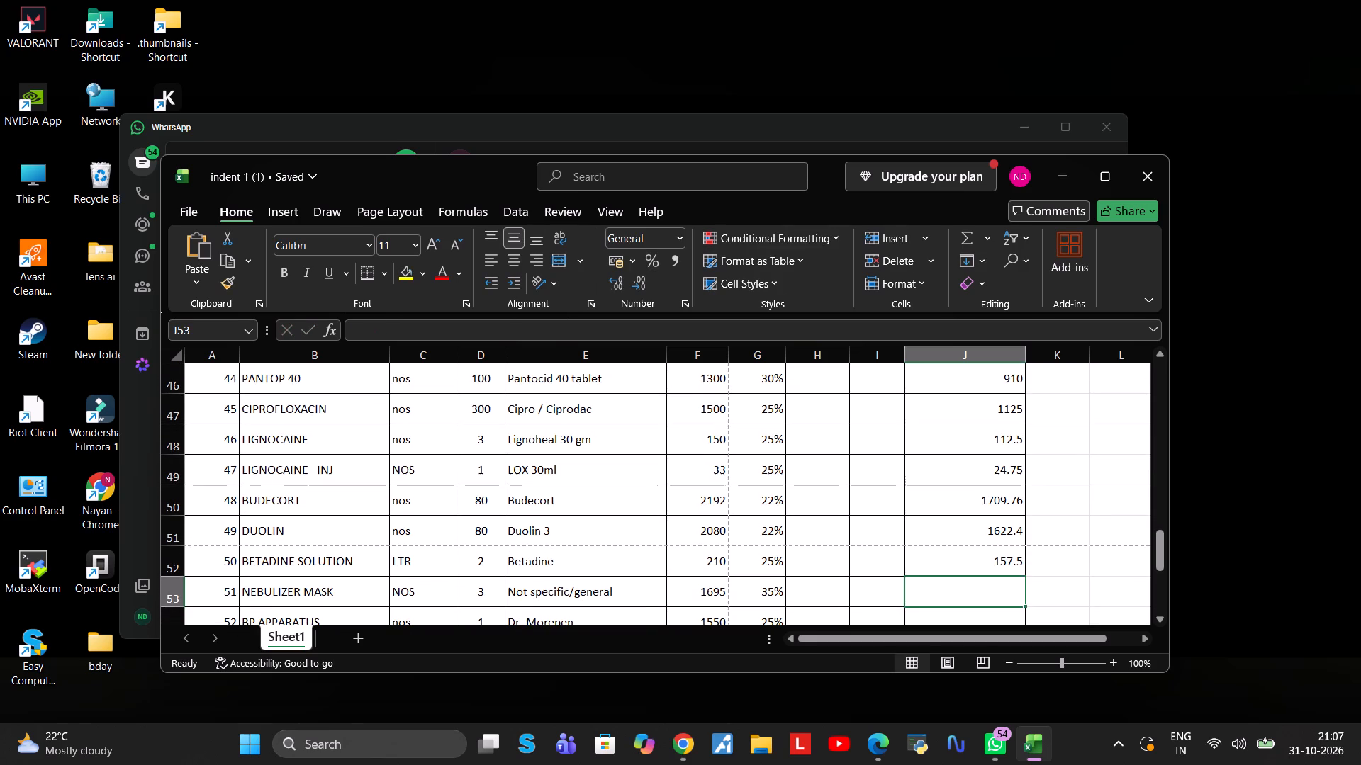
text(1101.)
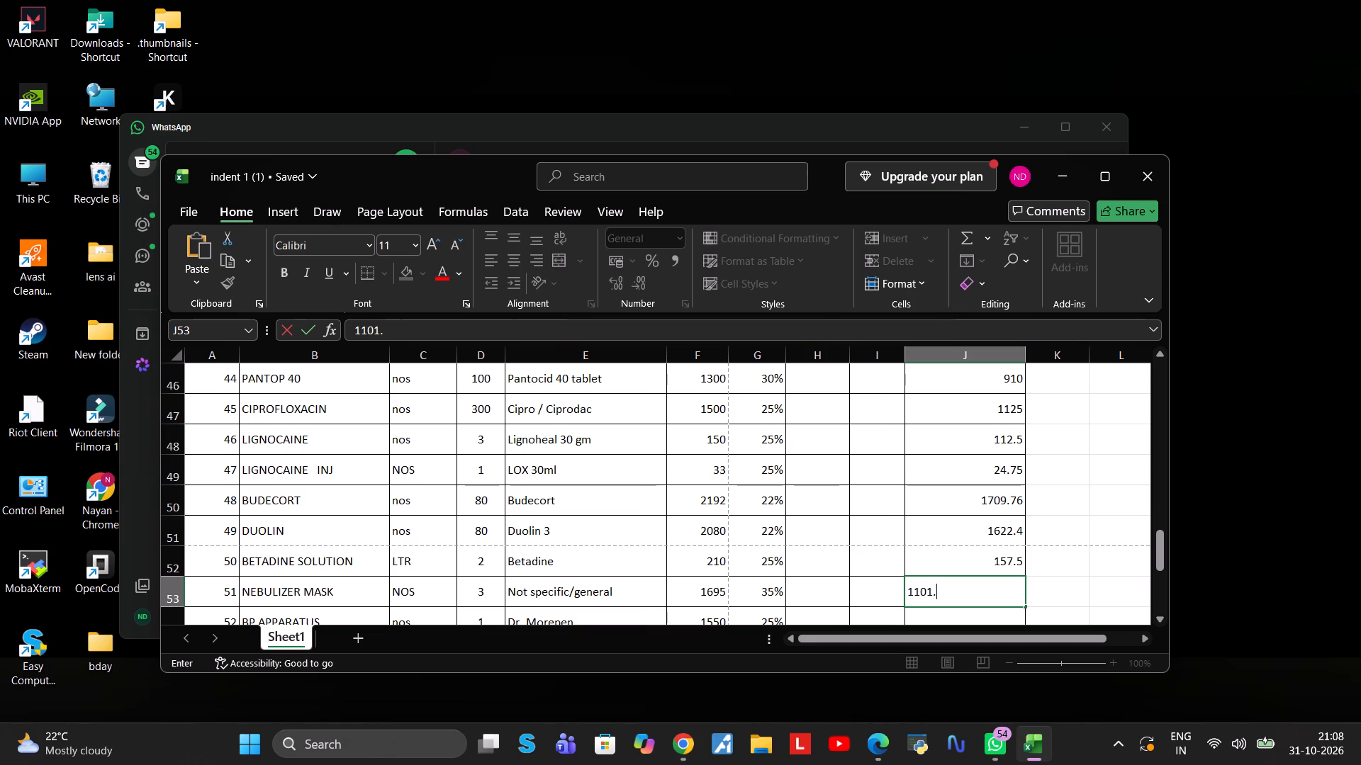
text(75)
key(Down)
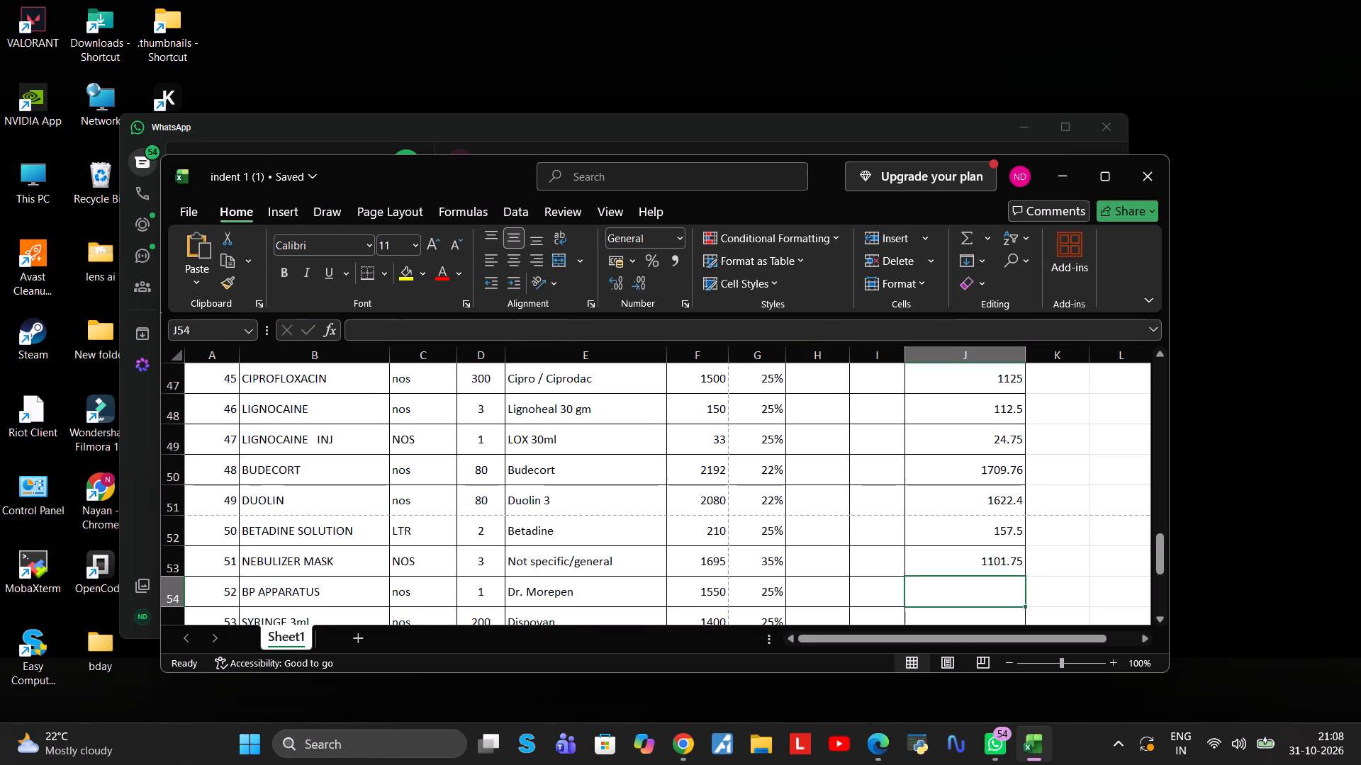
Enter the column J amounts: 1162.5 for BP APPARATUS, 1050 for SYRINGE 3ml and 225 for DIGITAL THERMOMETER.
text(116)
text(2.)
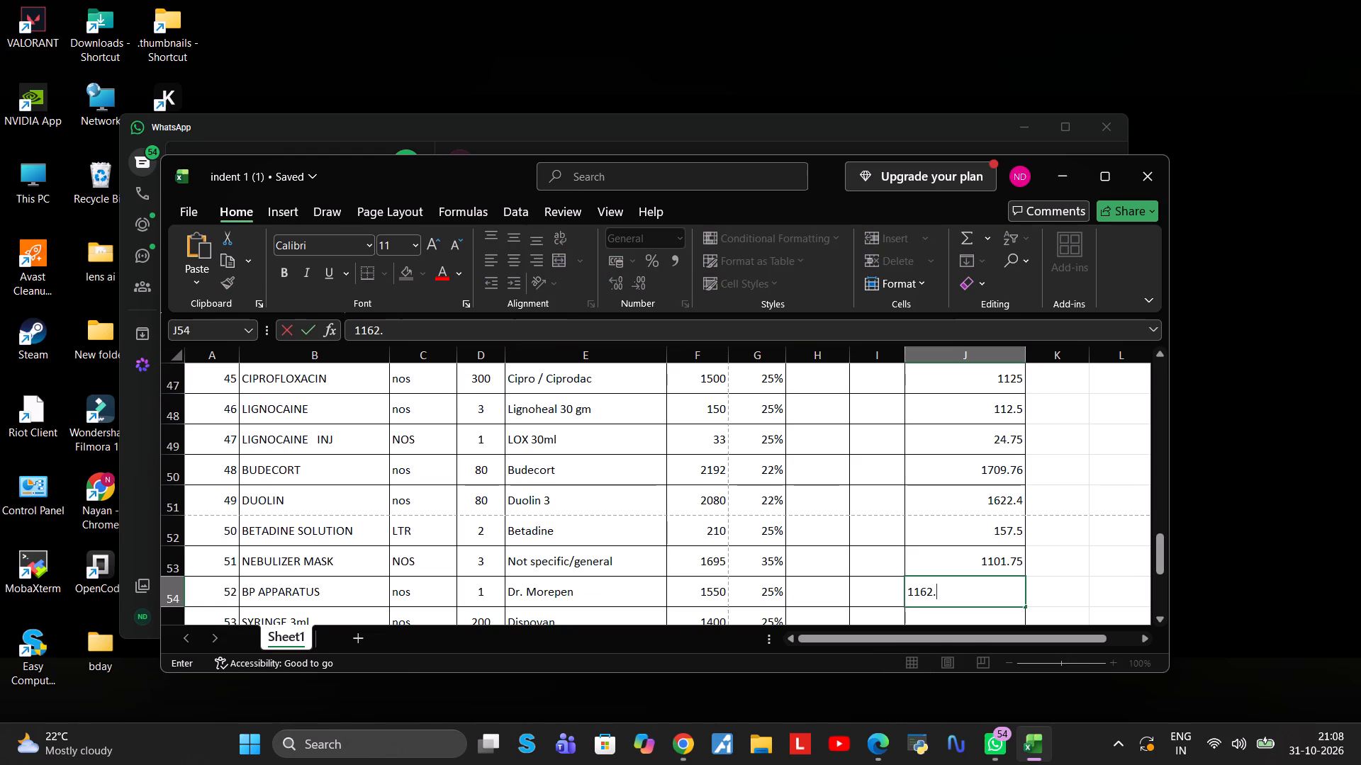
key(5)
key(Down)
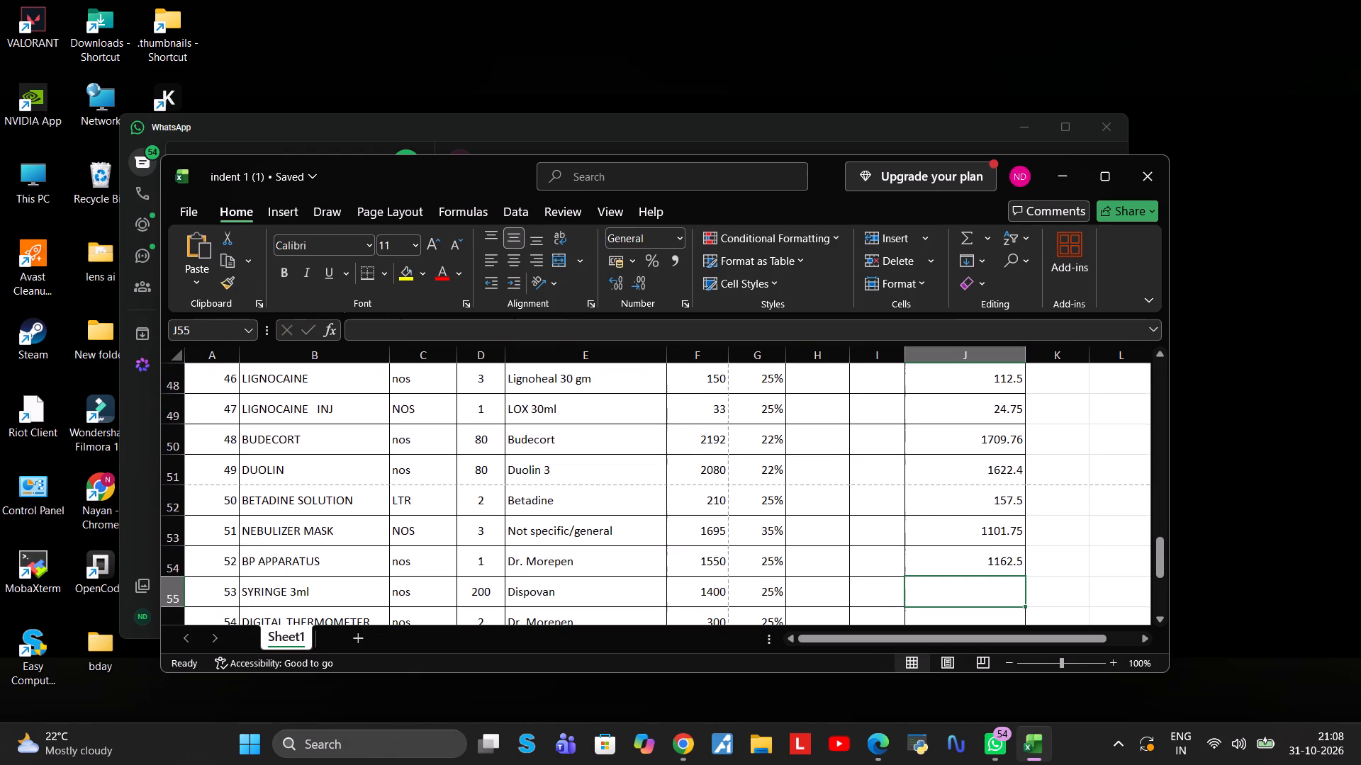
text(1050)
key(Down)
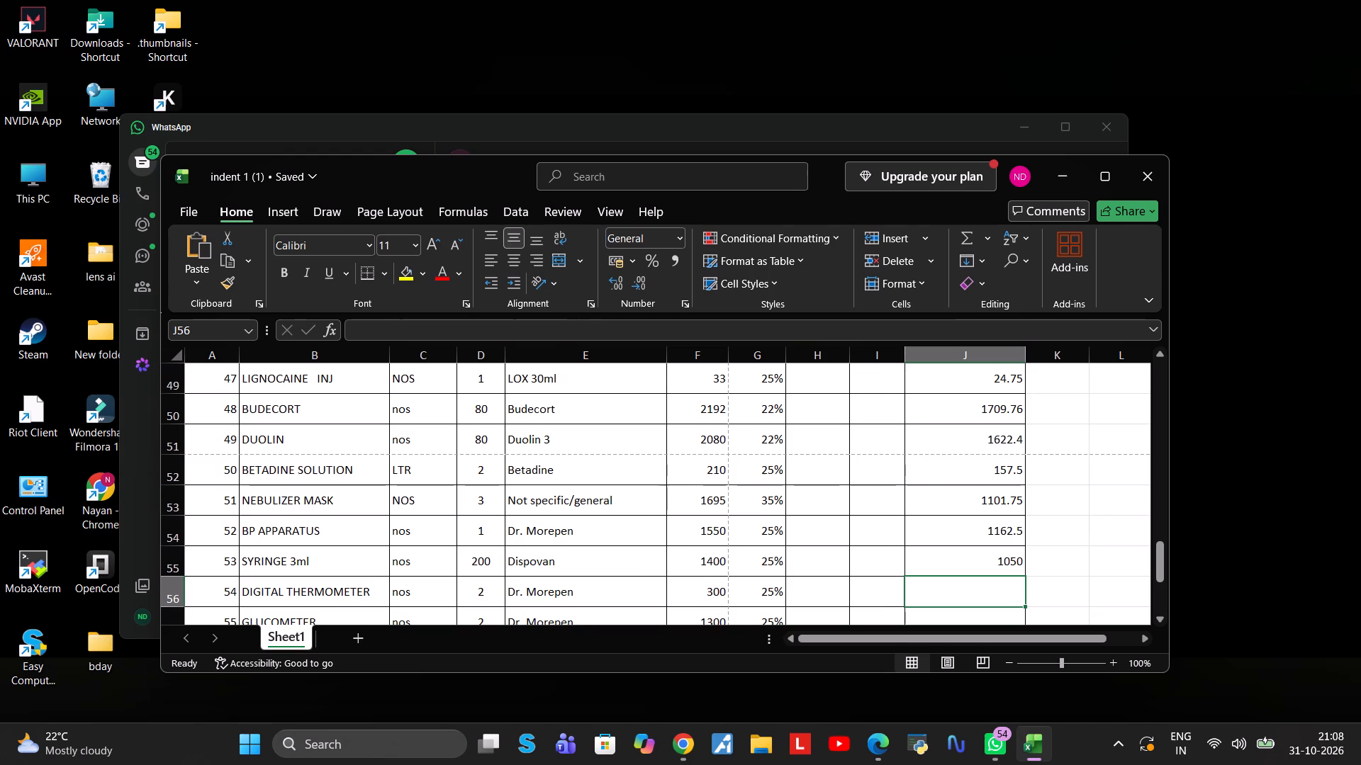
text(225)
key(Down)
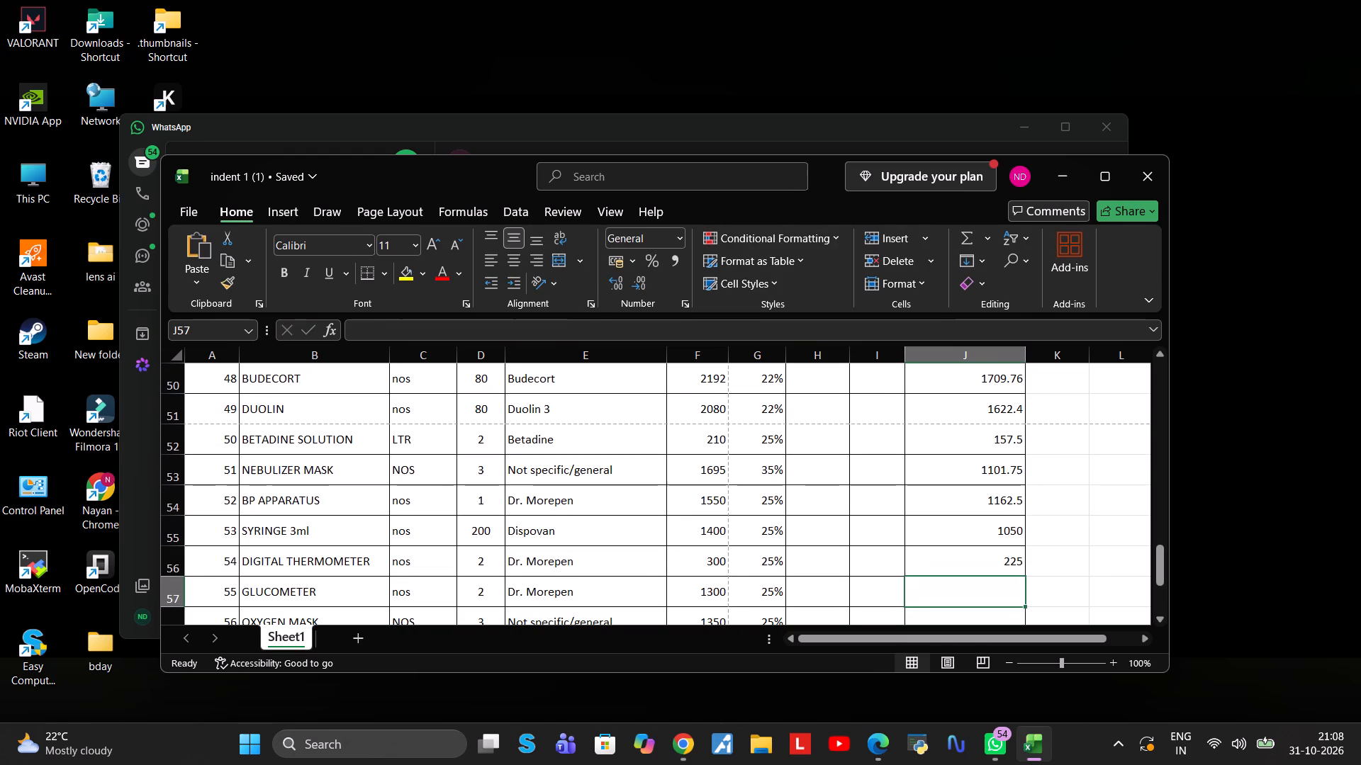
Enter the column J amounts: 975 for GLUCOMETER, 1012.5 for OXYGEN MASK and 50700 for OXYGEN CONCENTRATOR.
key(9)
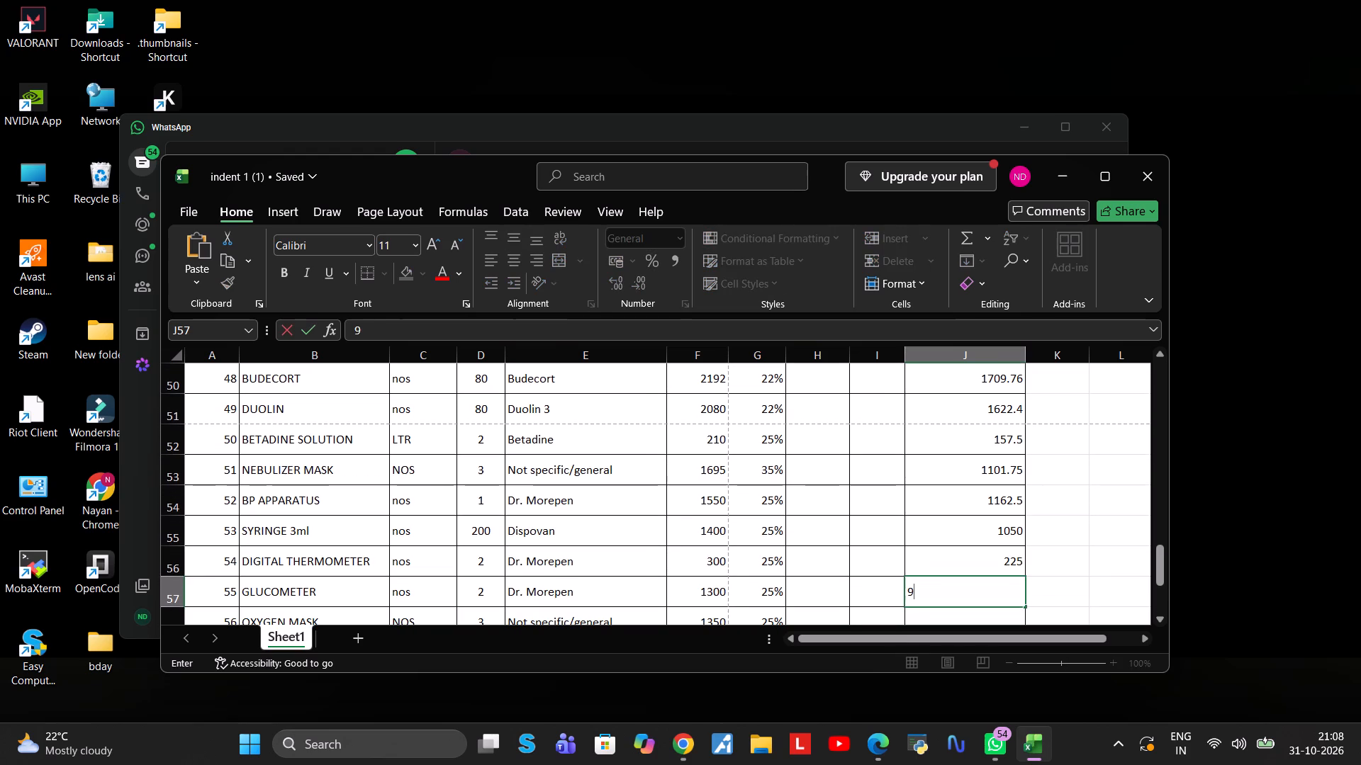
text(75)
key(Left)
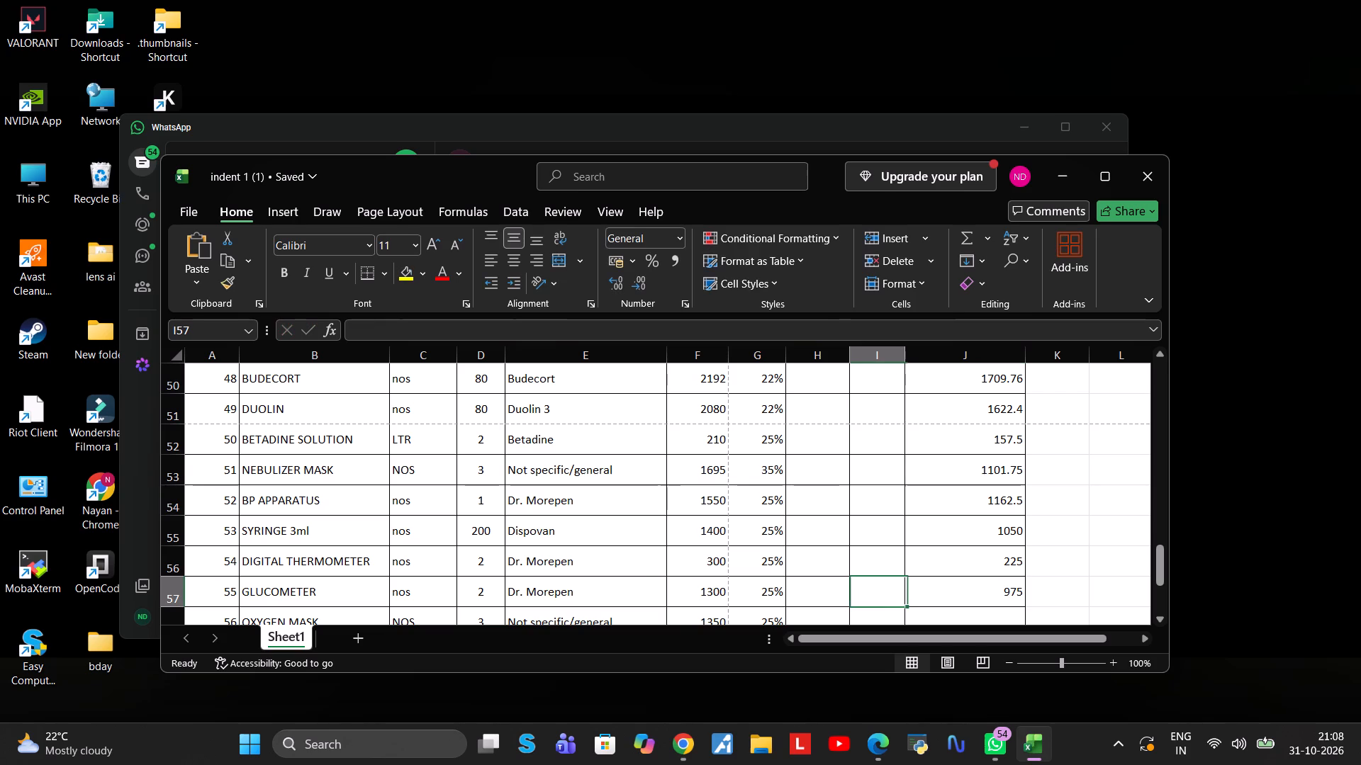
key(Right)
key(Down)
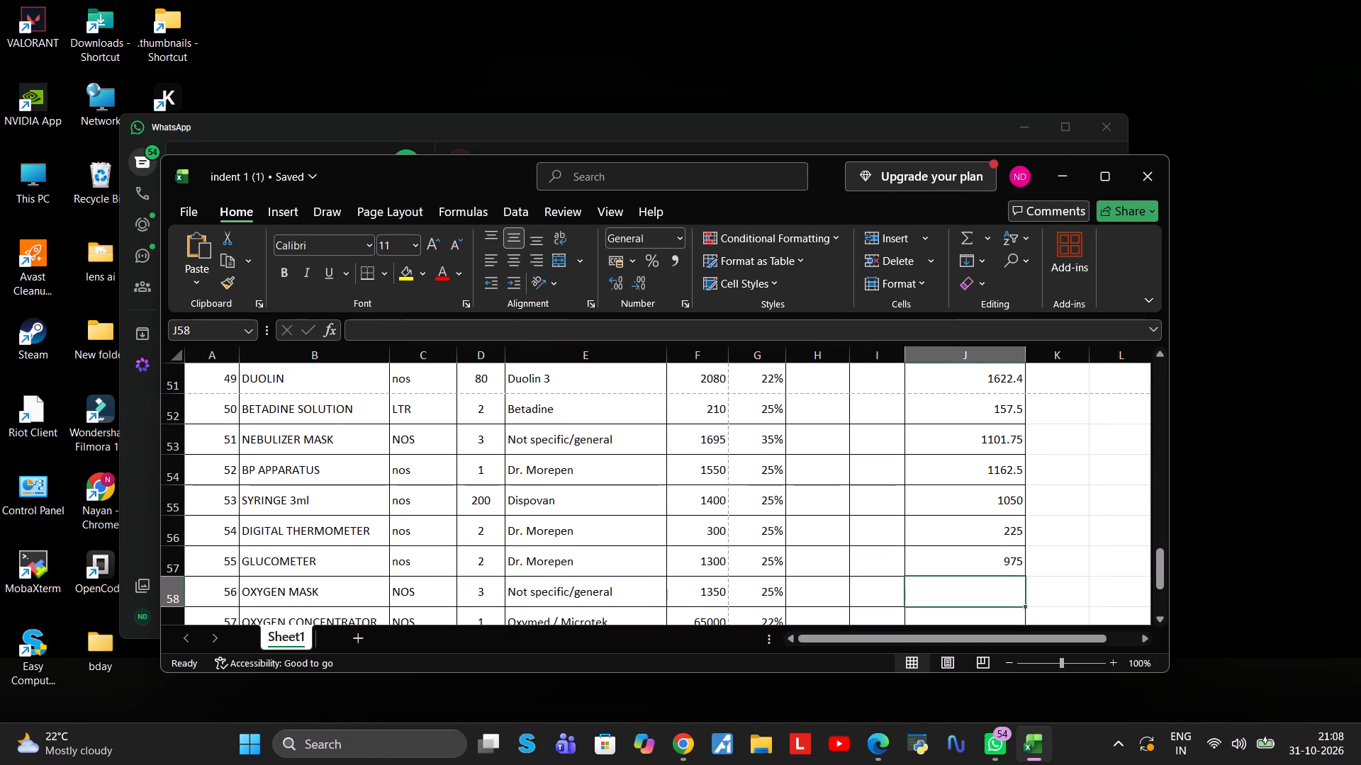
text(1012)
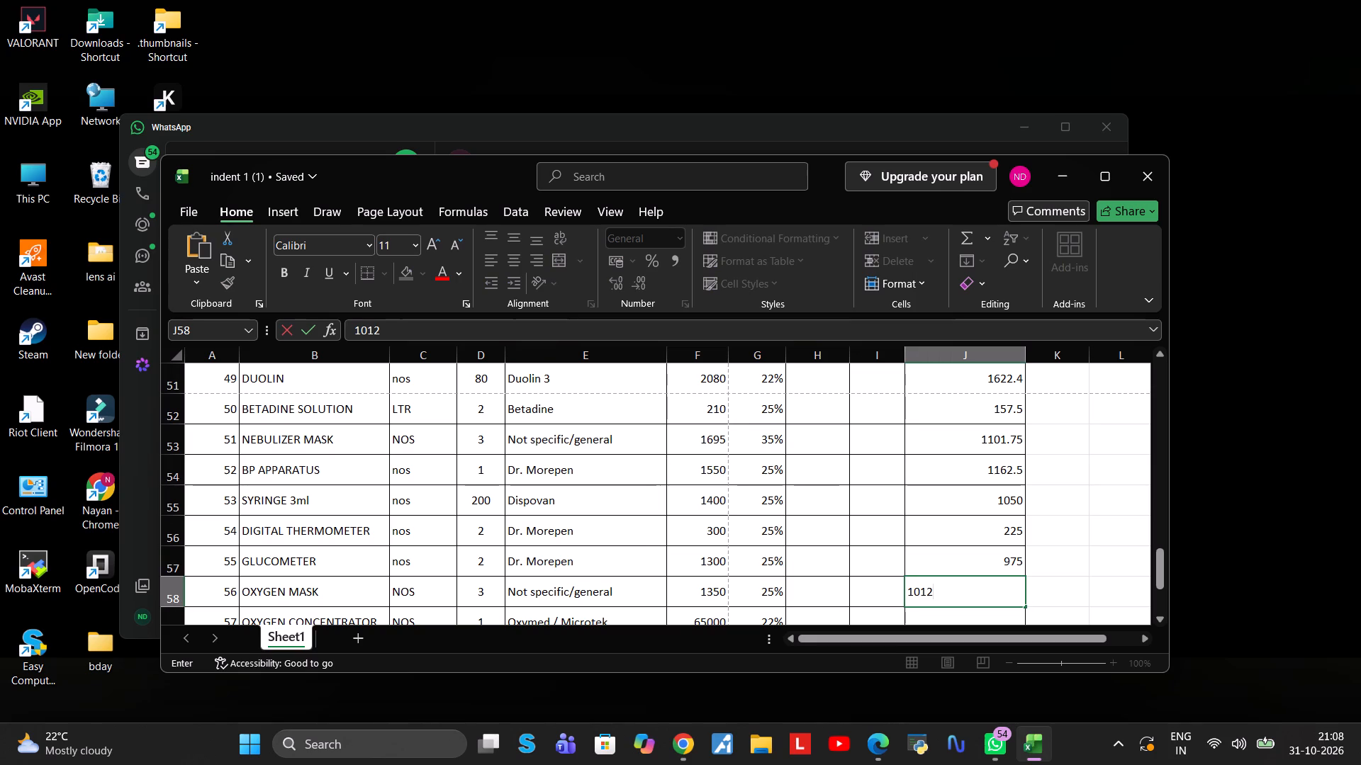
text(.5)
key(Down)
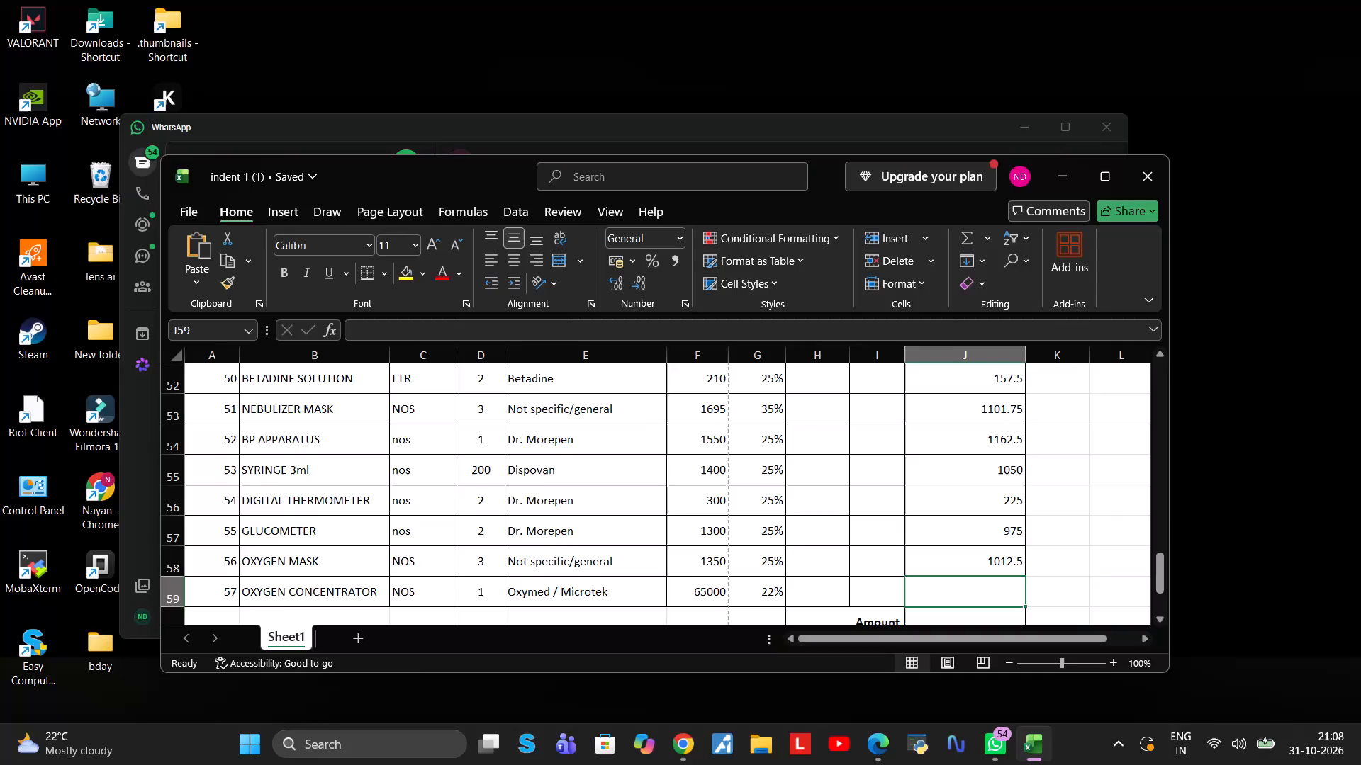
text(50)
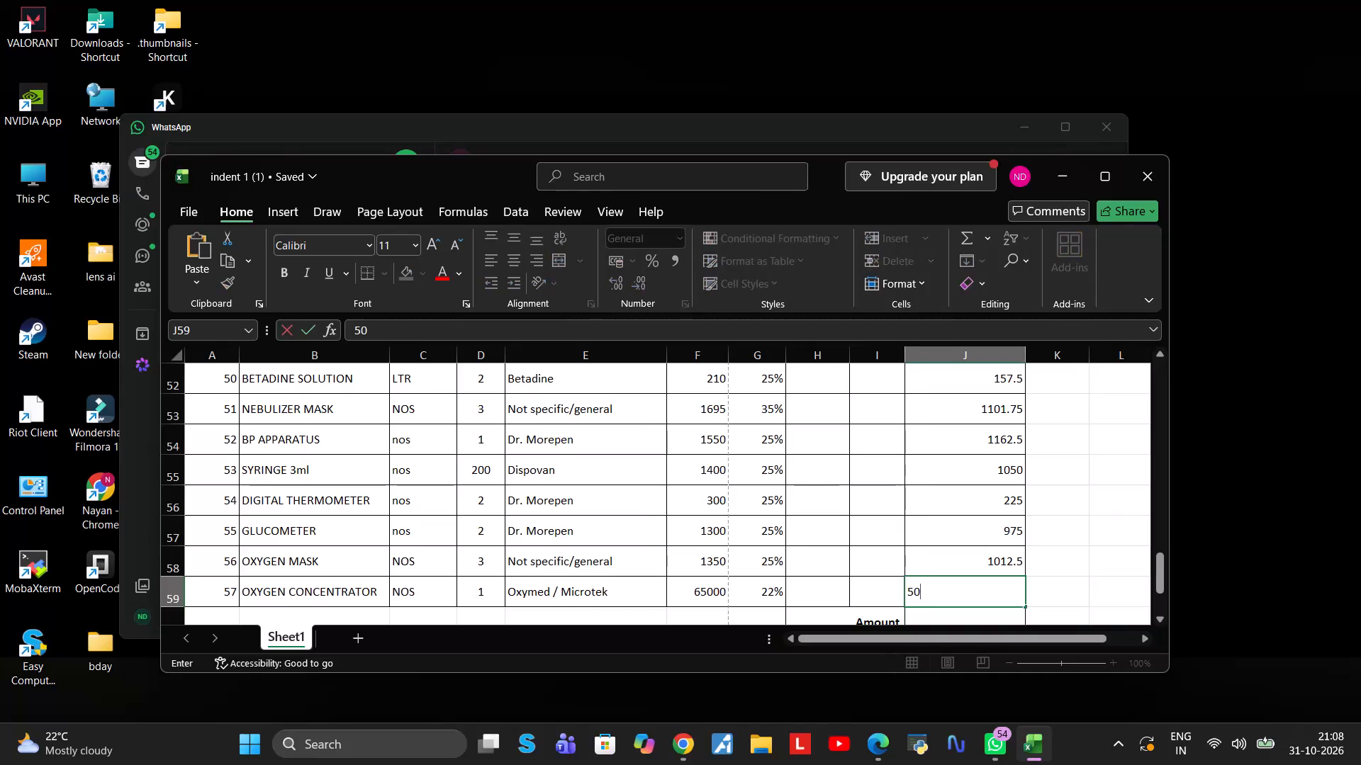
text(700)
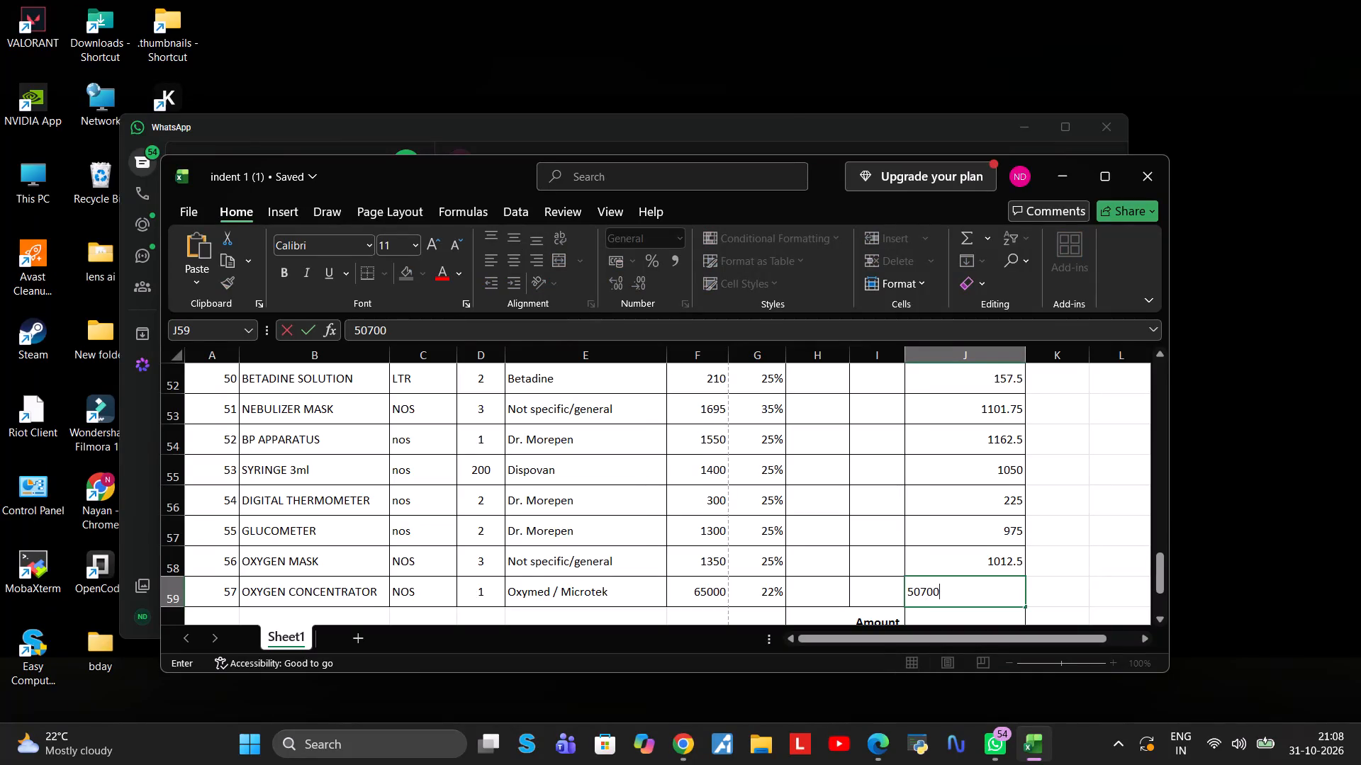
key(Down)
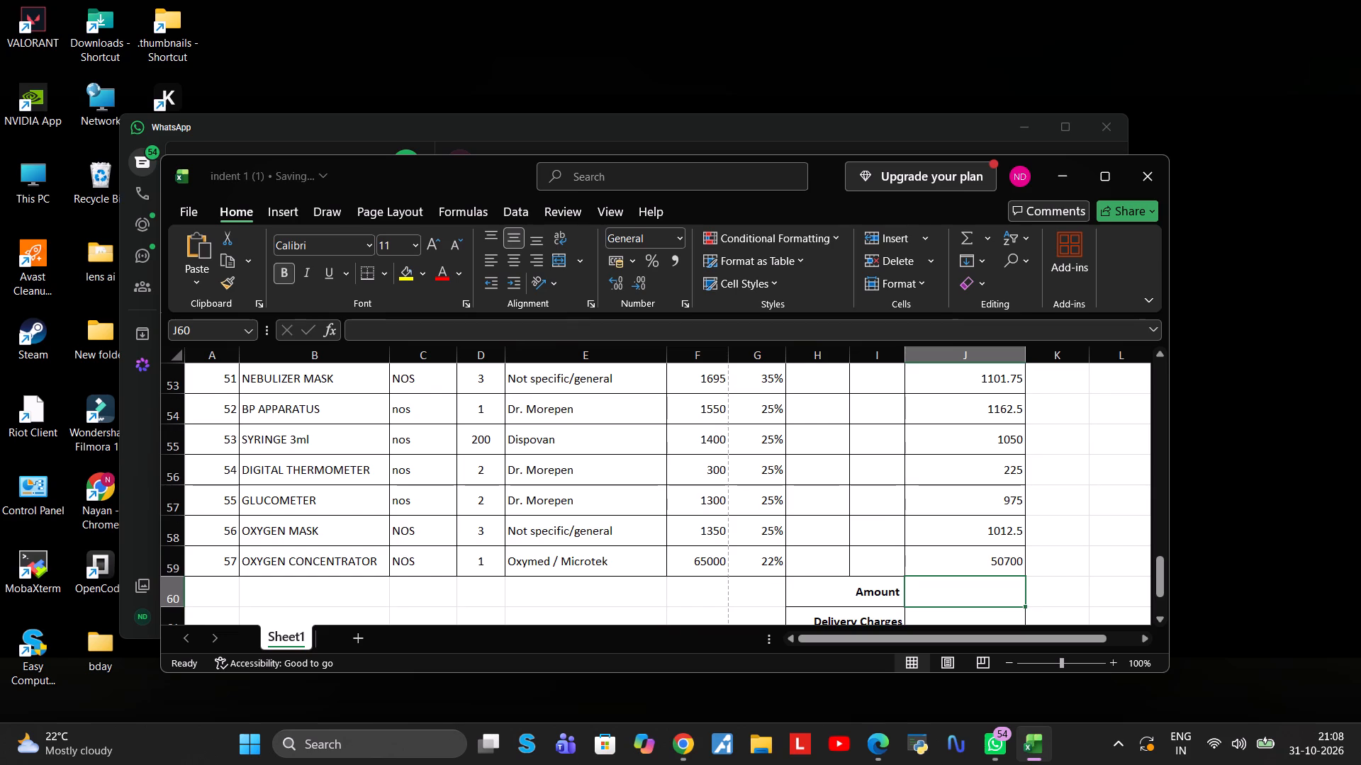
Enter 136370.22 as the total in column J of the Amount row below the item list.
key(1)
text(36)
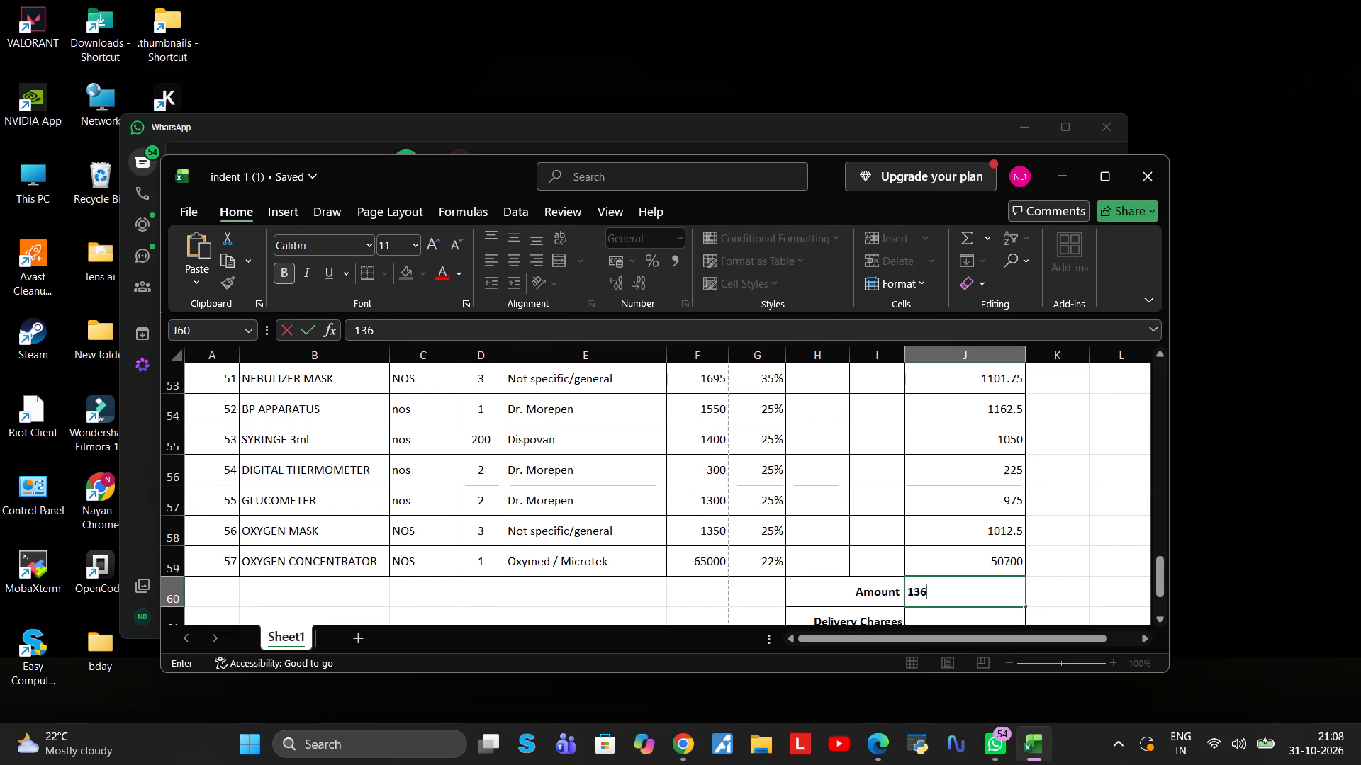
key(3)
text(70)
text(.22)
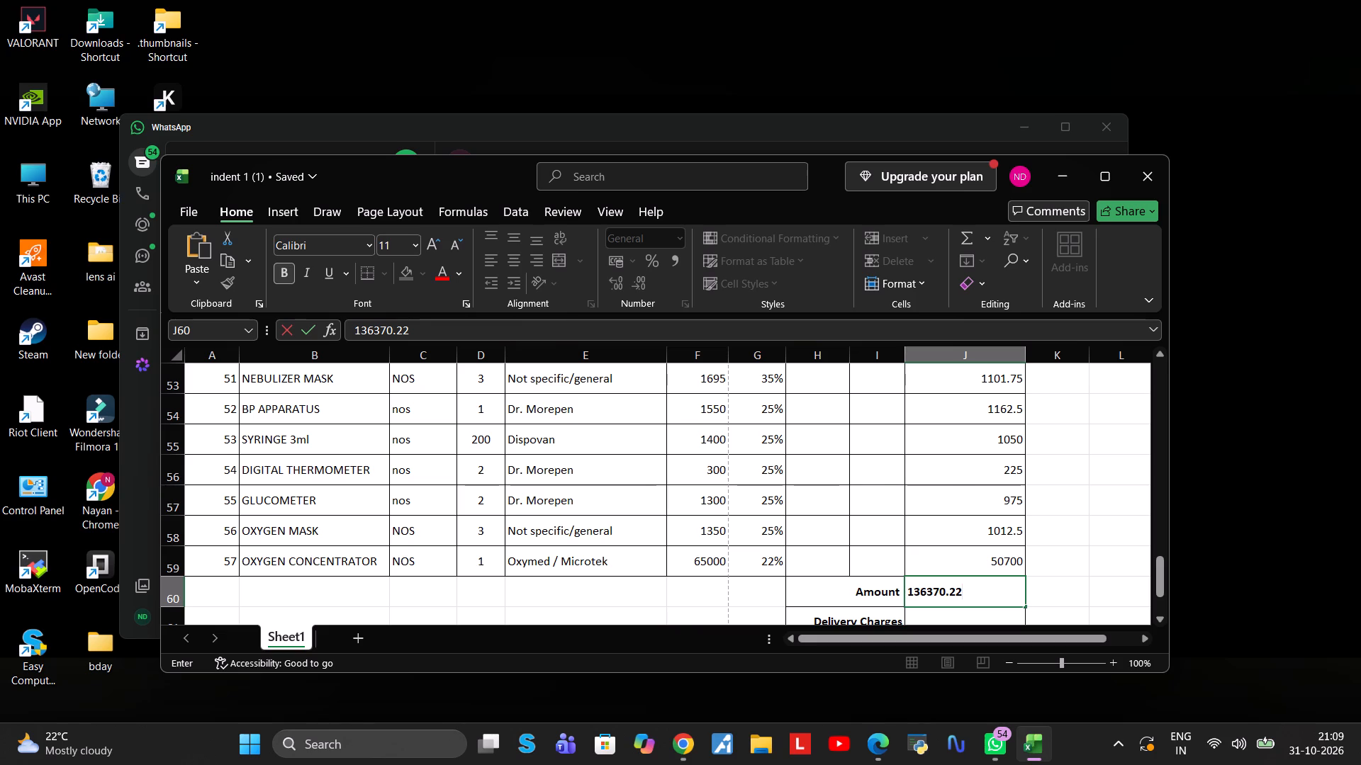
Copy a sharing link for the indent 1 (1) workbook.
scroll(642, 446, up, 4)
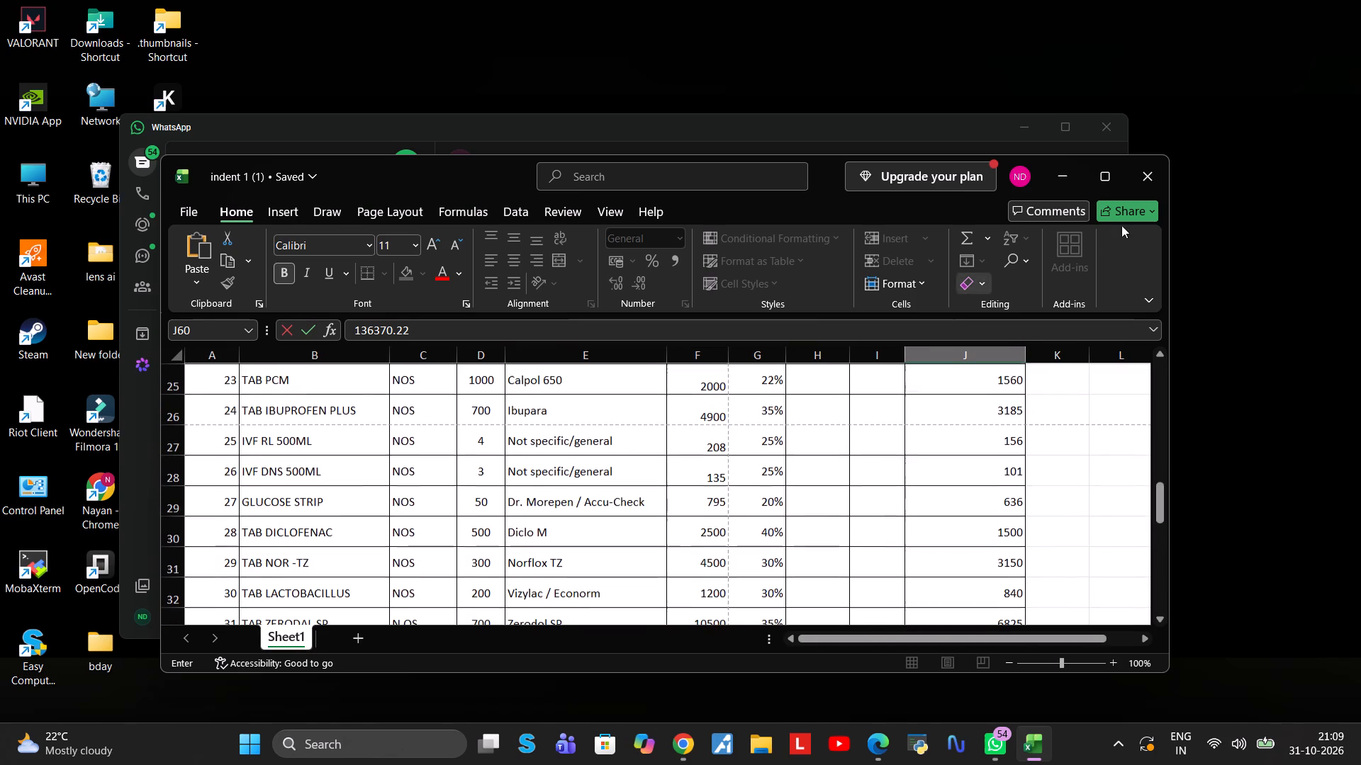
click(1128, 210)
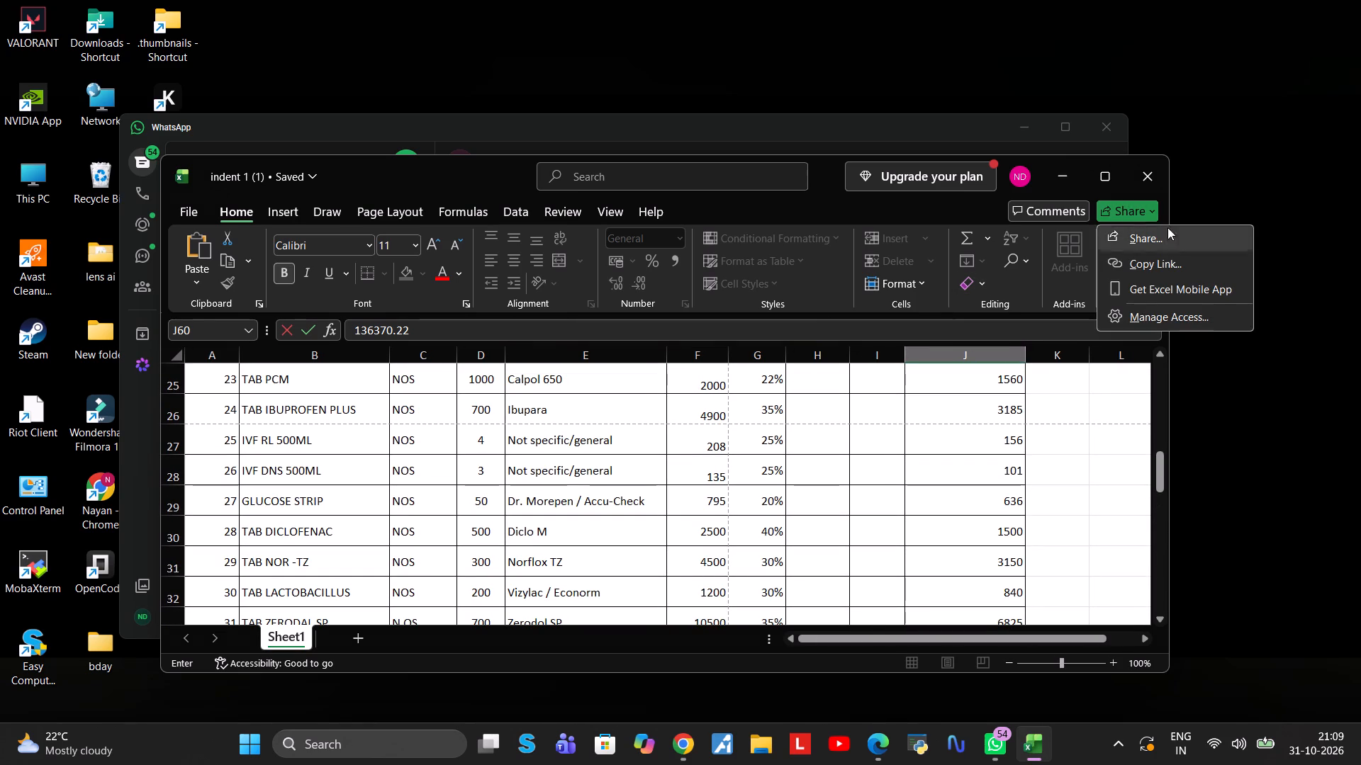
click(1163, 237)
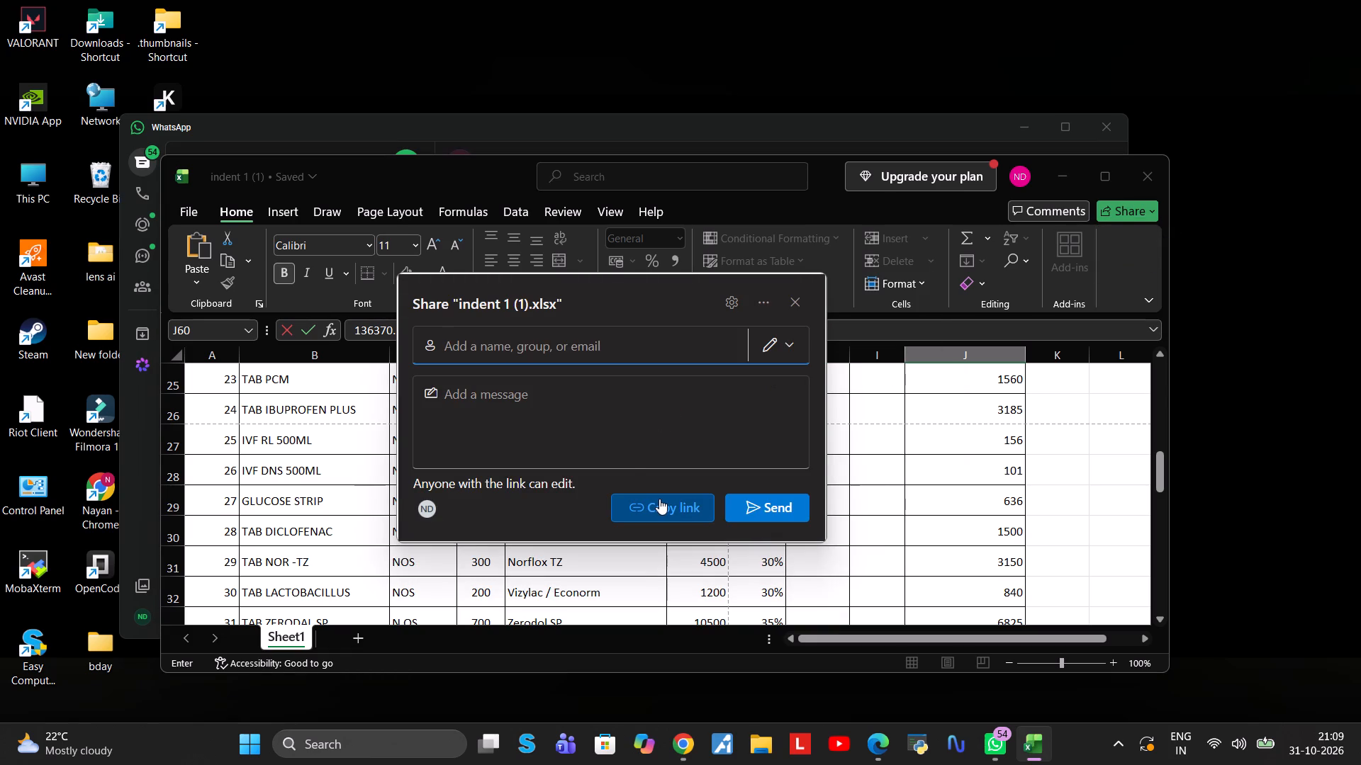
click(659, 499)
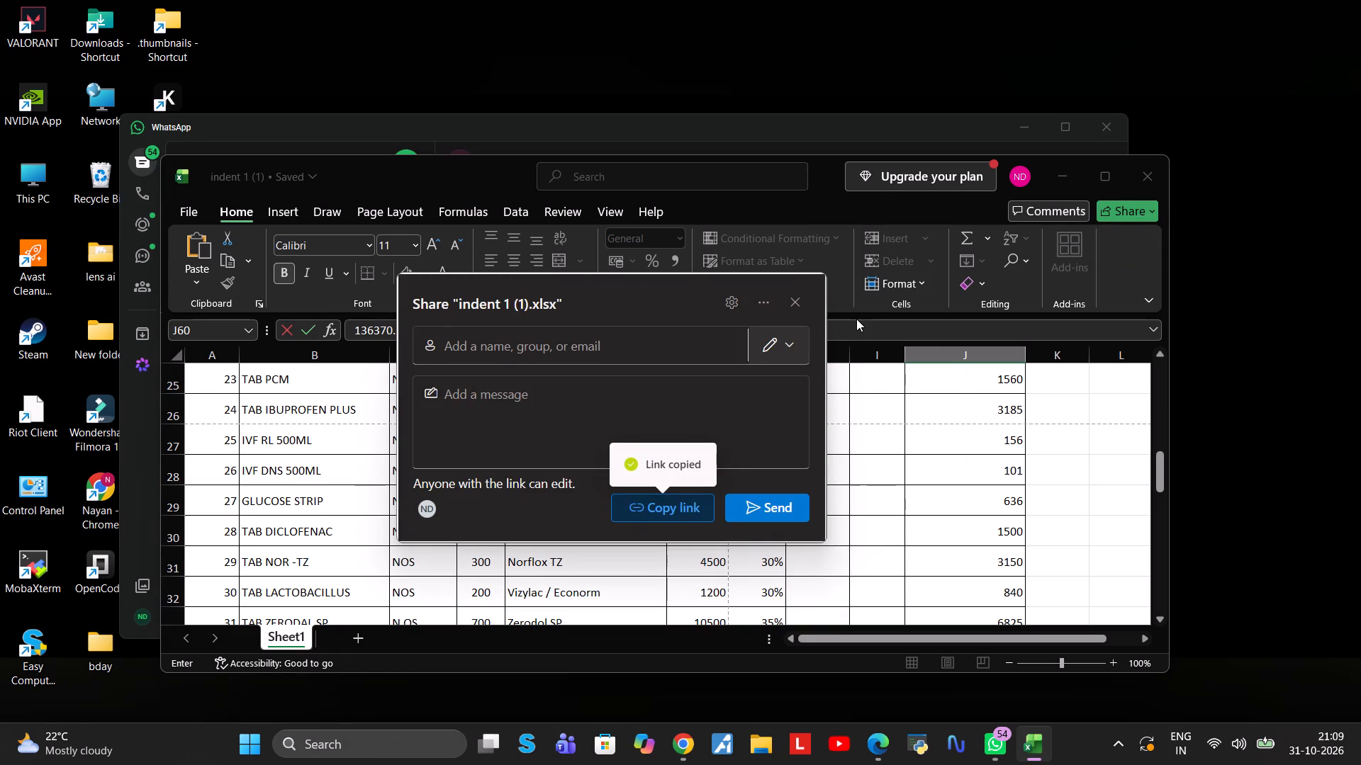
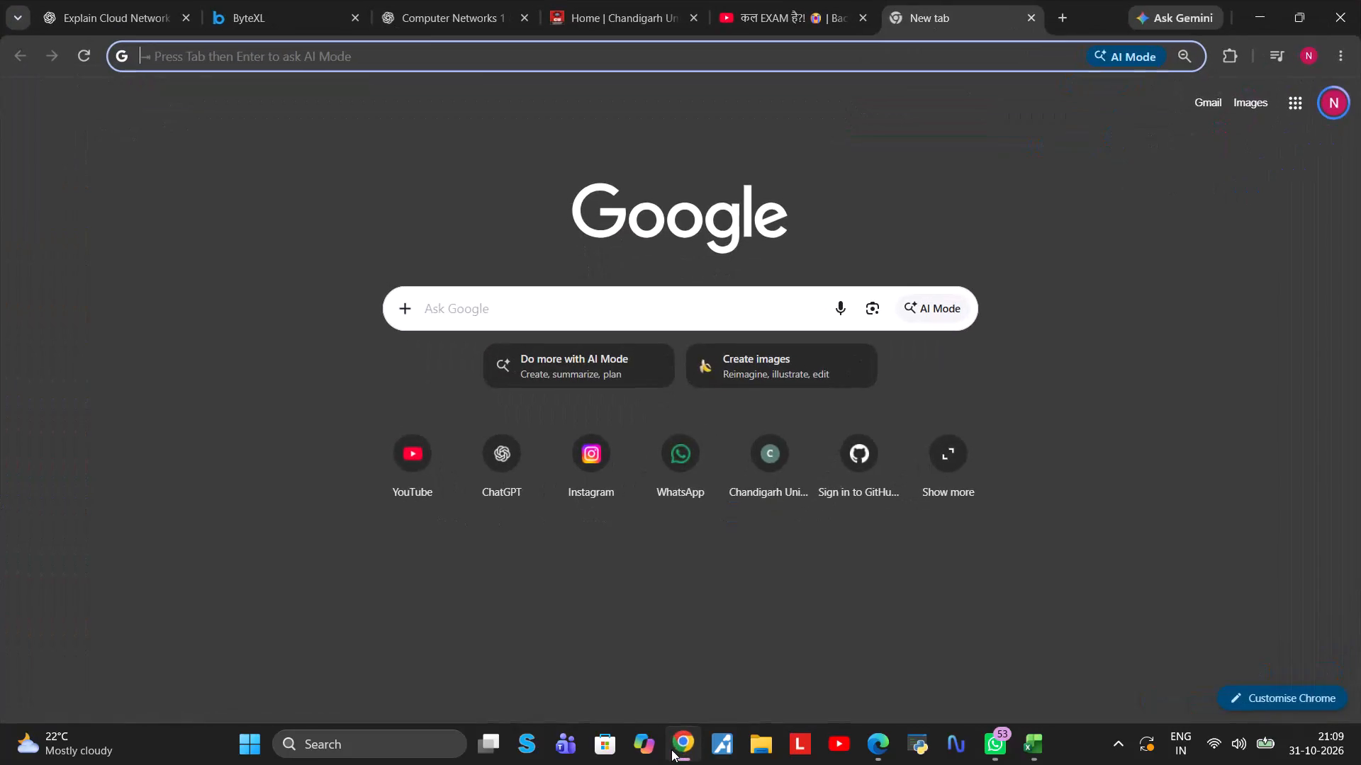
Begin a web search in the new Chrome tab with the letters "pe".
drag(379, 67, 379, 59)
click(379, 59)
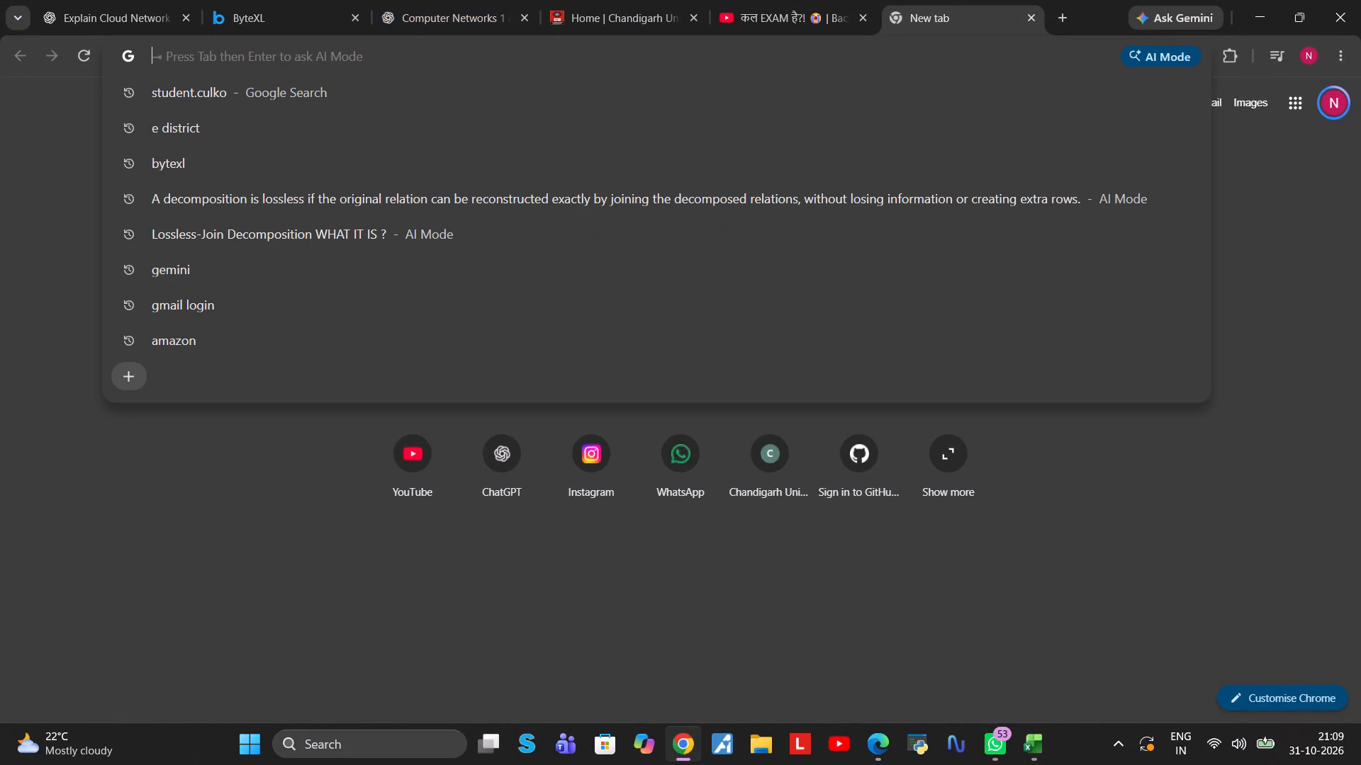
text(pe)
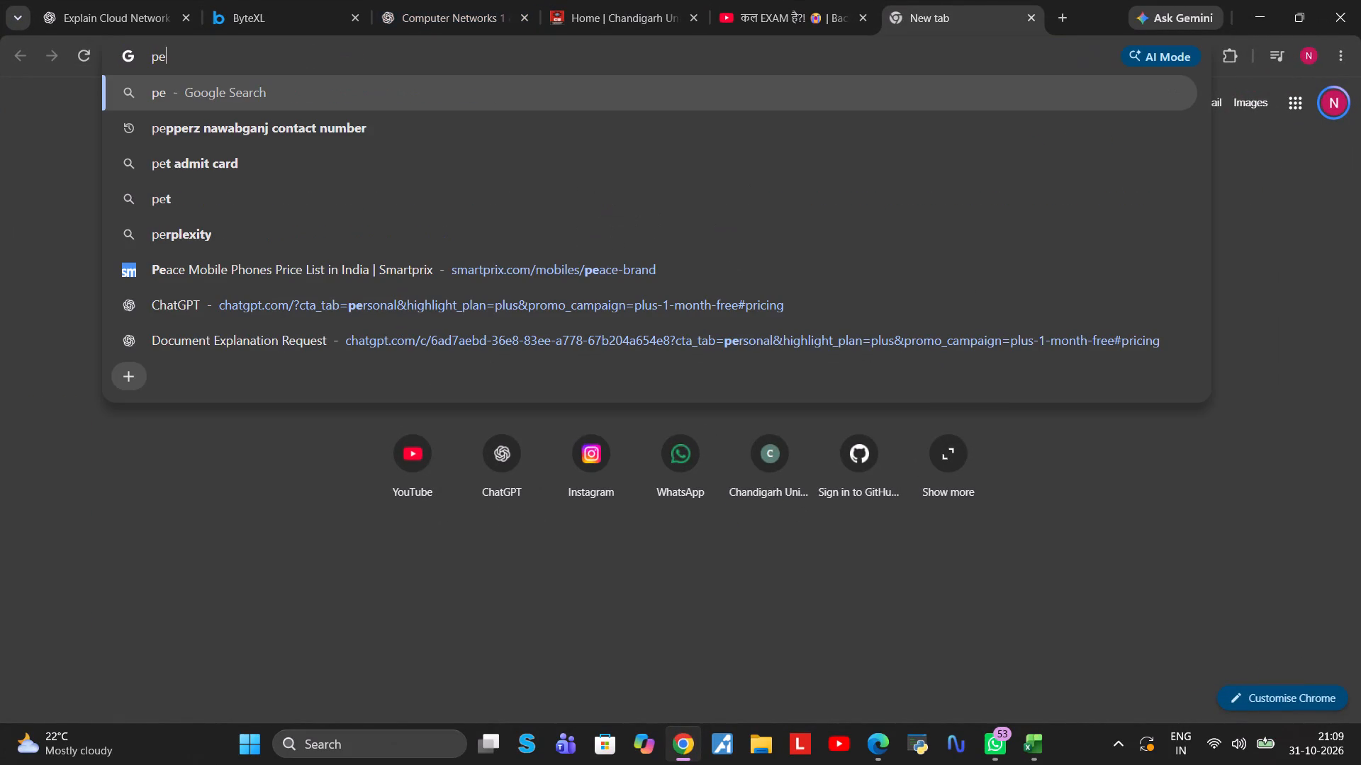
Replace the started query with a web search for "notes on a topic maker ai" and look over the first results.
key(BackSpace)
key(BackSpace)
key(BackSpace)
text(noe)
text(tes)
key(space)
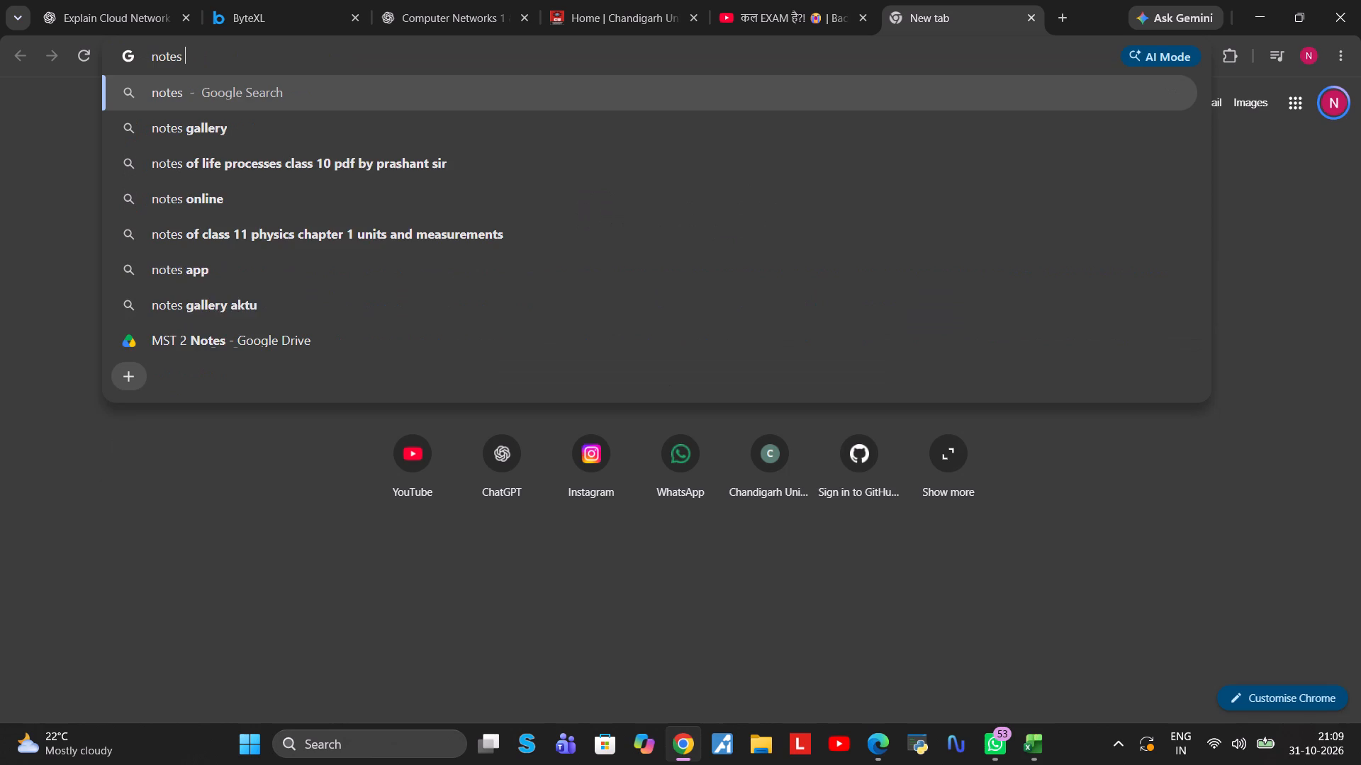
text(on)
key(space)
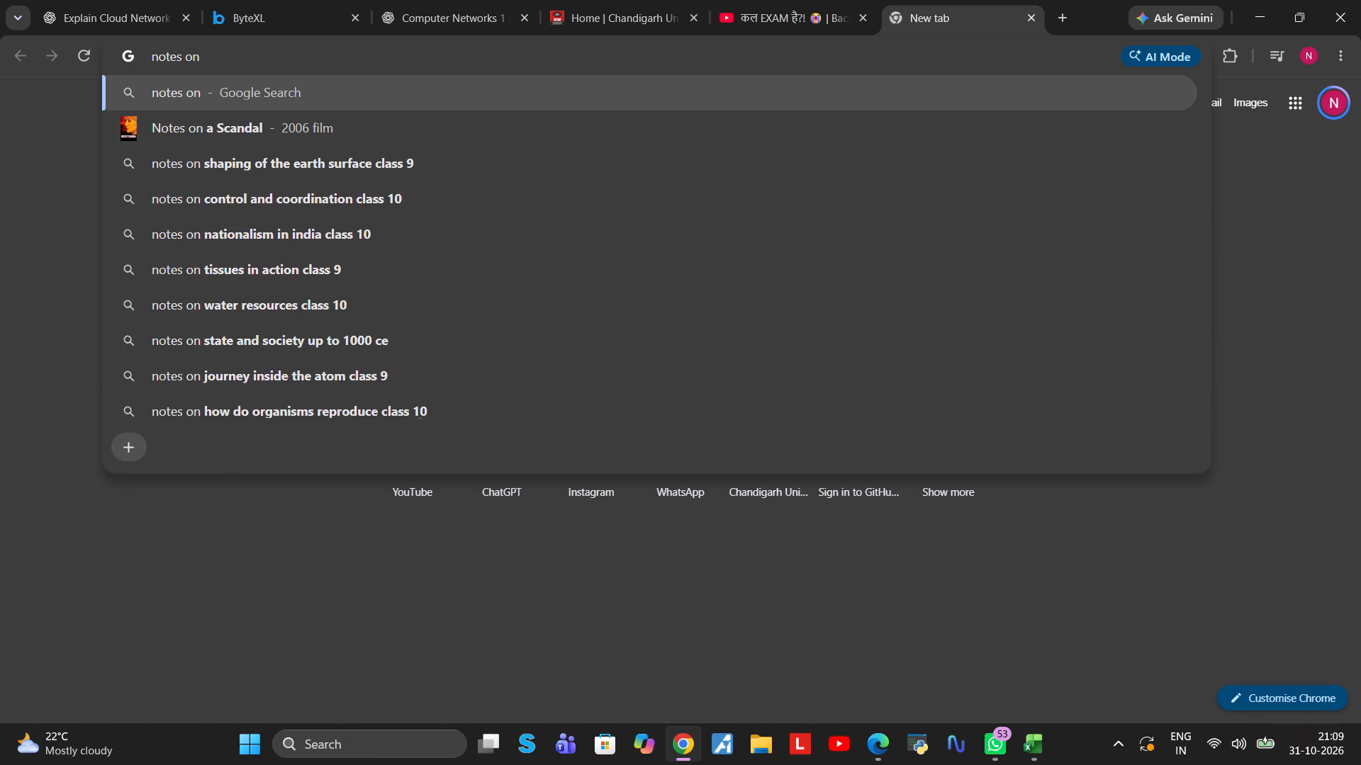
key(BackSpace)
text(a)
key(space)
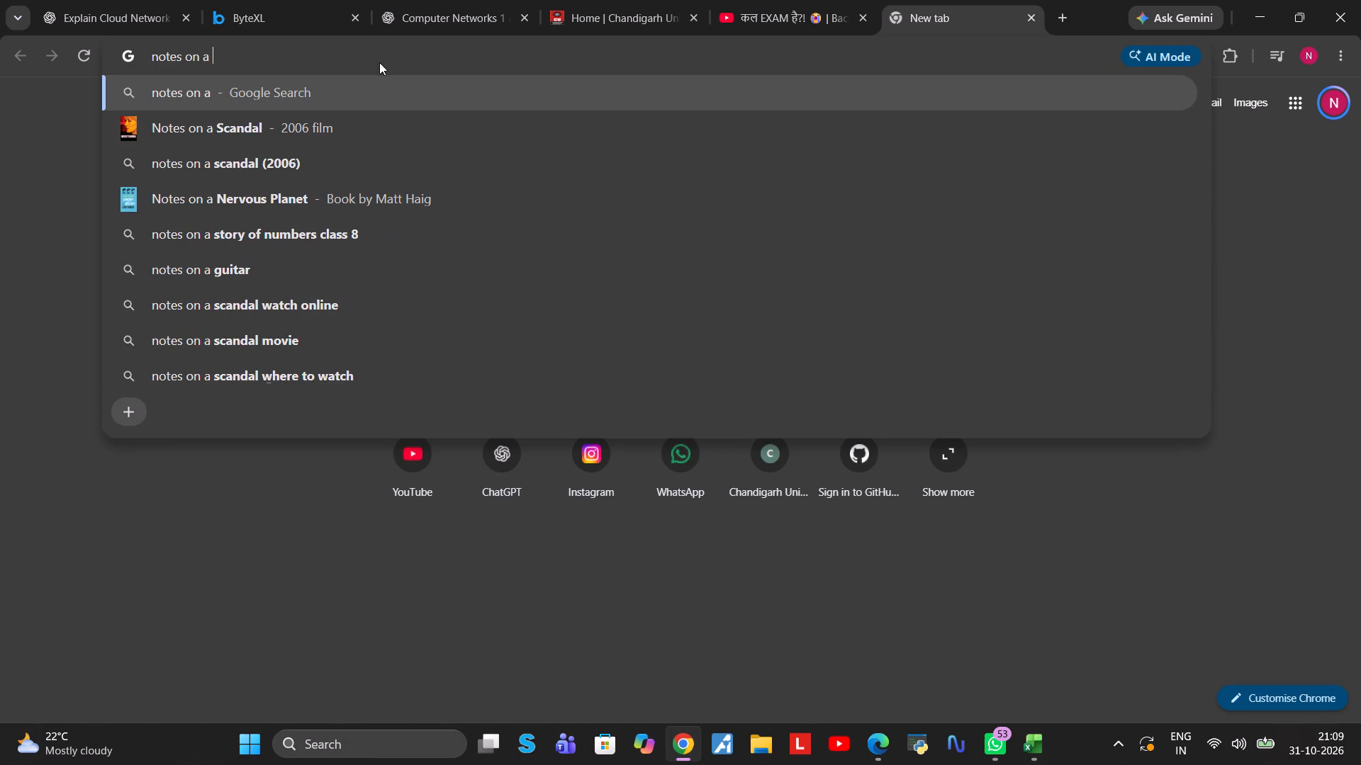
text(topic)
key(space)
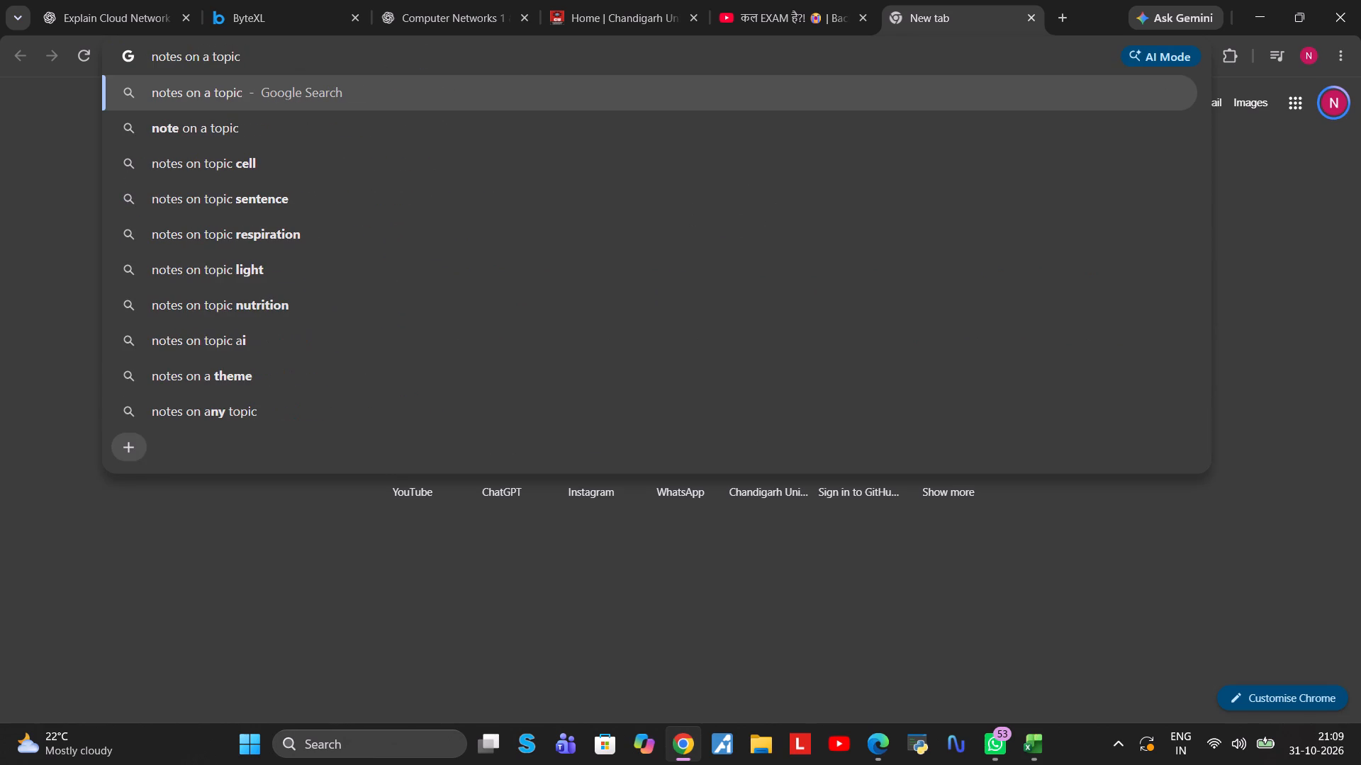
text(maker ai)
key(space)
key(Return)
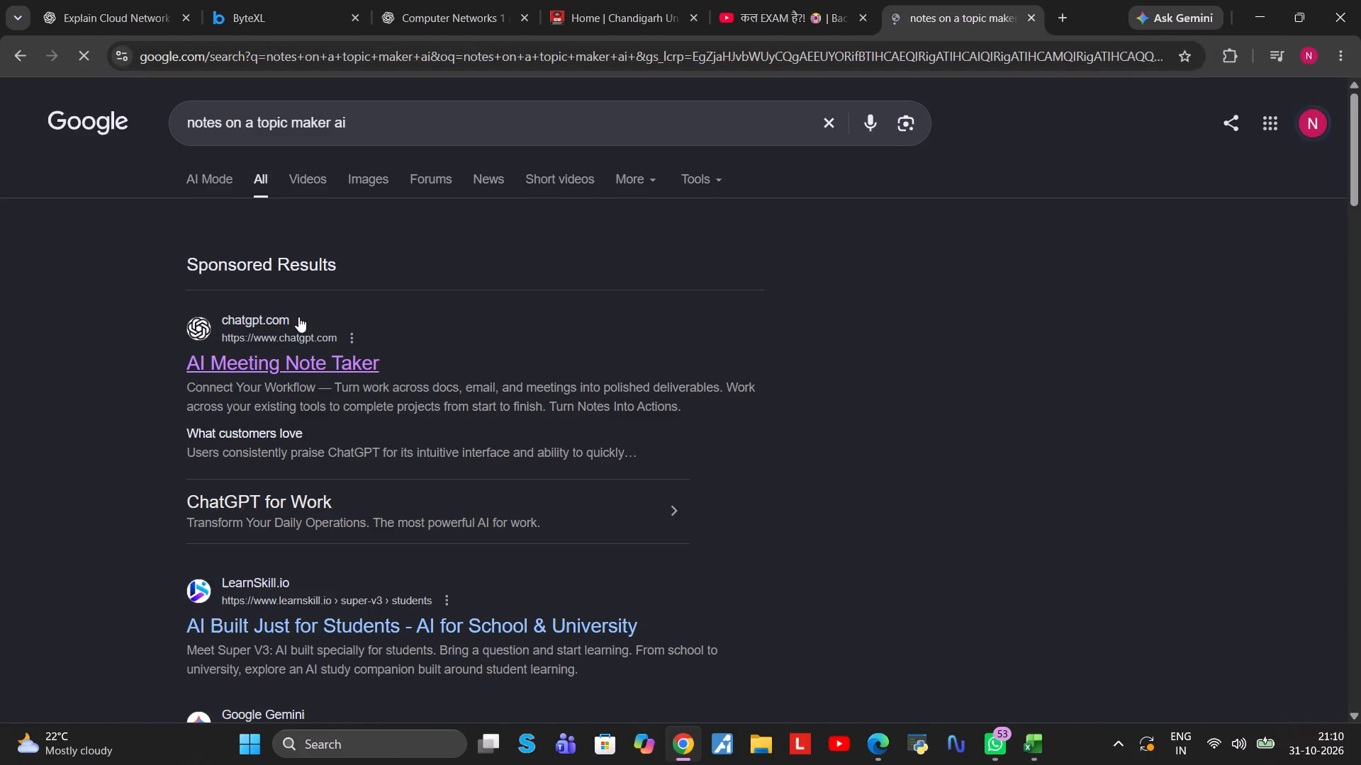
scroll(308, 344, down, 1)
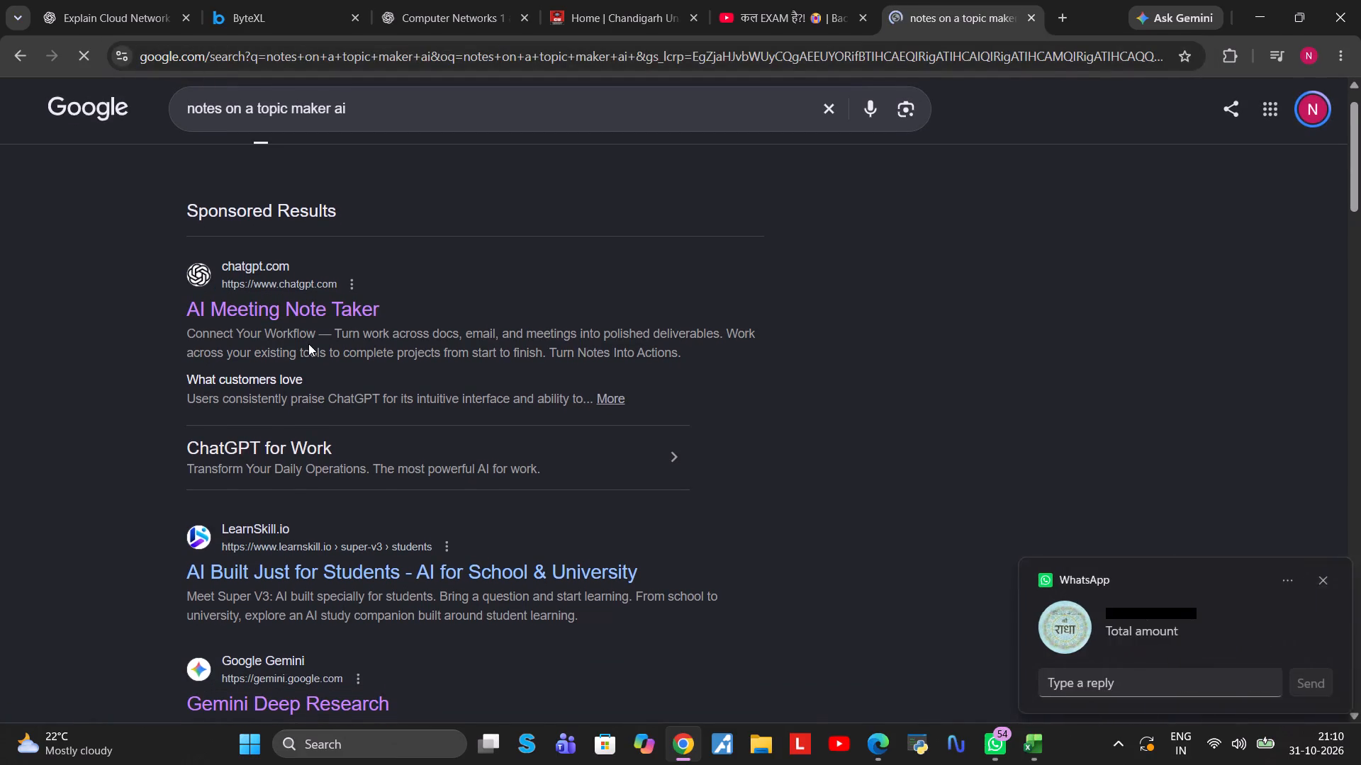
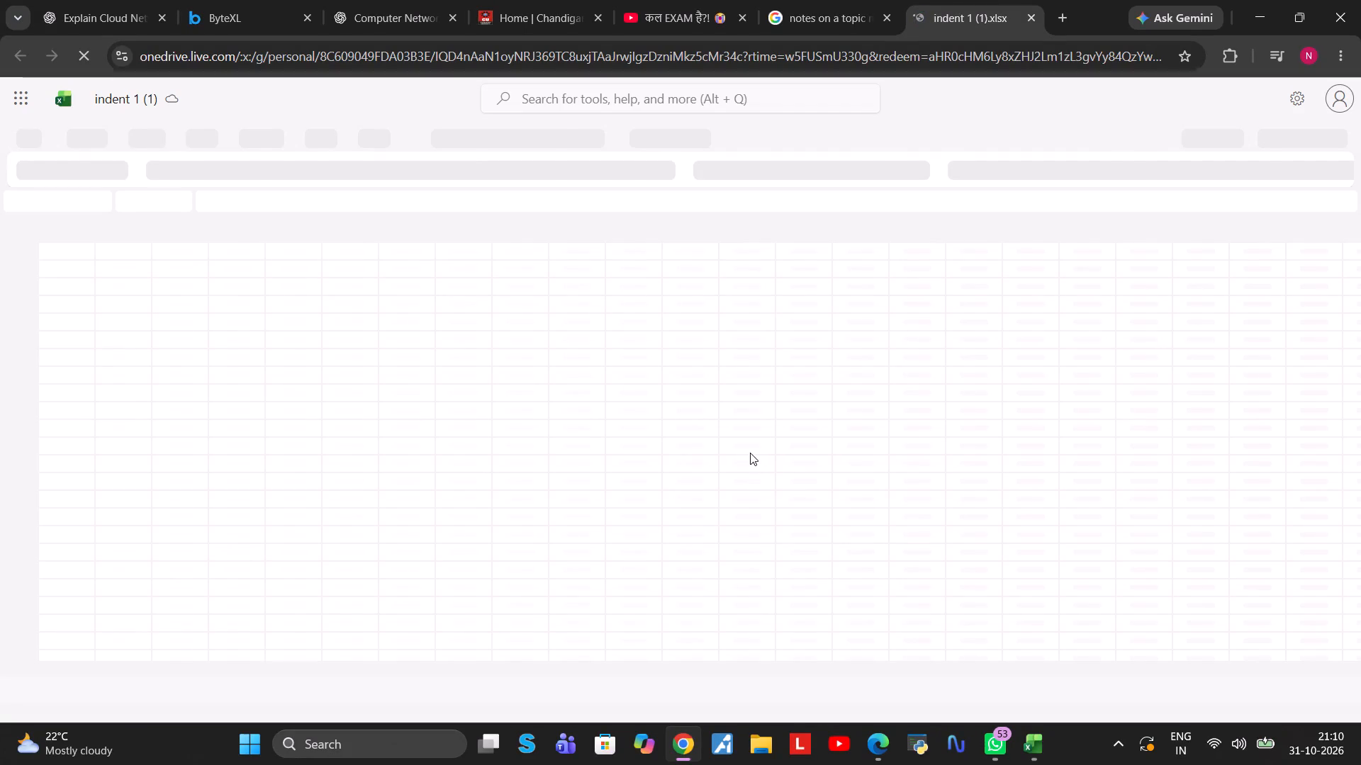
Check the Amount and Delivery Charges cells in column J of the shared indent 1 (1) workbook online.
click(767, 467)
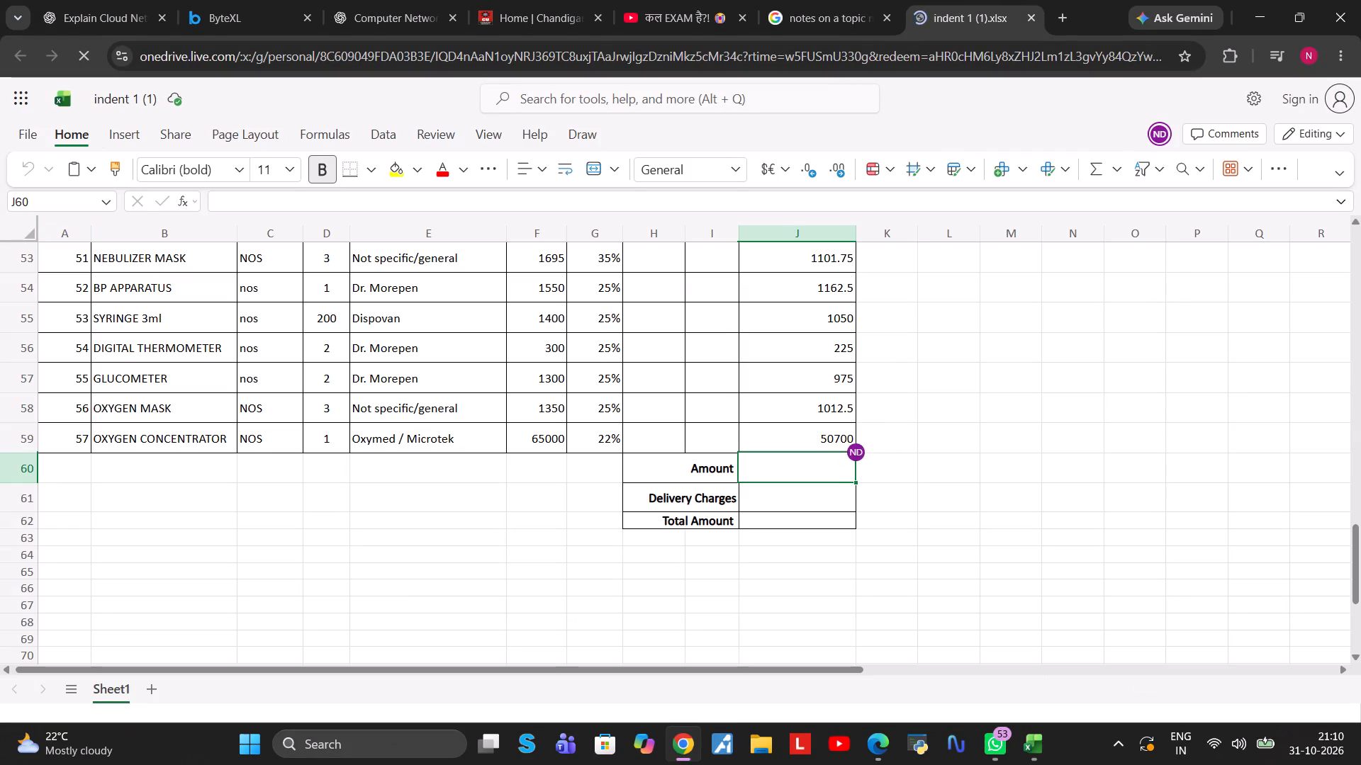
click(795, 484)
click(800, 482)
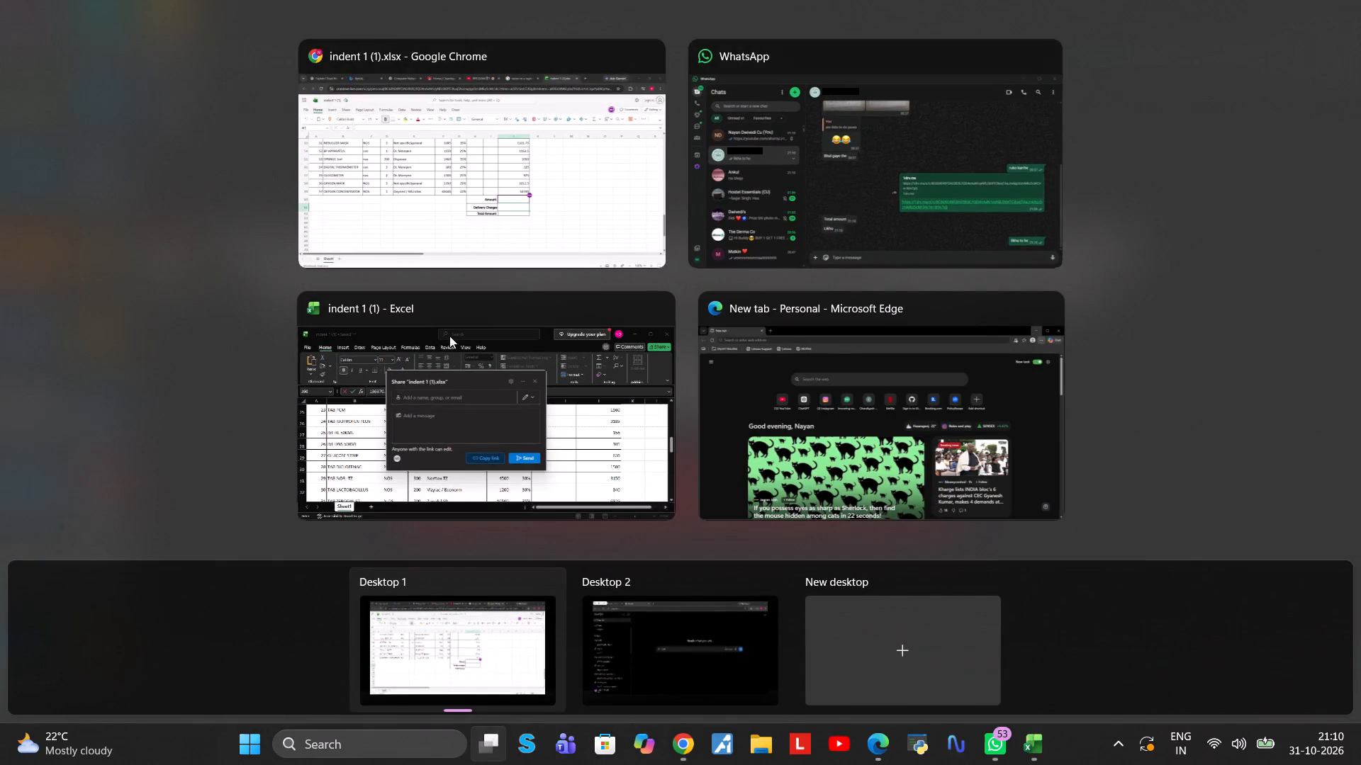
Switch to the desktop Excel workbook, close its share dialog and commit the pending 136370.22 entry in the Amount cell below the medicine table.
click(483, 424)
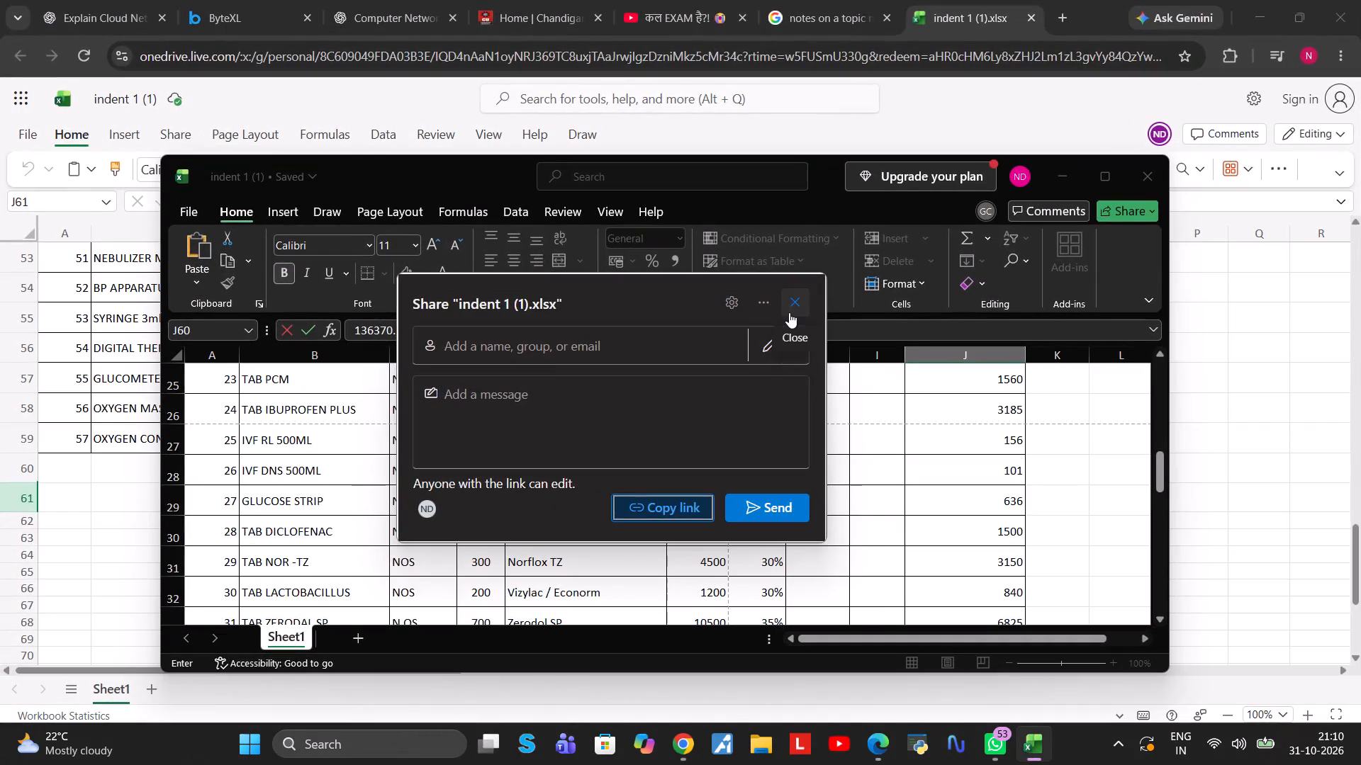
click(789, 312)
scroll(839, 611, down, 3)
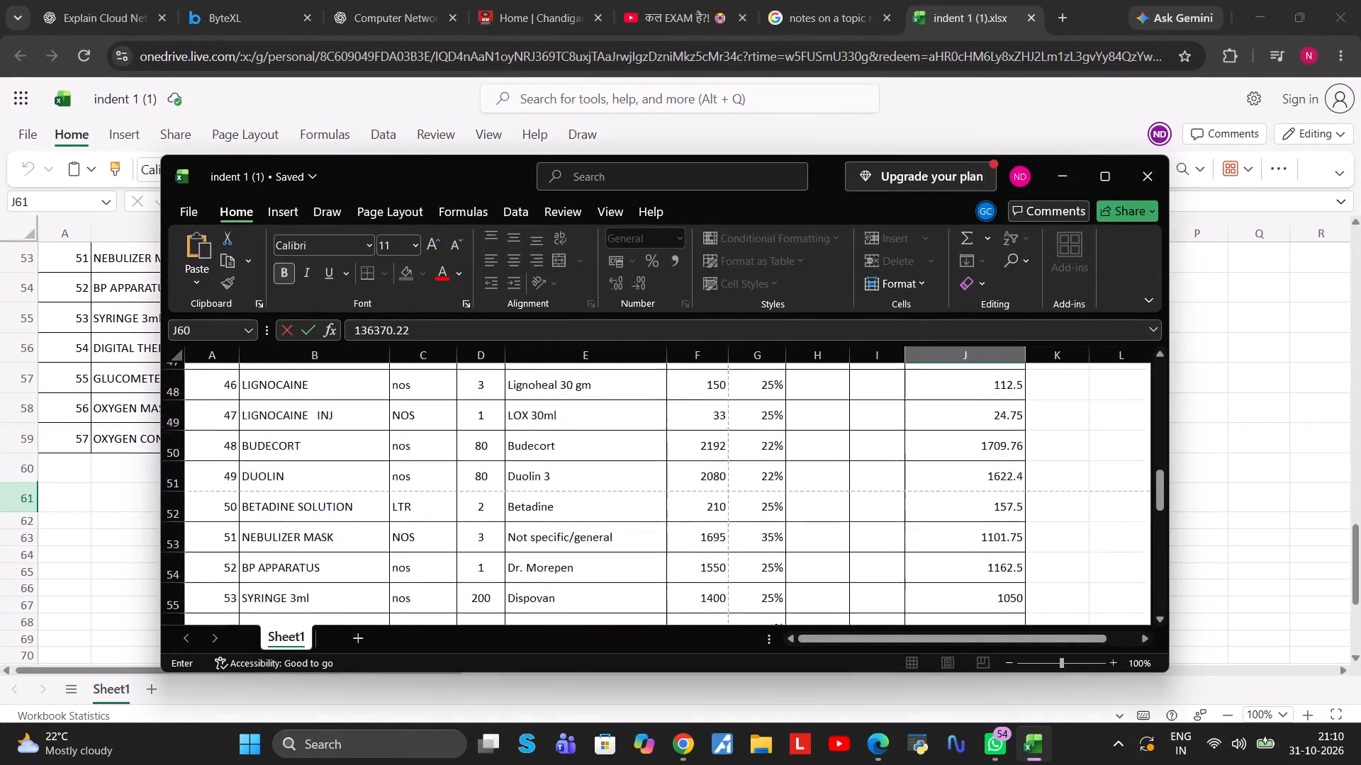
scroll(839, 611, down, 3)
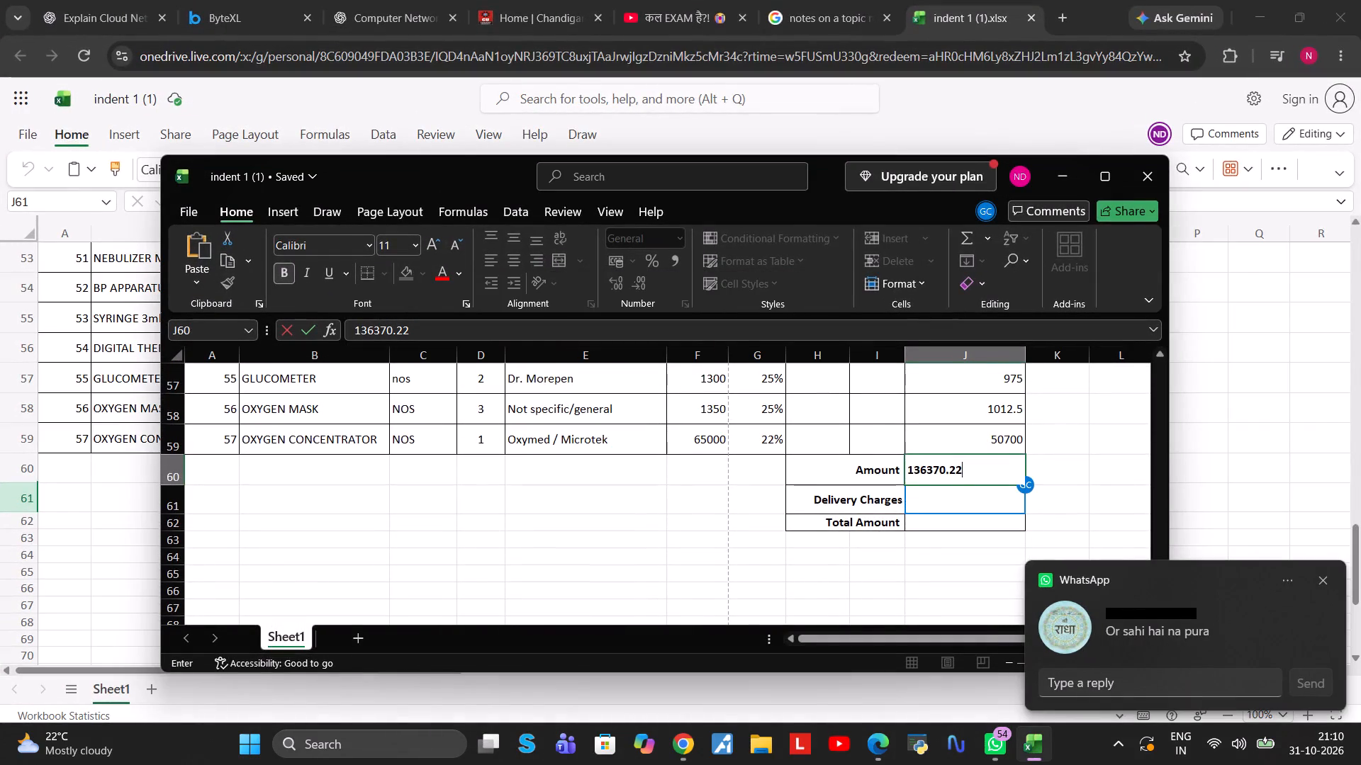
click(1074, 466)
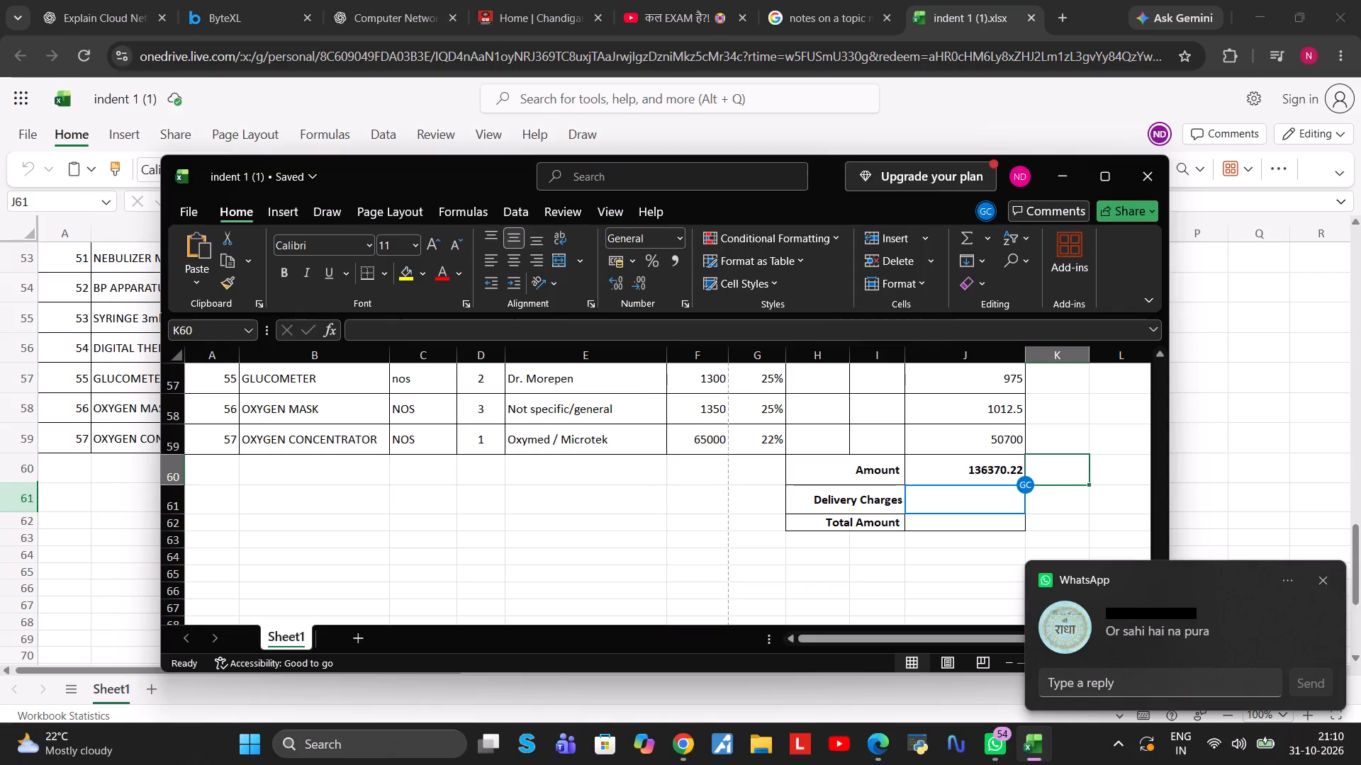
click(824, 574)
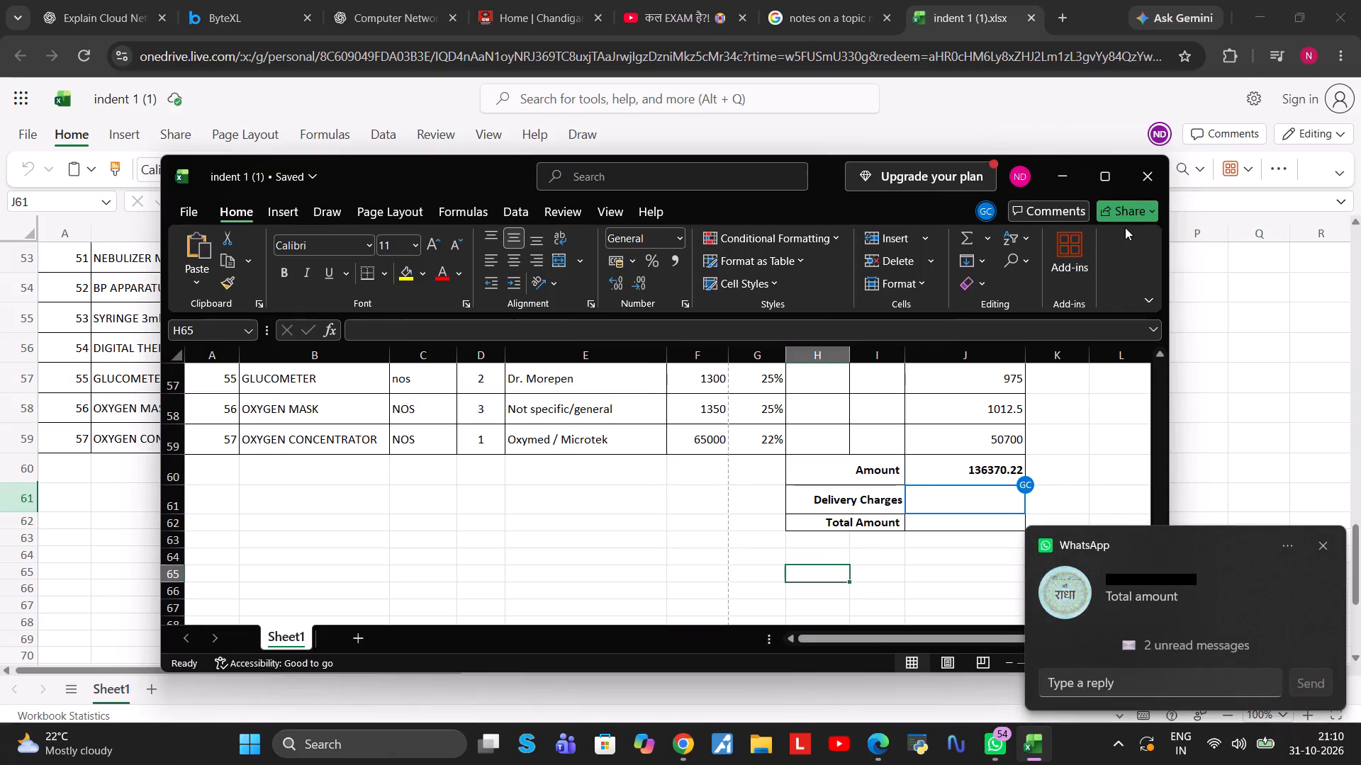
Maximize the desktop indent 1 (1) workbook window and save the workbook.
click(1131, 209)
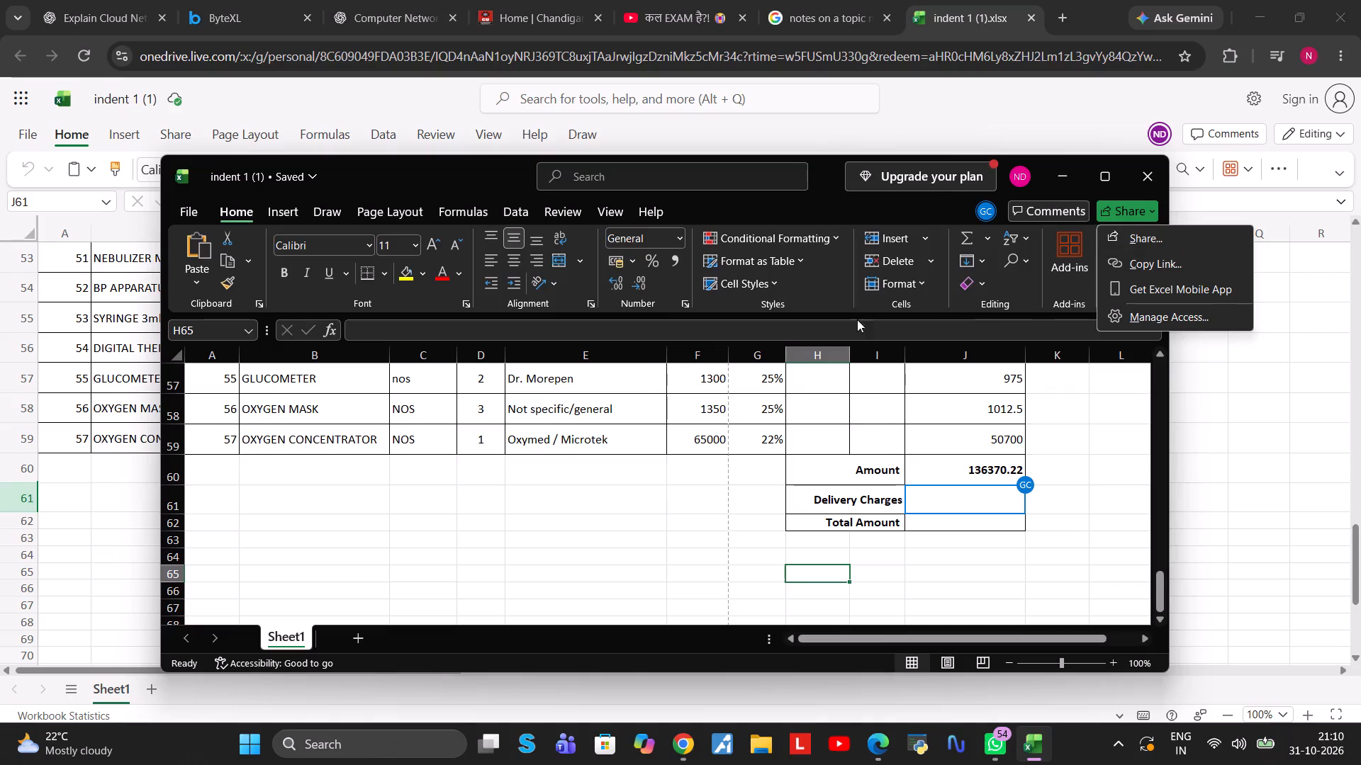
key(ctrl+s)
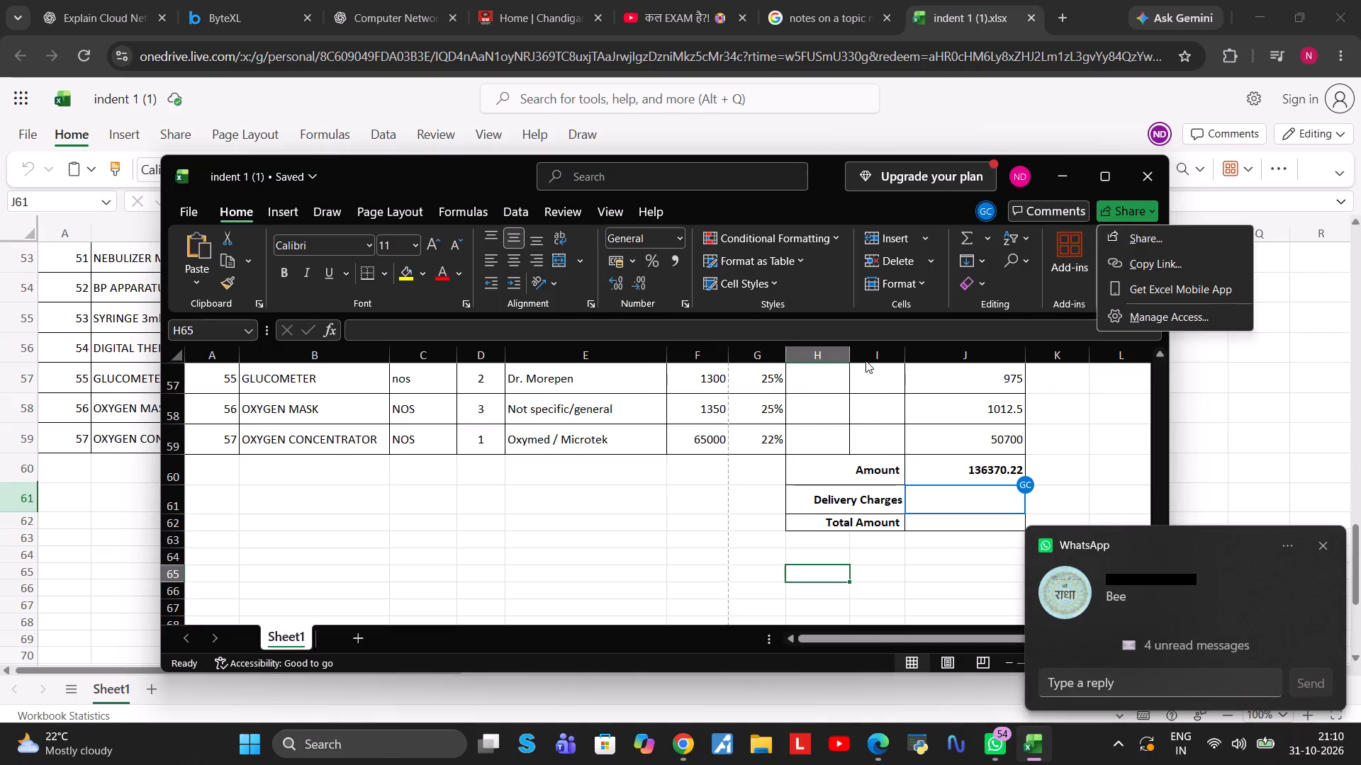
click(1099, 181)
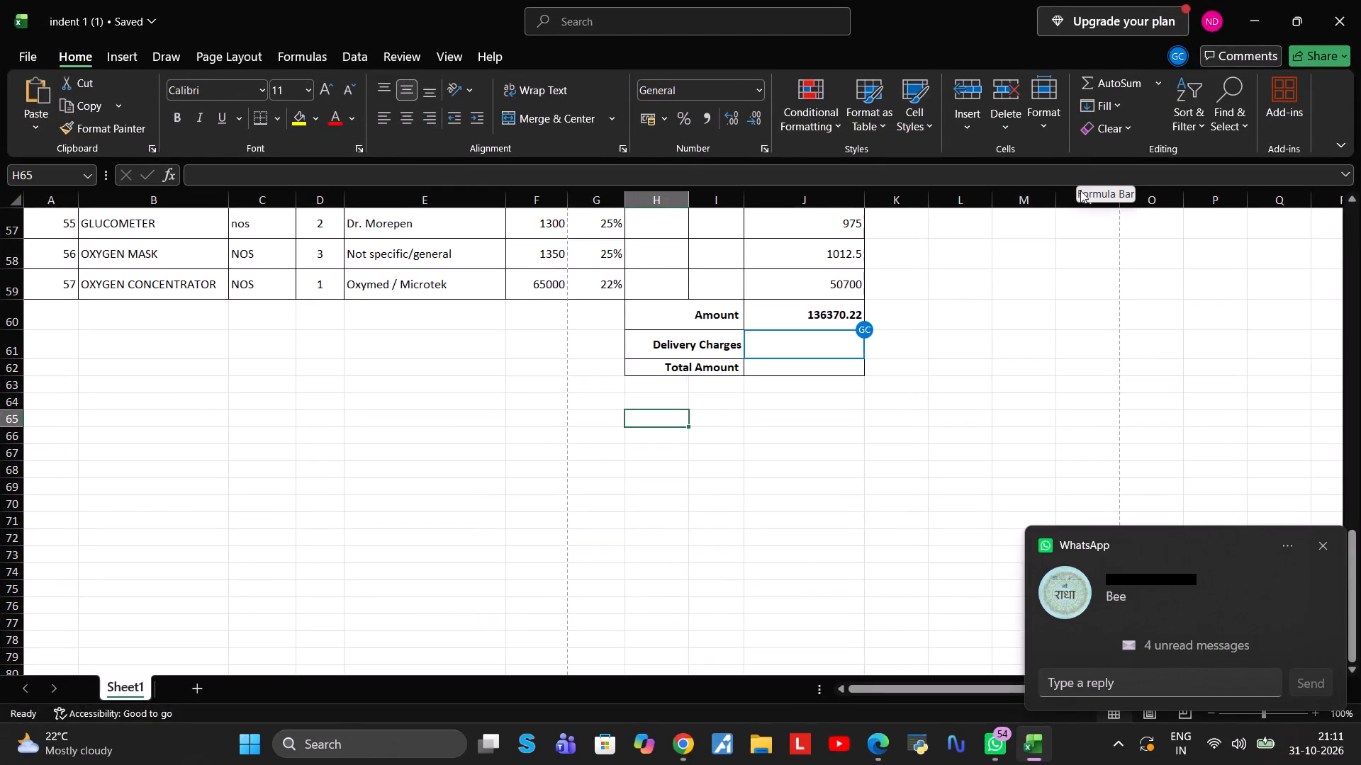
key(ctrl+s)
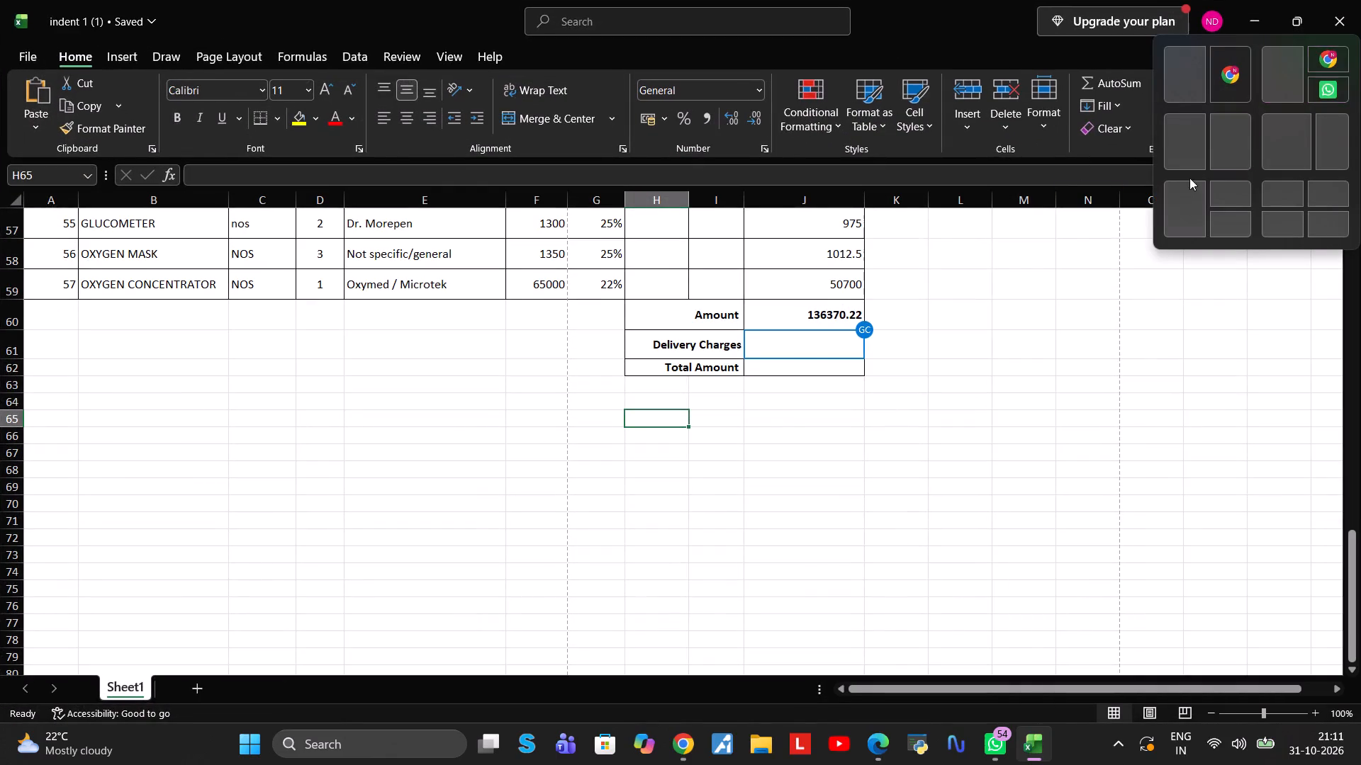
Open the share dialog for the indent 1 (1) workbook and copy its sharing link.
click(1304, 49)
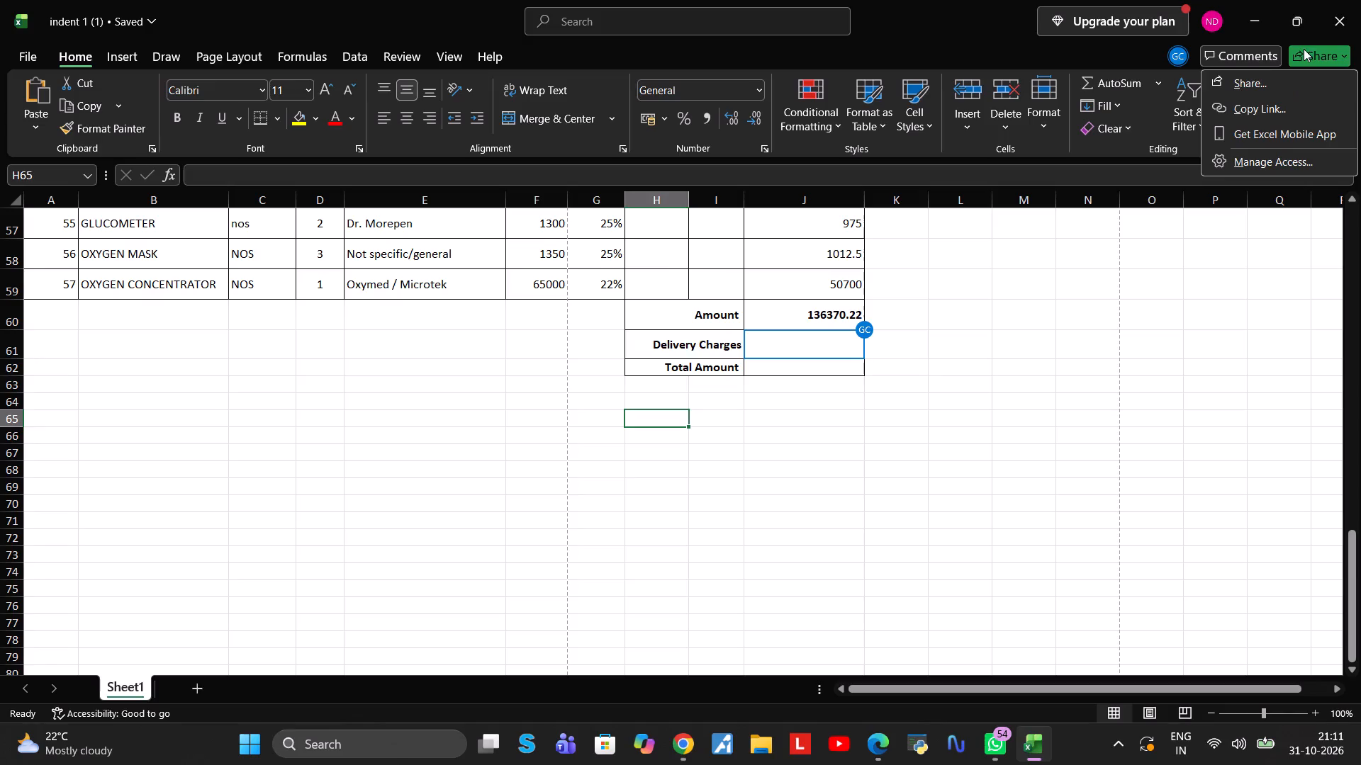
click(1250, 91)
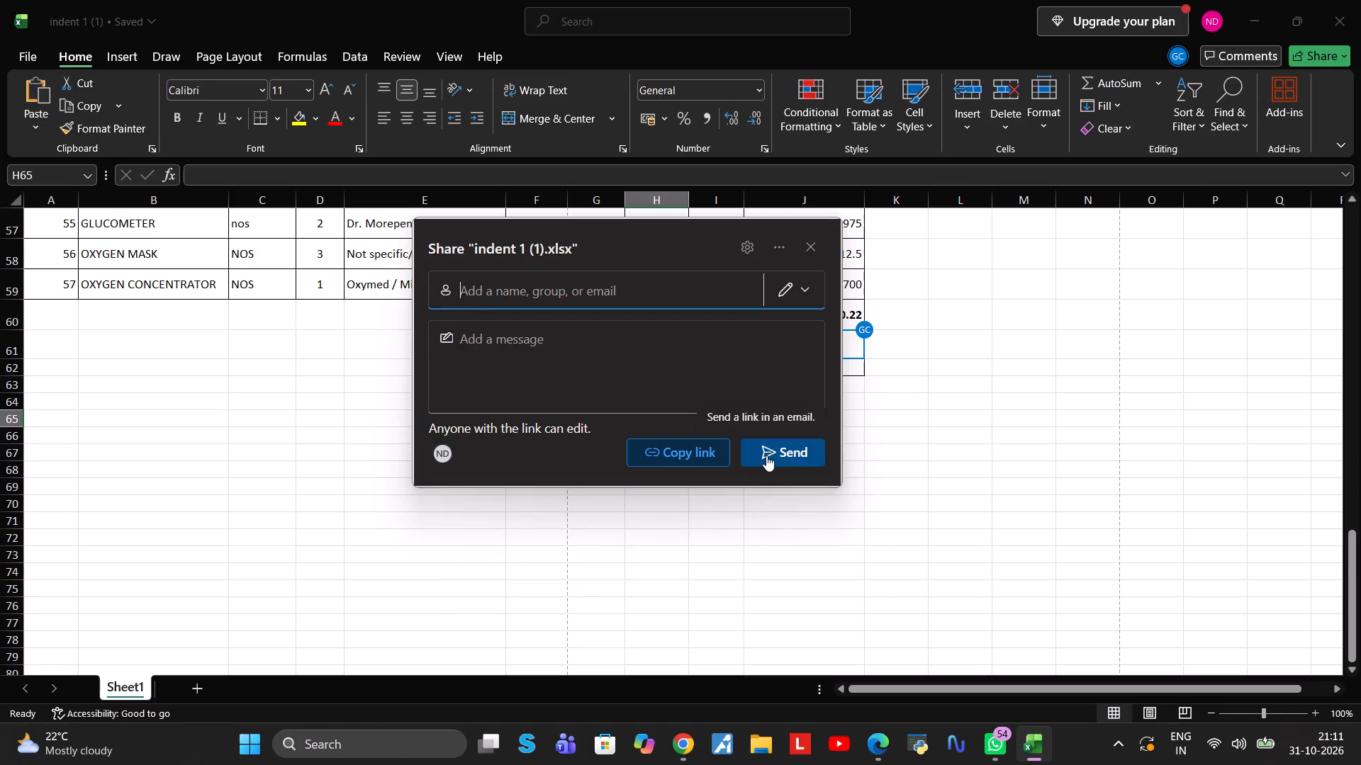
click(766, 455)
click(680, 458)
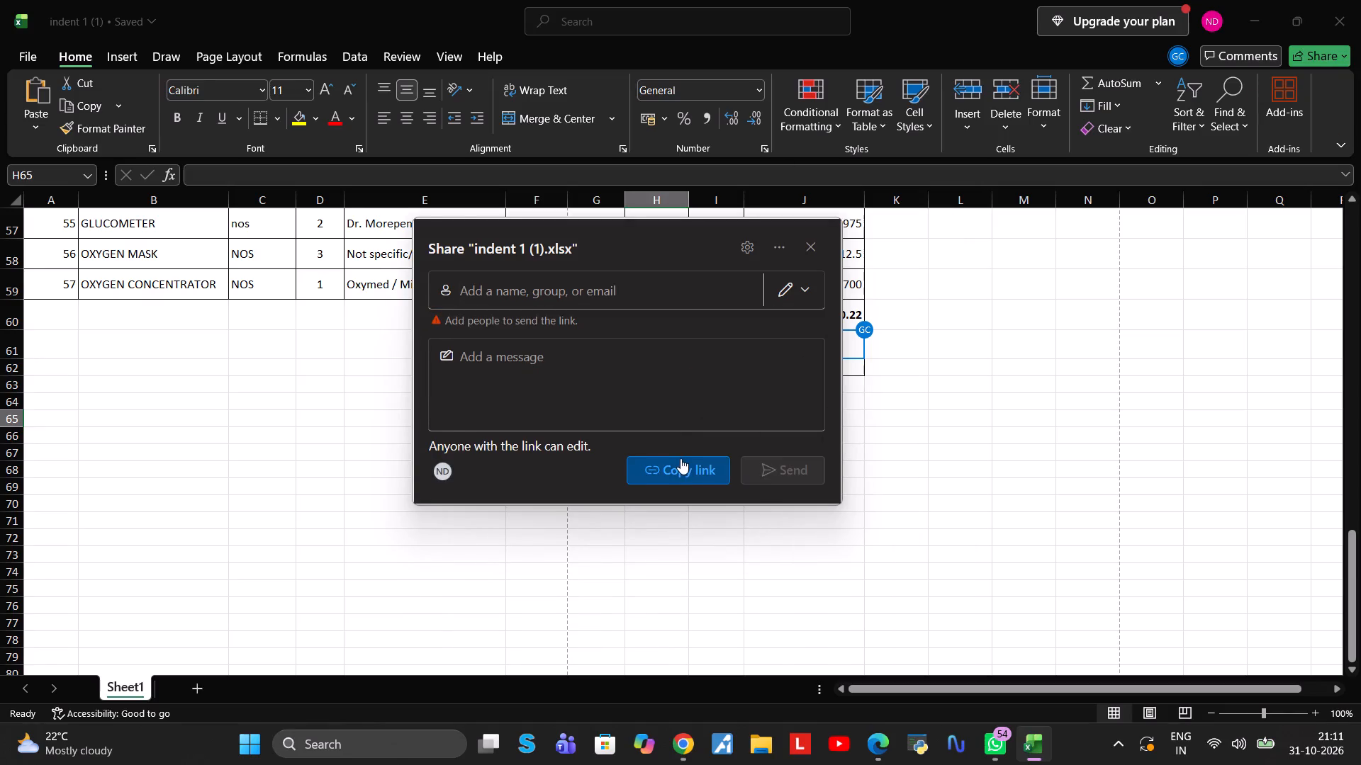
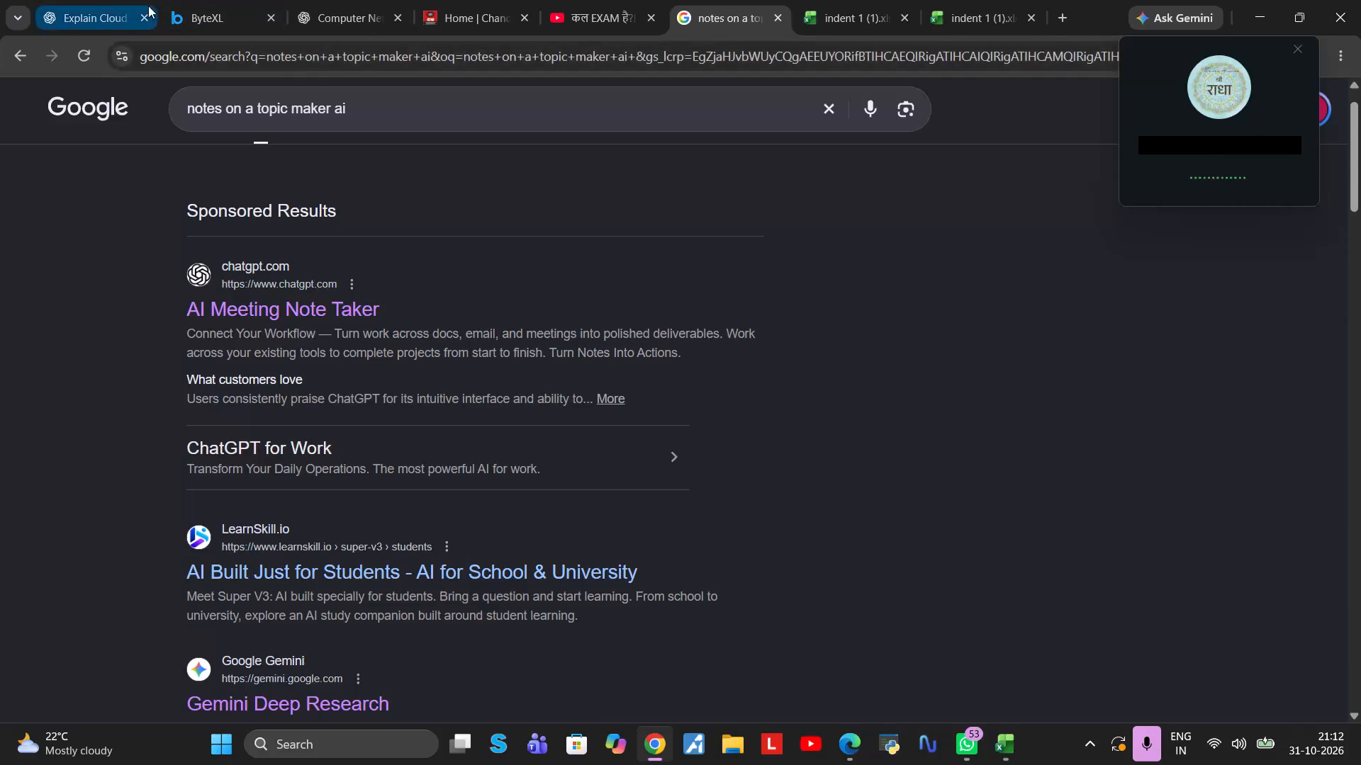
Switch to the ChatGPT conversation titled Explain Cloud.
click(107, 5)
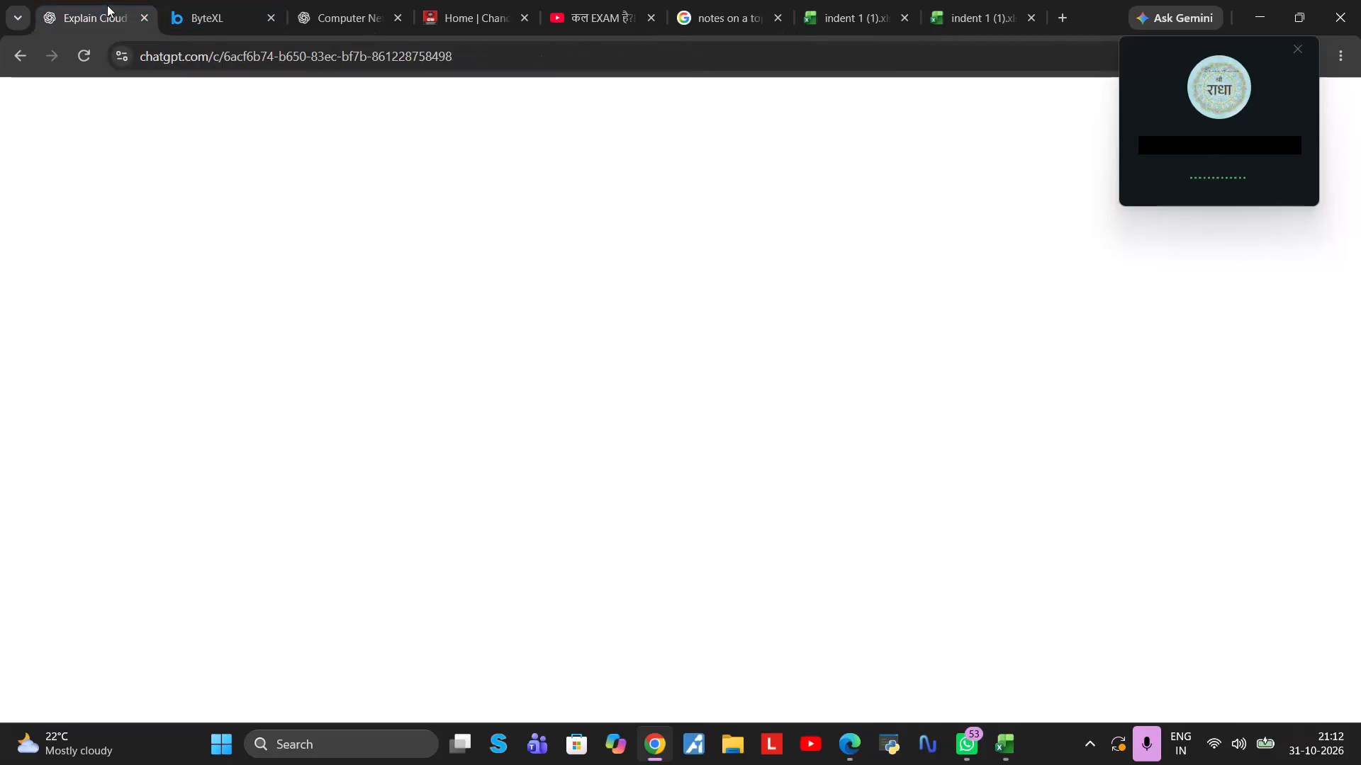
Bring up the choice of open WhatsApp windows, the main chat window and the voice call.
drag(987, 758, 970, 762)
click(999, 752)
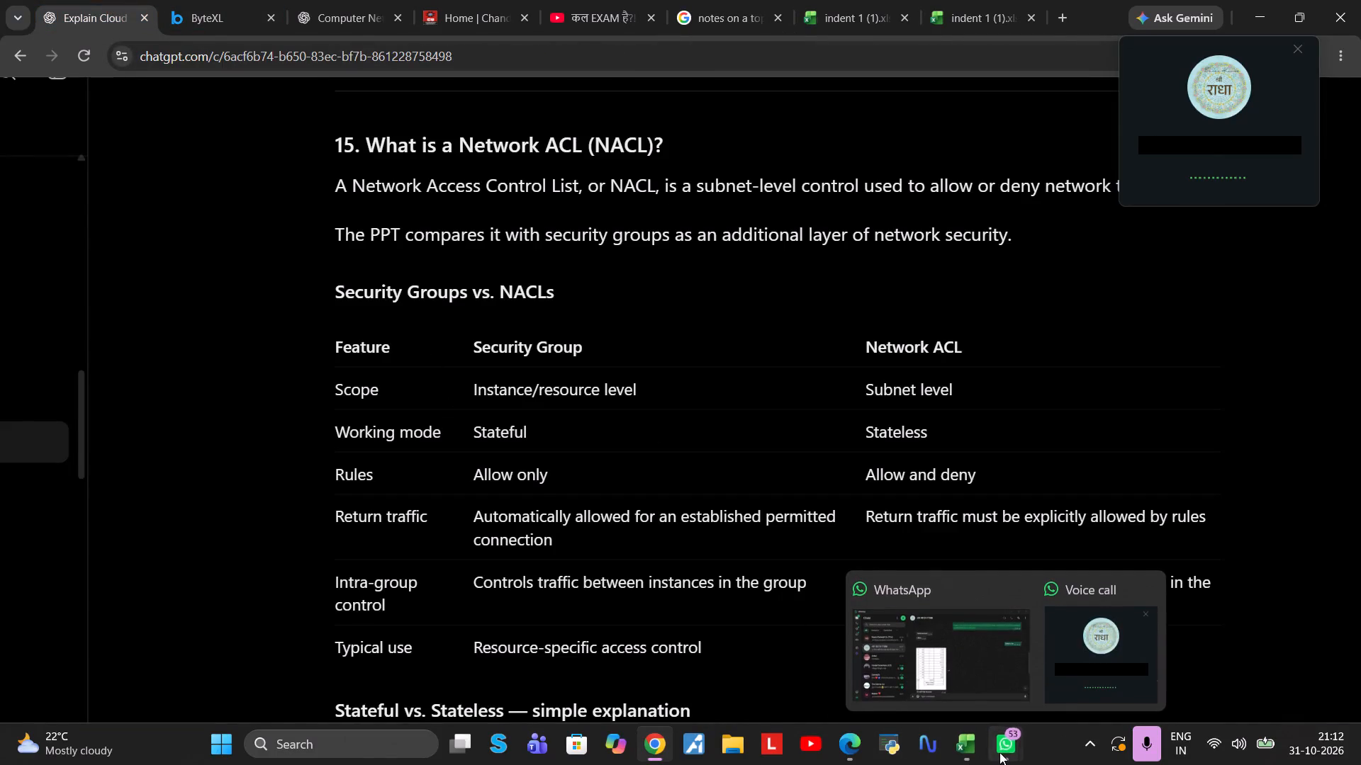
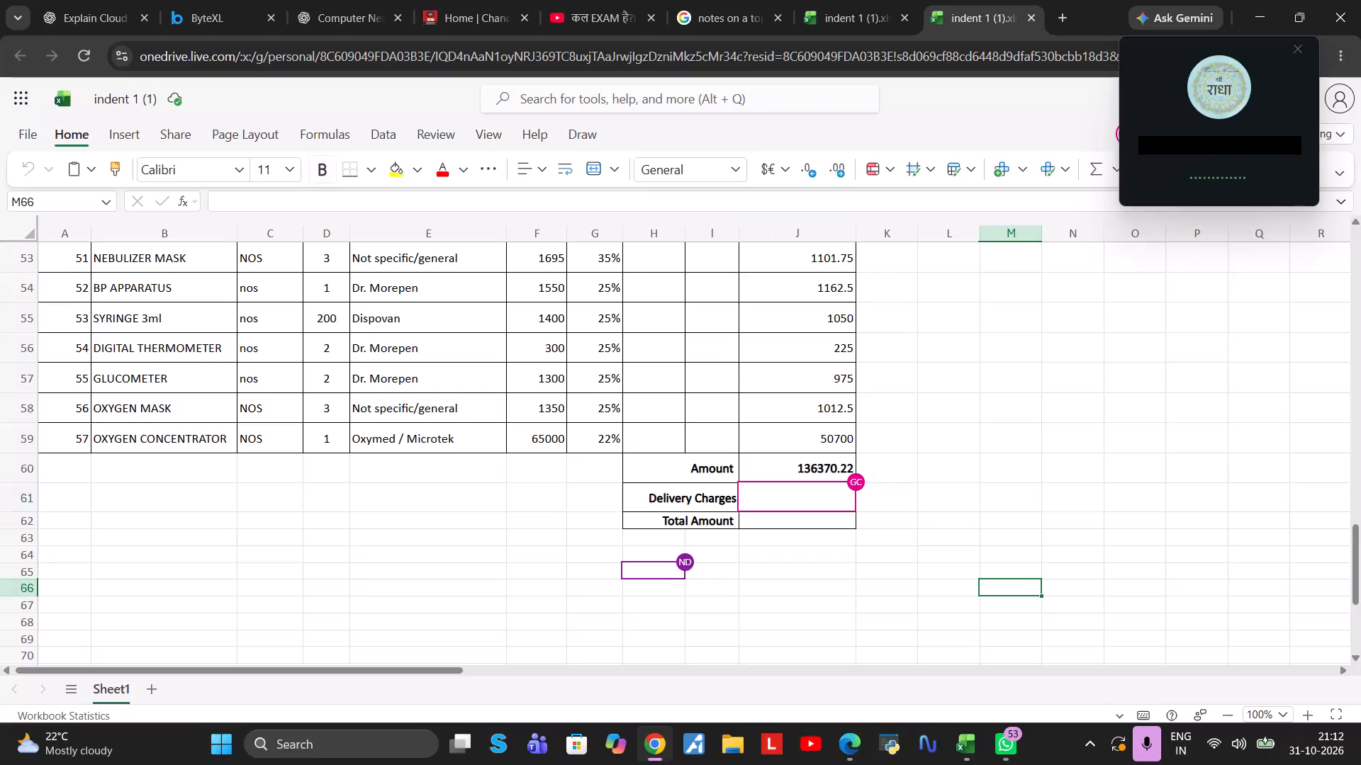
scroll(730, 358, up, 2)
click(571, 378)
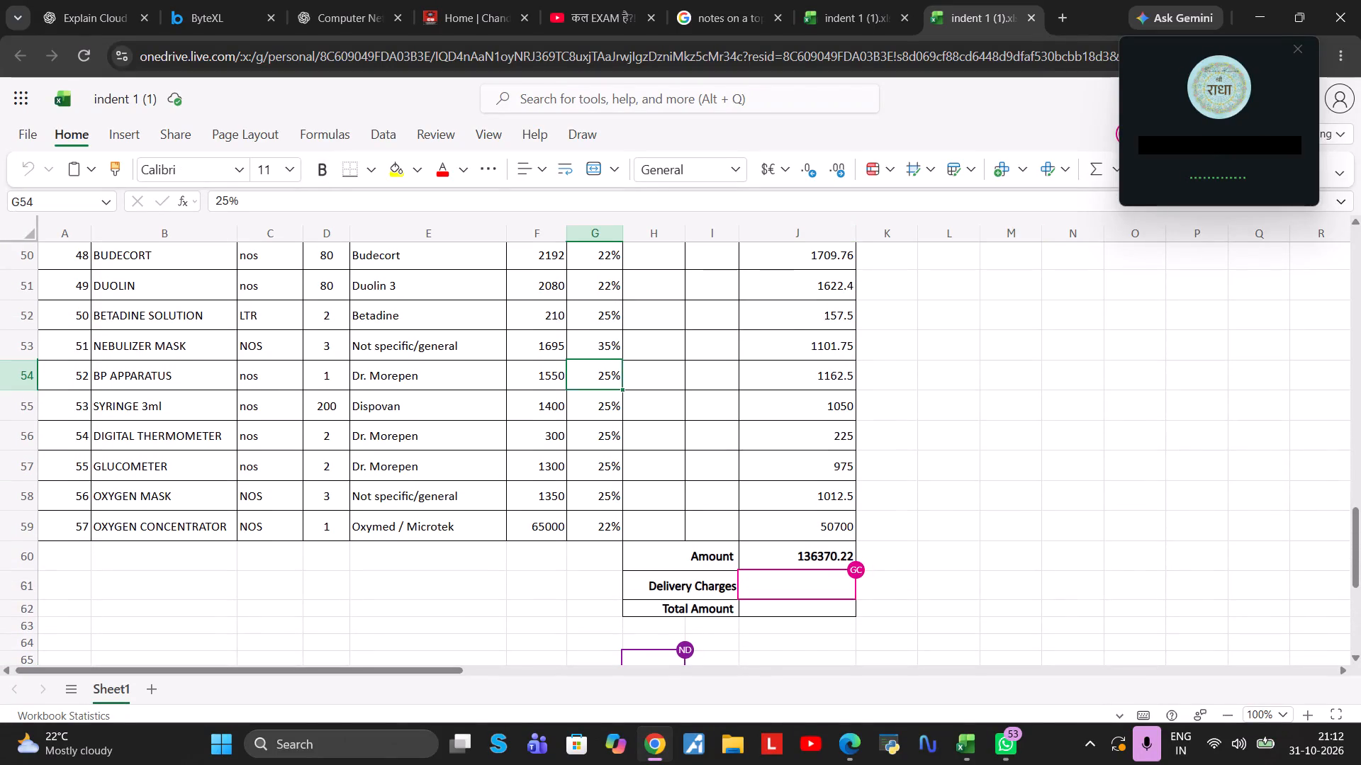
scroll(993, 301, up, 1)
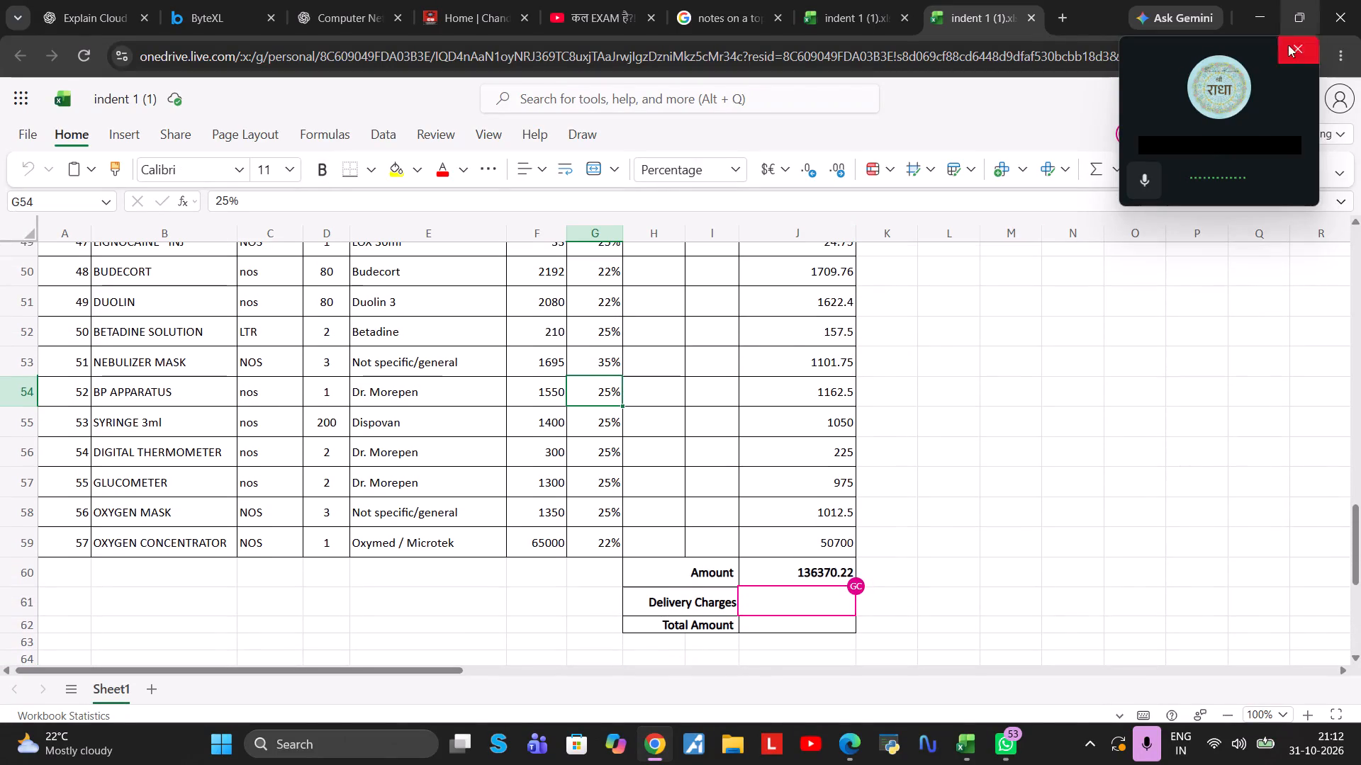
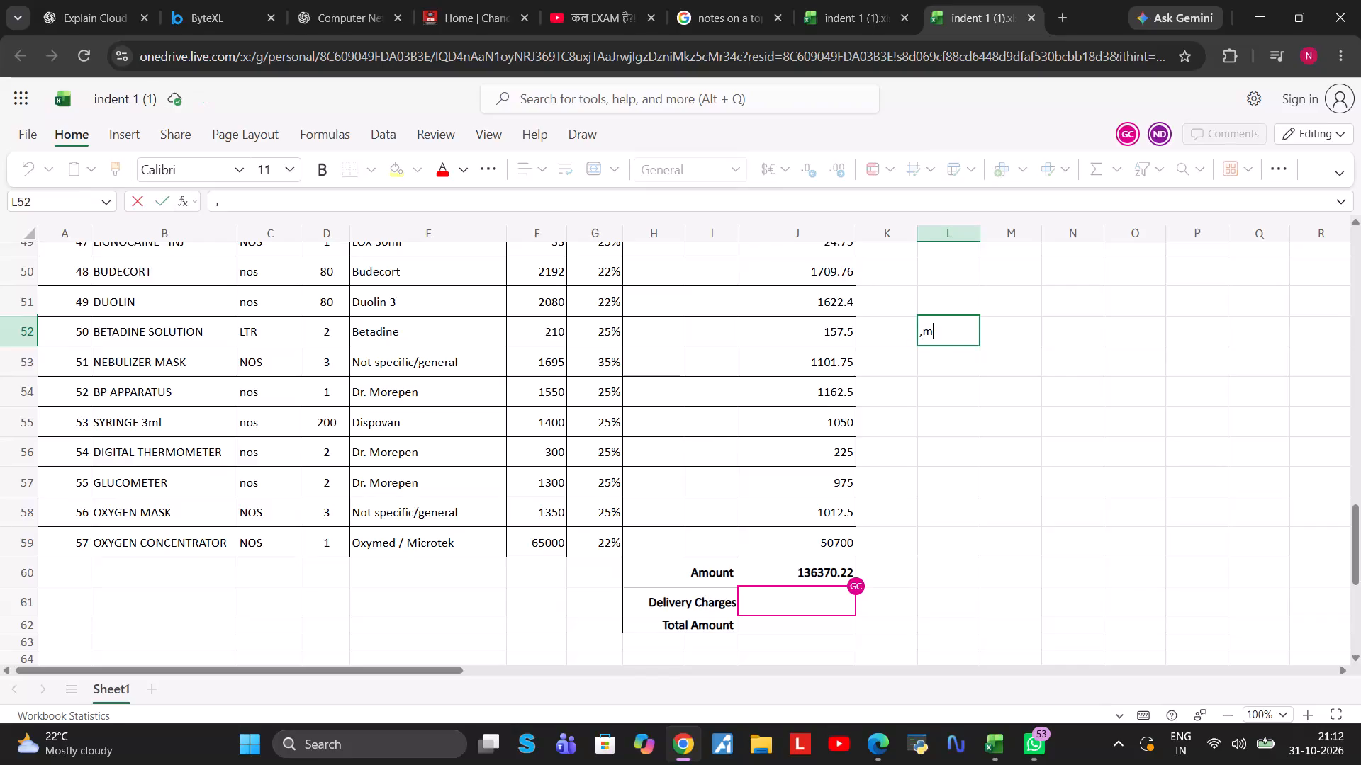
Delete the stray text from cell L52 beside the medicine table in the online workbook.
key(BackSpace)
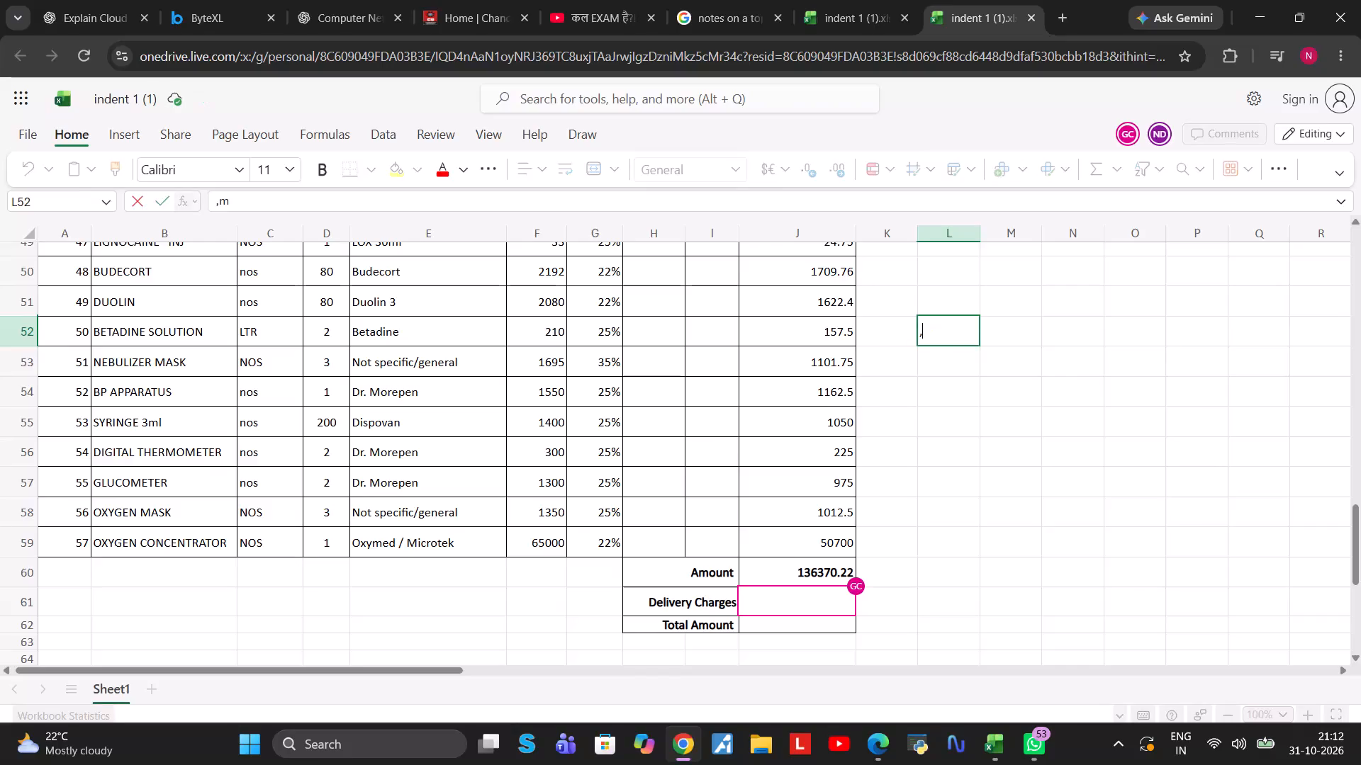
key(BackSpace)
Show the link-sharing options for the online indent 1 (1) workbook.
scroll(948, 353, up, 2)
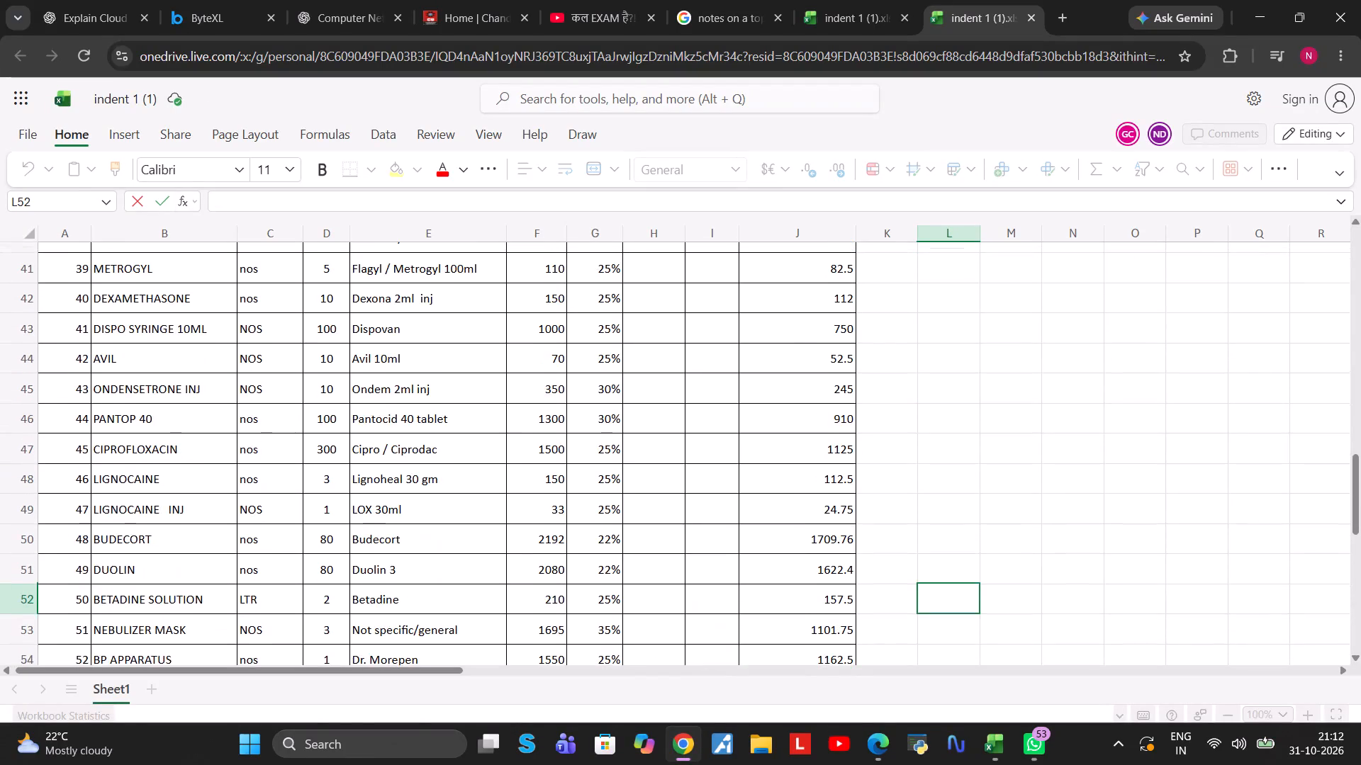
click(181, 142)
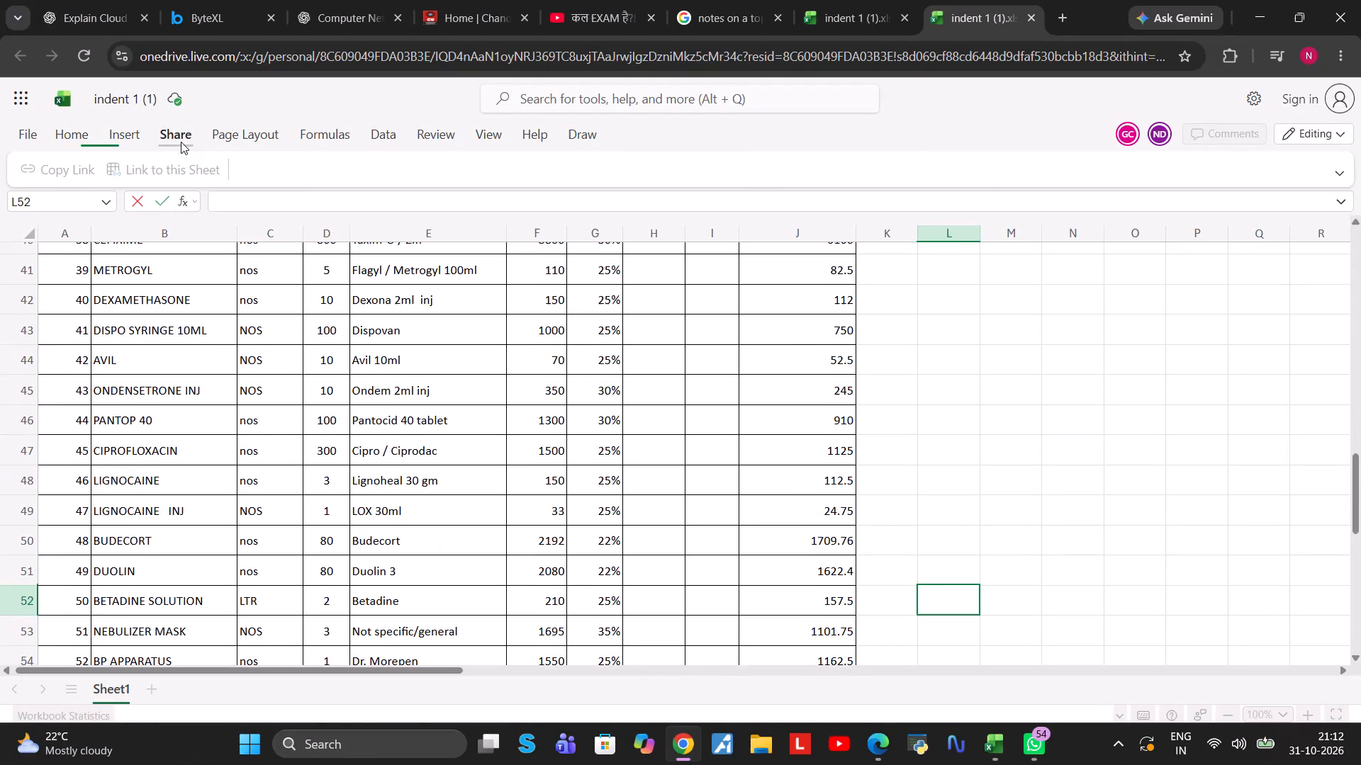
double_click(181, 142)
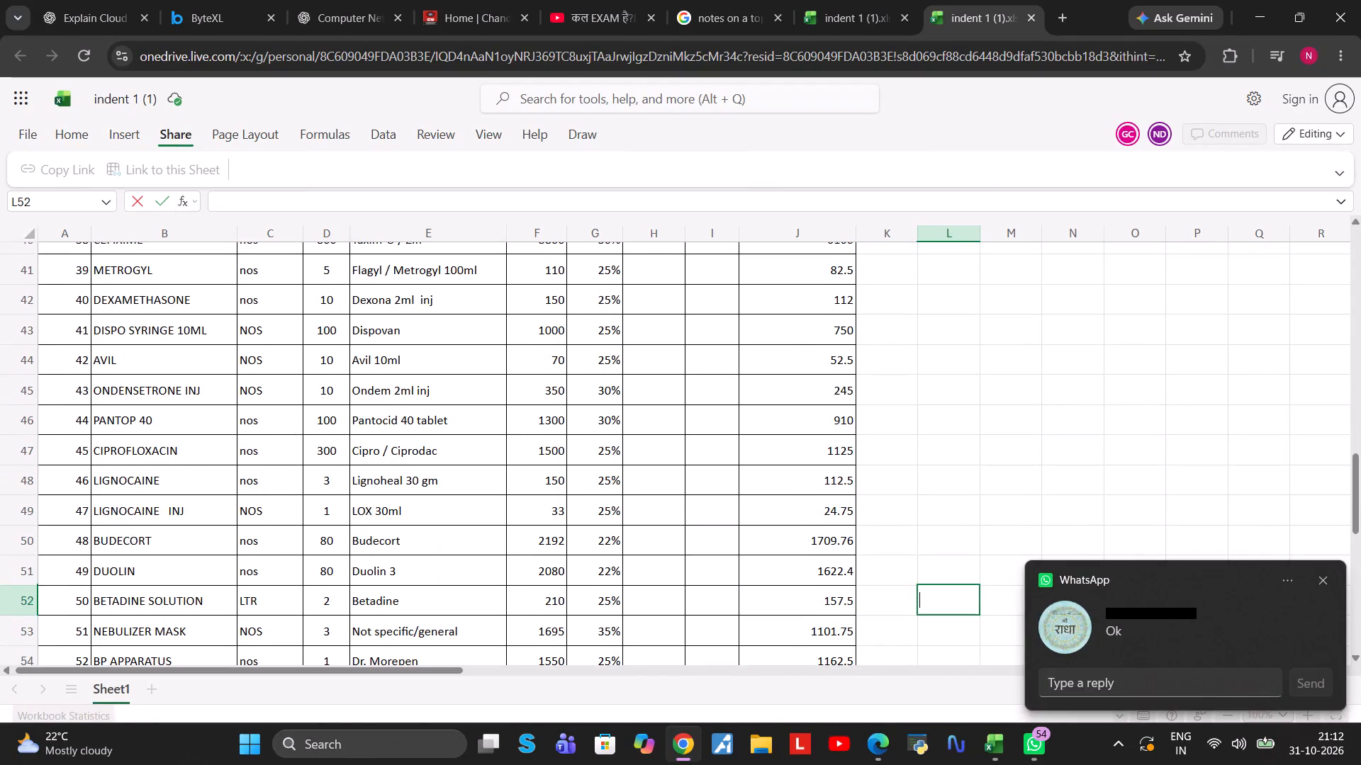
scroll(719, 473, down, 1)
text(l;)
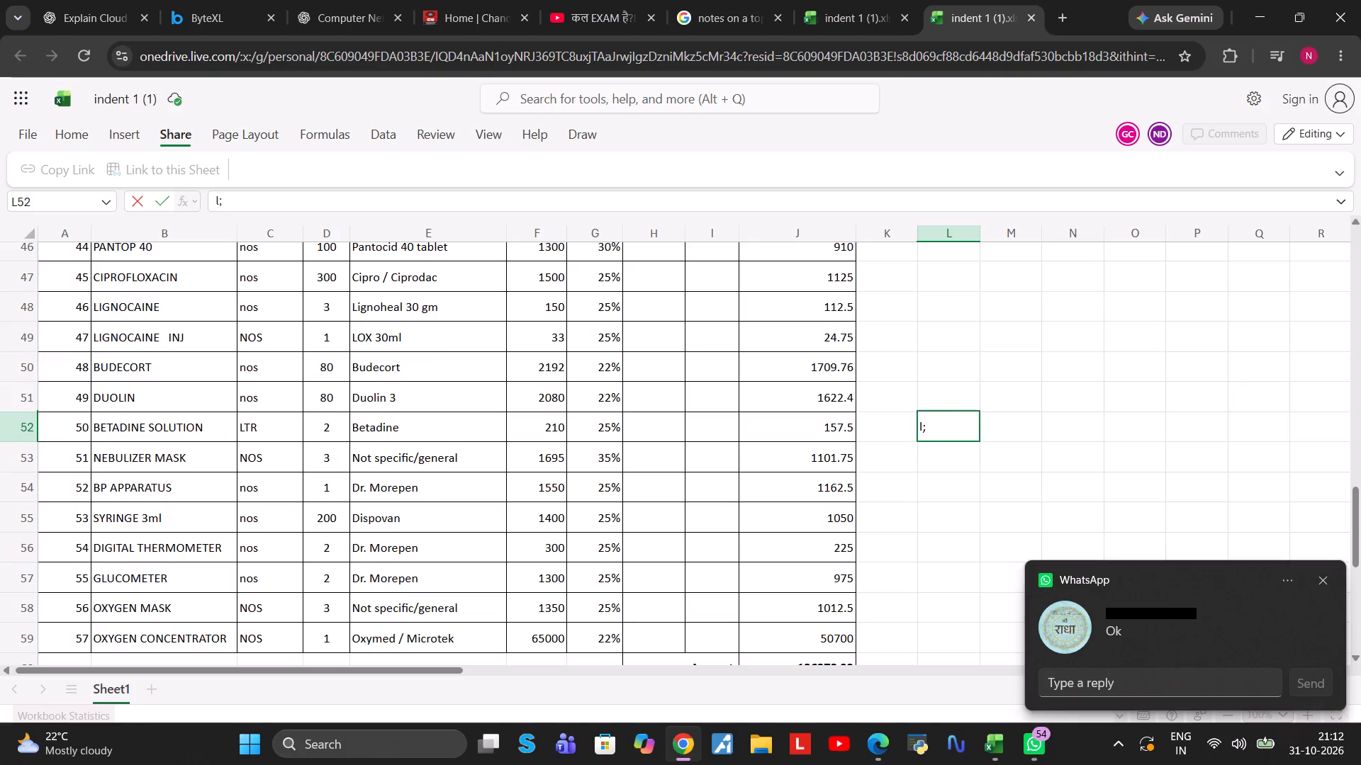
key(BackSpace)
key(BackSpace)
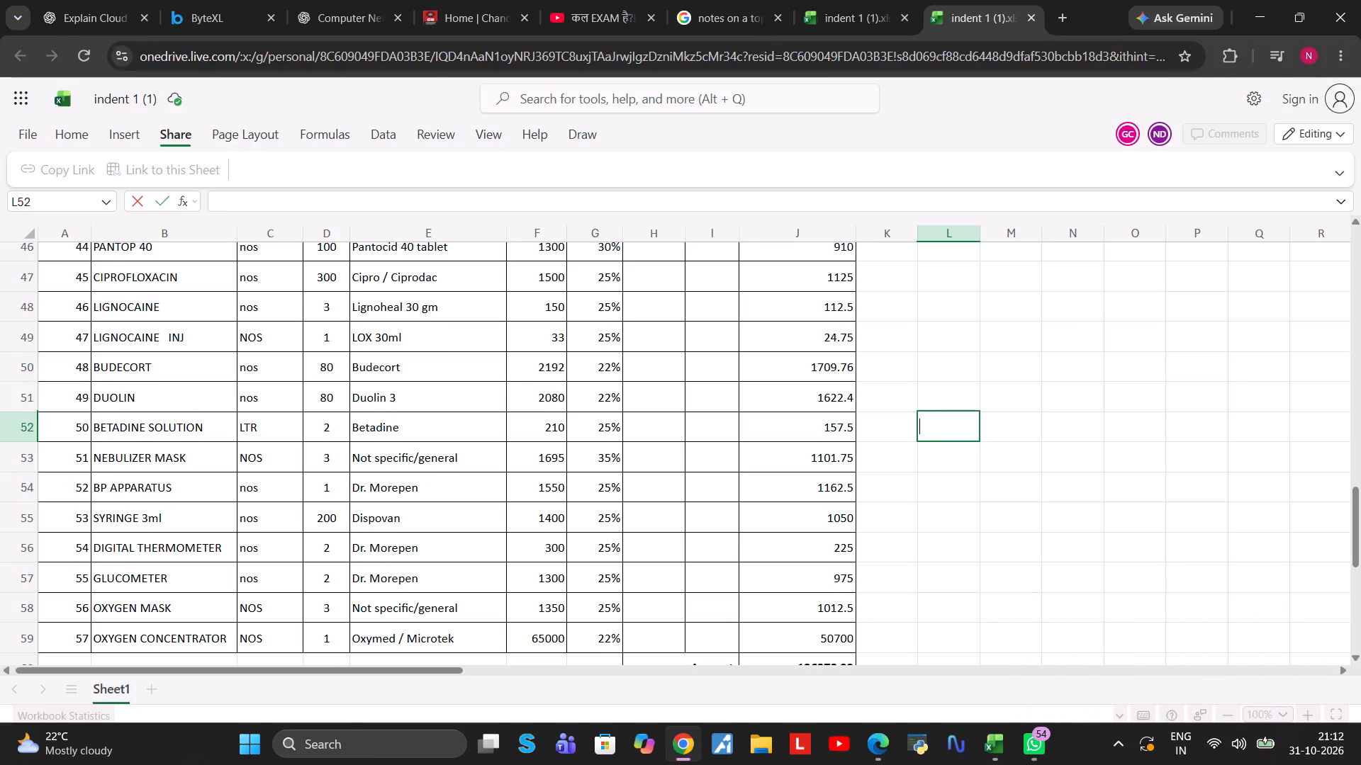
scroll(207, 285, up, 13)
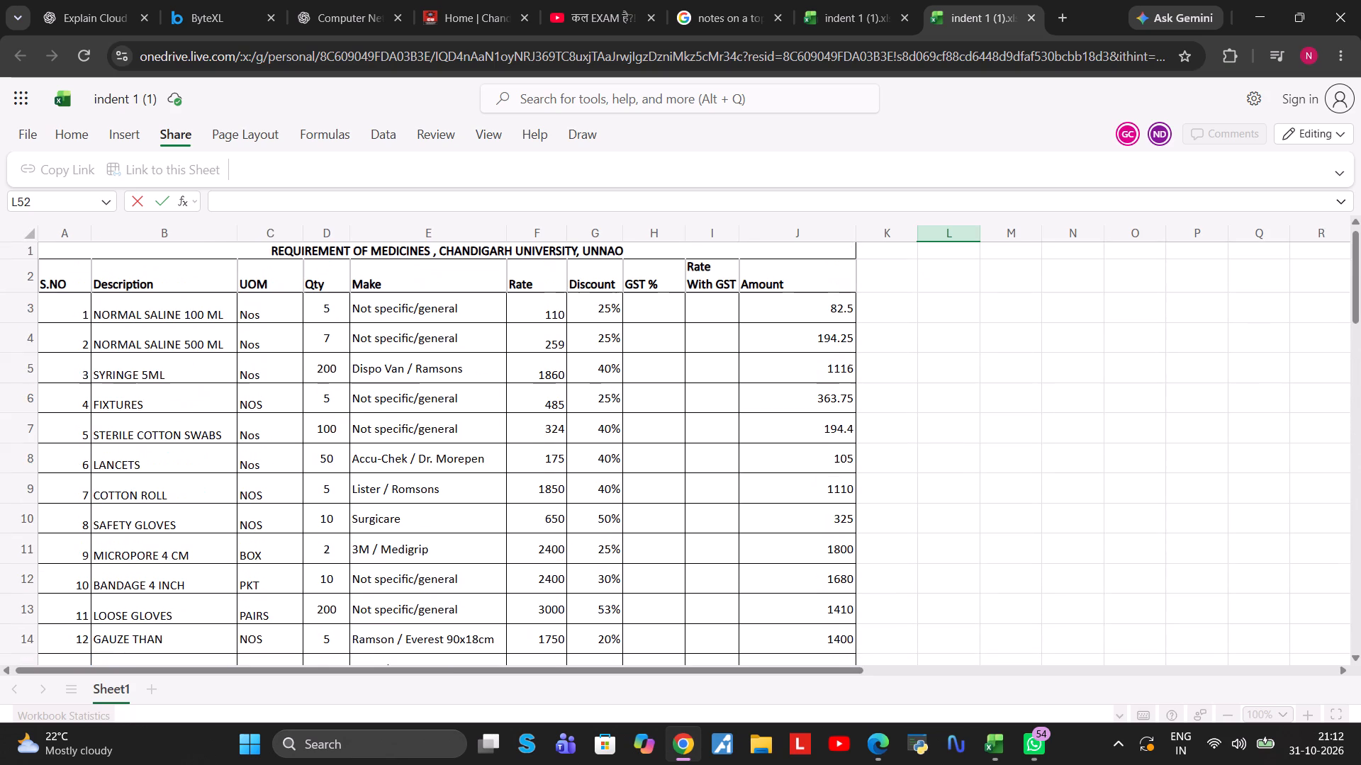